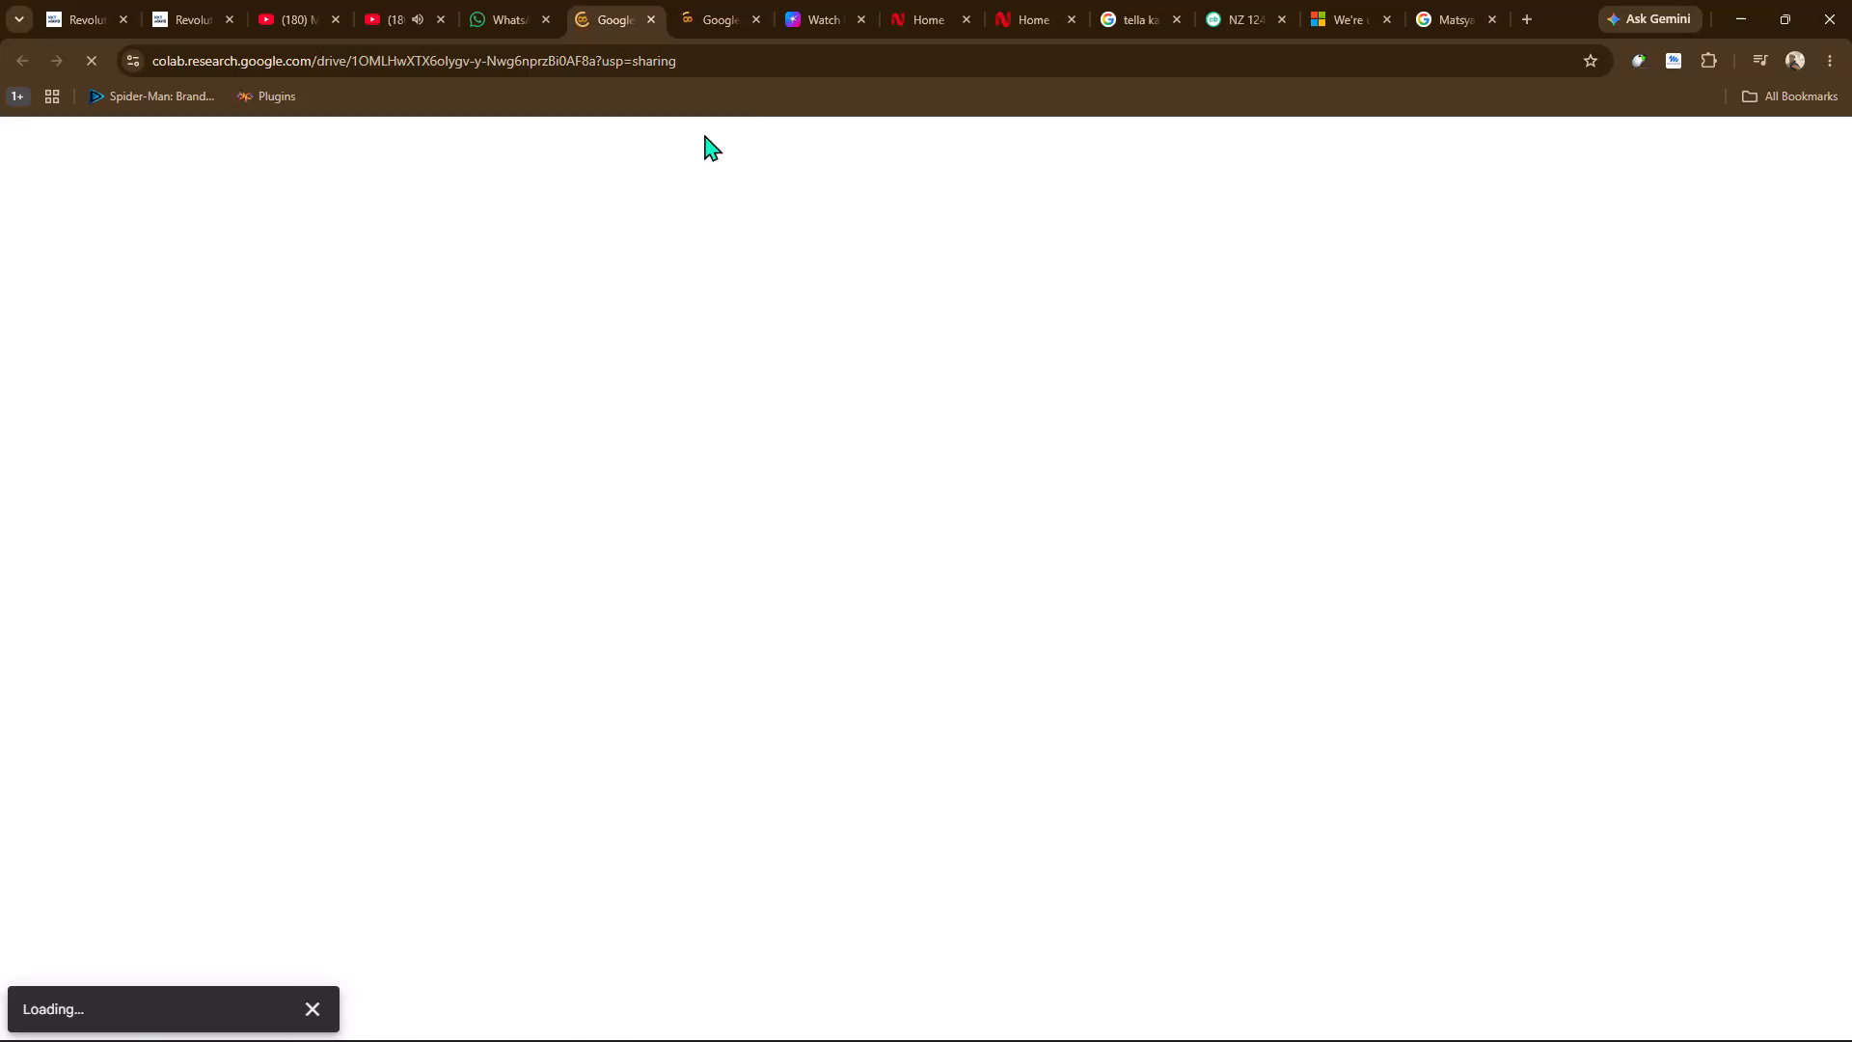
# Dismiss the loading notices and move the LAB 1 notebook tab ahead of the LAB 2 tab.
pyautogui.click(313, 1002)
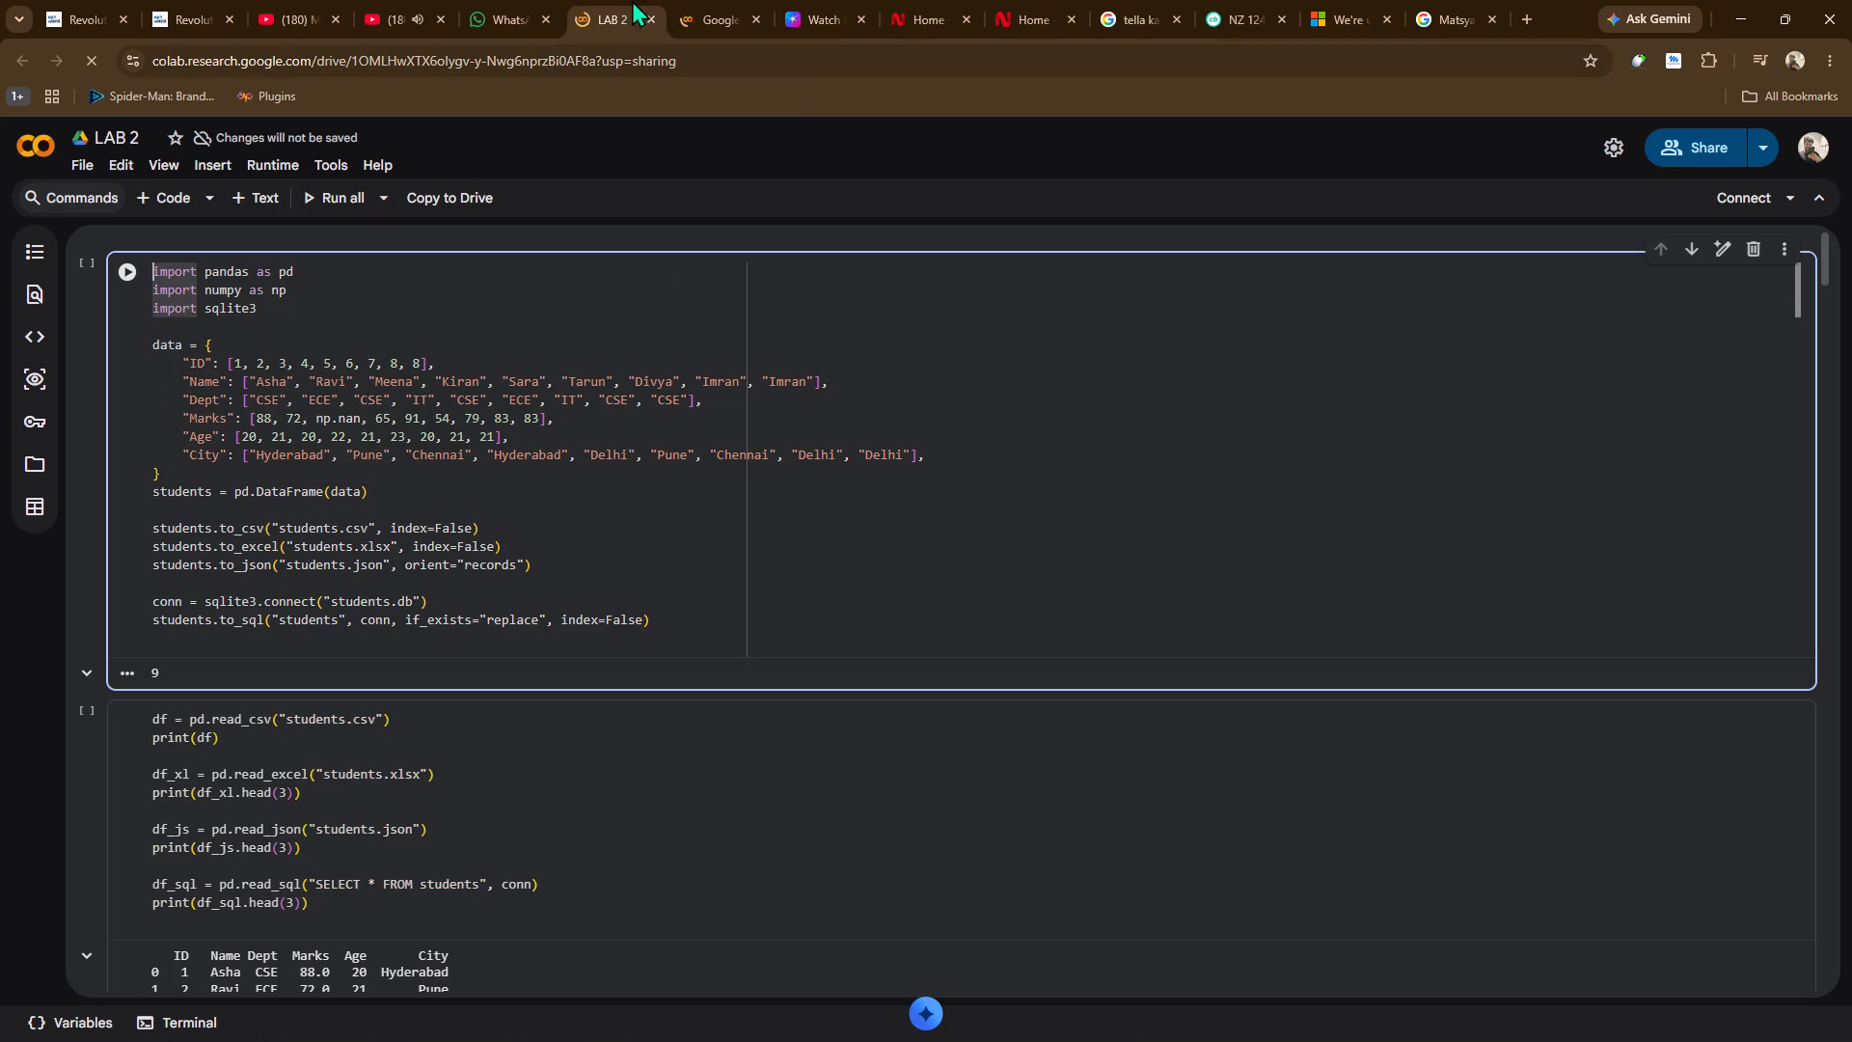
pyautogui.moveTo(707, 0); pyautogui.dragTo(571, 0)
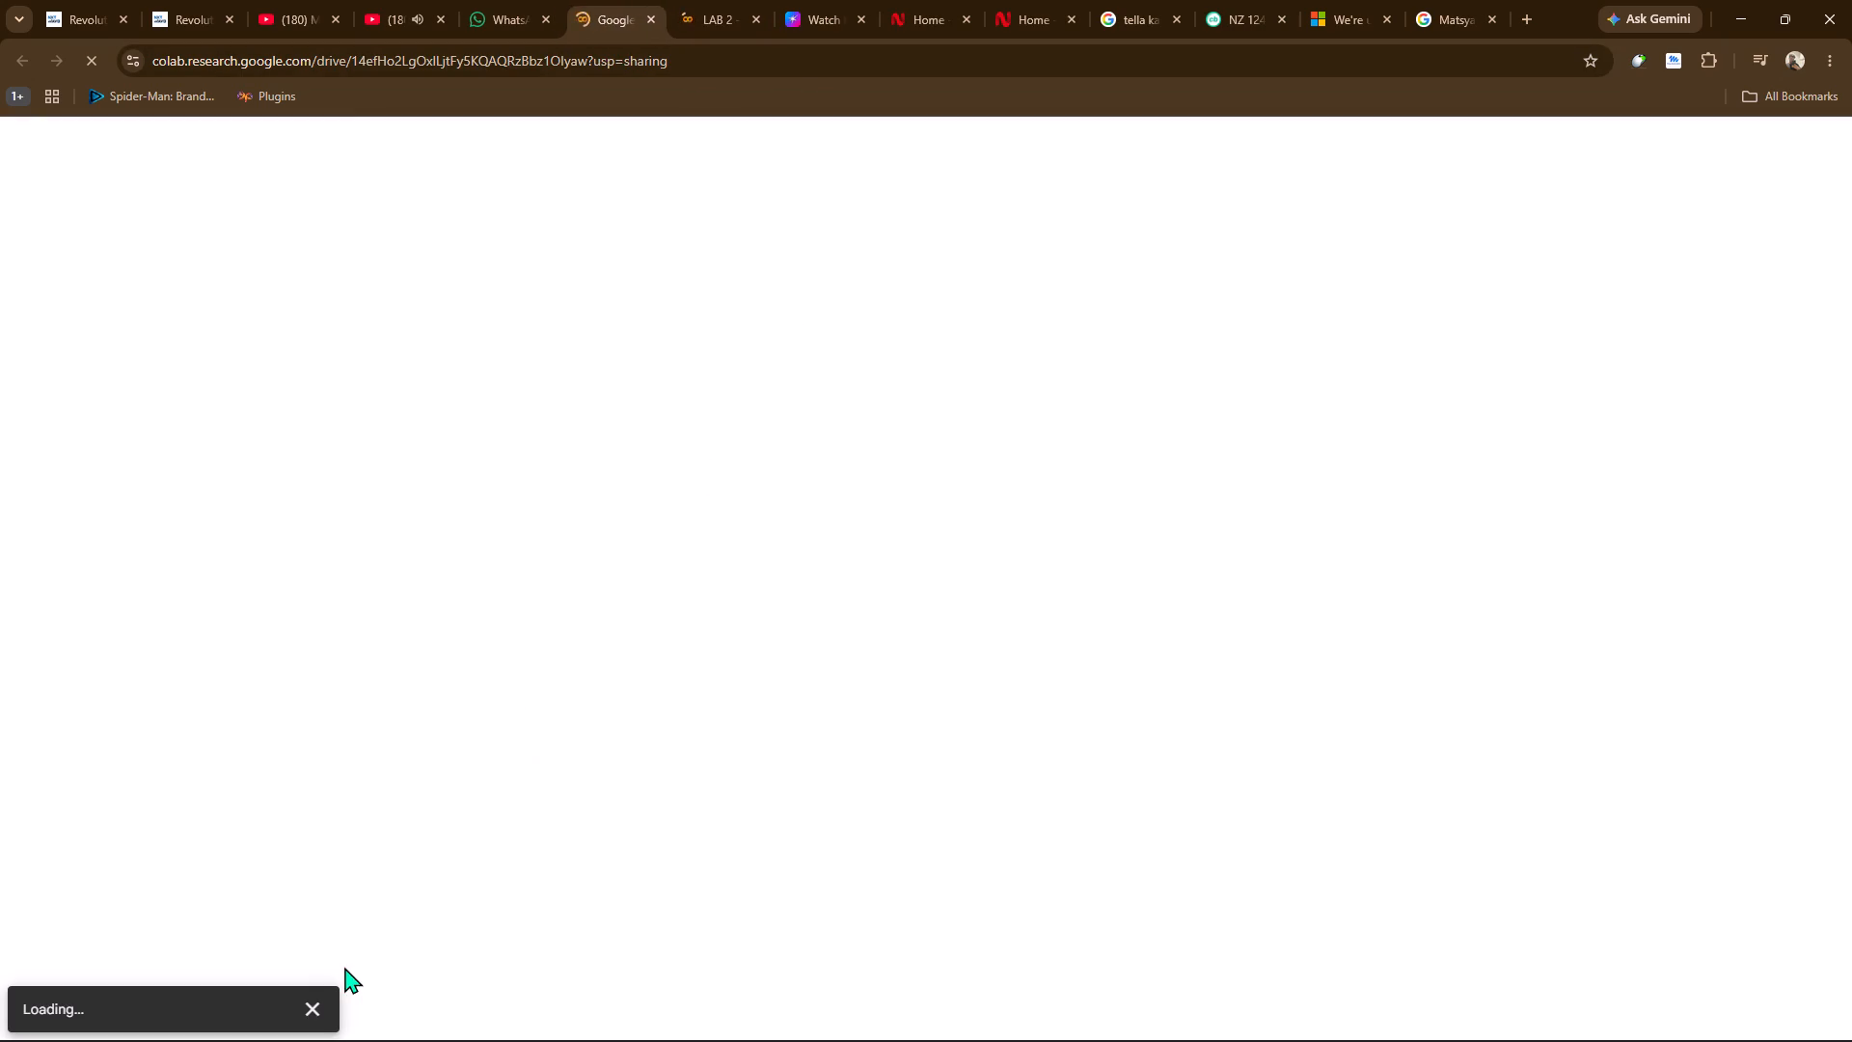
pyautogui.click(309, 1008)
# Capture a screenshot of the LAB 1 notebook page showing the first array-creation cell and the start of its output.
pyautogui.scroll(2, 891, 236)
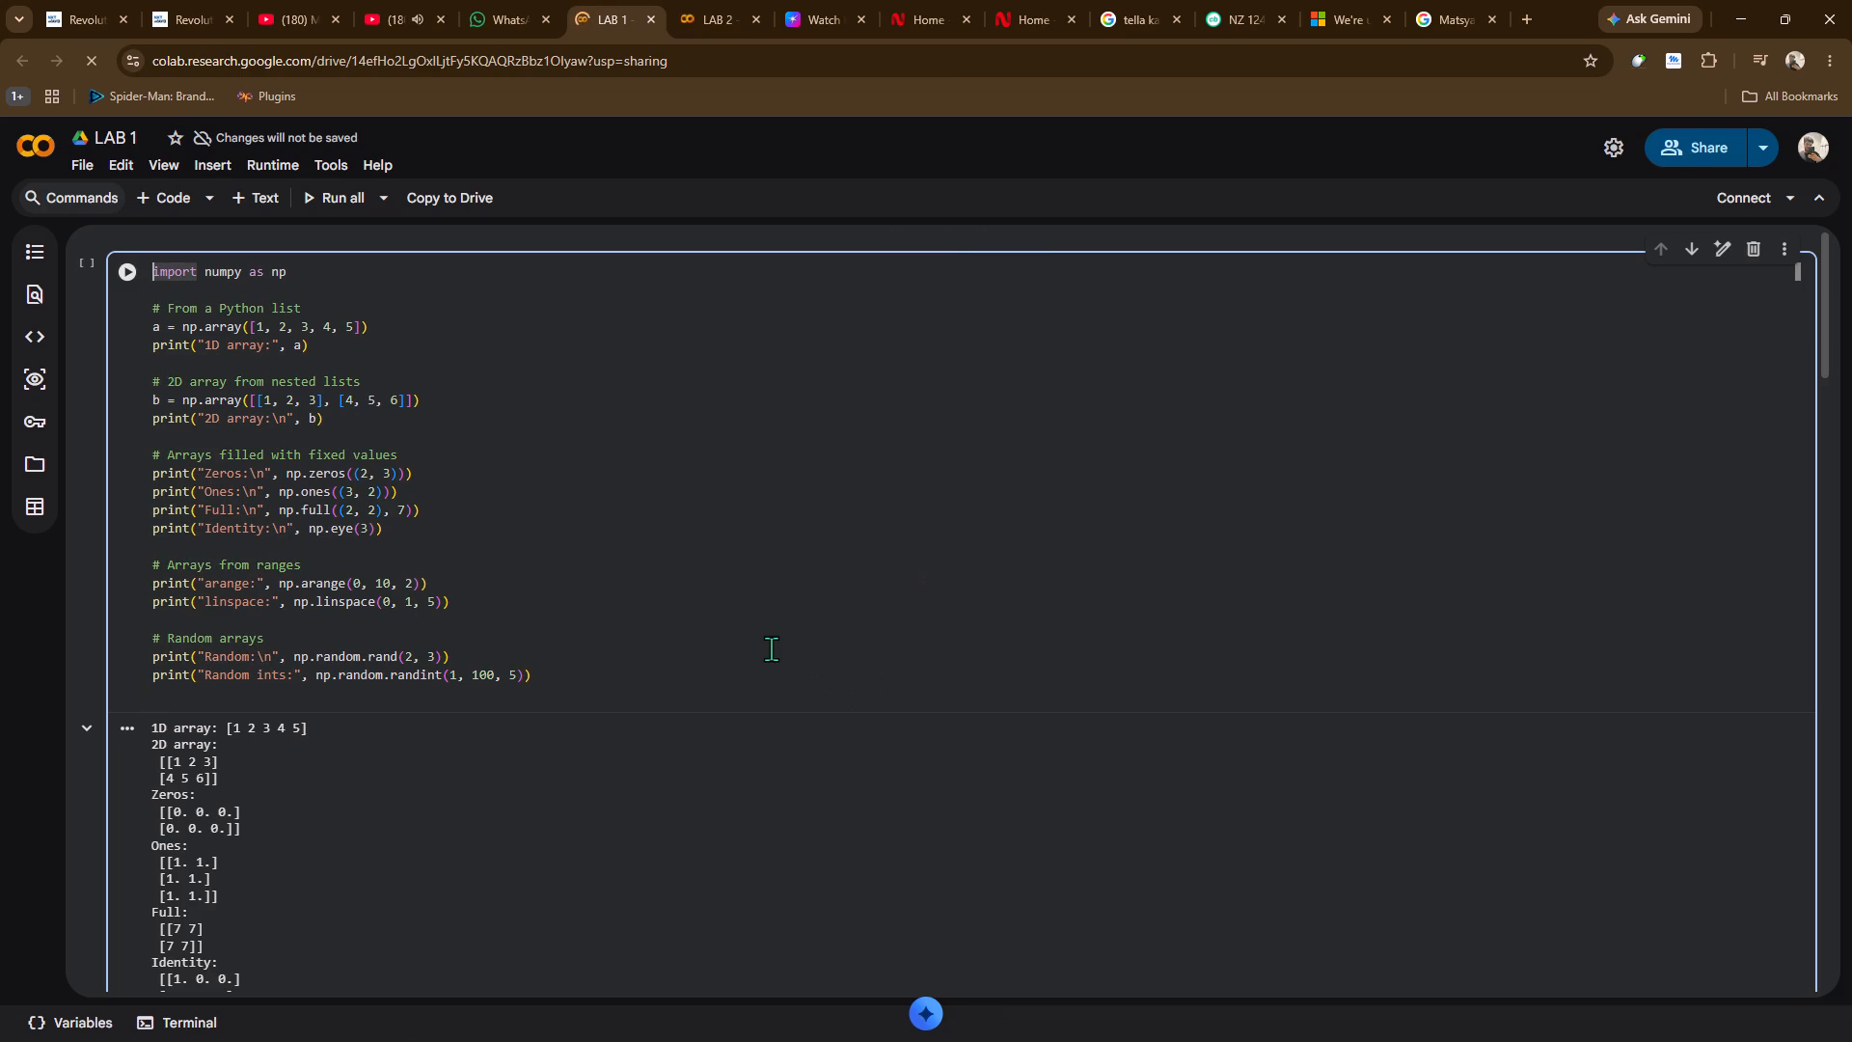
pyautogui.press('Print')
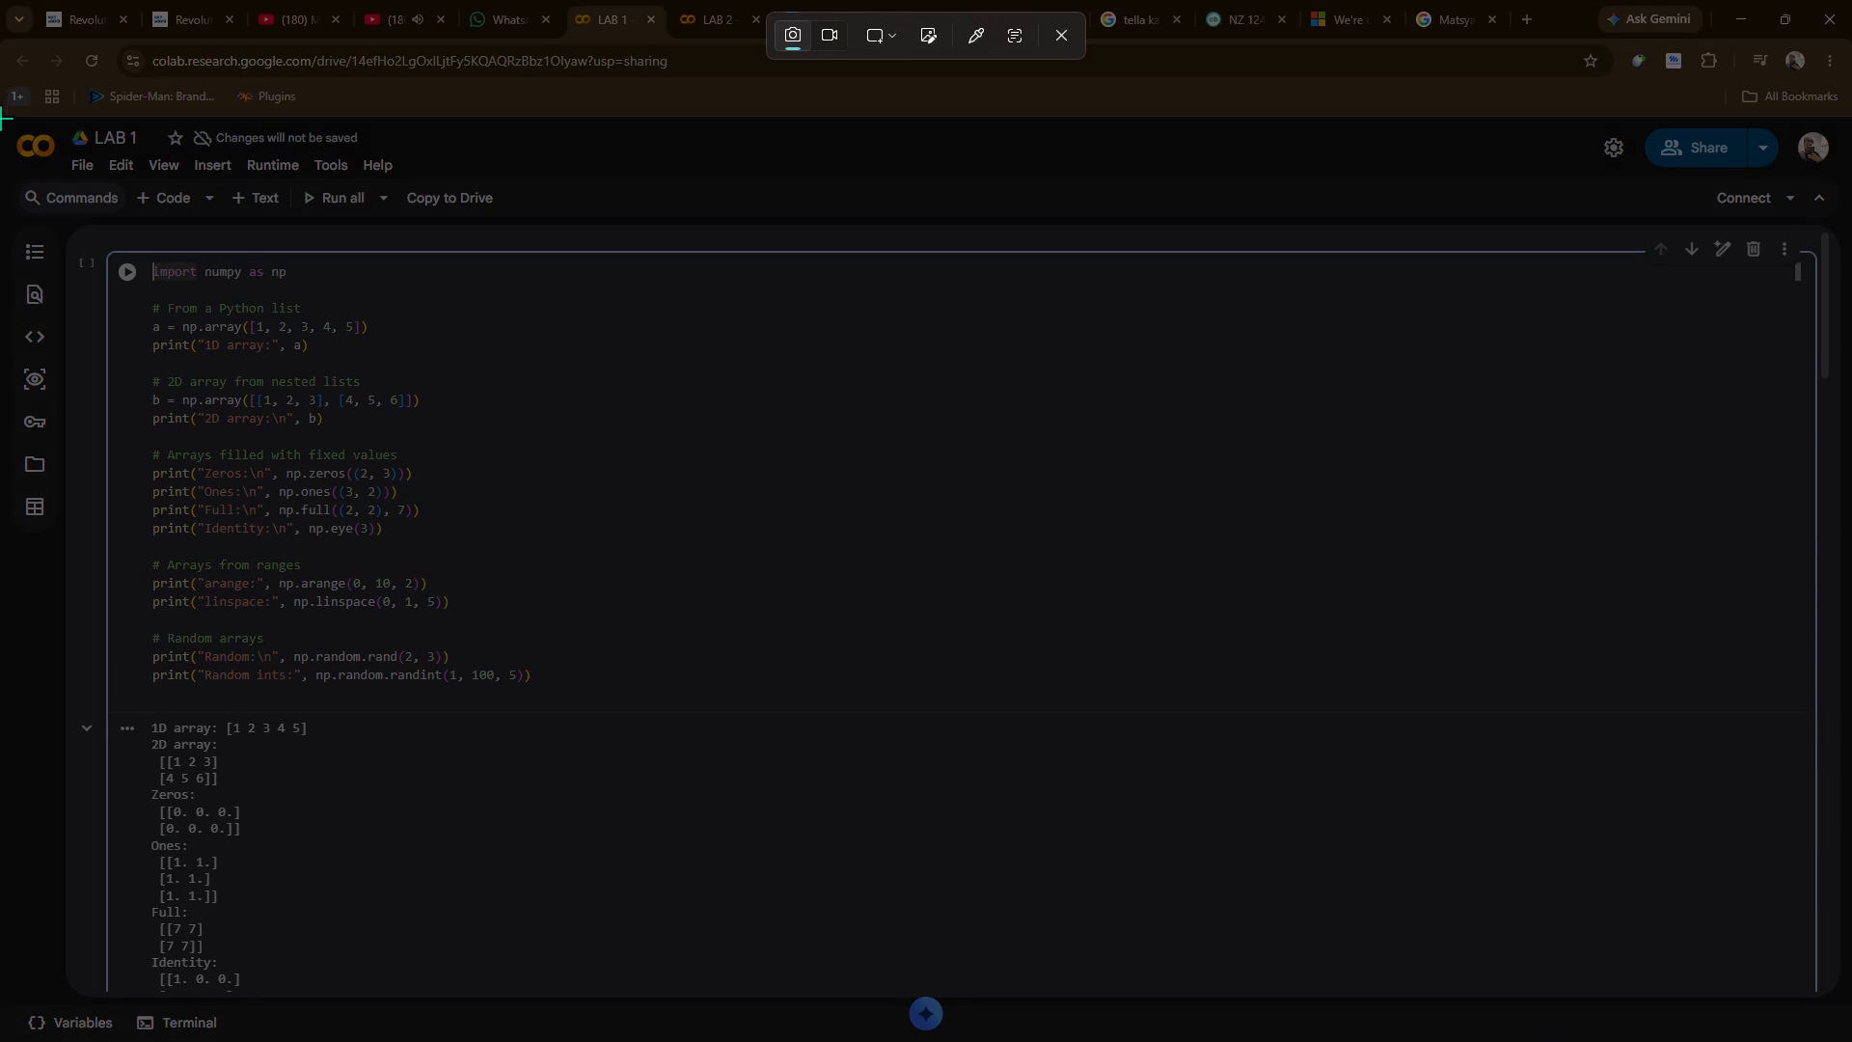
pyautogui.moveTo(0, 118); pyautogui.dragTo(878, 530)
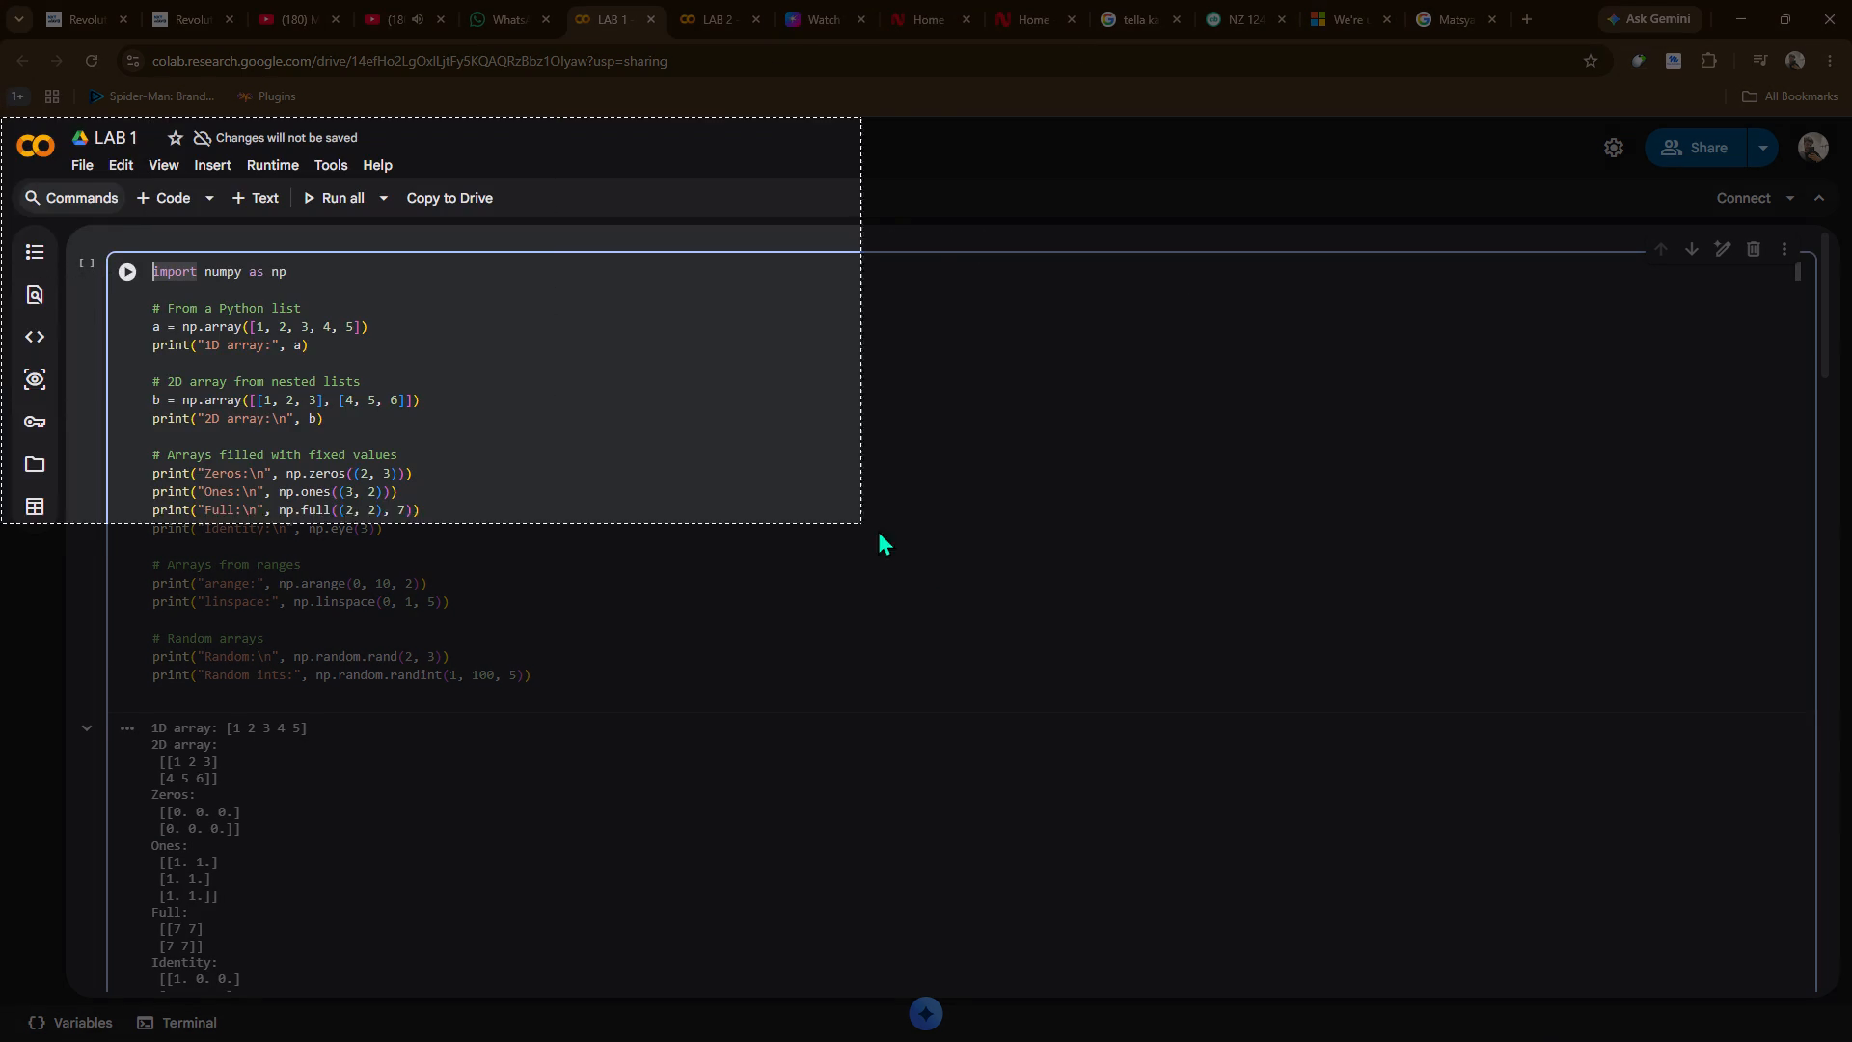
pyautogui.moveTo(878, 530); pyautogui.dragTo(1851, 1041)
# In the FDS LAB REPORT 1 document in Word, replace the old notebook screenshot on page 4 with the captured one.
pyautogui.scroll(2, 1851, 1041)
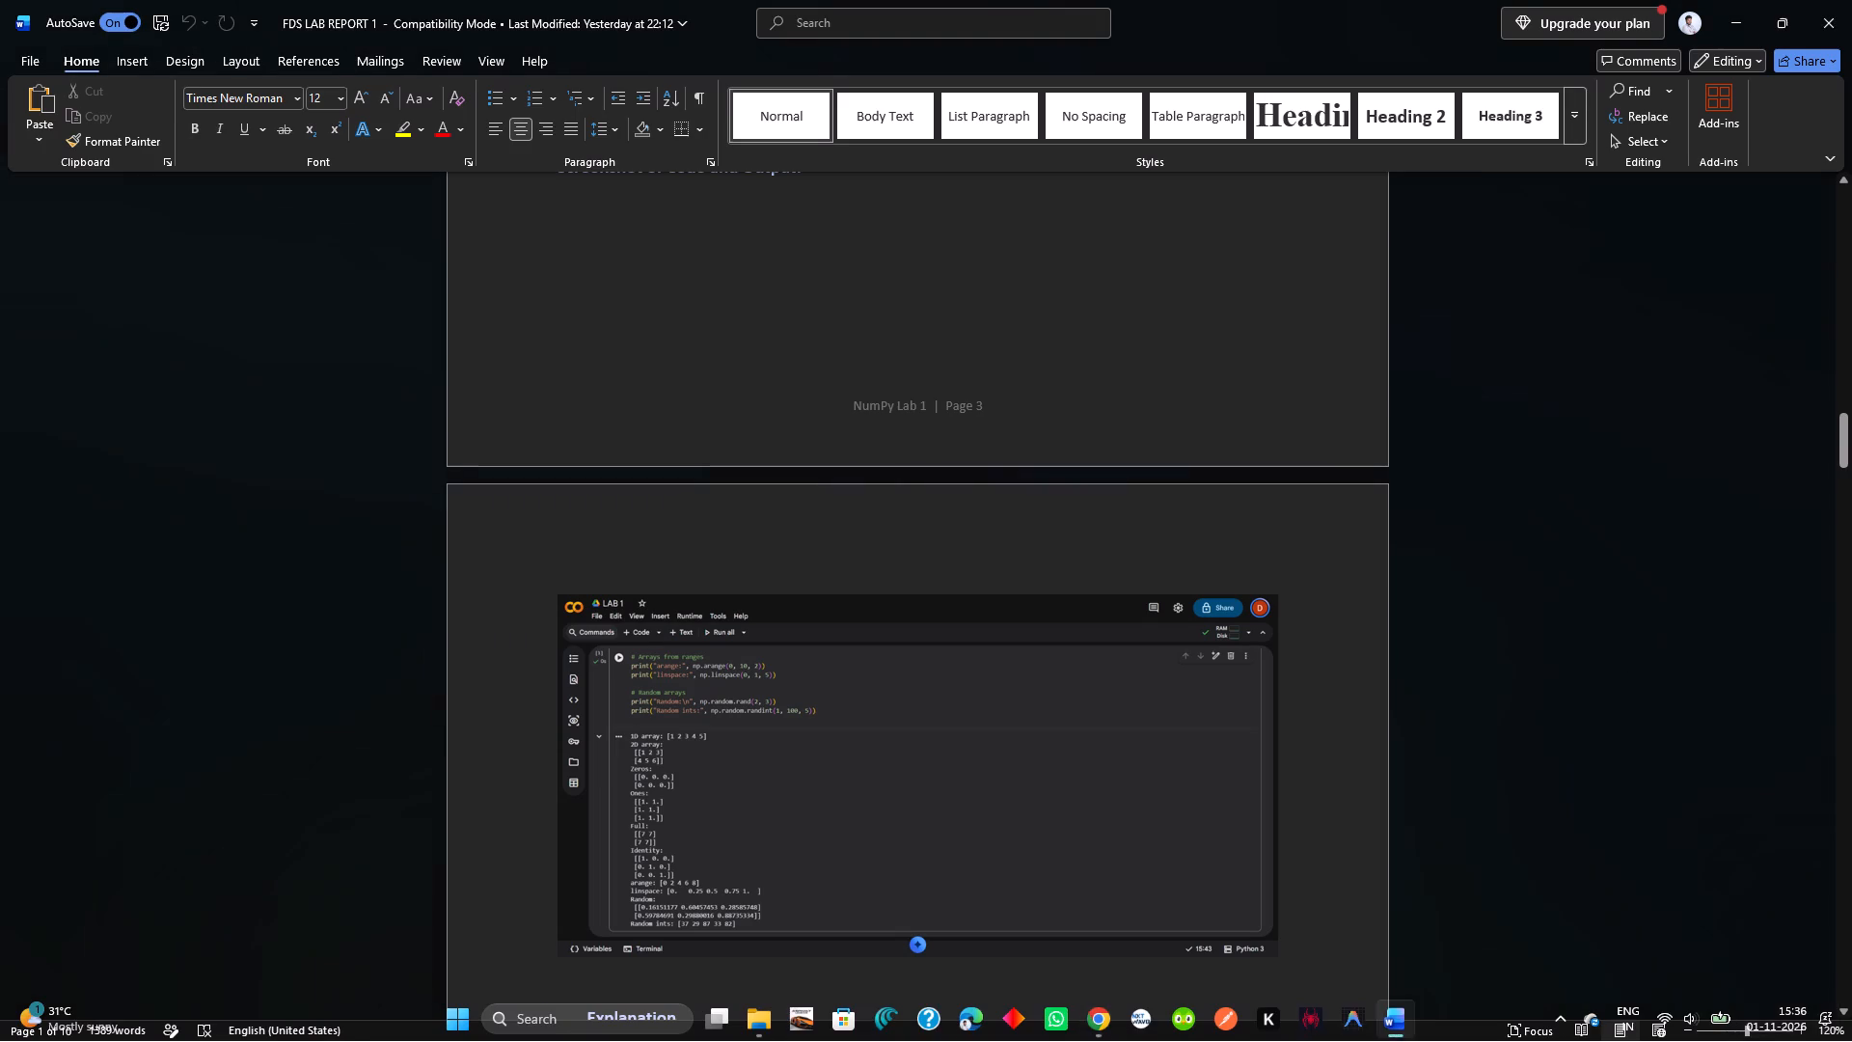
pyautogui.click(1017, 826)
pyautogui.press('BackSpace')
pyautogui.hotkey('ctrl', 'v')
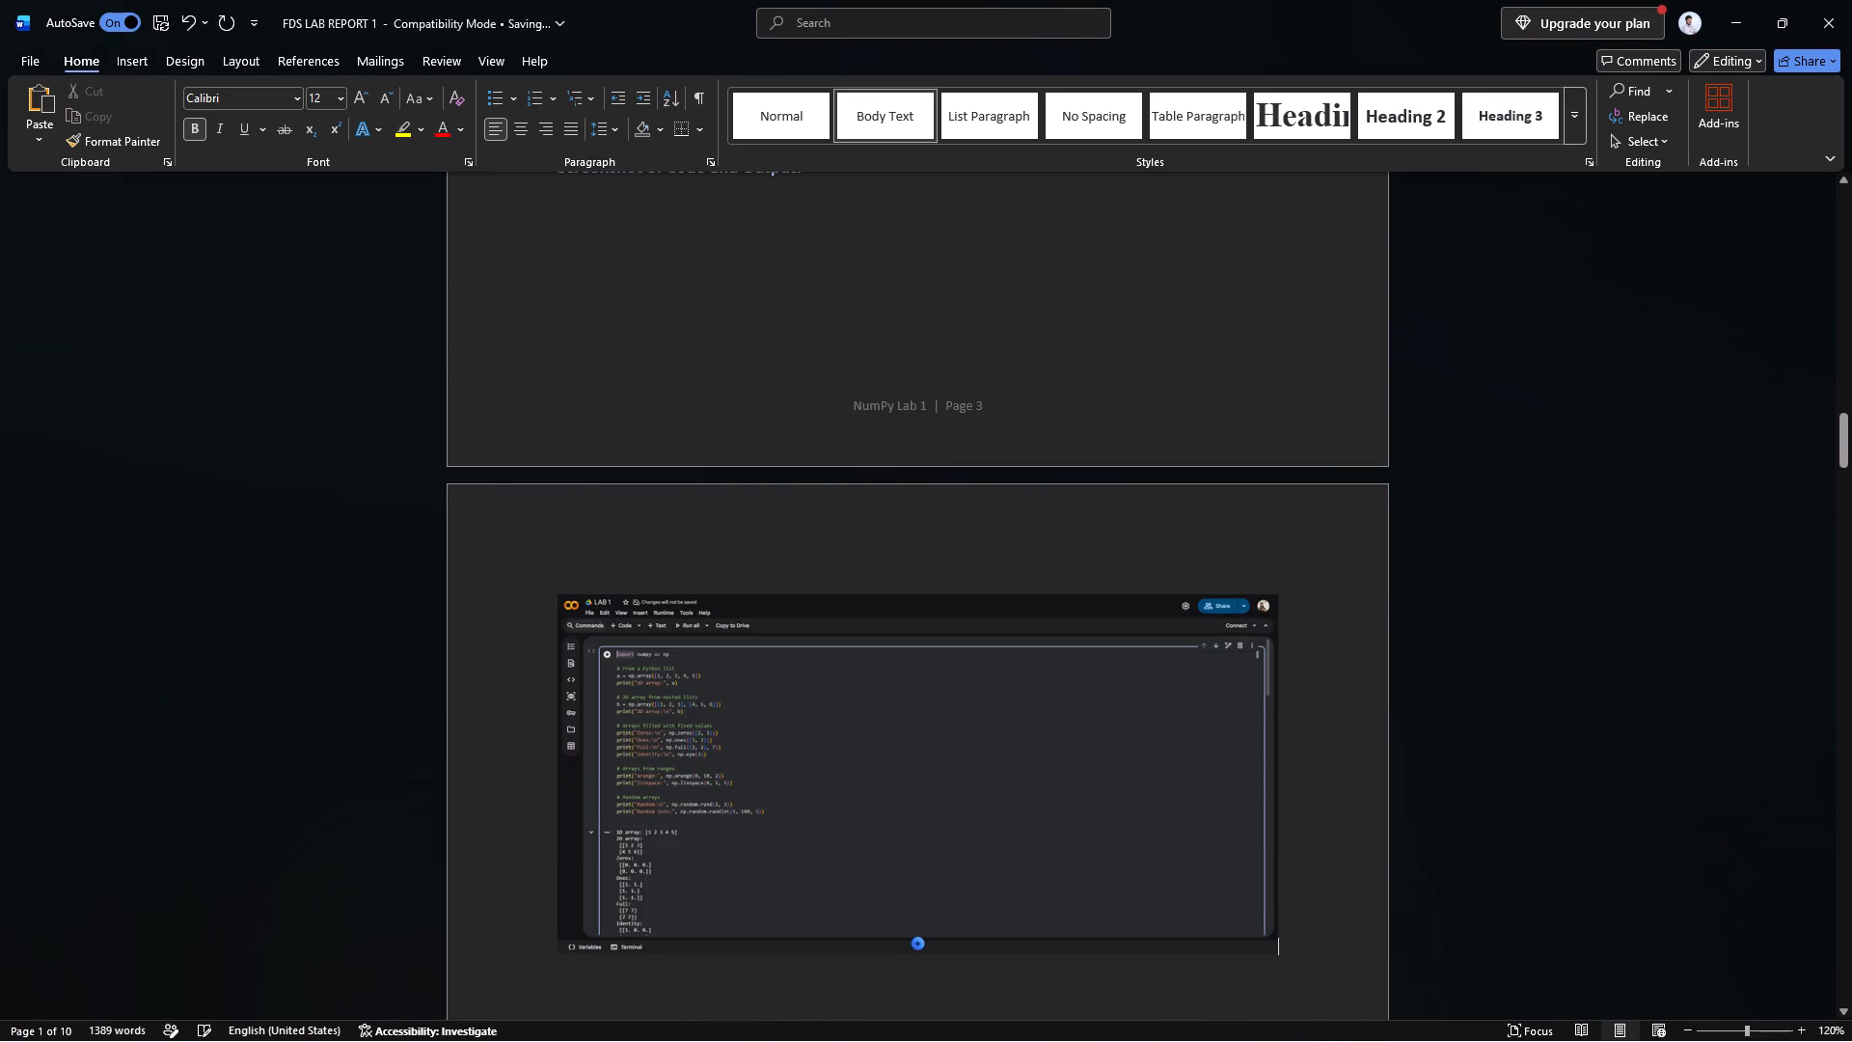
# Remove extra blank lines between the new page 4 screenshot and the Explanation heading.
pyautogui.scroll(-1, 713, 691)
pyautogui.moveTo(669, 541); pyautogui.dragTo(665, 313)
pyautogui.press('BackSpace')
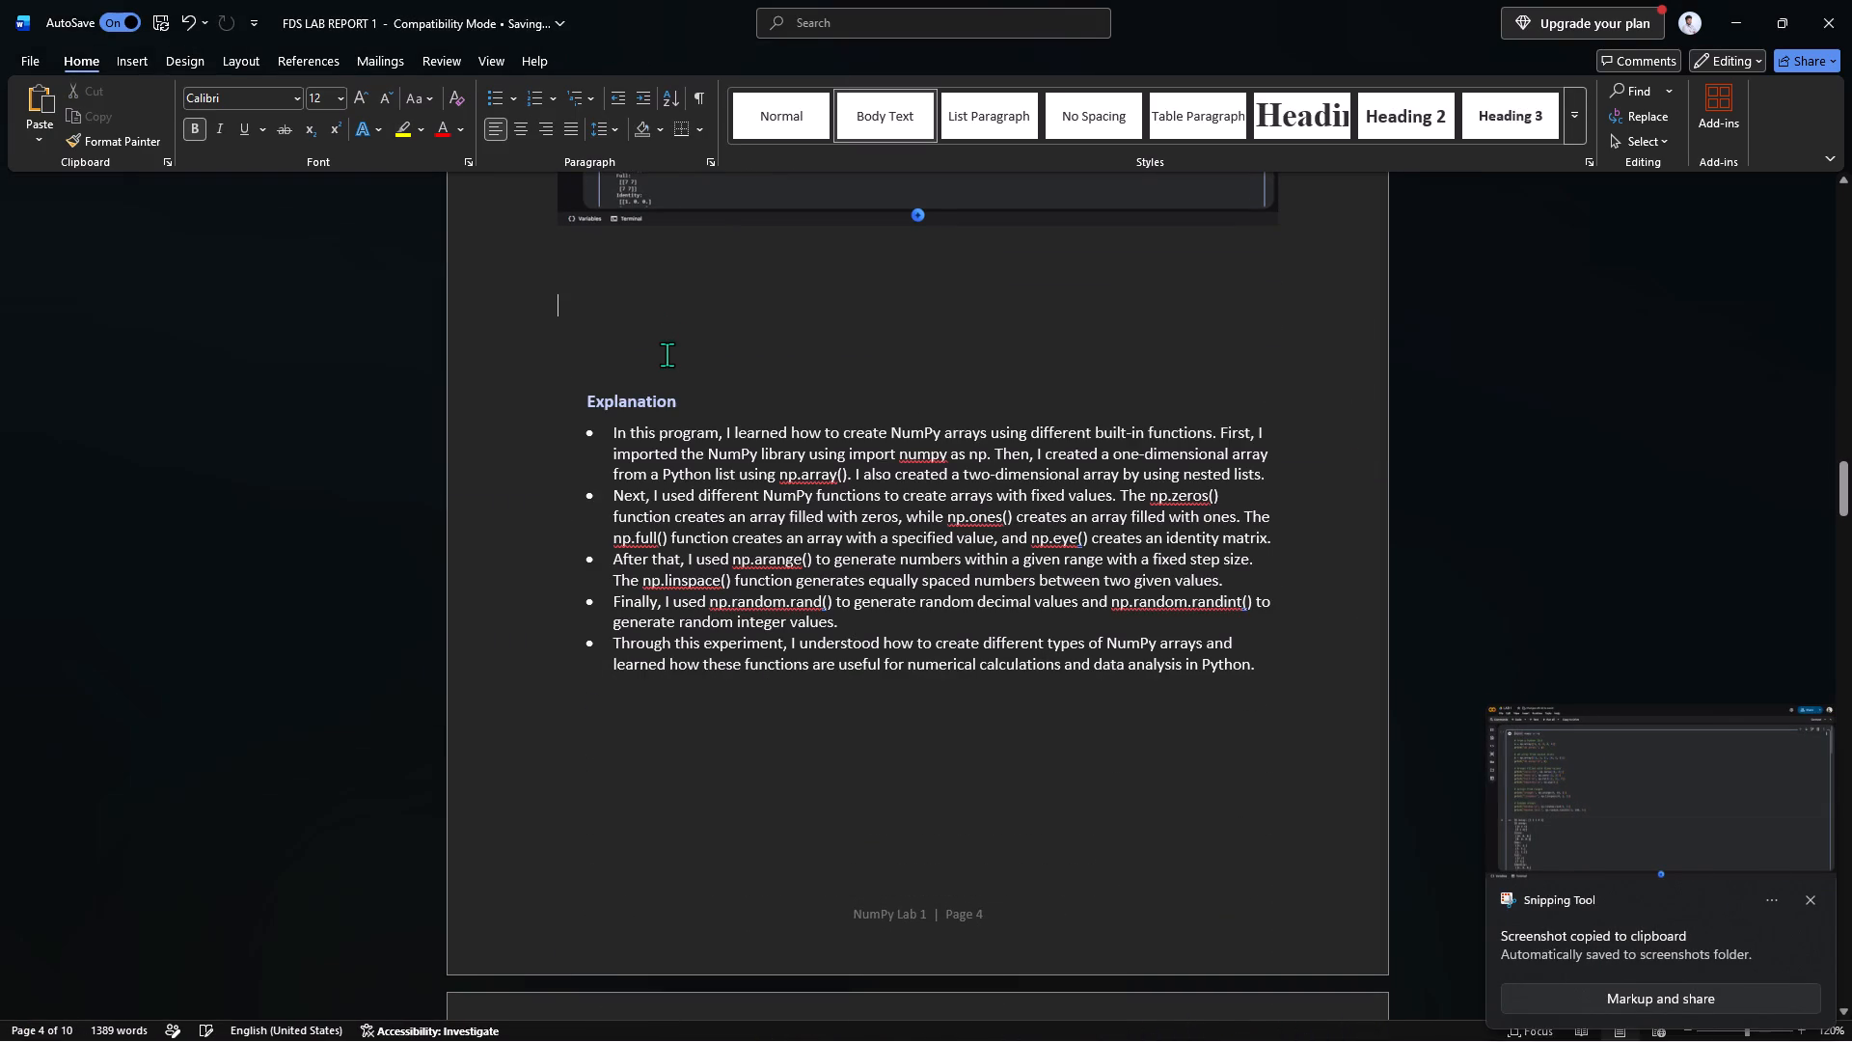
pyautogui.moveTo(661, 348); pyautogui.dragTo(643, 296)
pyautogui.press('BackSpace')
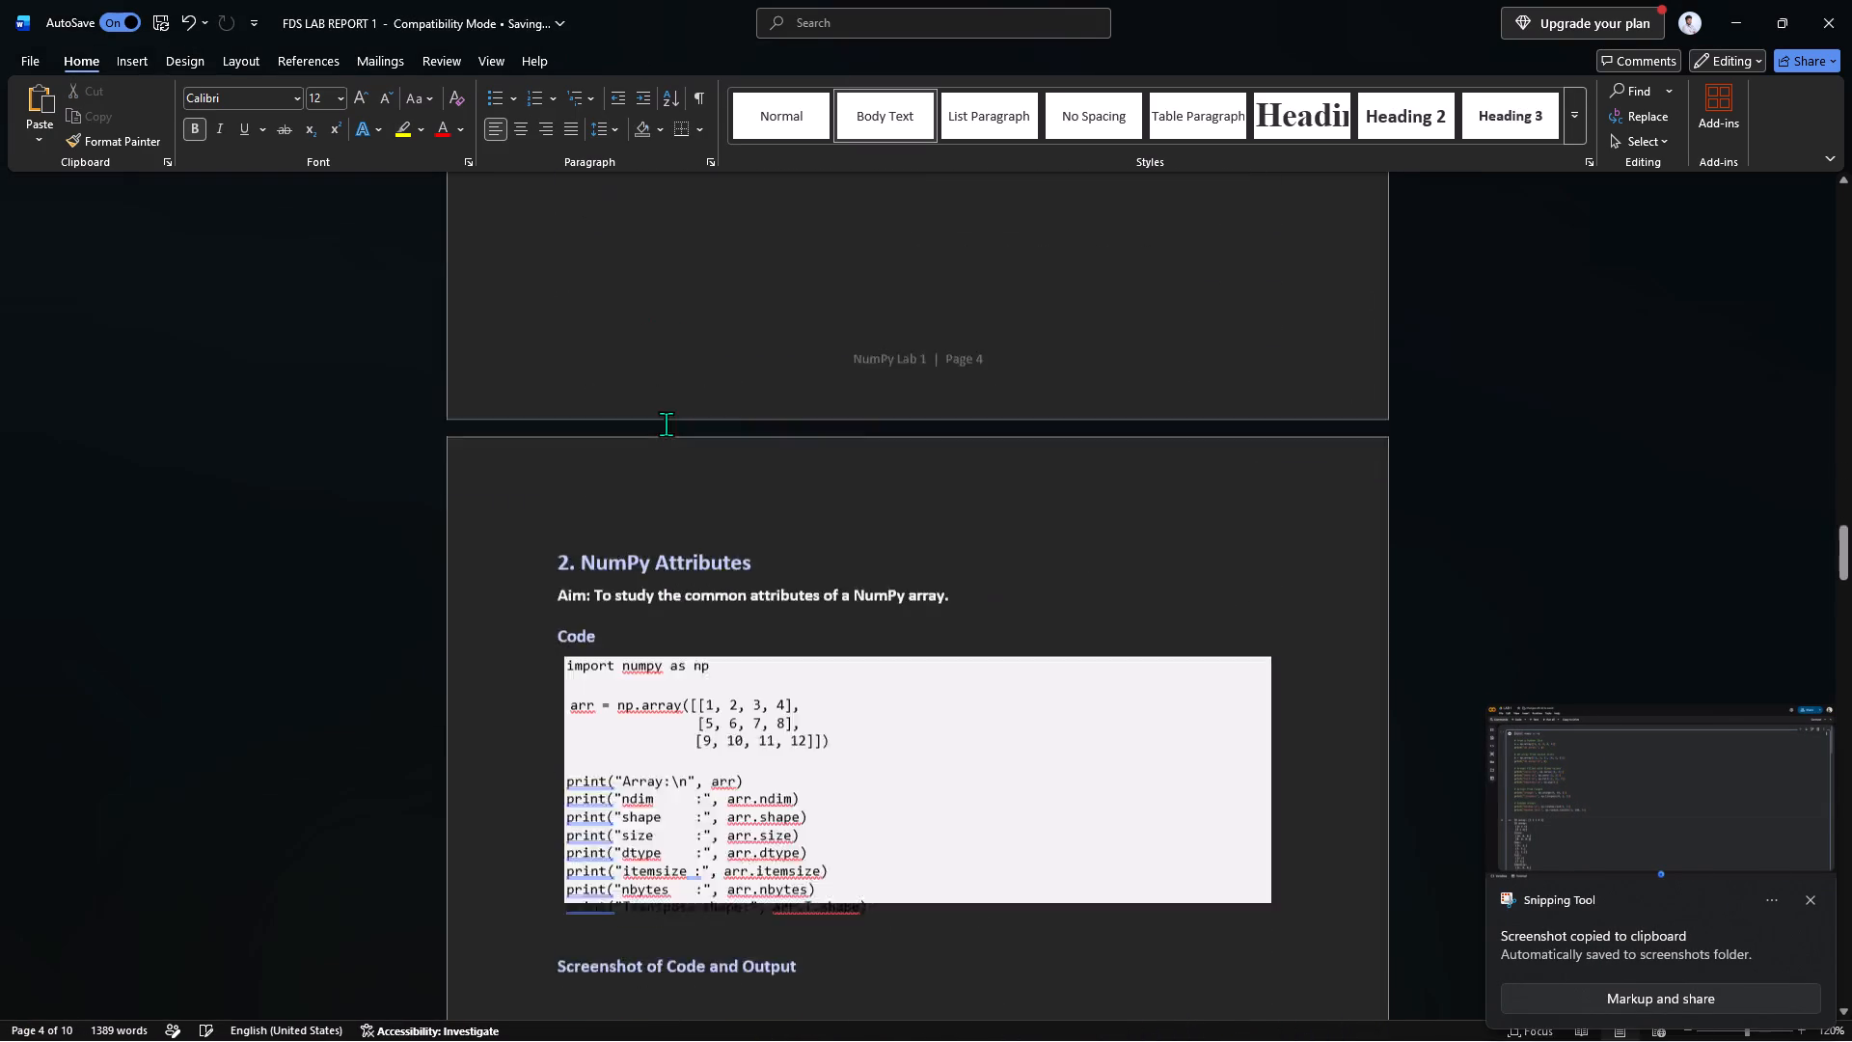
# Switch to the LAB 1 notebook in Chrome and capture the NumPy attributes cell with its output at 125% page zoom.
pyautogui.click(760, 779)
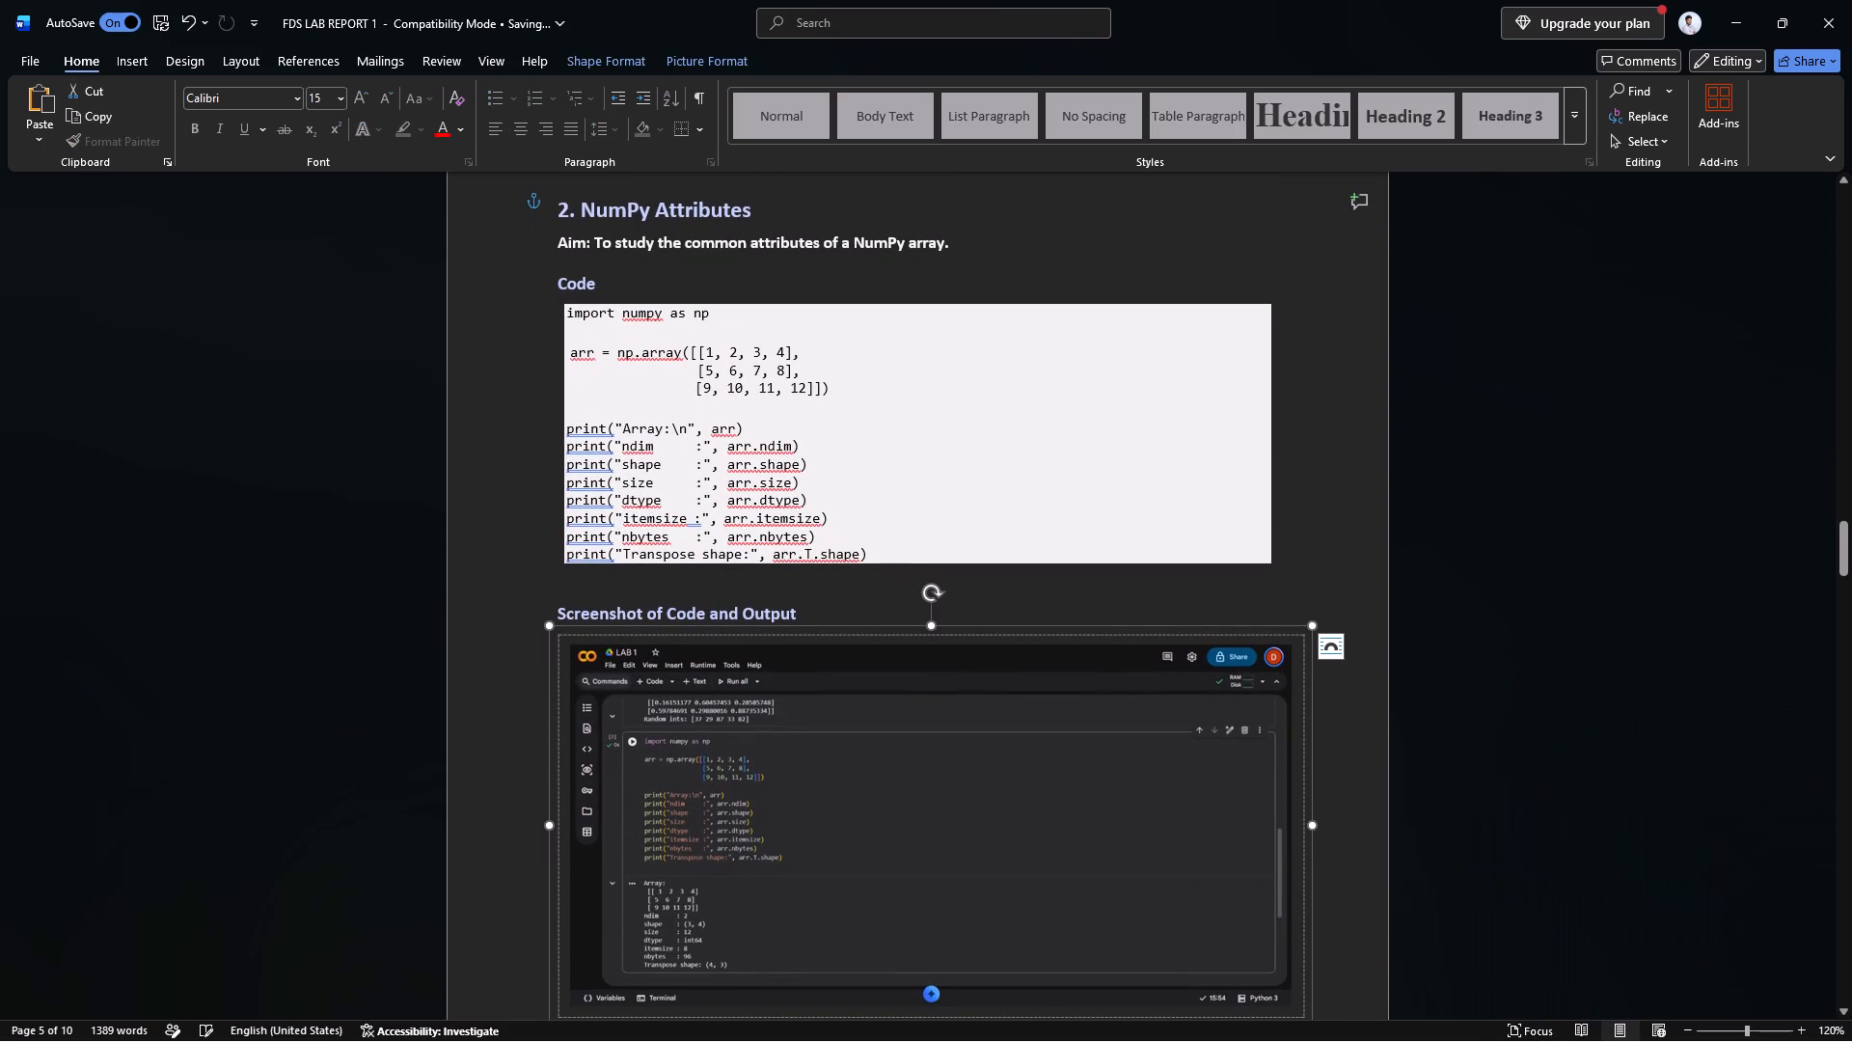
pyautogui.keyDown('ctrl'); pyautogui.scroll(4, 760, 779); pyautogui.keyUp('ctrl')
pyautogui.scroll(-1, 794, 782)
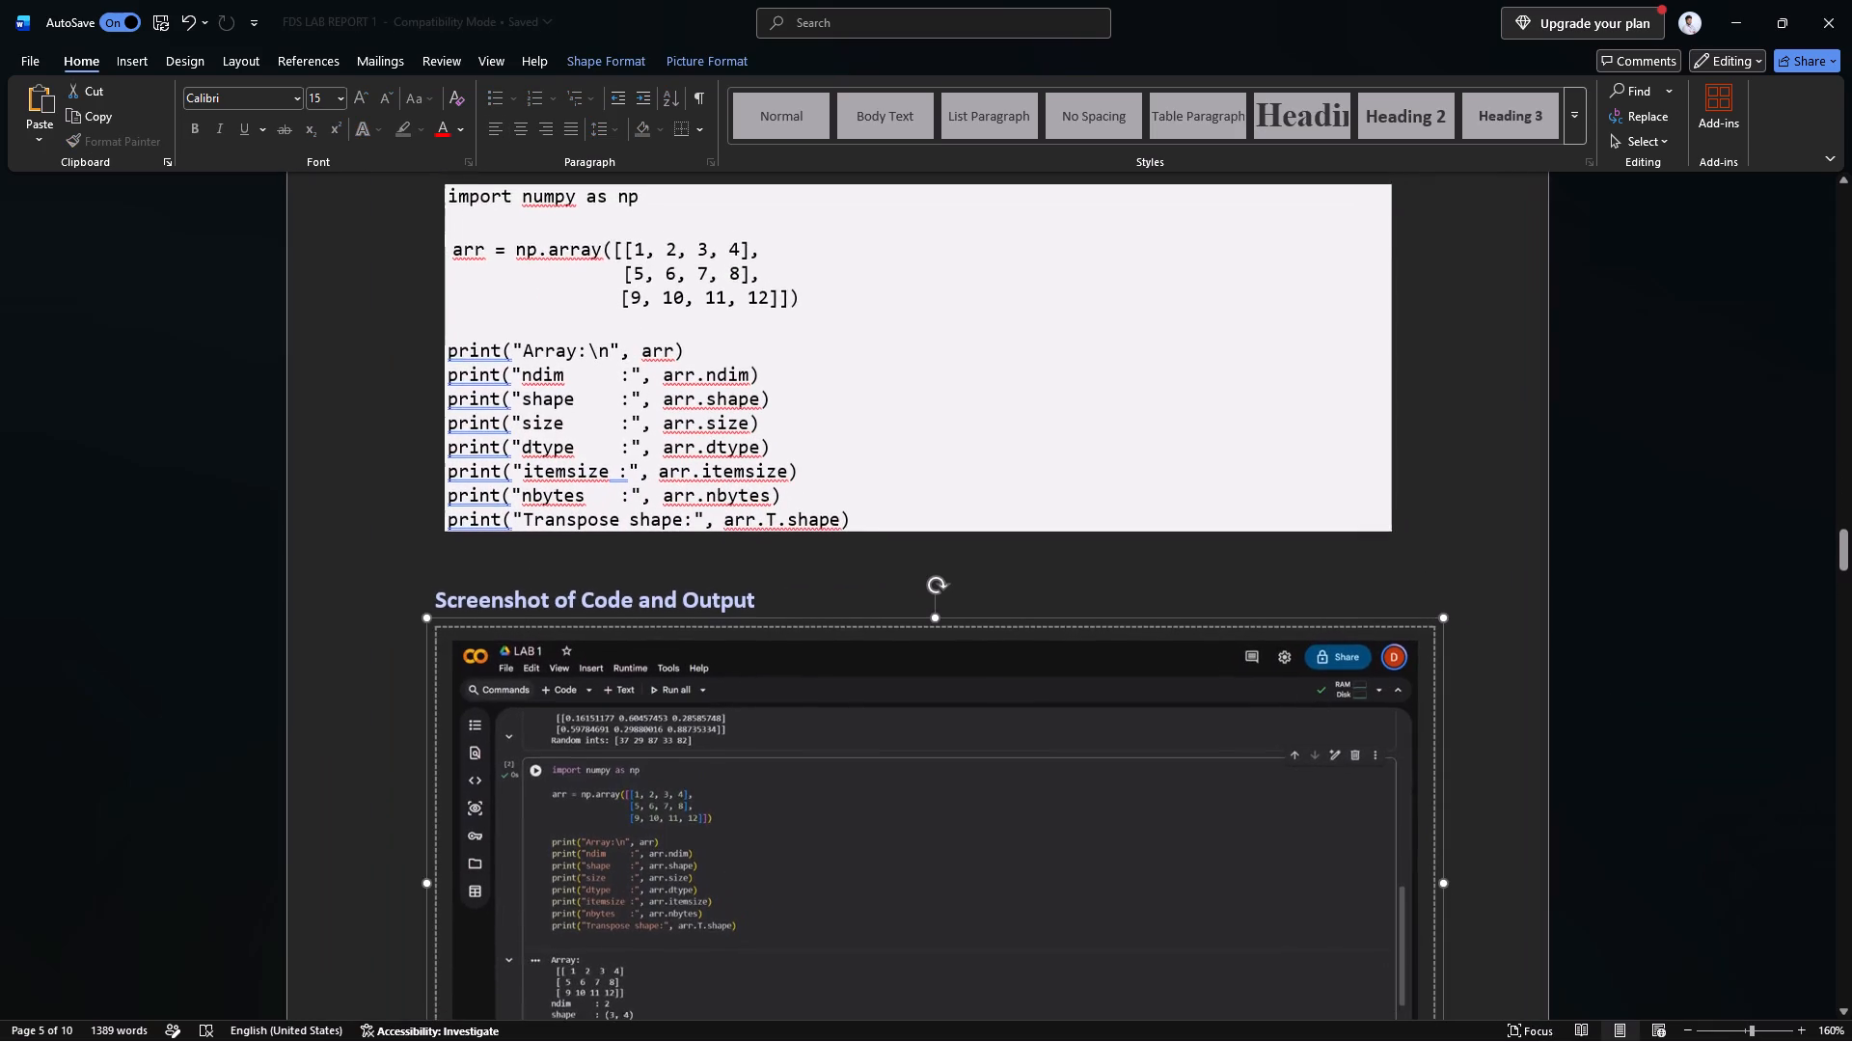
pyautogui.scroll(-1, 651, 750)
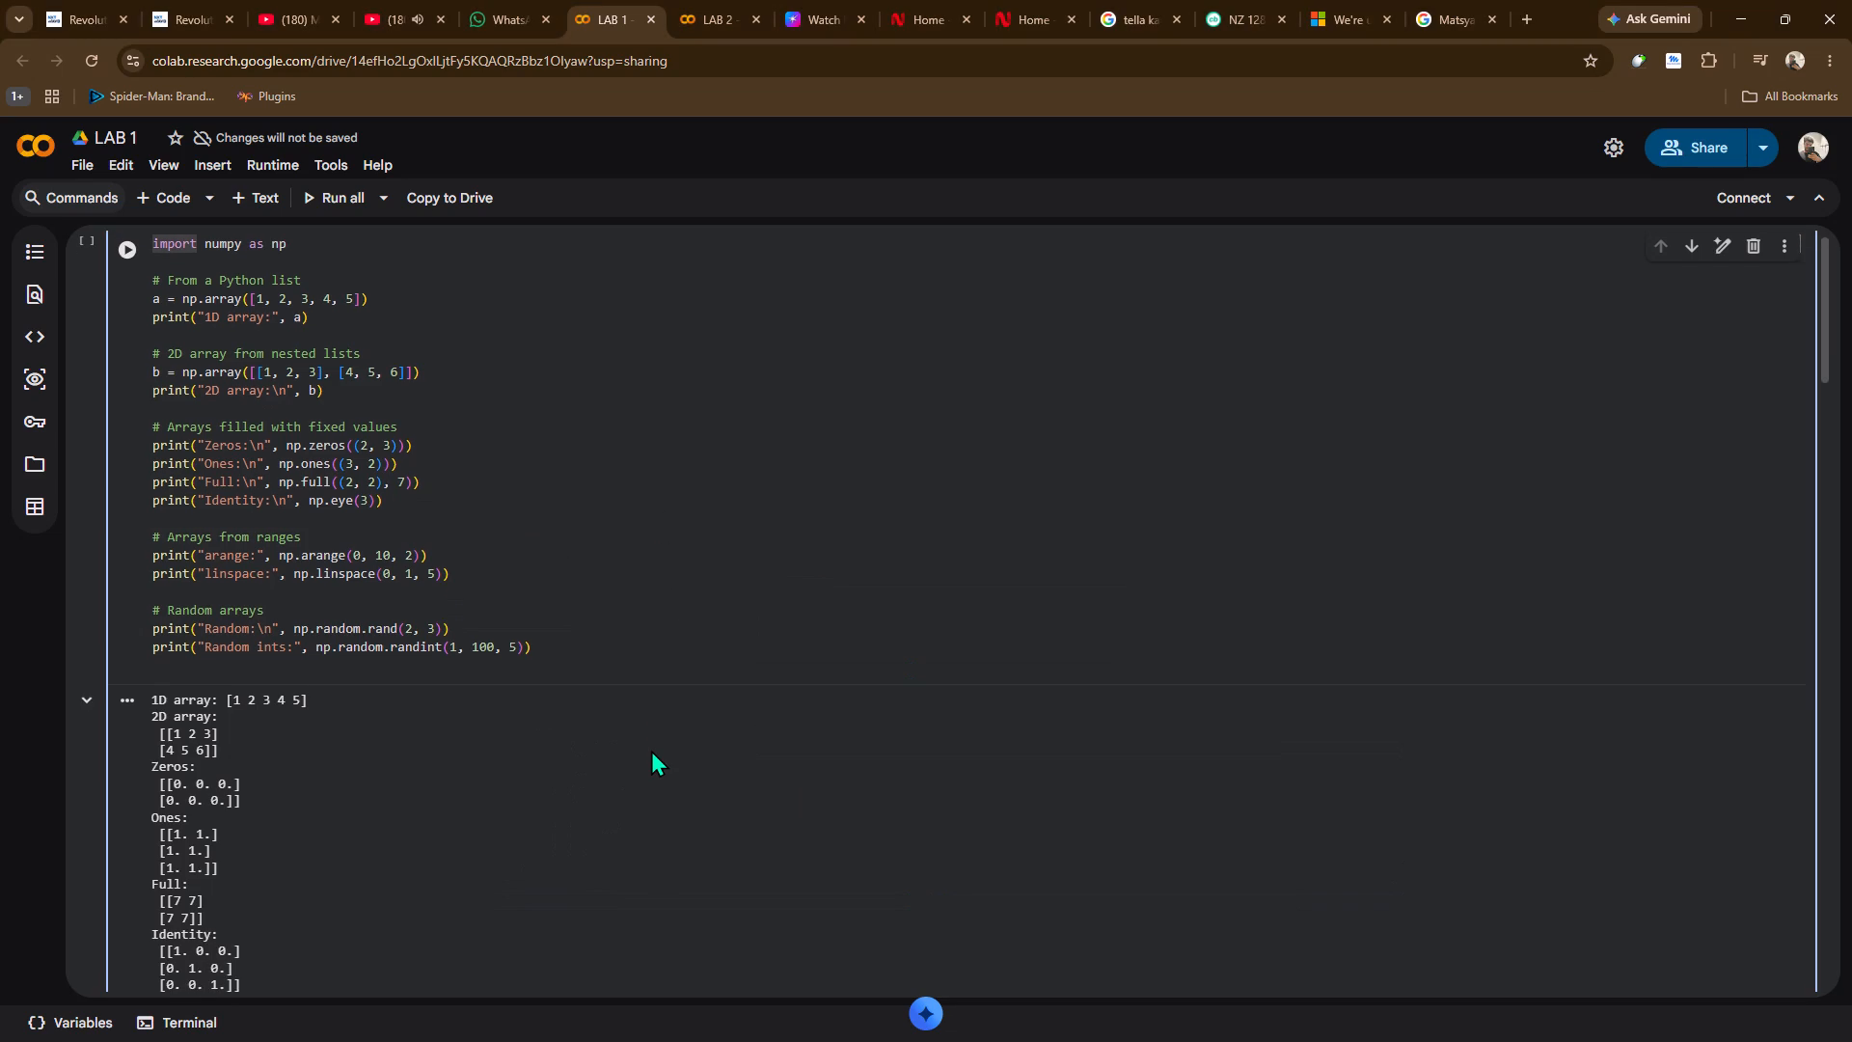
pyautogui.scroll(-4, 651, 750)
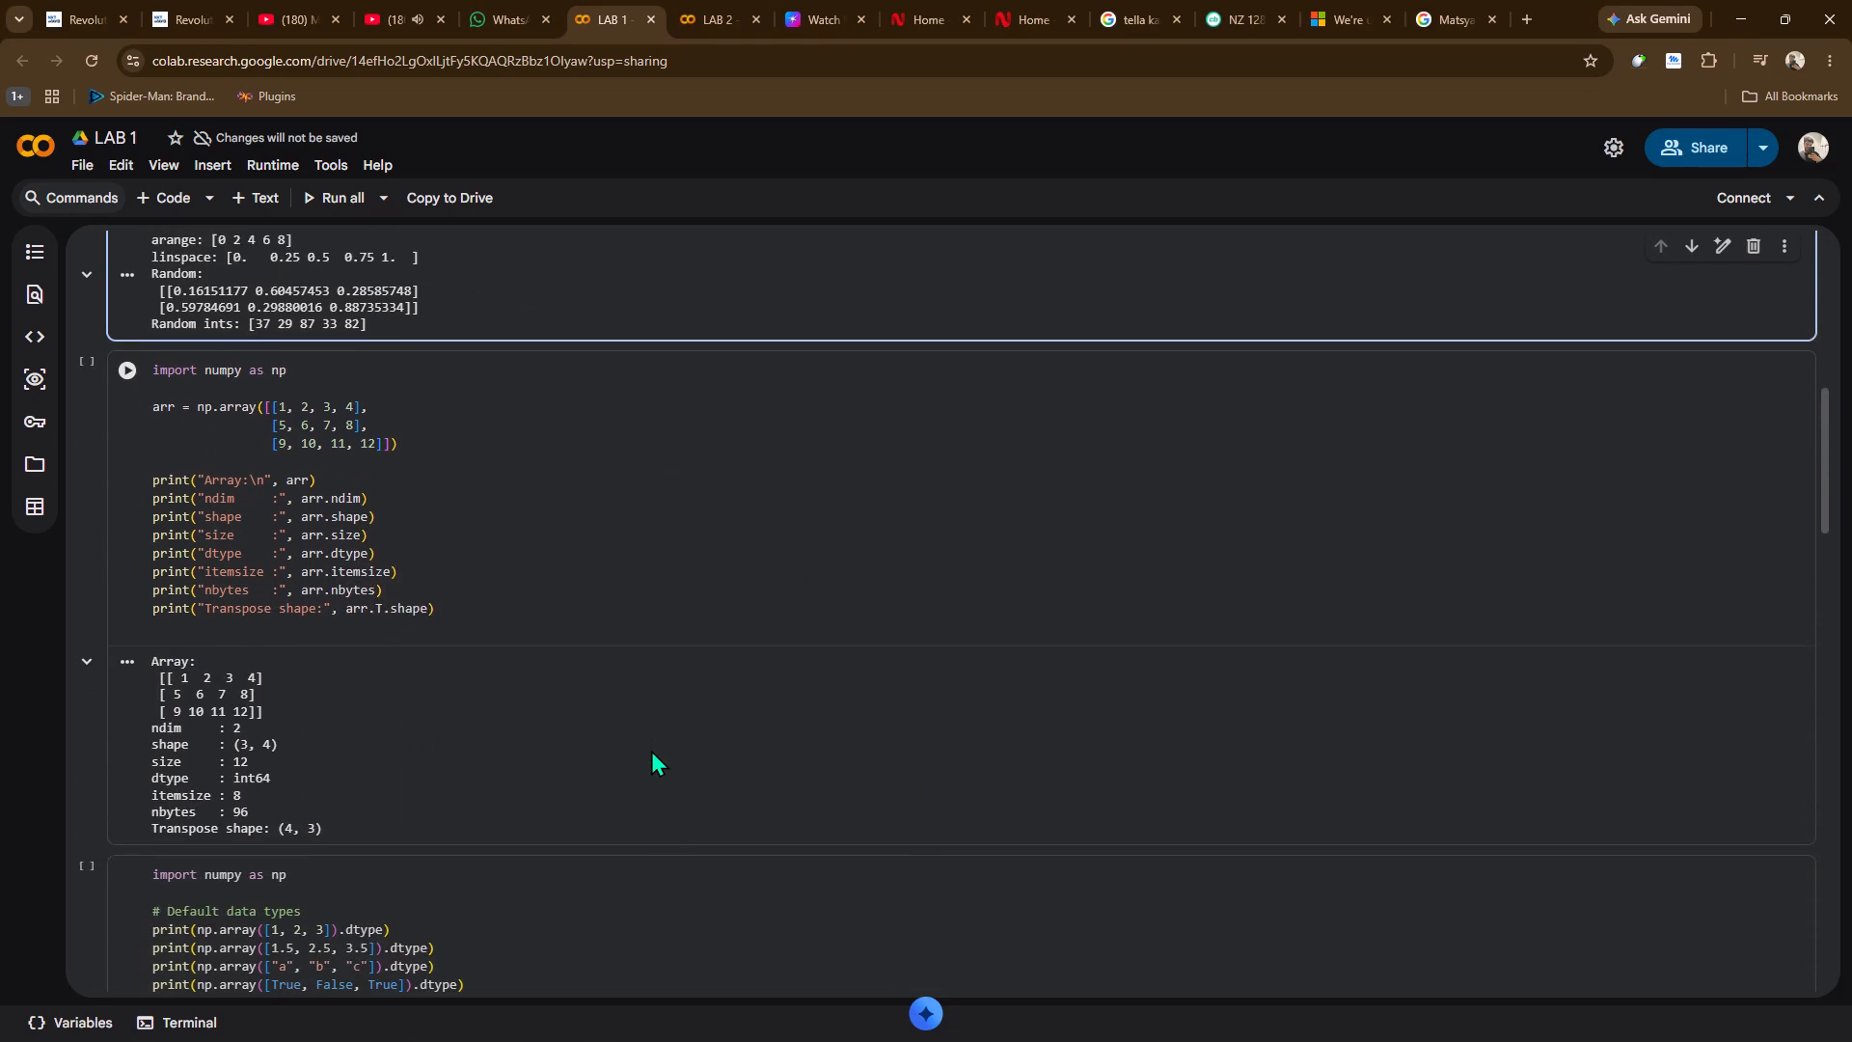
pyautogui.scroll(-3, 651, 750)
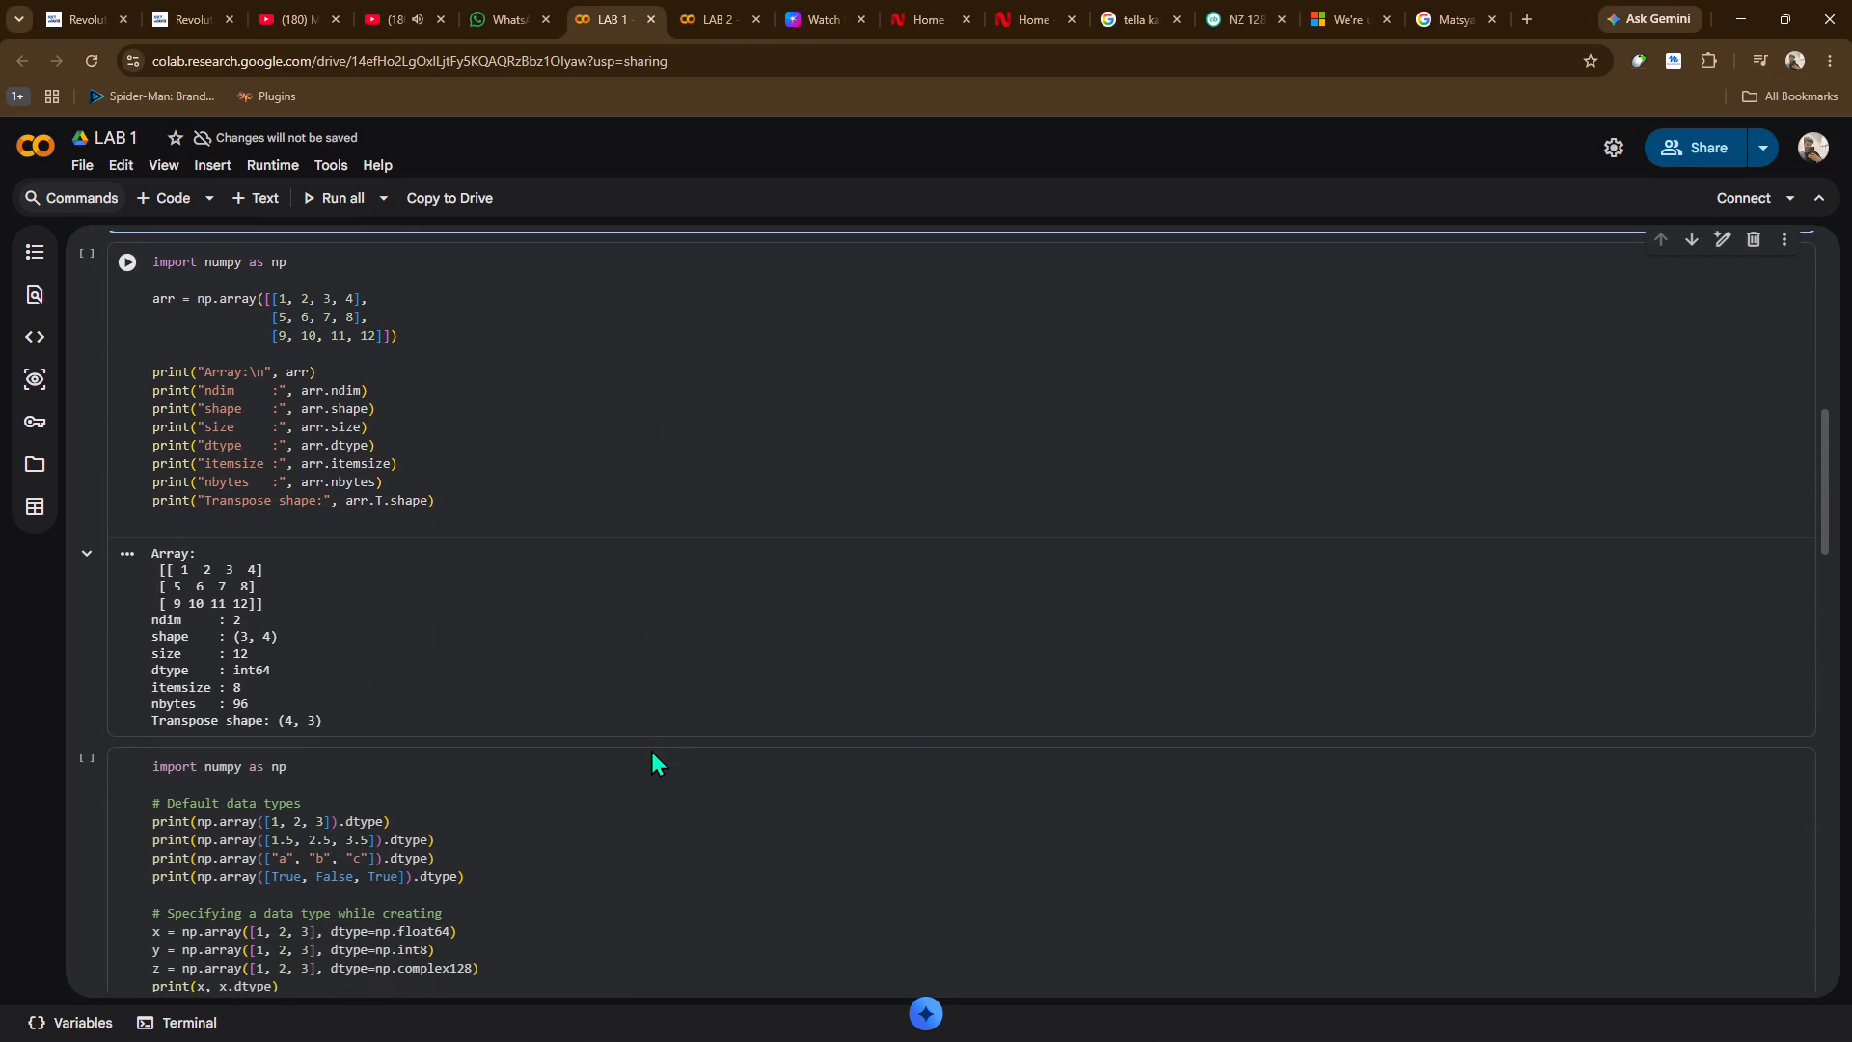
pyautogui.scroll(-2, 651, 750)
pyautogui.press('Print')
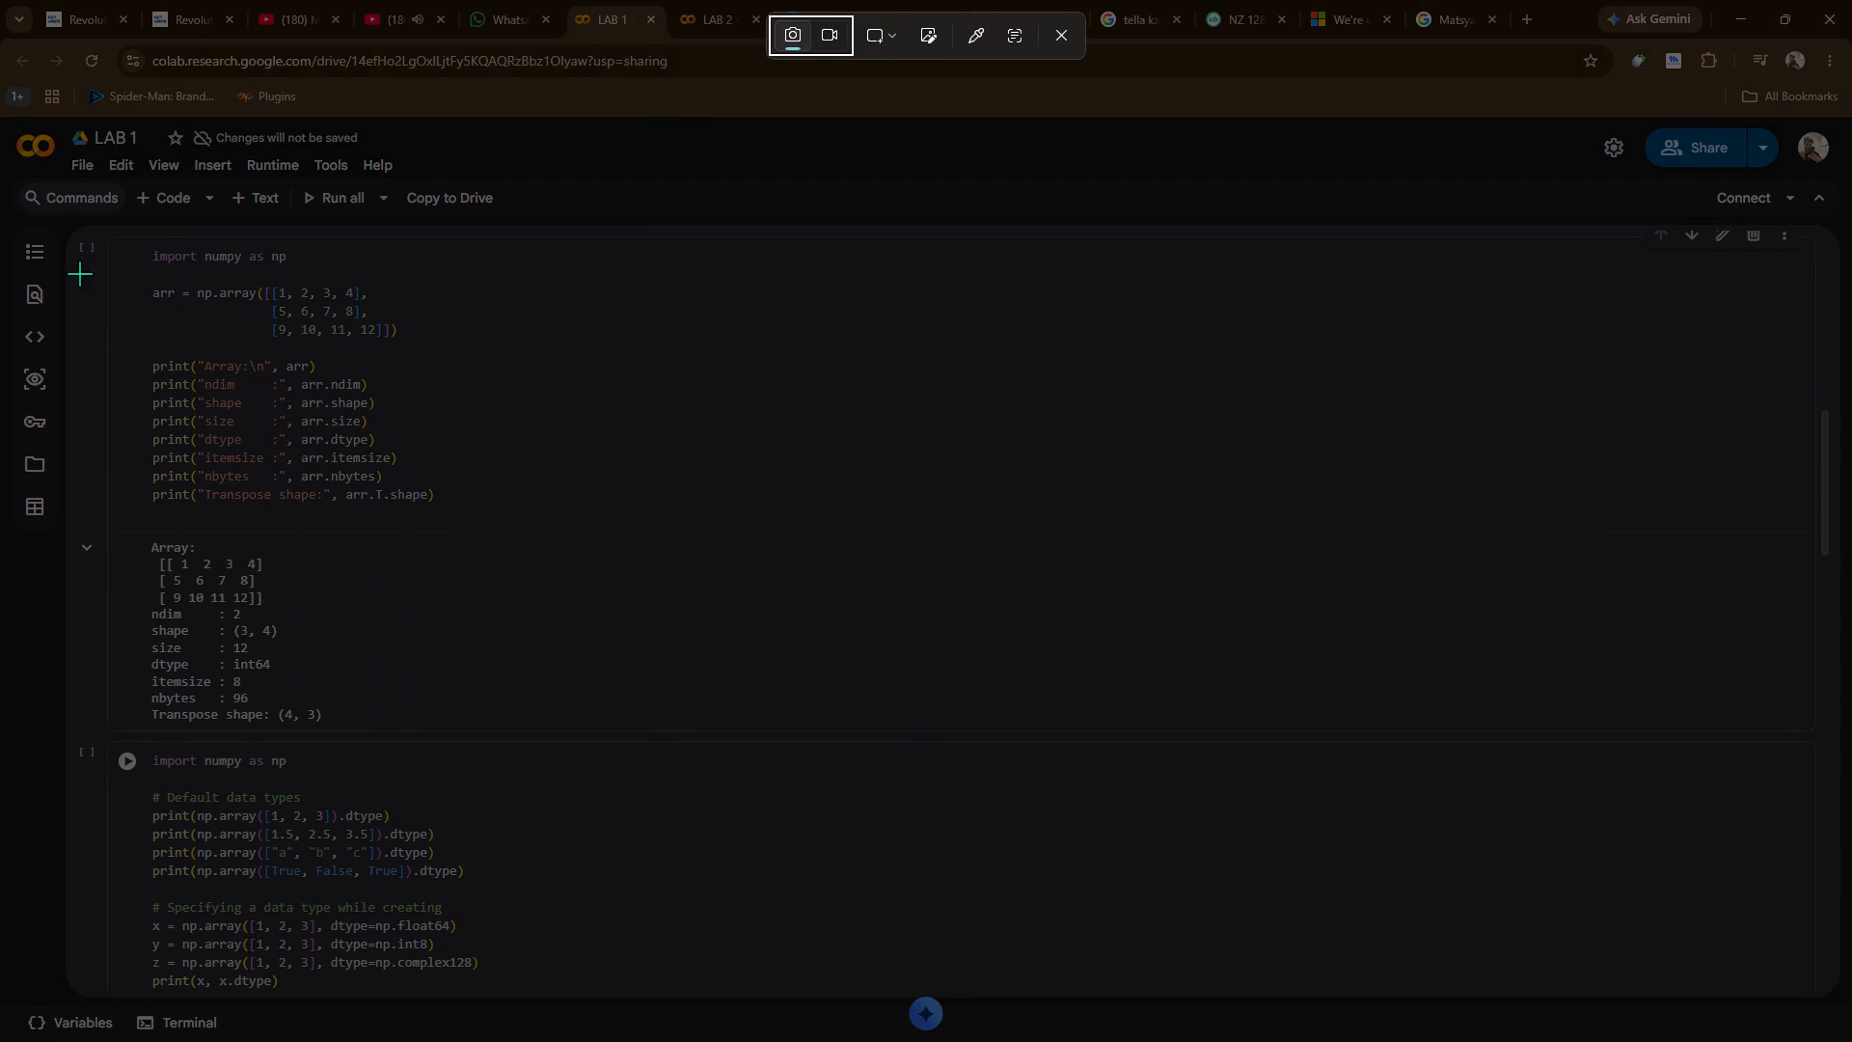
pyautogui.click(1066, 45)
pyautogui.scroll(3, 906, 513)
pyautogui.scroll(-1, 906, 513)
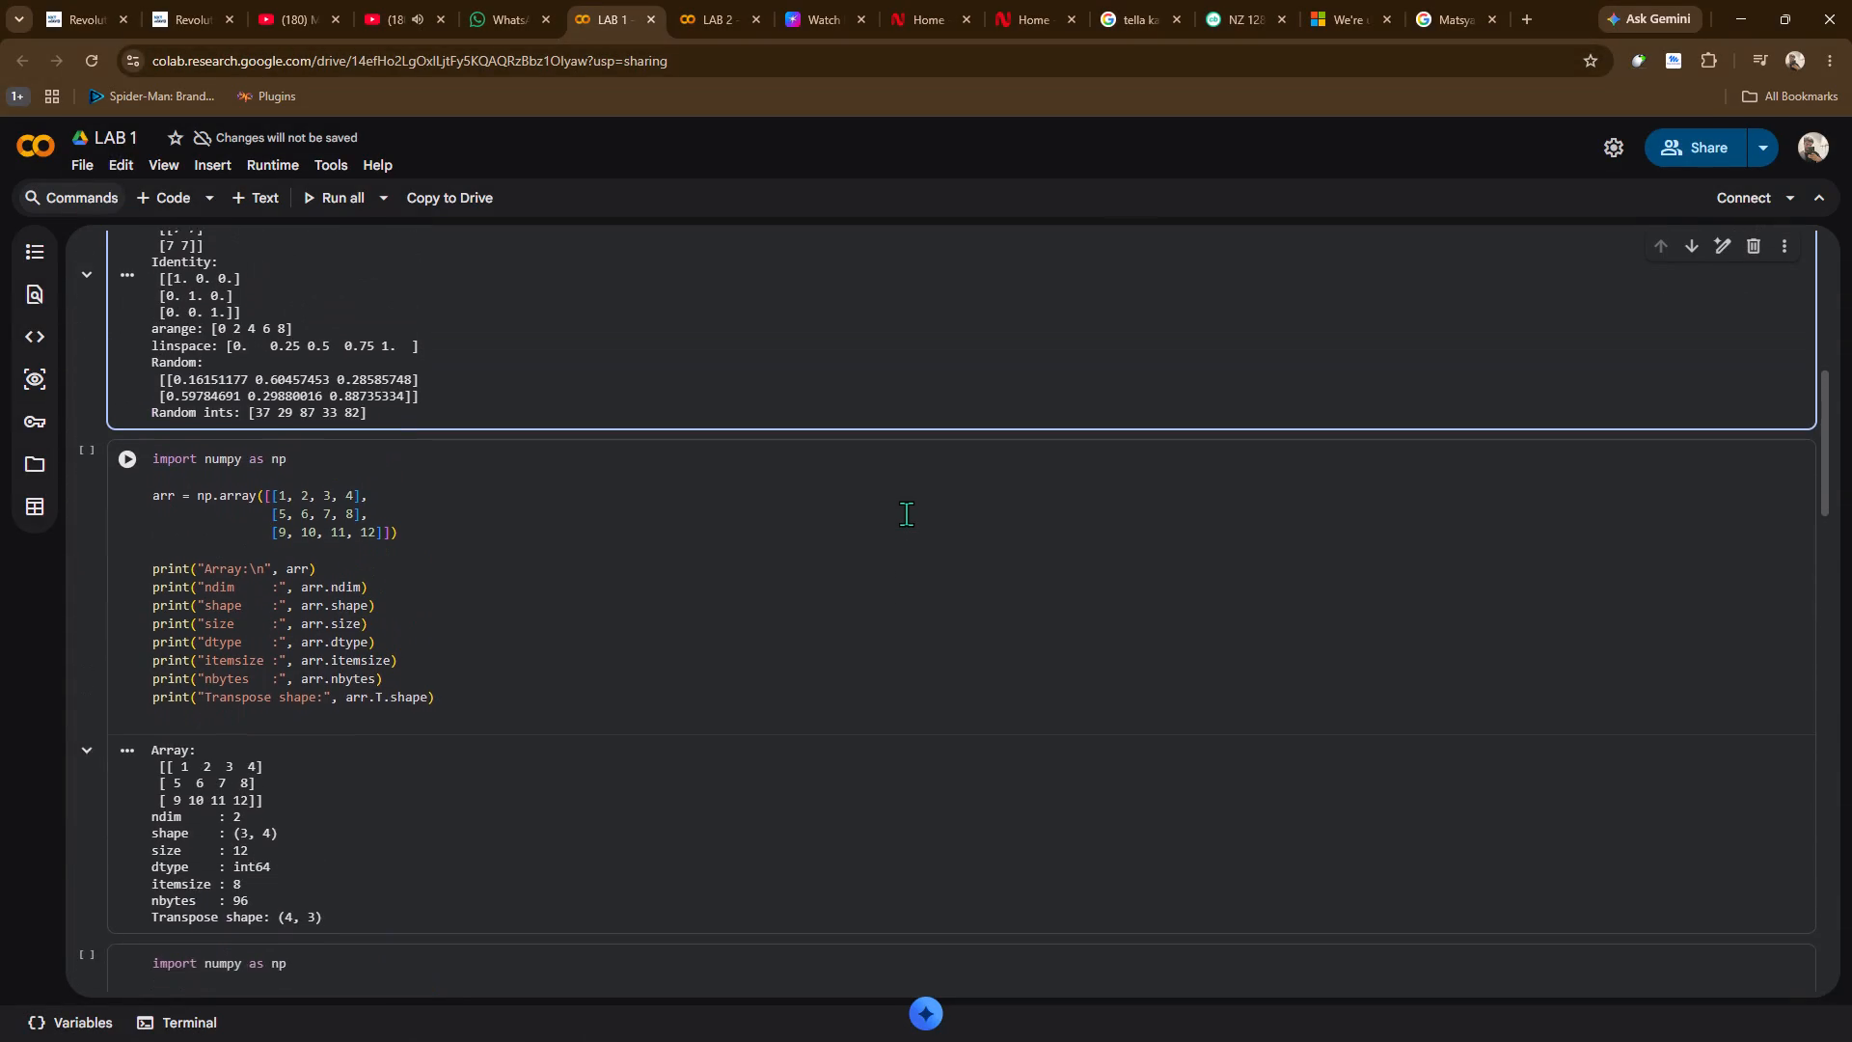
pyautogui.scroll(-1, 906, 513)
pyautogui.hotkey('ctrl', '+')
pyautogui.hotkey('ctrl', '+')
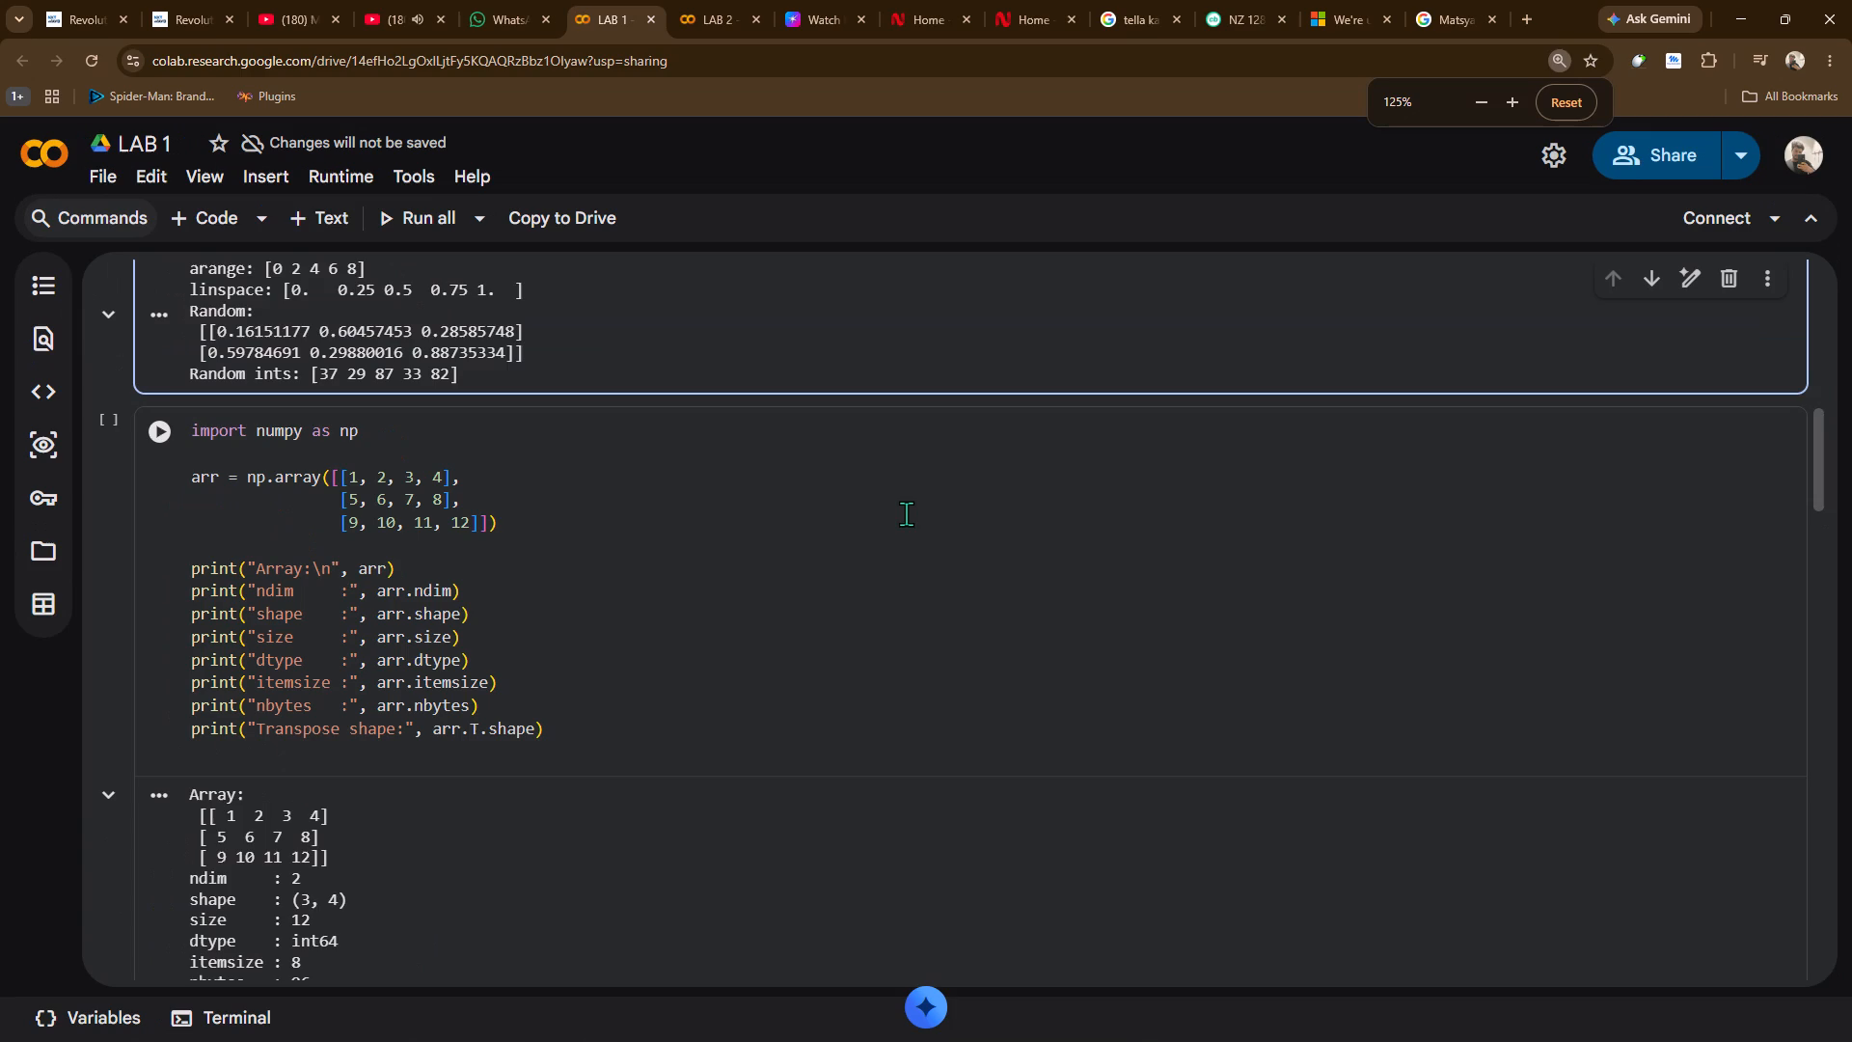
pyautogui.scroll(-1, 768, 649)
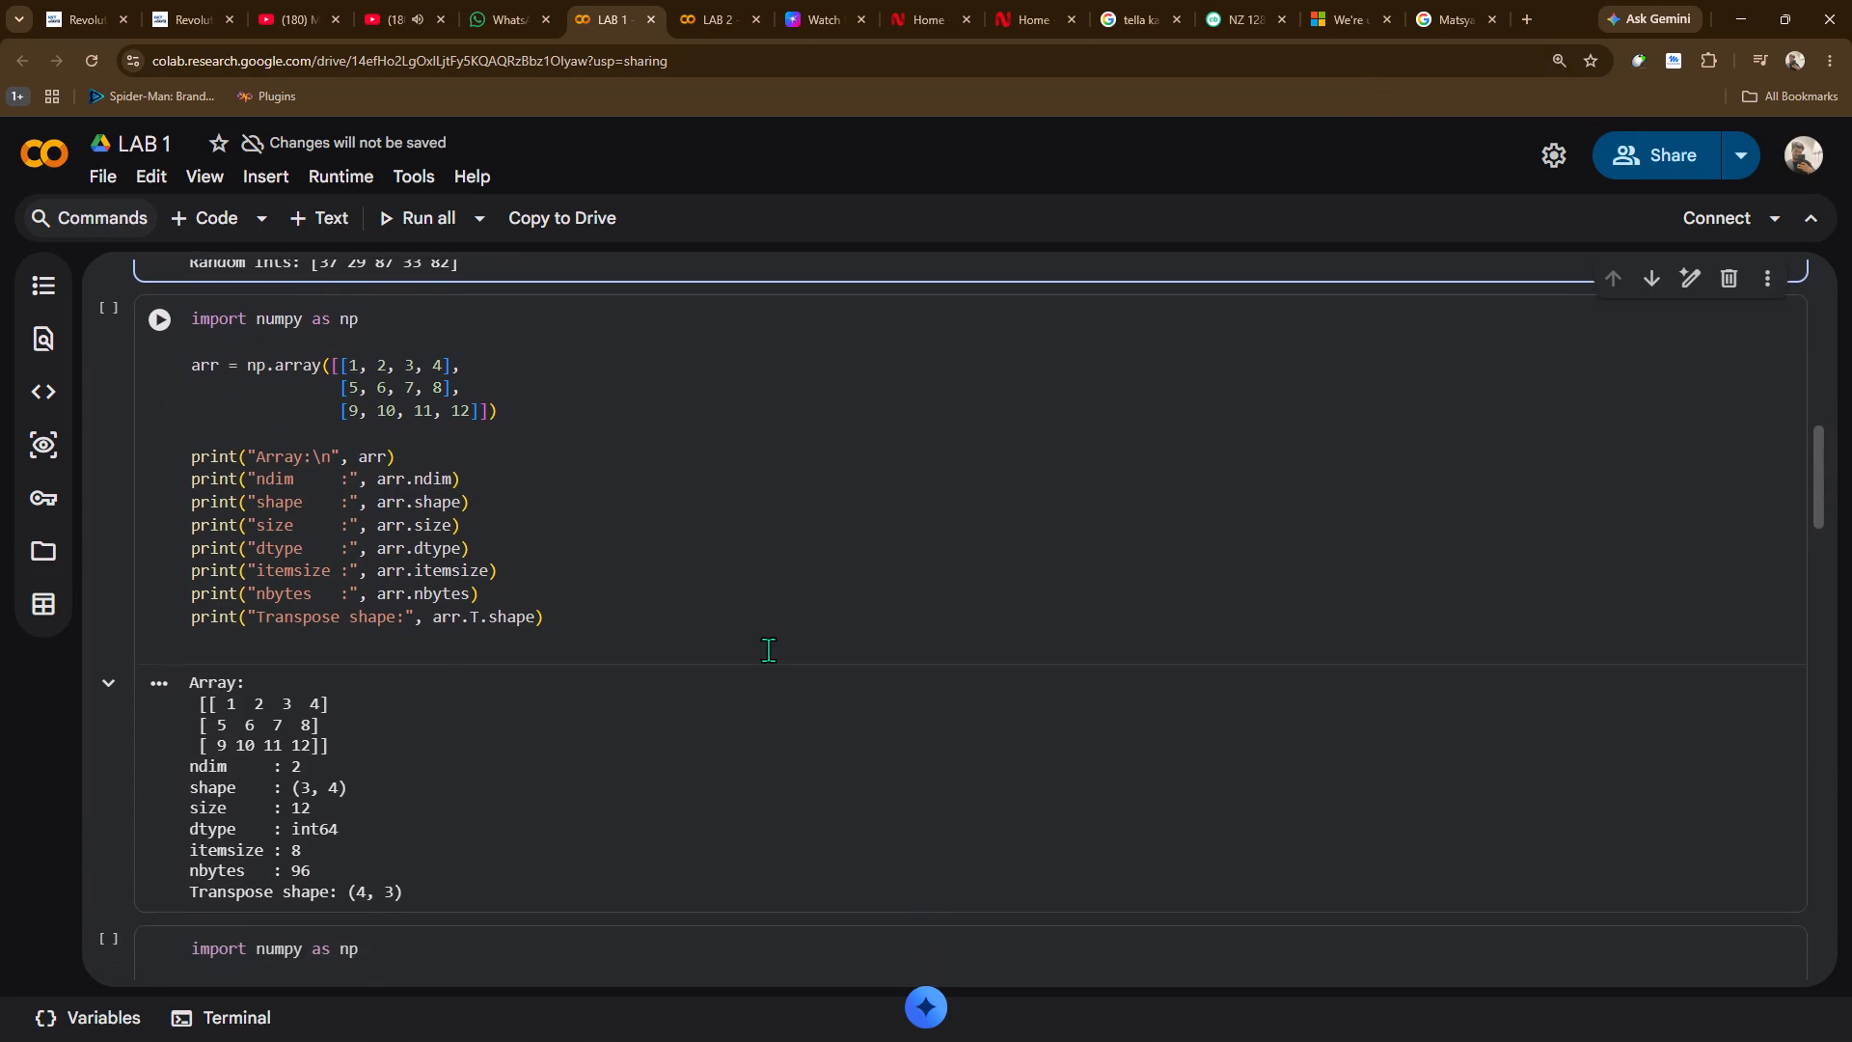
pyautogui.scroll(-1, 768, 649)
pyautogui.press('Print')
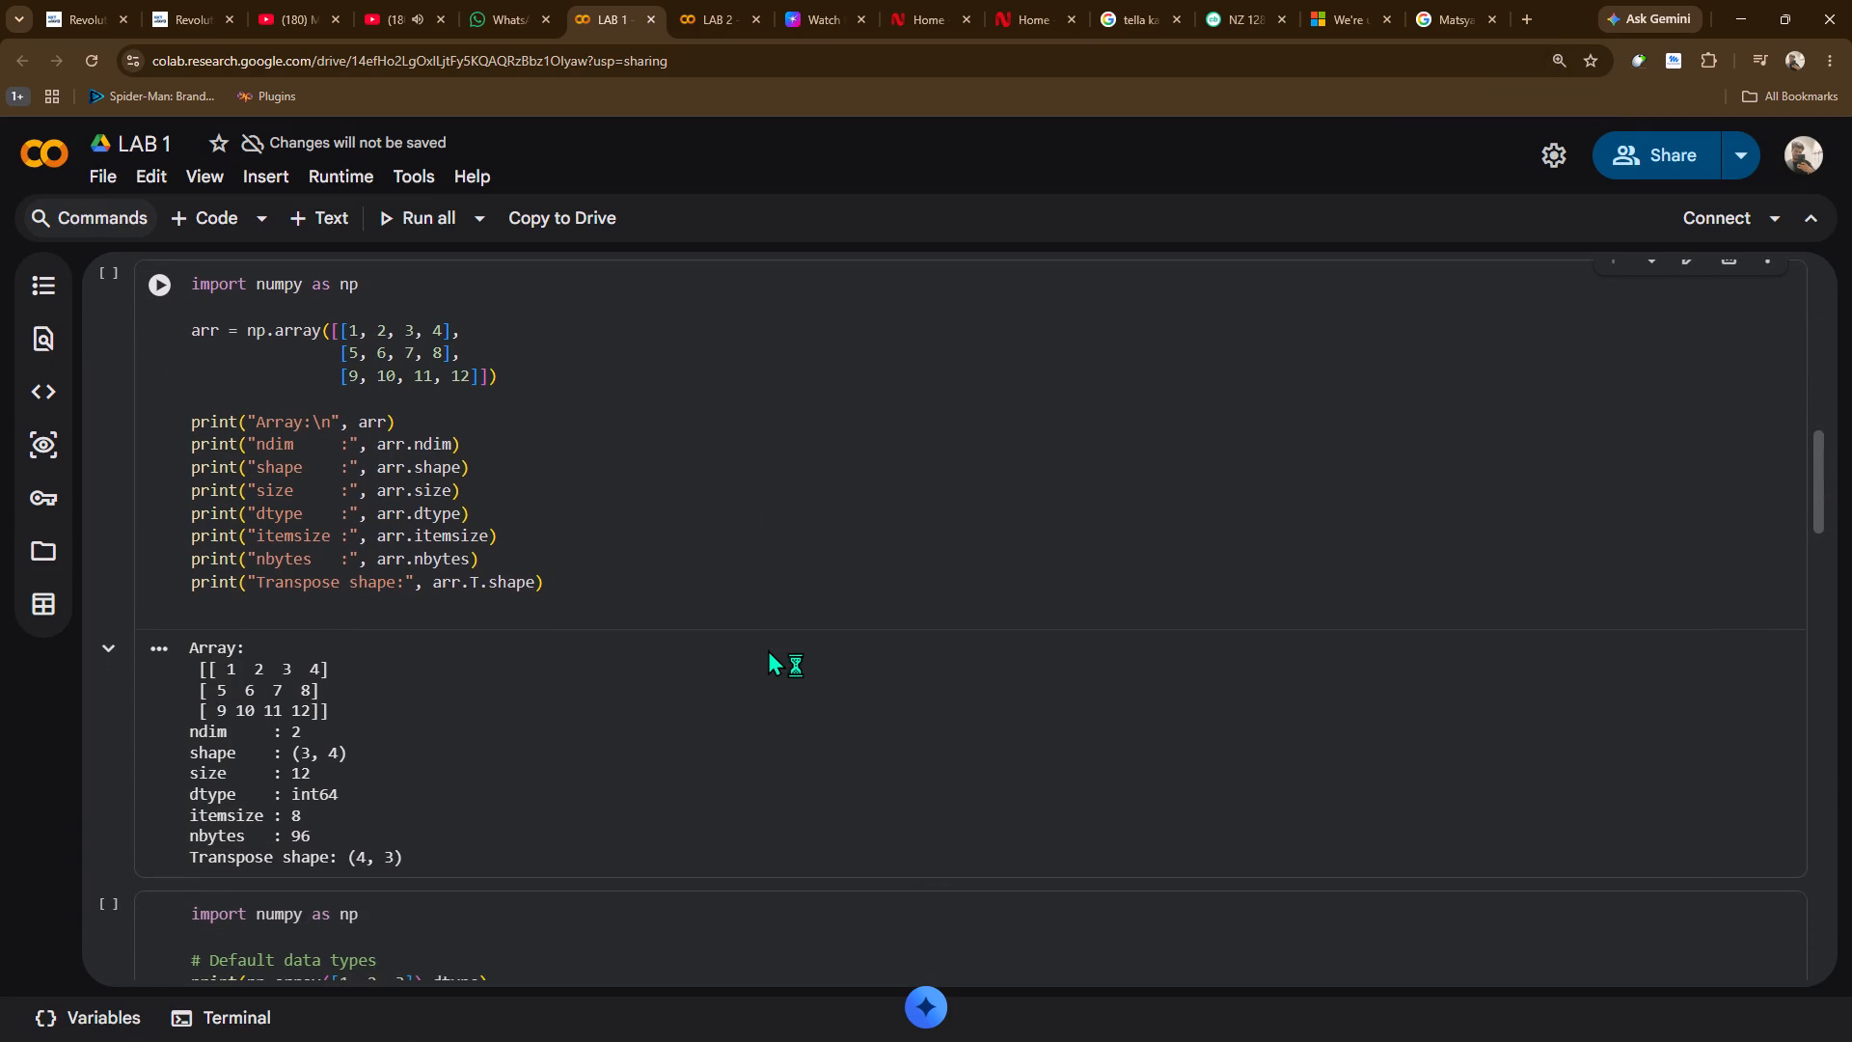
pyautogui.moveTo(0, 120); pyautogui.dragTo(164, 303)
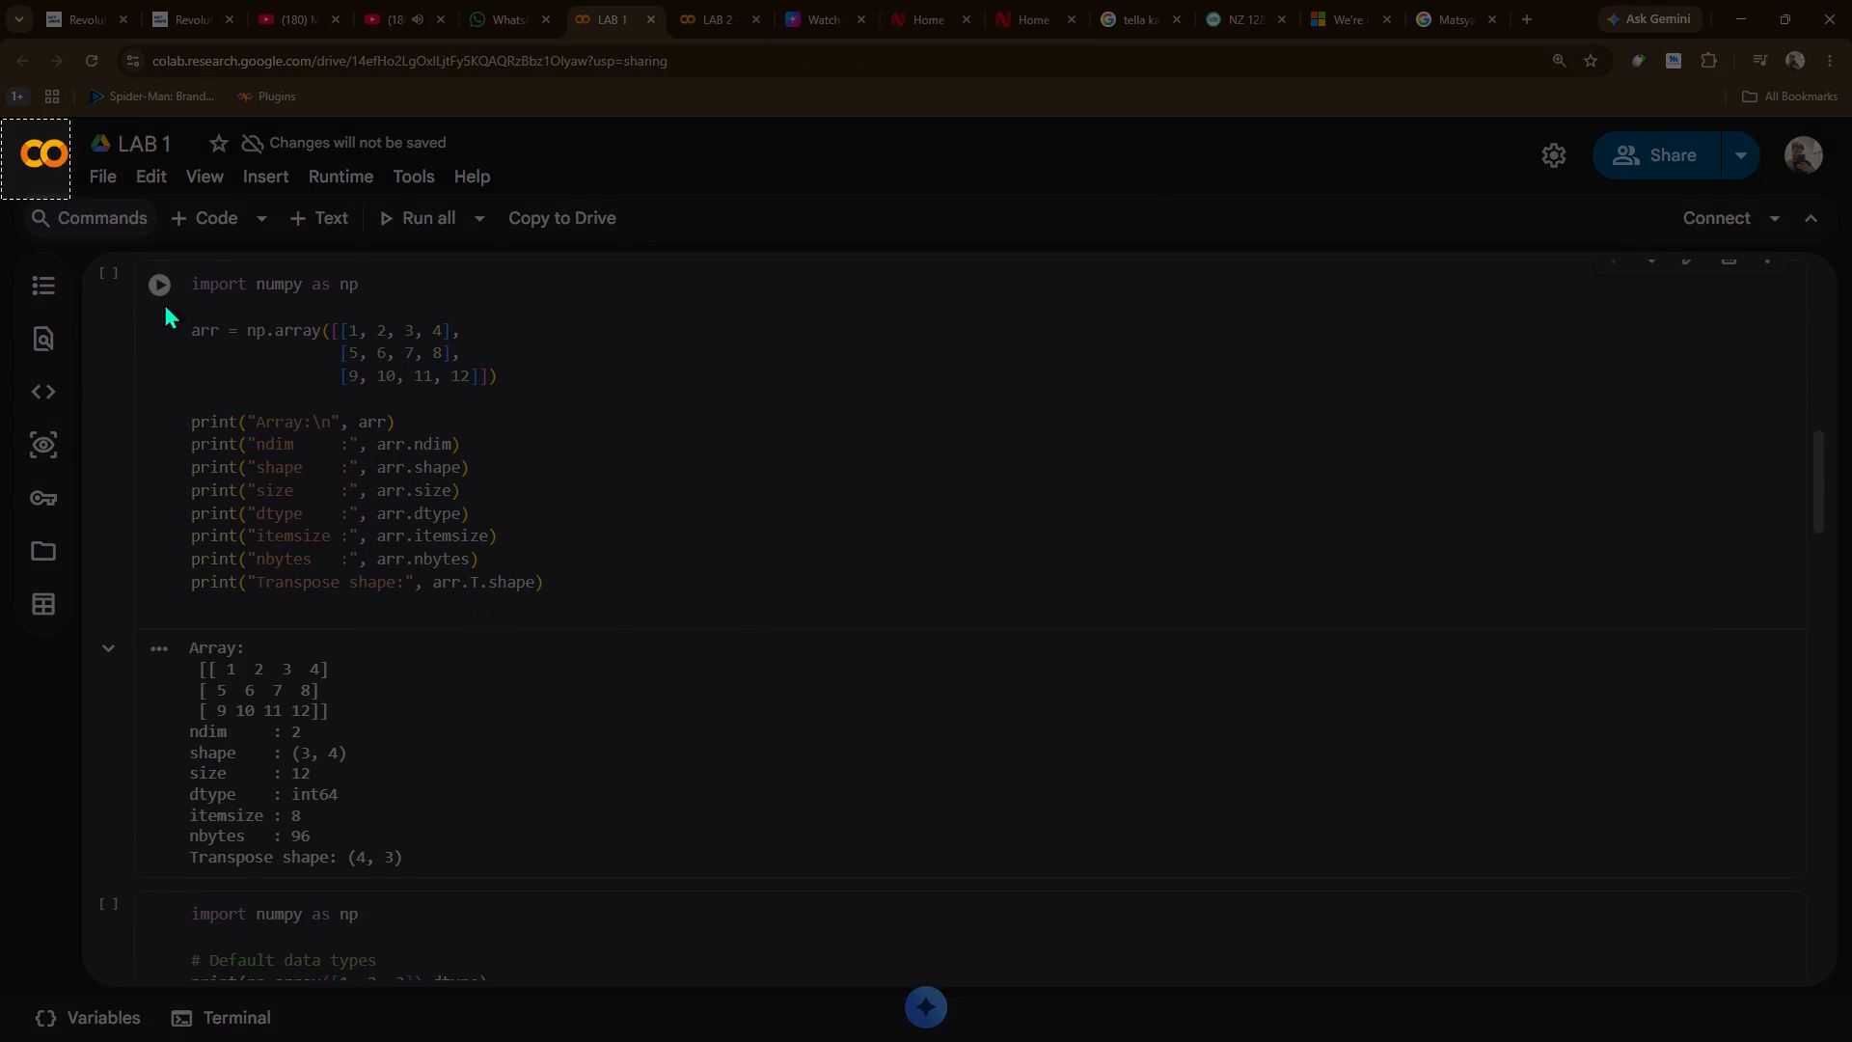
pyautogui.moveTo(164, 303); pyautogui.dragTo(1848, 1041)
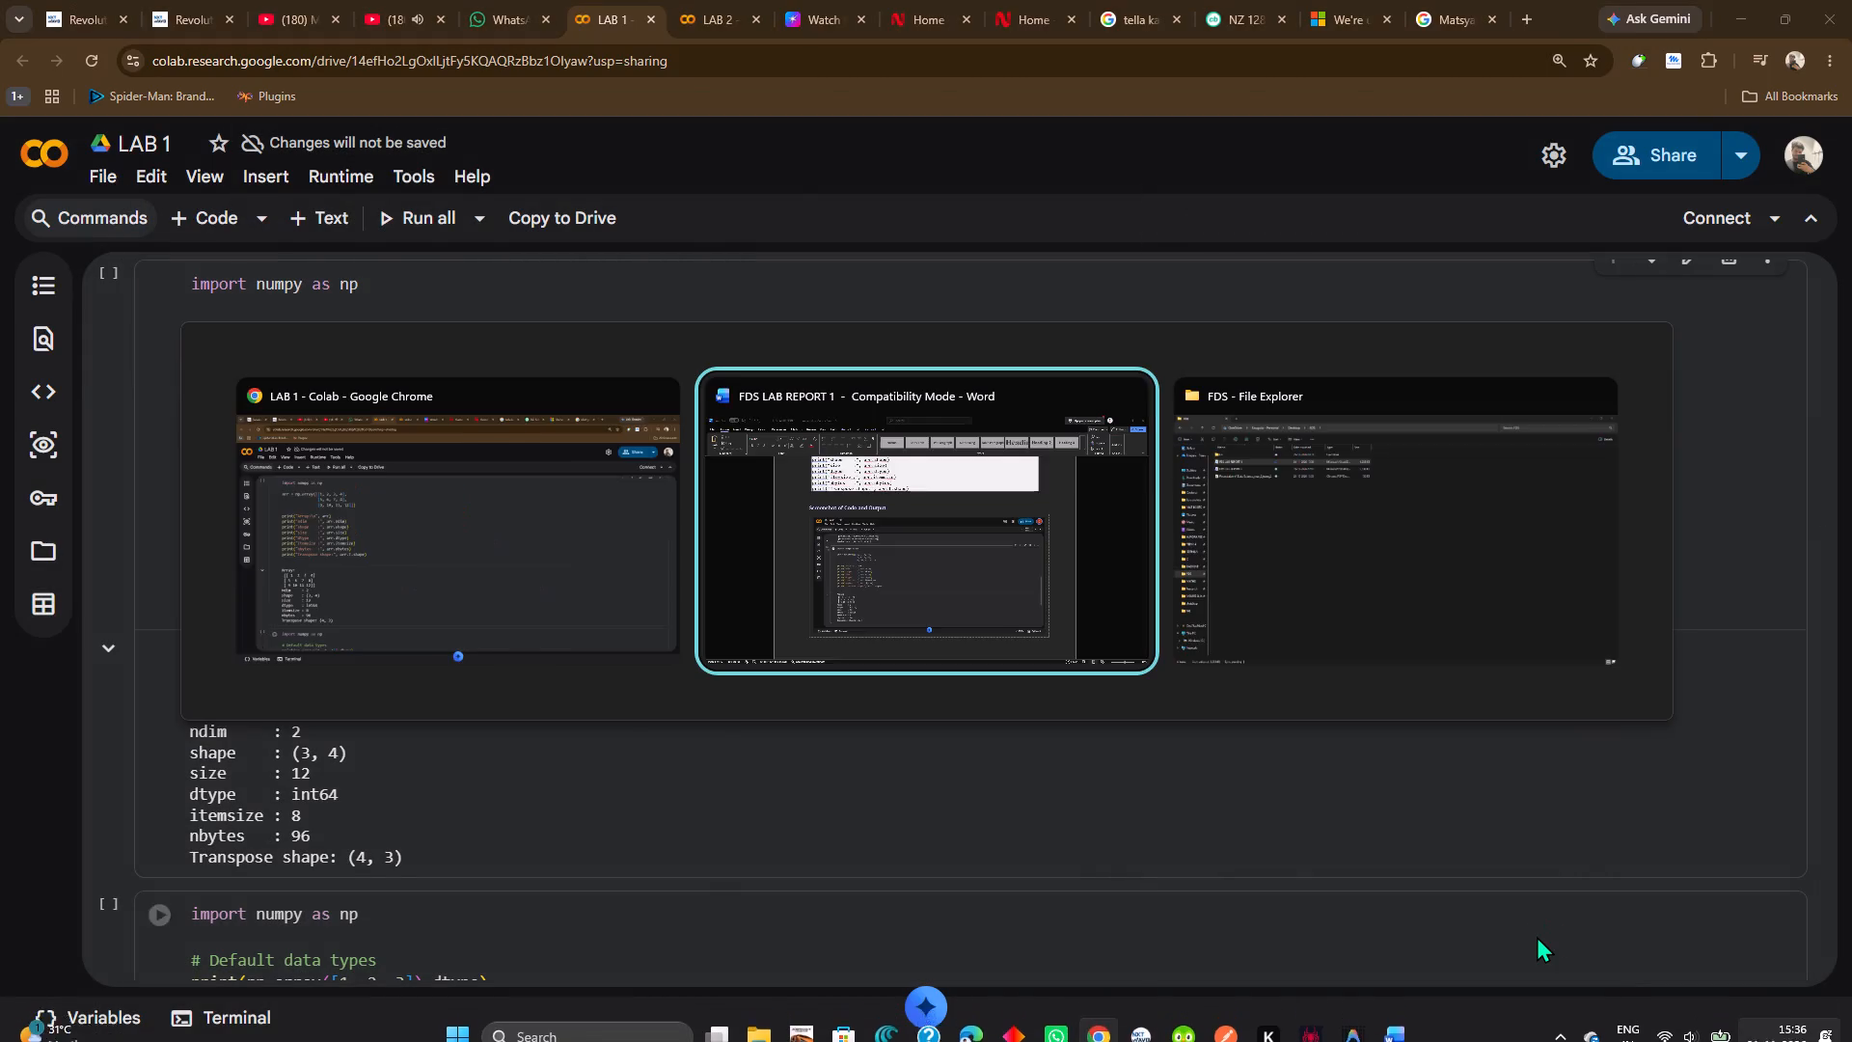
# In the Word report, delete the old screenshot in the NumPy Attributes section along with its empty frame.
pyautogui.click(842, 781)
pyautogui.press('BackSpace')
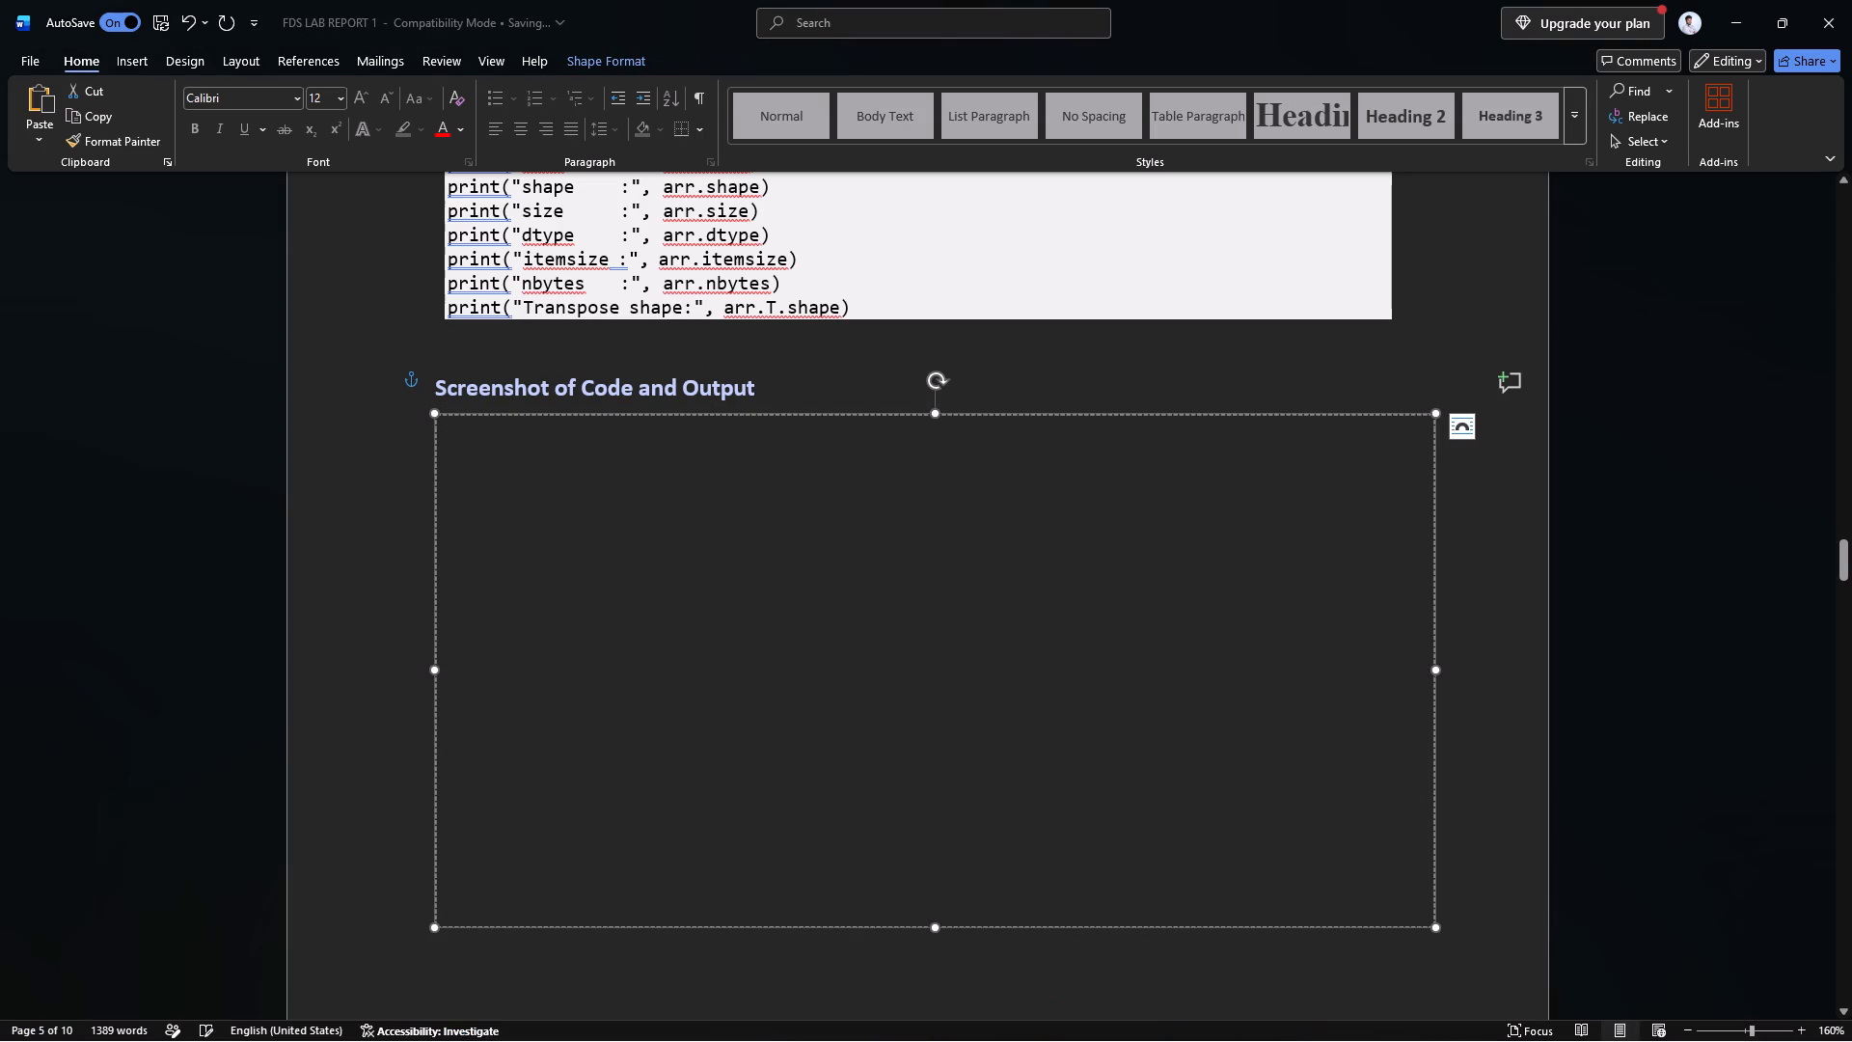
pyautogui.click(1437, 617)
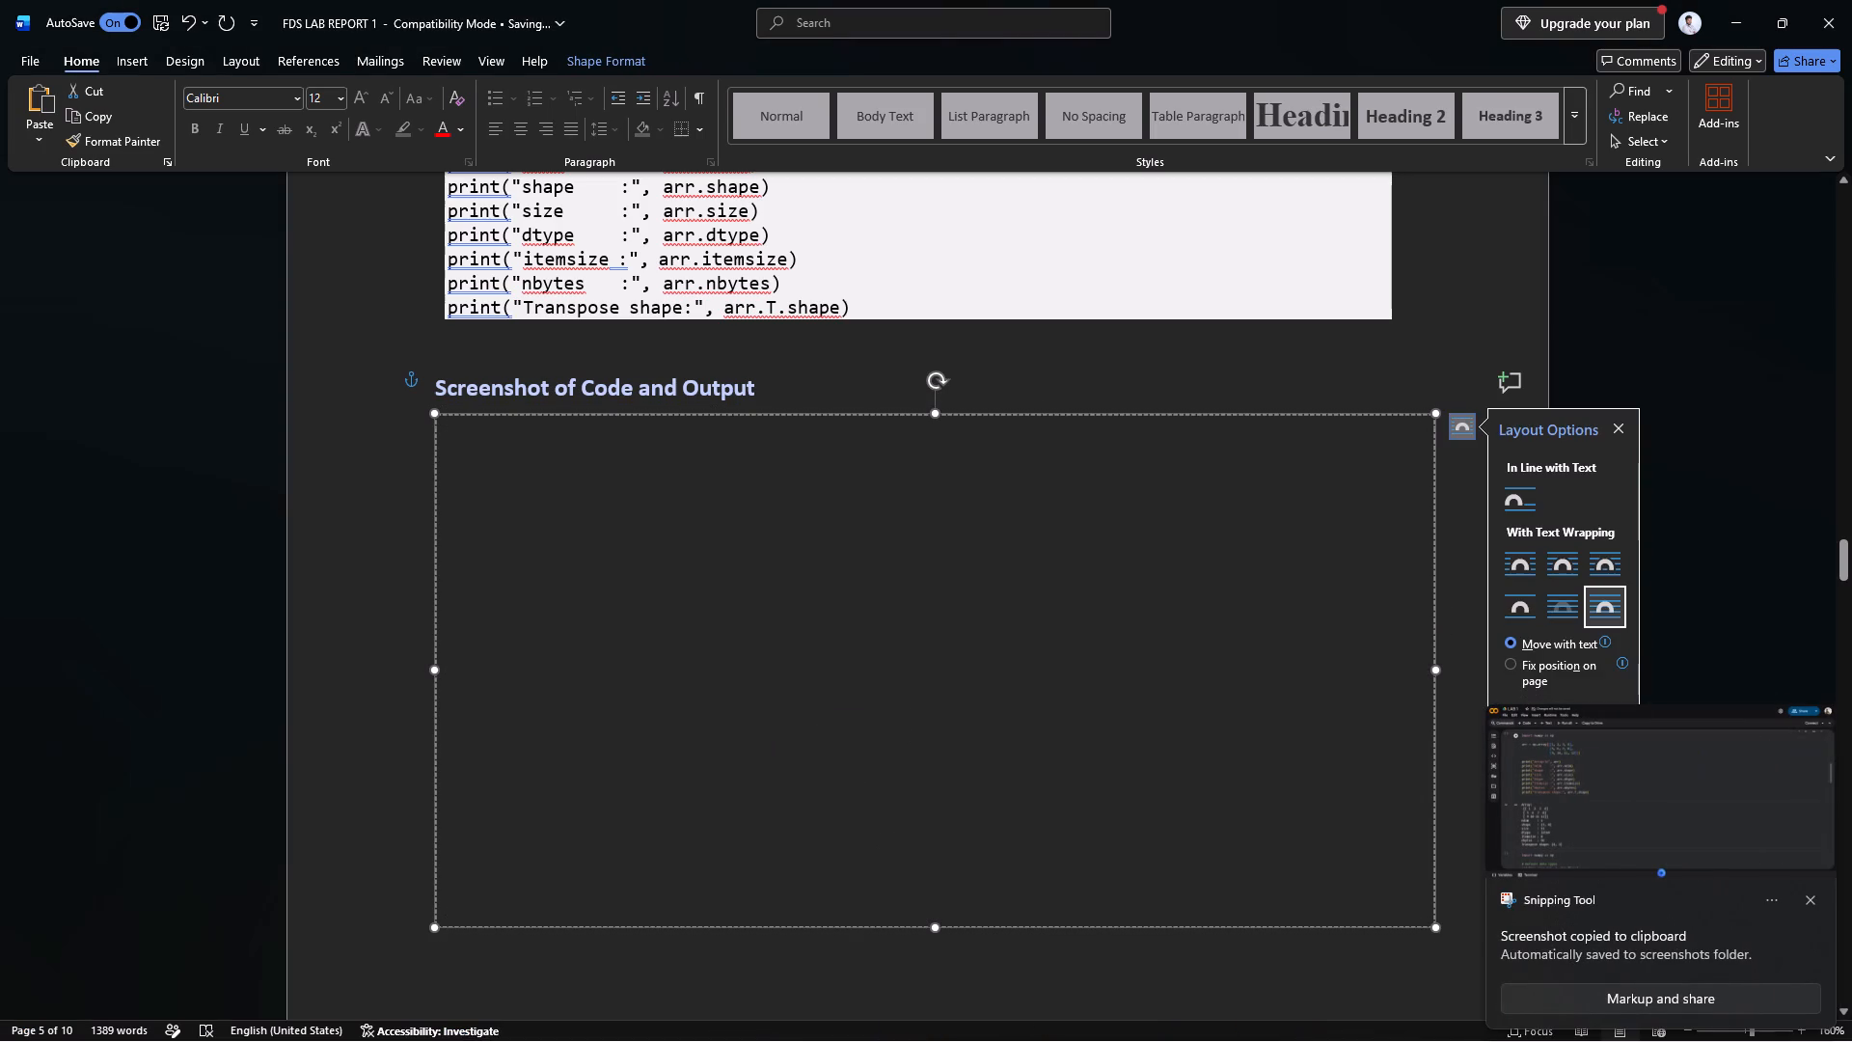
pyautogui.press('BackSpace')
# Paste the captured screenshot under the NumPy Attributes section's "Screenshot of Code and Output" heading and add line breaks after the heading.
pyautogui.click(772, 538)
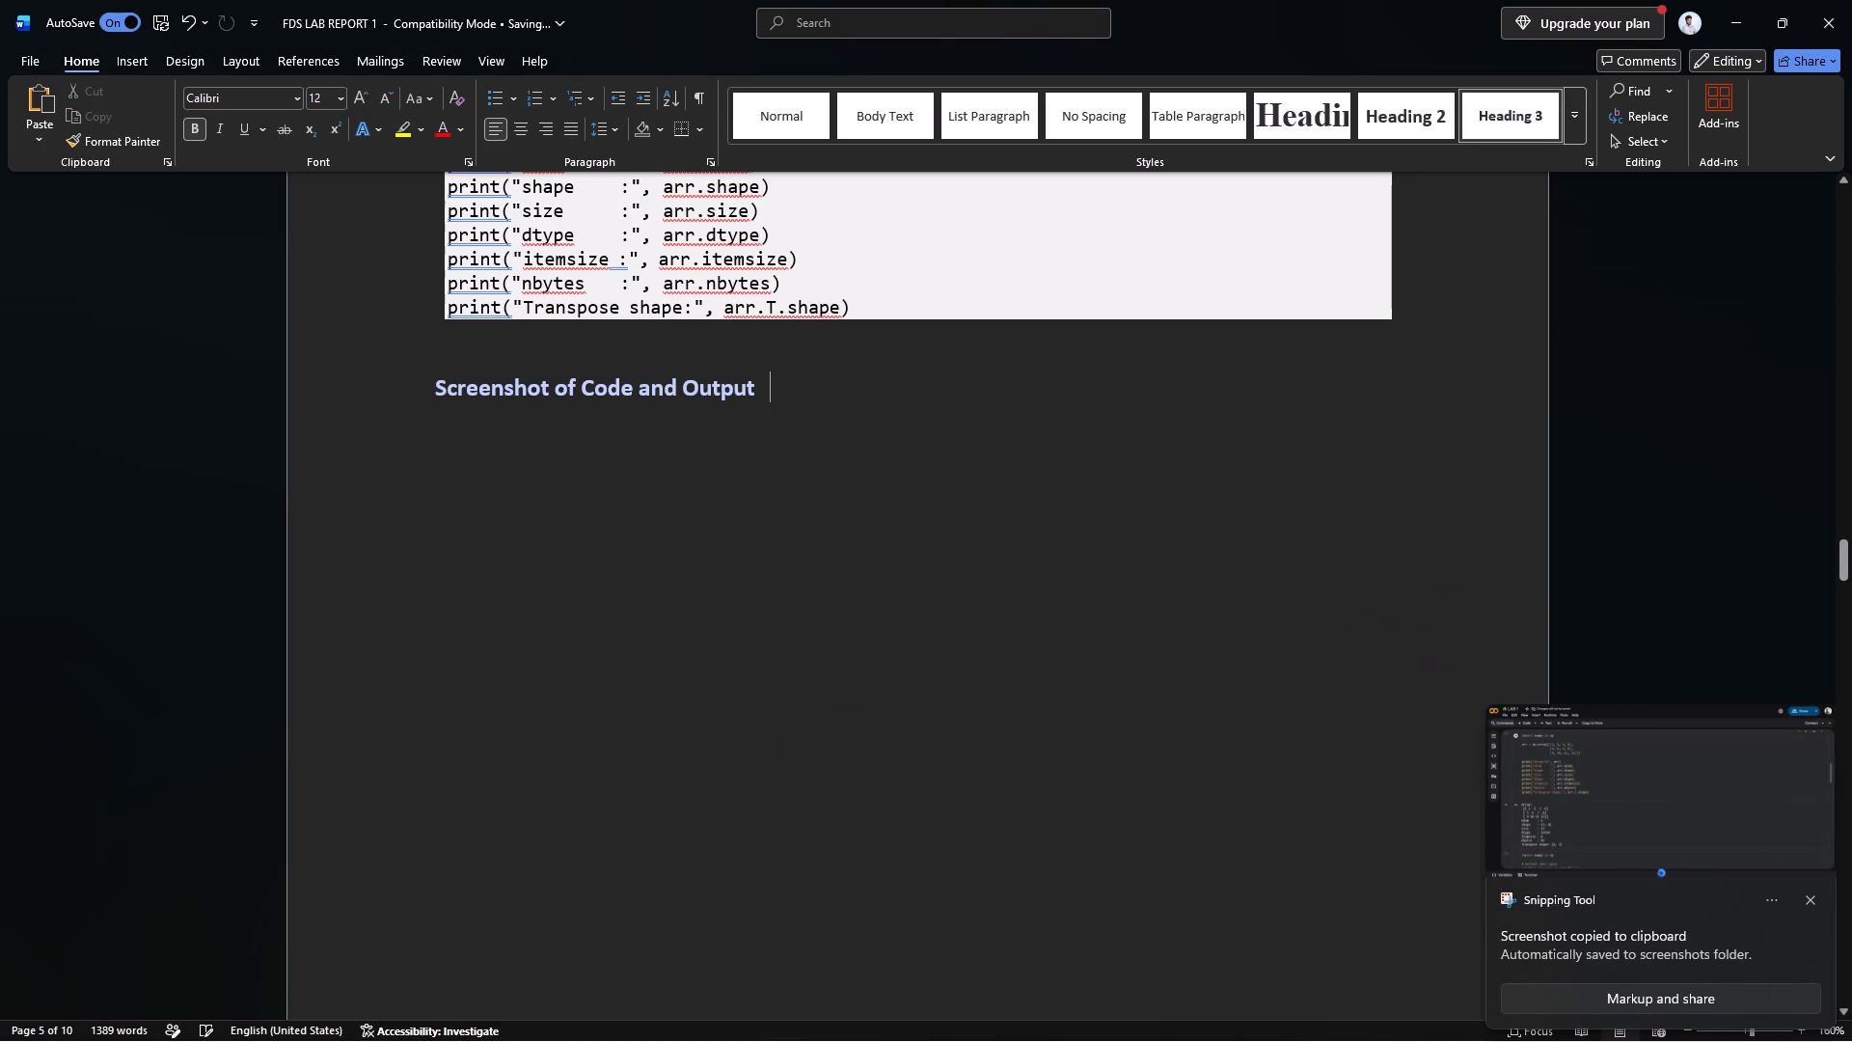
pyautogui.hotkey('shift', 'Return')
pyautogui.click(769, 382)
pyautogui.hotkey('ctrl', 'v')
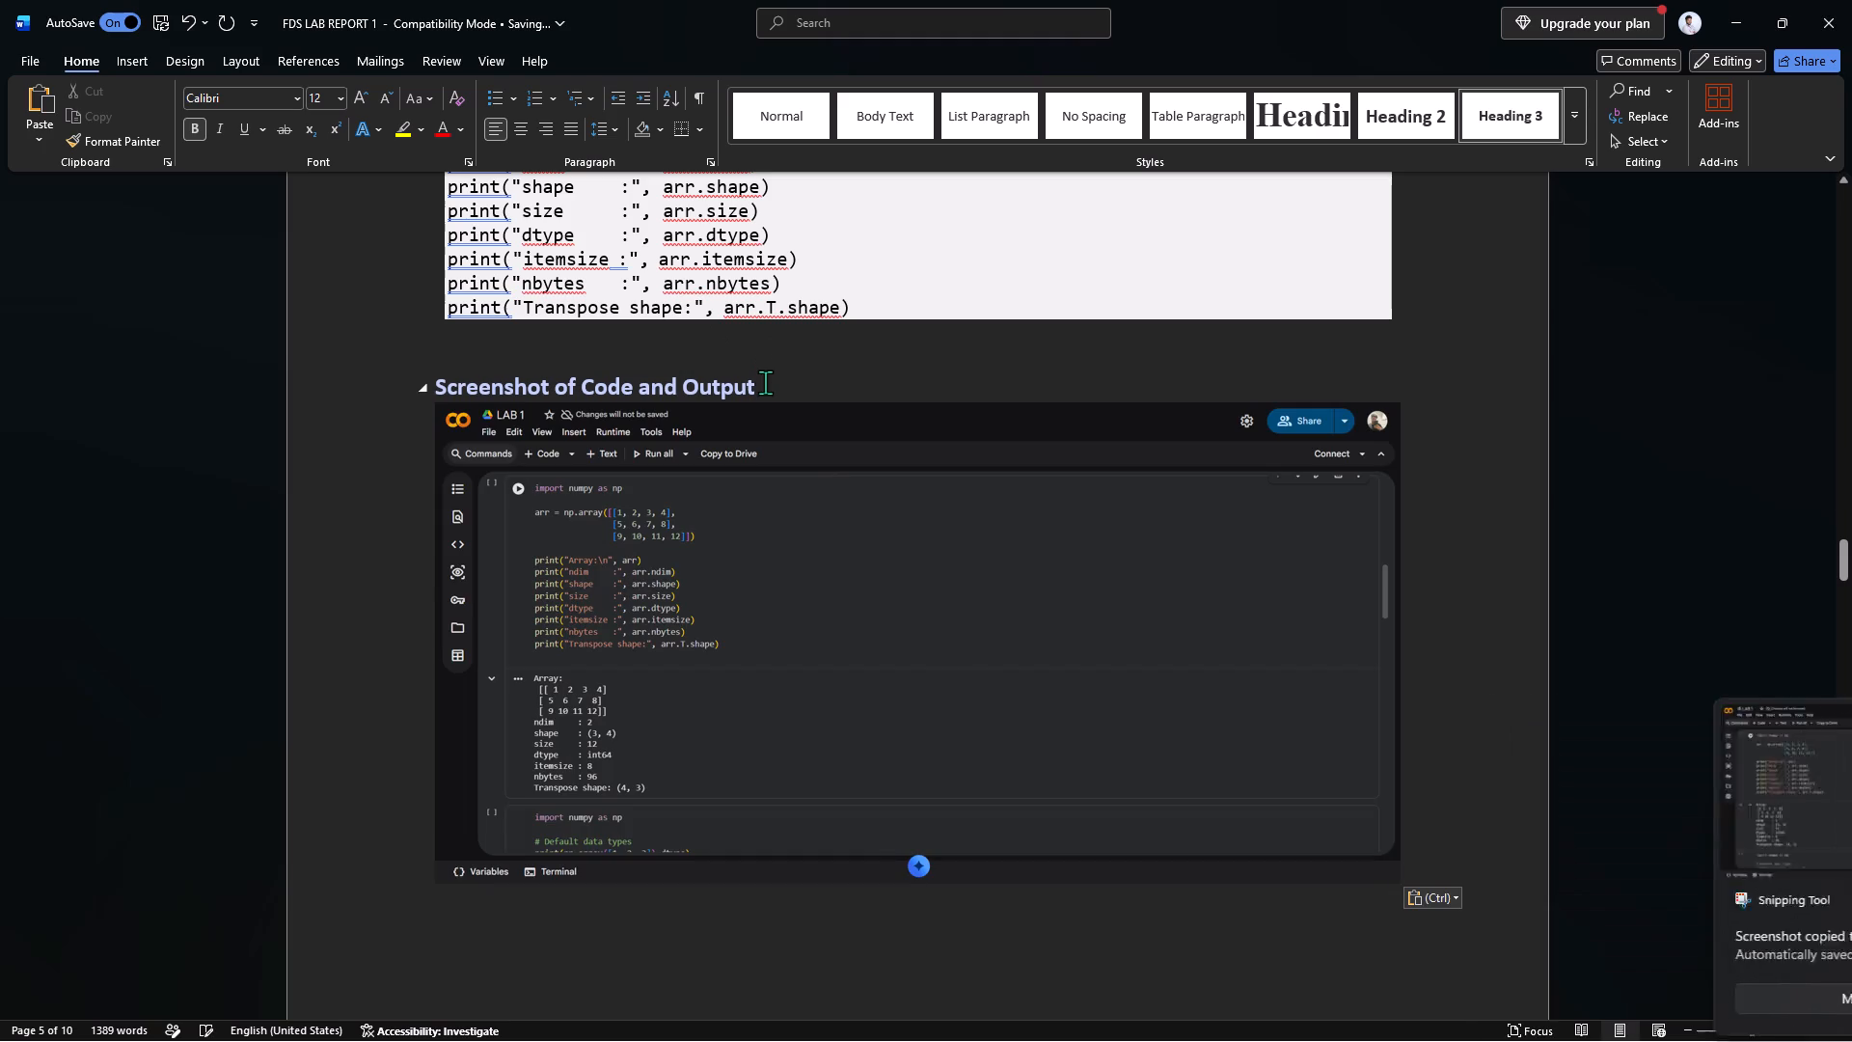
pyautogui.click(765, 385)
pyautogui.press('Return')
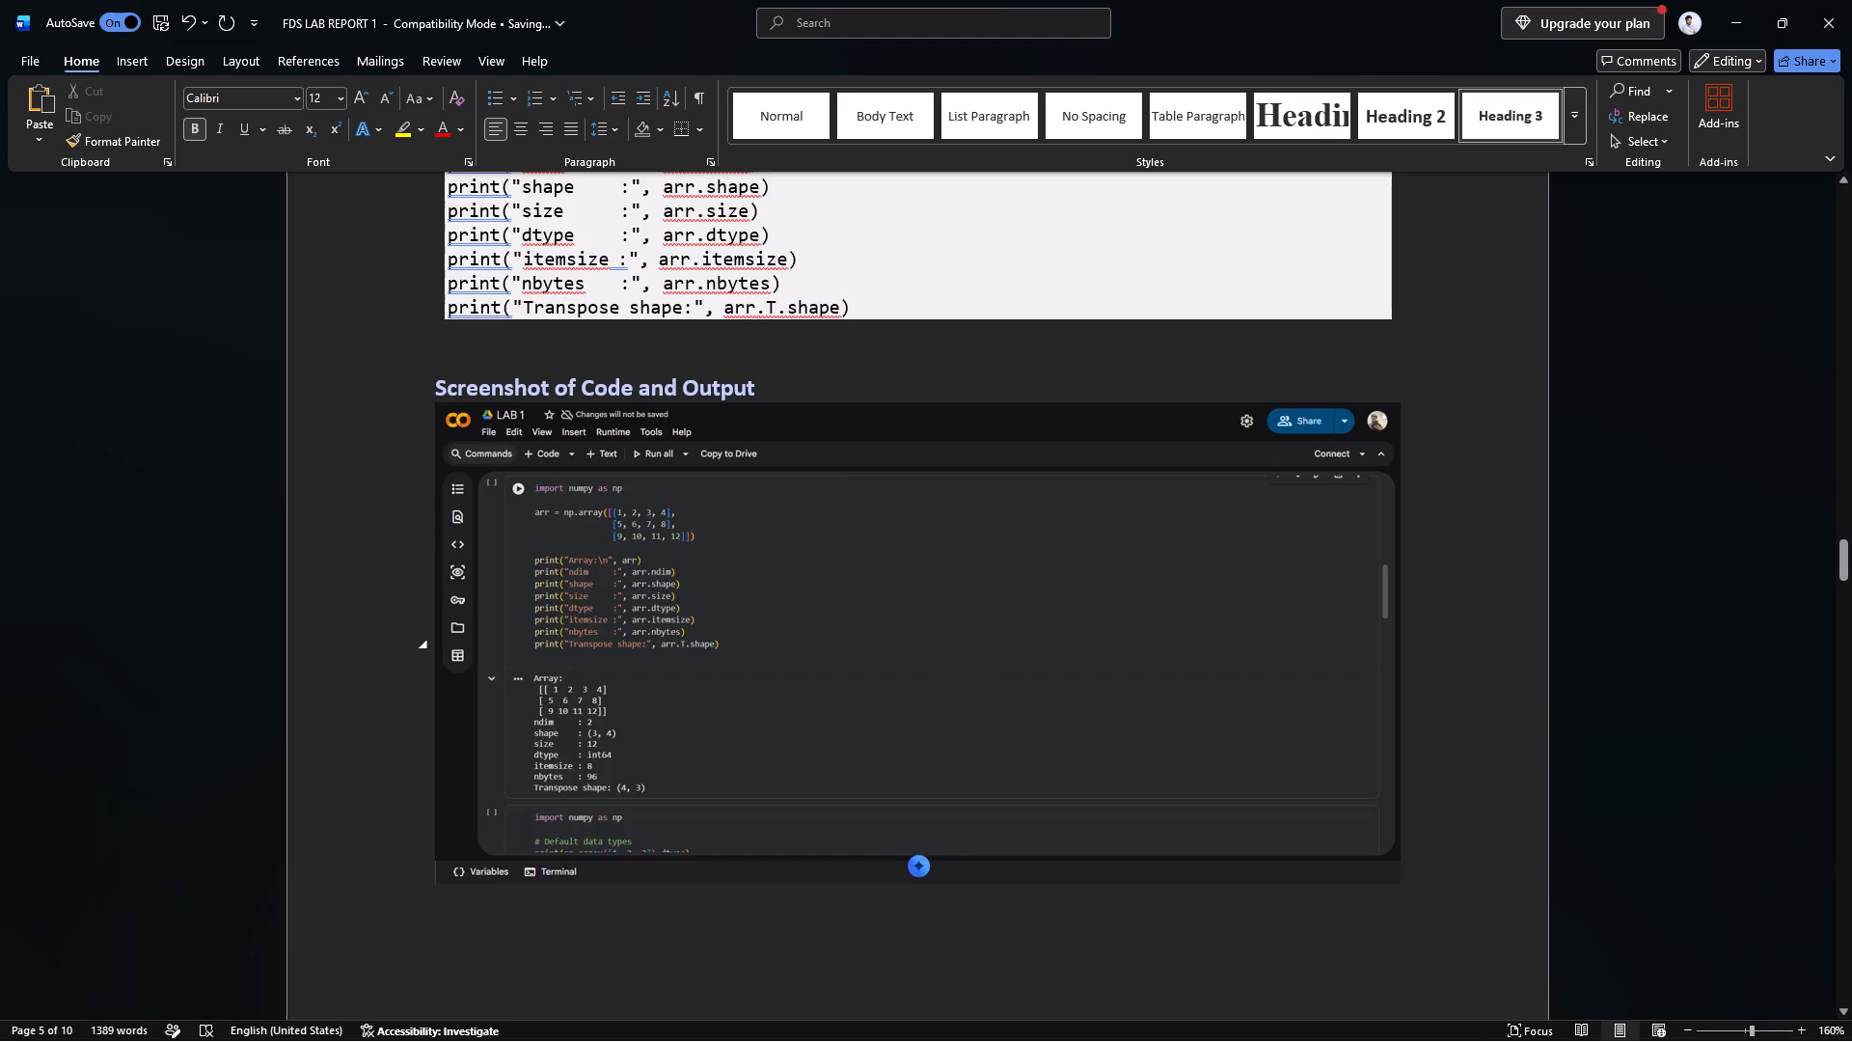
pyautogui.press('Return')
# Delete the old screenshot in the NumPy Data Types section and place the cursor after its "Screenshot of Code and Output" heading.
pyautogui.scroll(-1, 705, 735)
pyautogui.scroll(1, 705, 735)
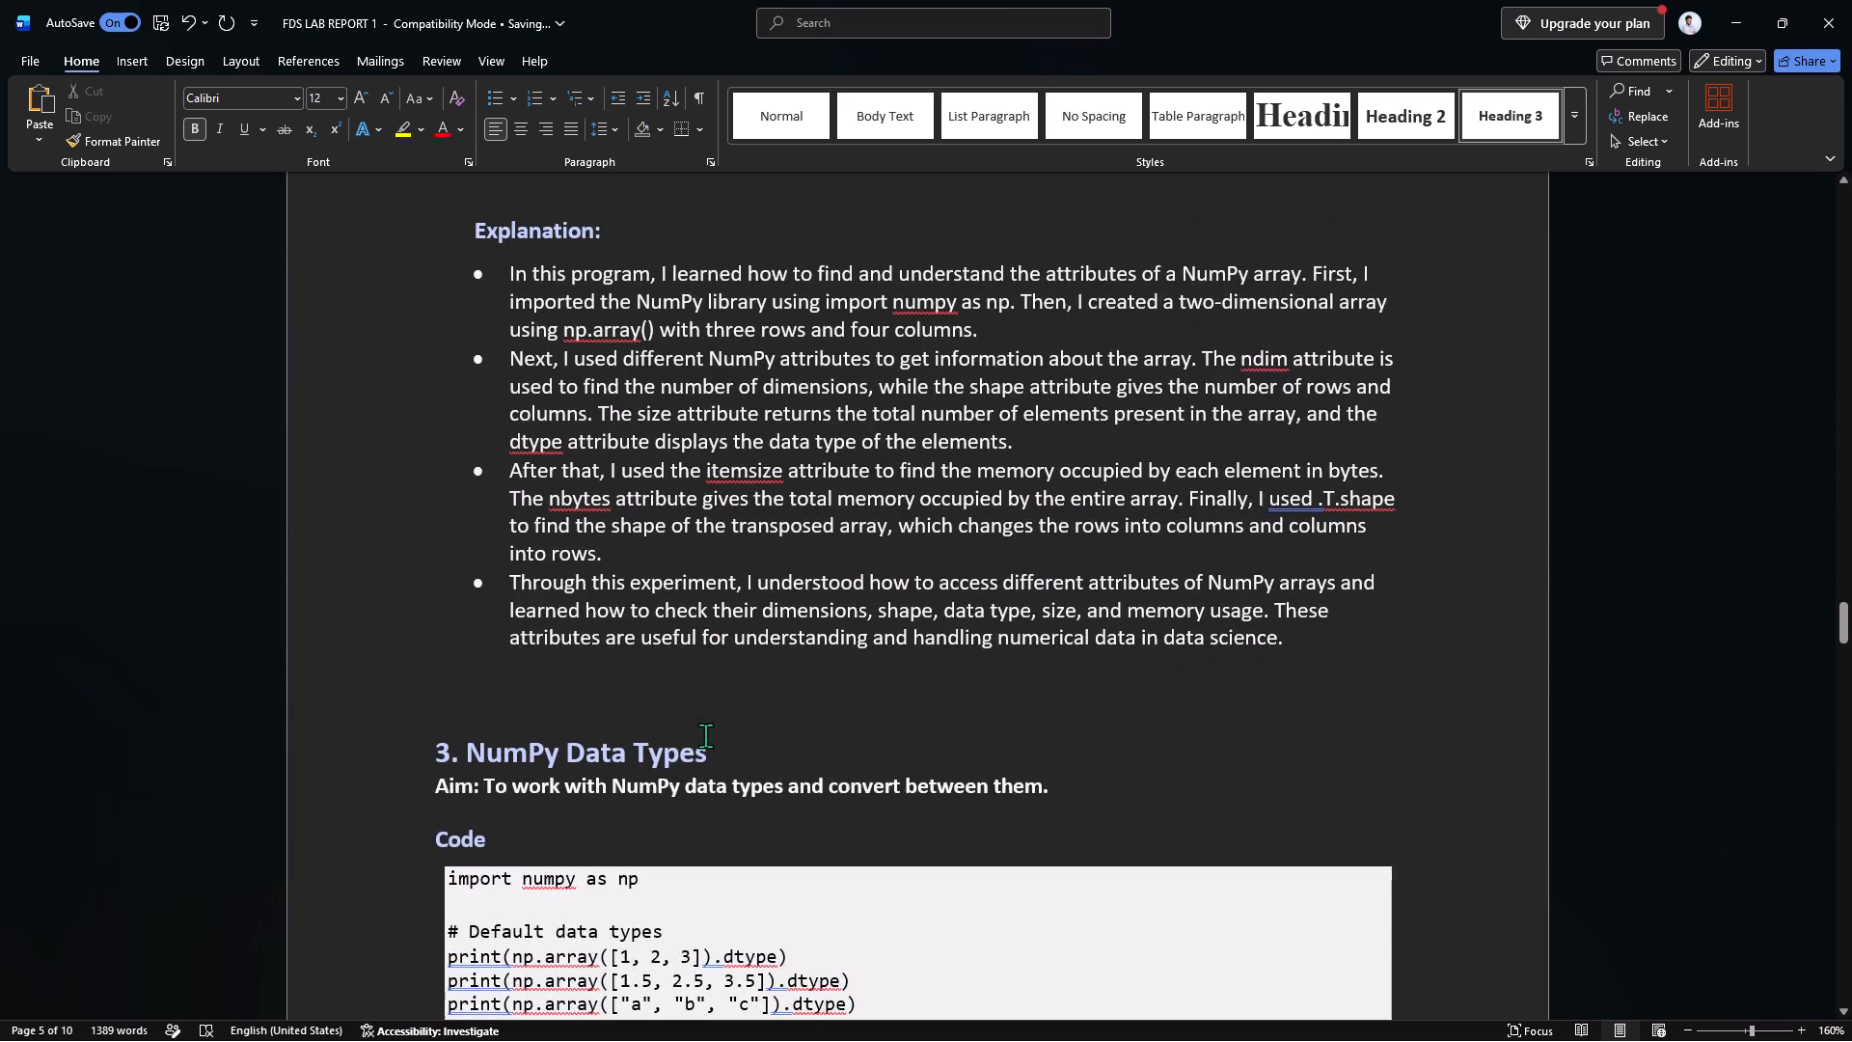
pyautogui.scroll(1, 705, 735)
pyautogui.click(506, 817)
pyautogui.scroll(-1, 695, 793)
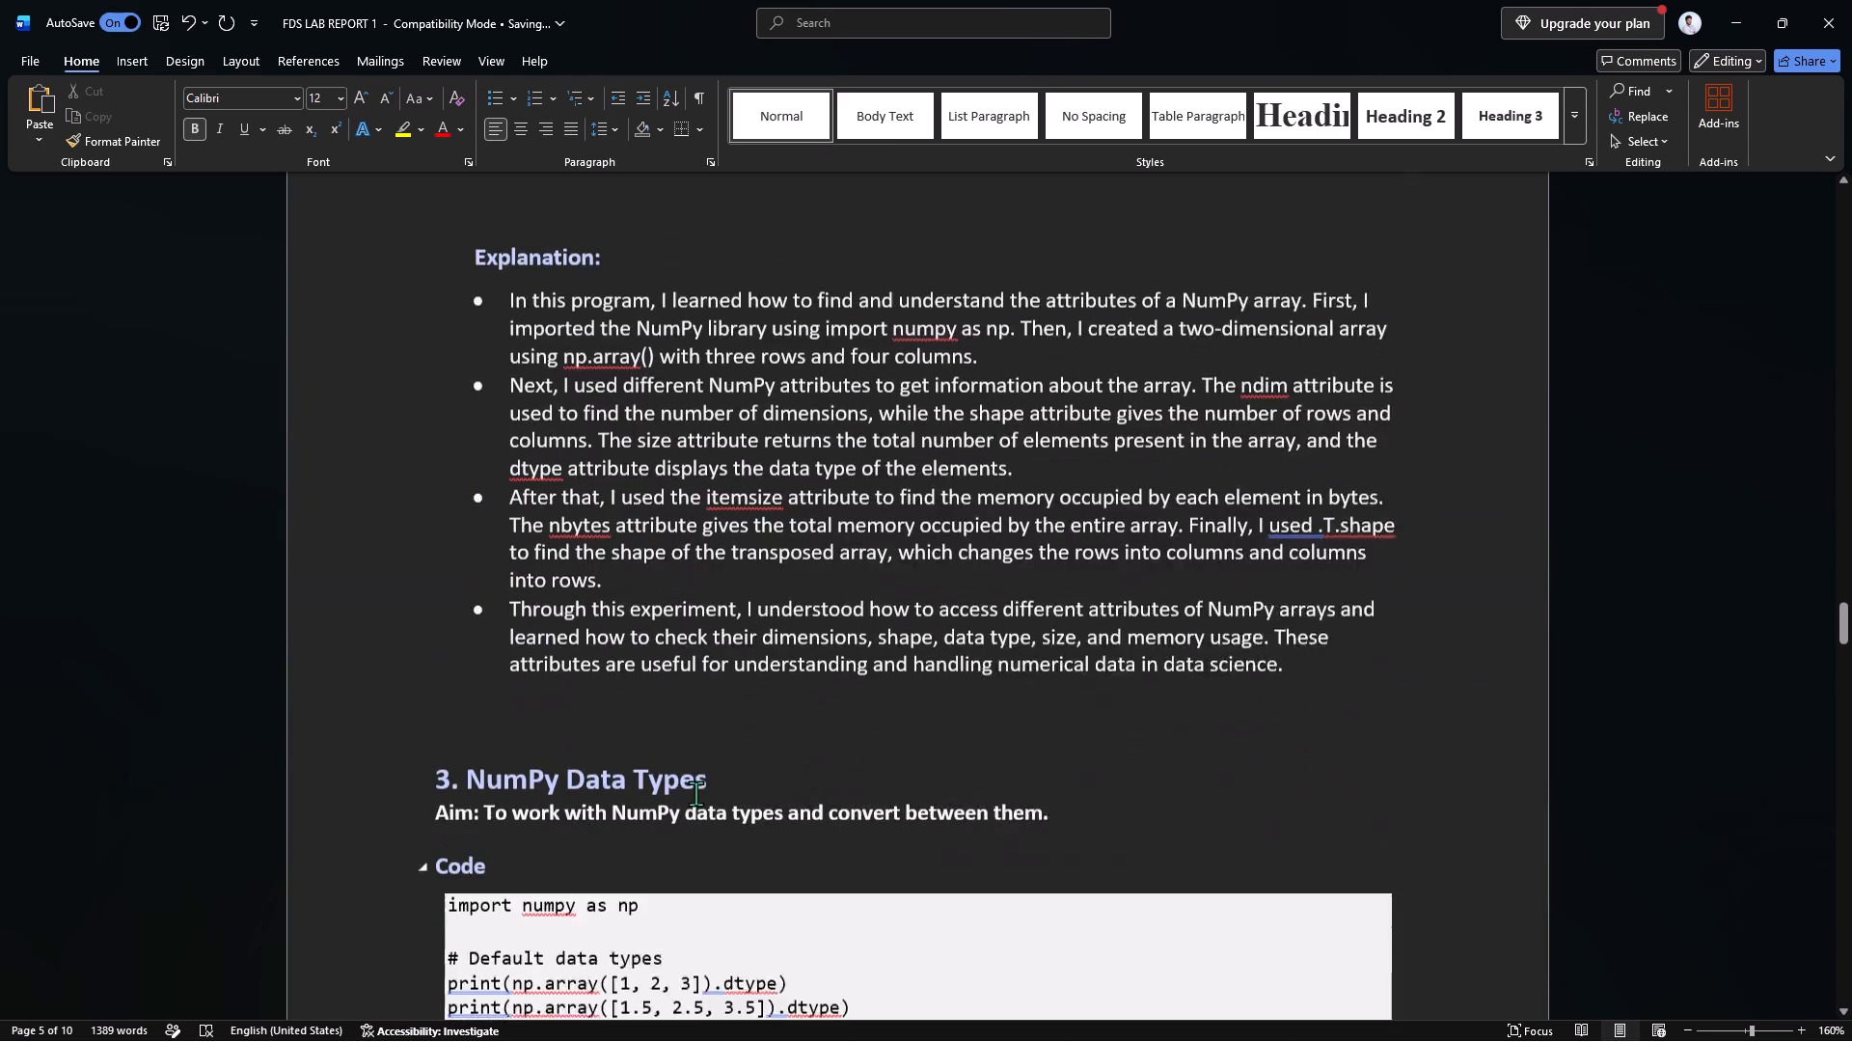
pyautogui.scroll(-1, 695, 793)
pyautogui.scroll(1, 924, 437)
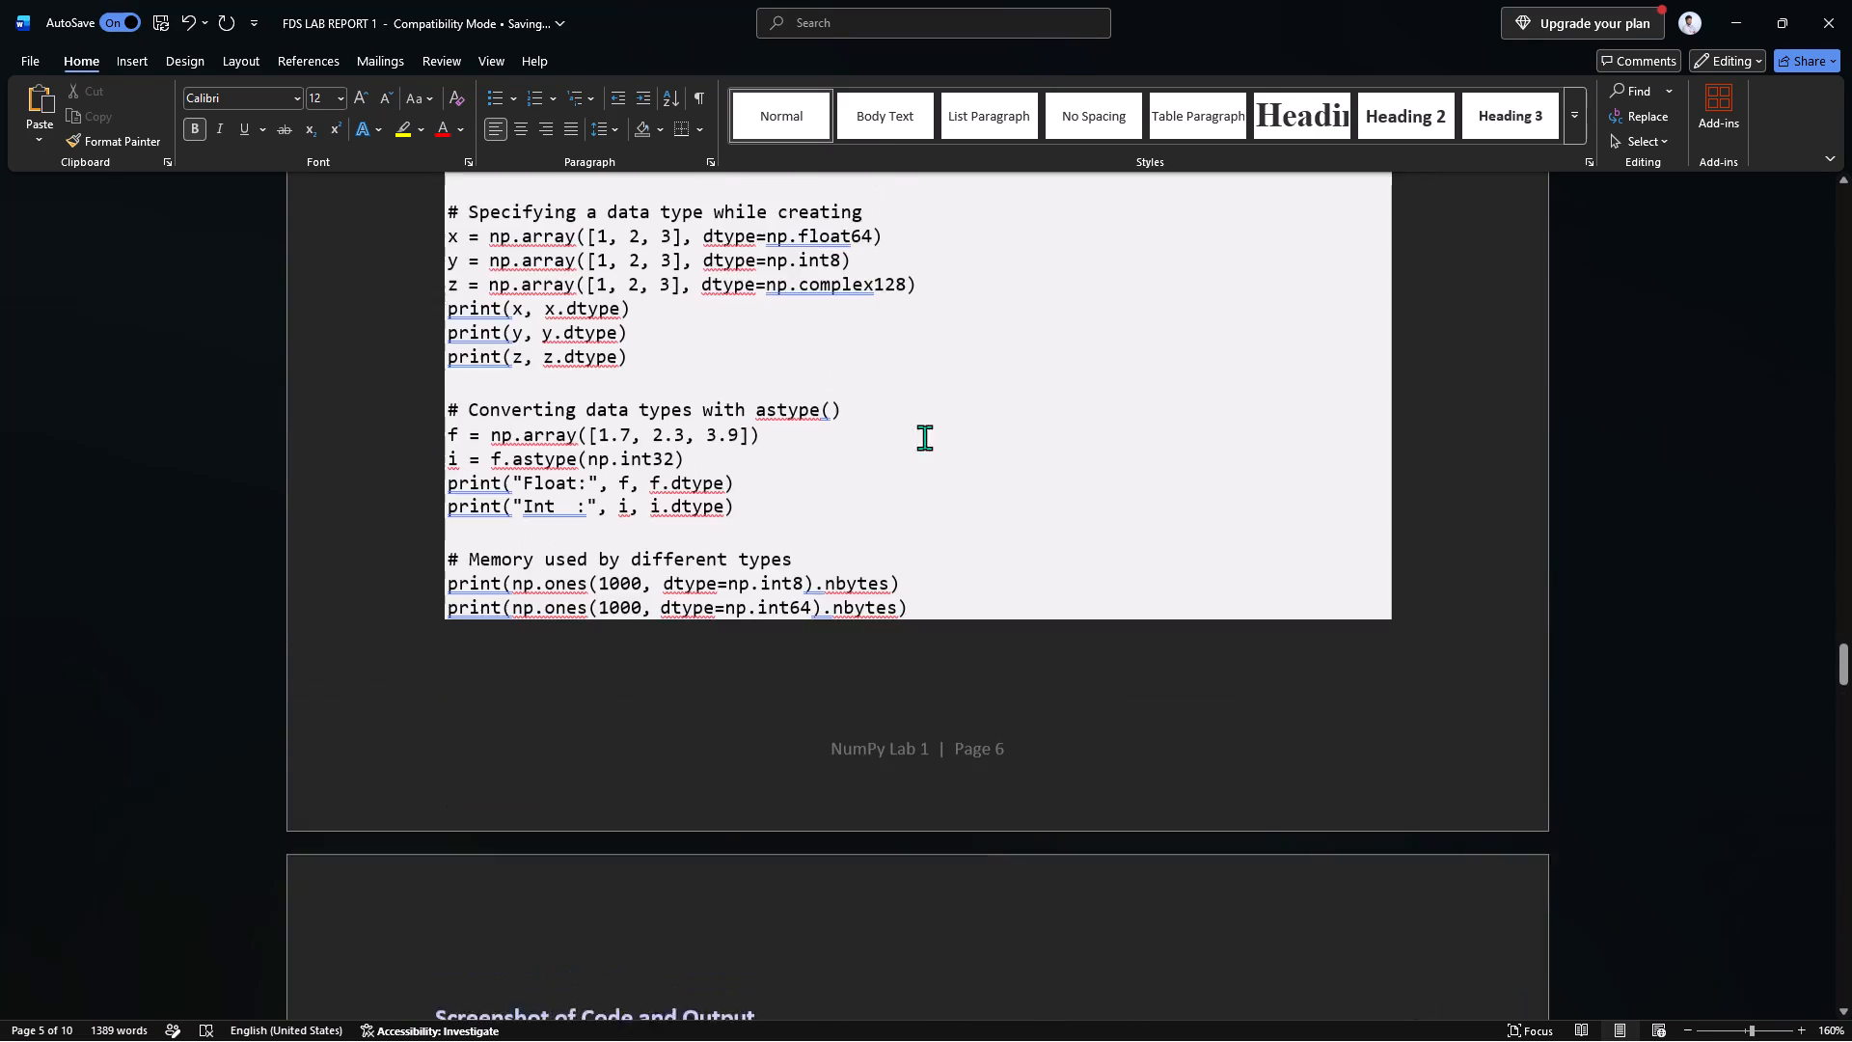
pyautogui.scroll(-1, 707, 750)
pyautogui.click(810, 637)
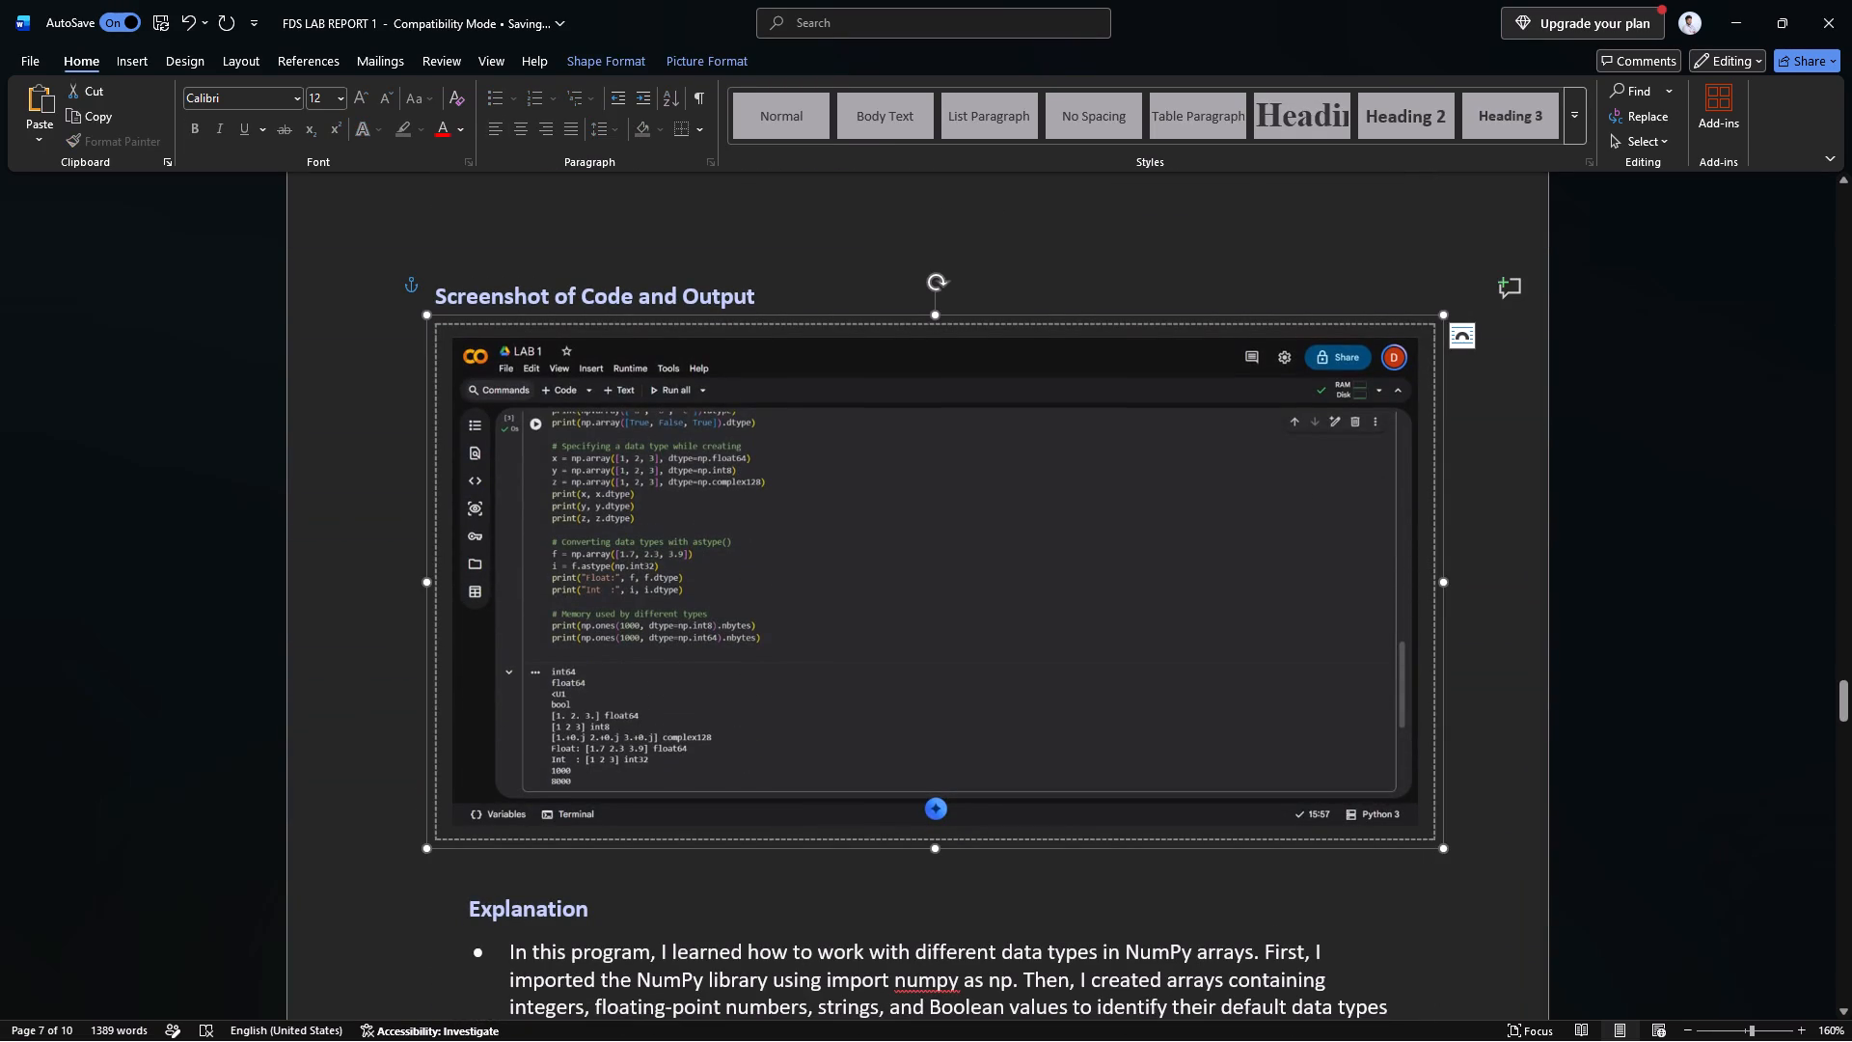
pyautogui.press('BackSpace')
pyautogui.click(784, 286)
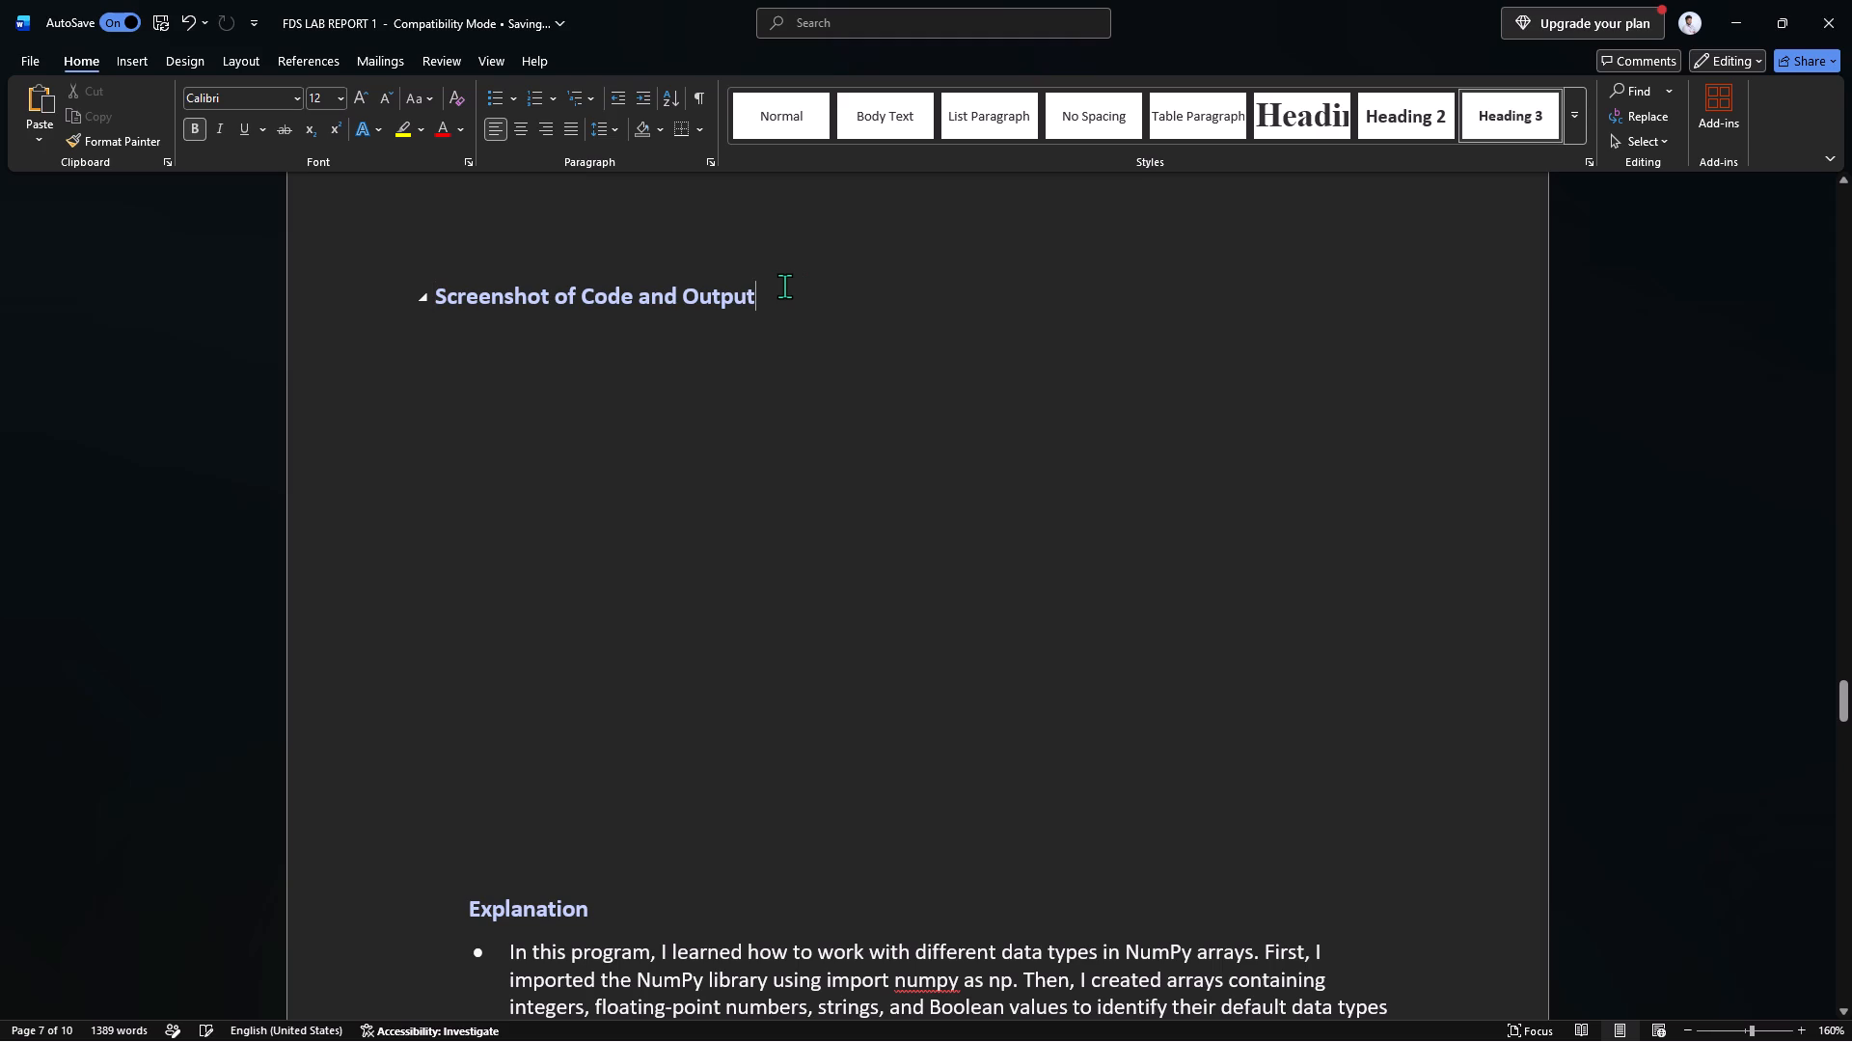
# Switch to the LAB 1 notebook in Chrome and capture the NumPy data types cell with its output at 100% page zoom.
pyautogui.scroll(-1, 602, 648)
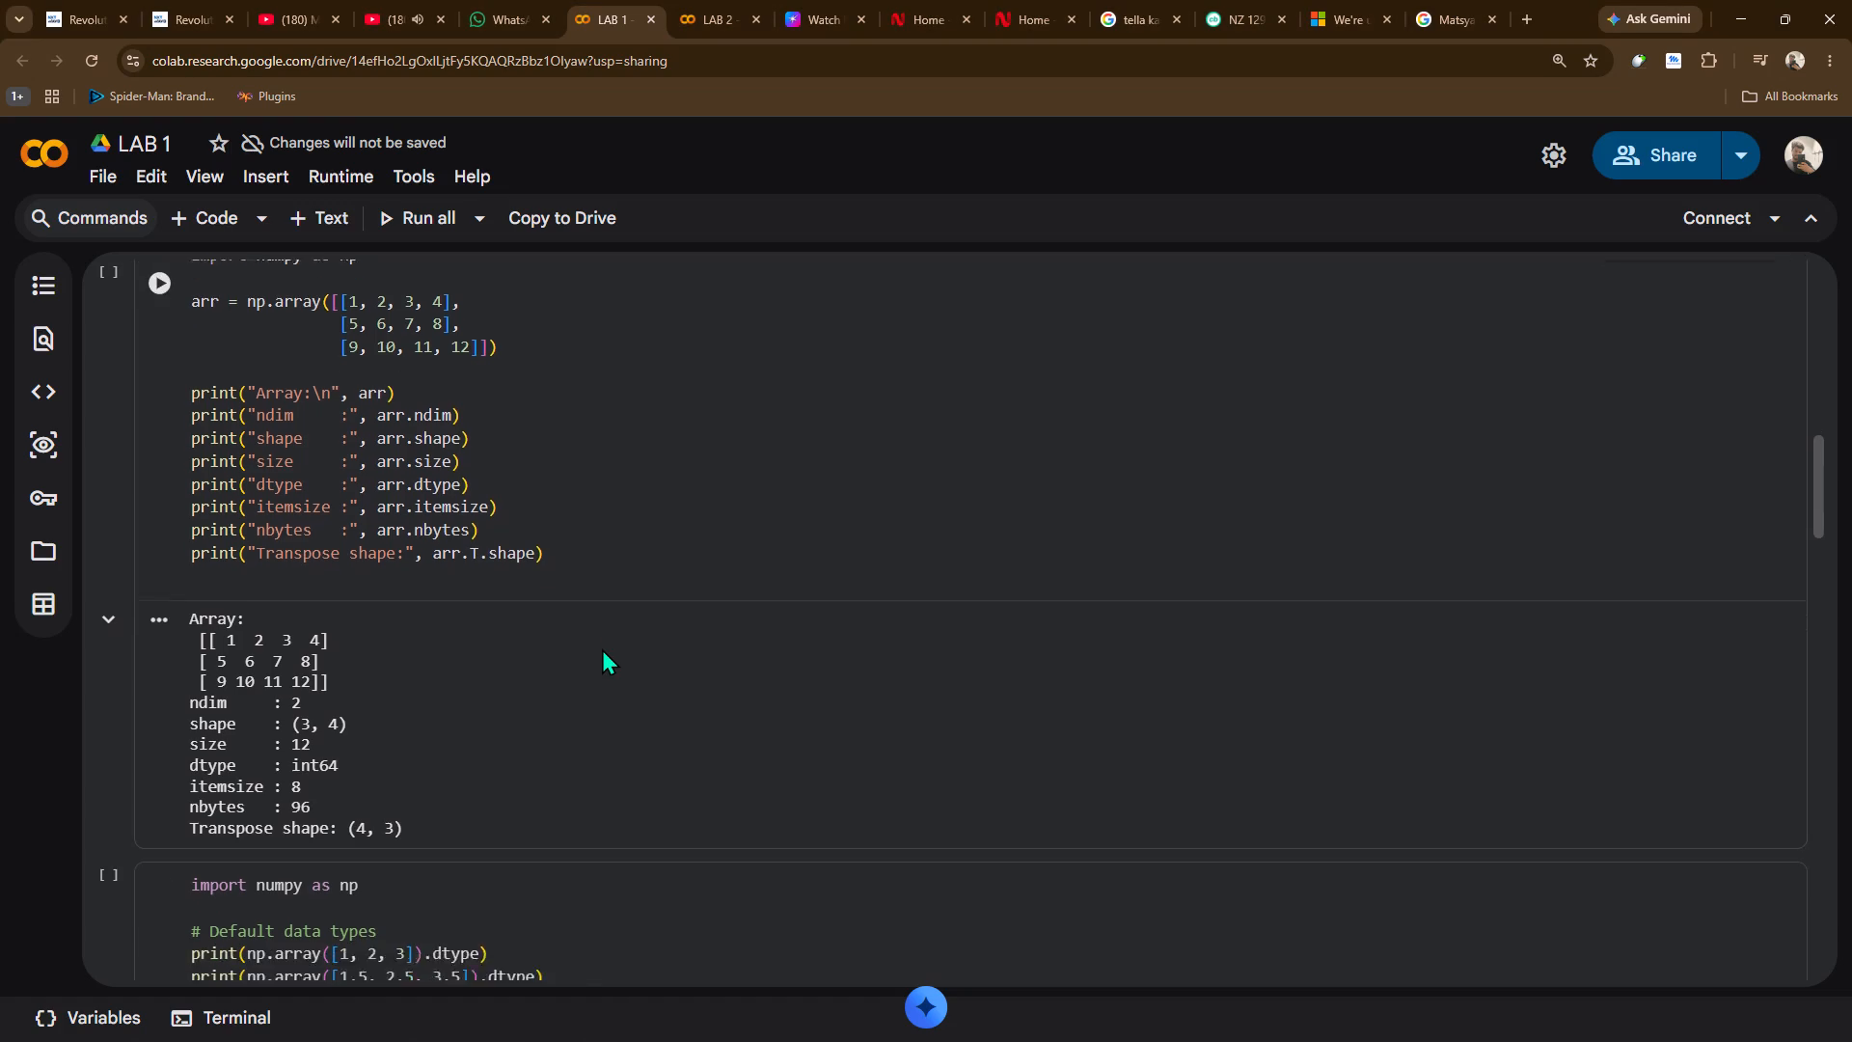
pyautogui.scroll(-5, 602, 648)
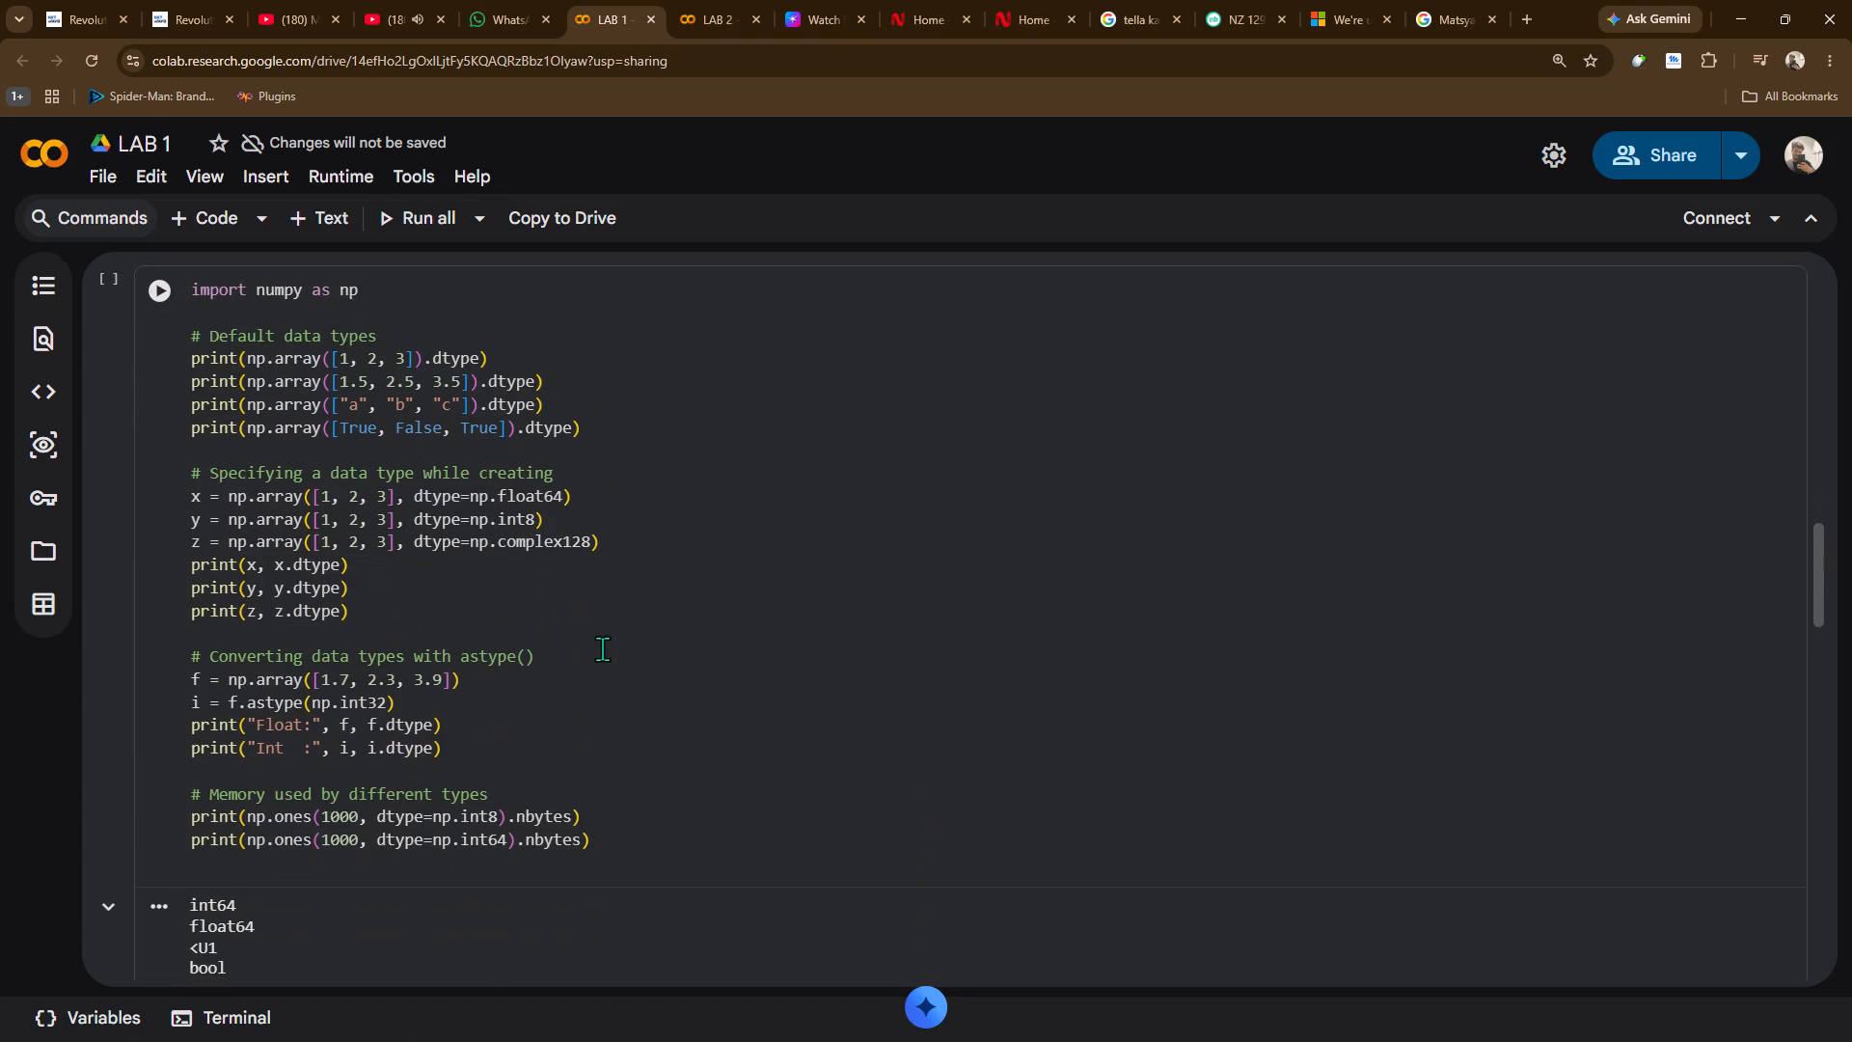
pyautogui.press('Print')
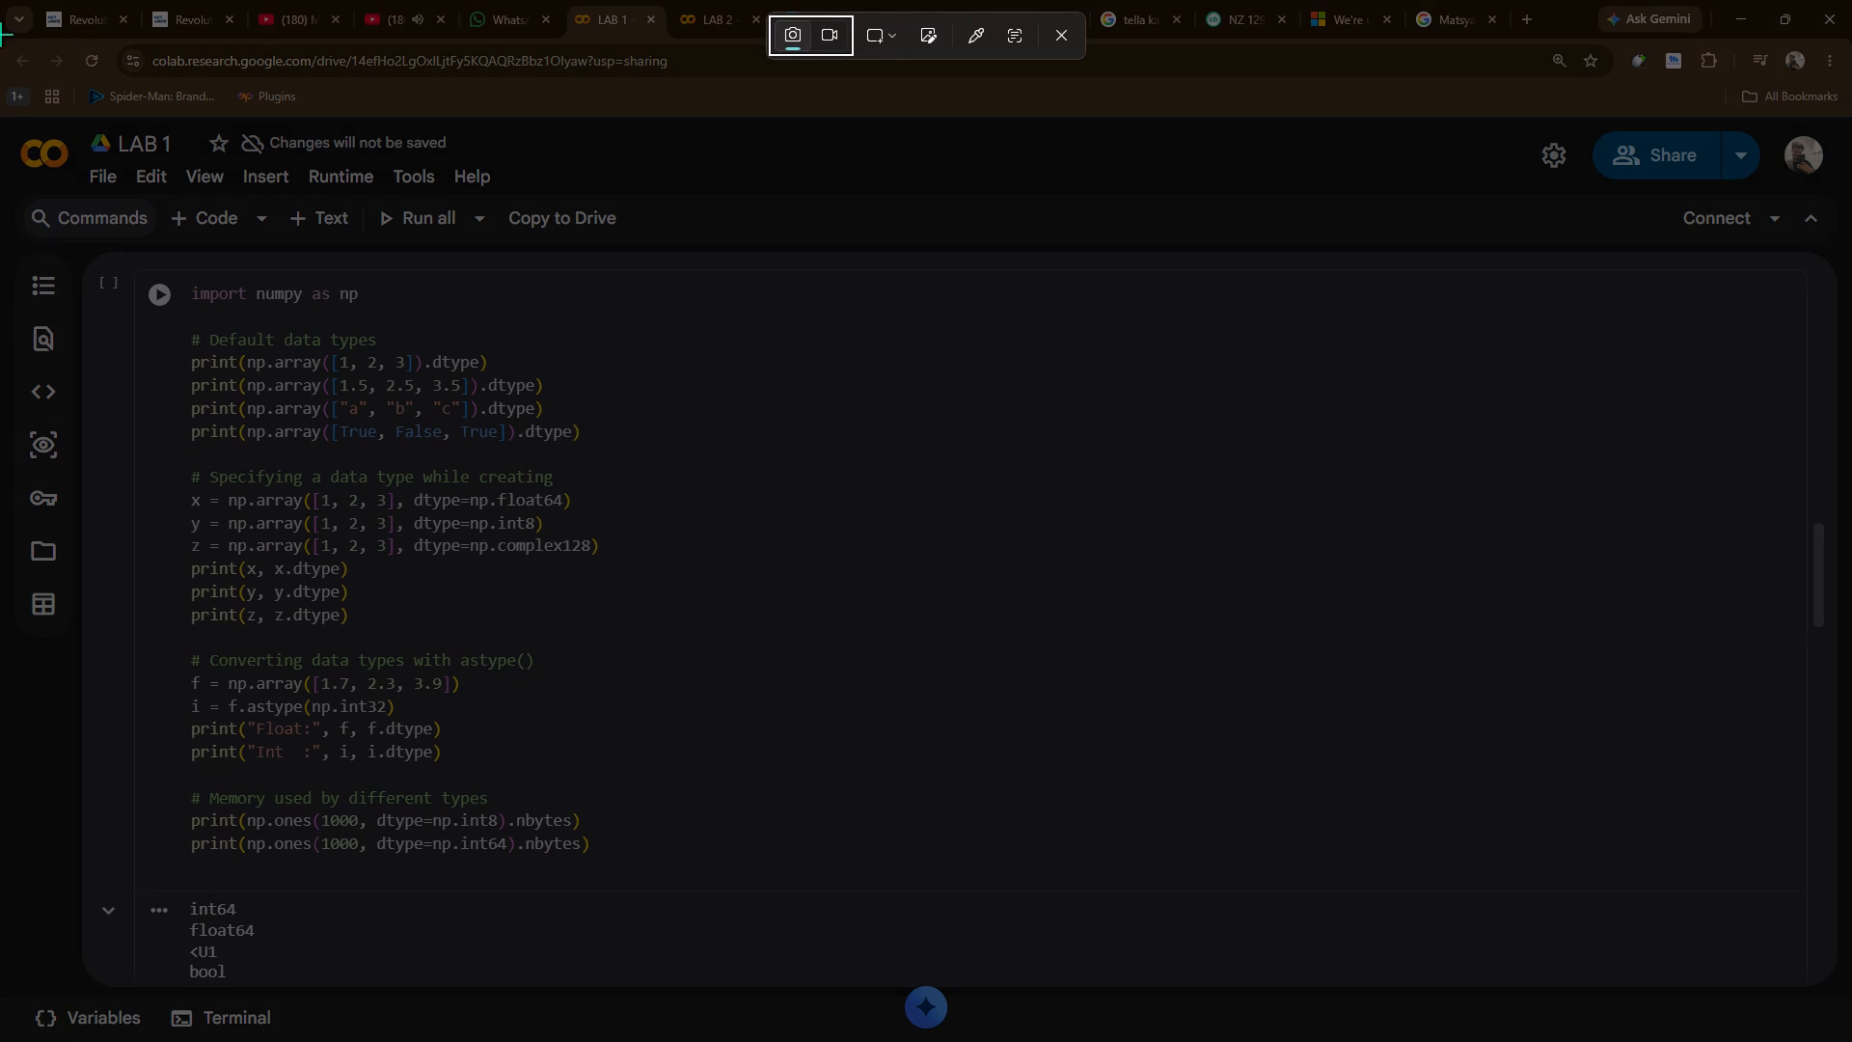
pyautogui.click(1068, 41)
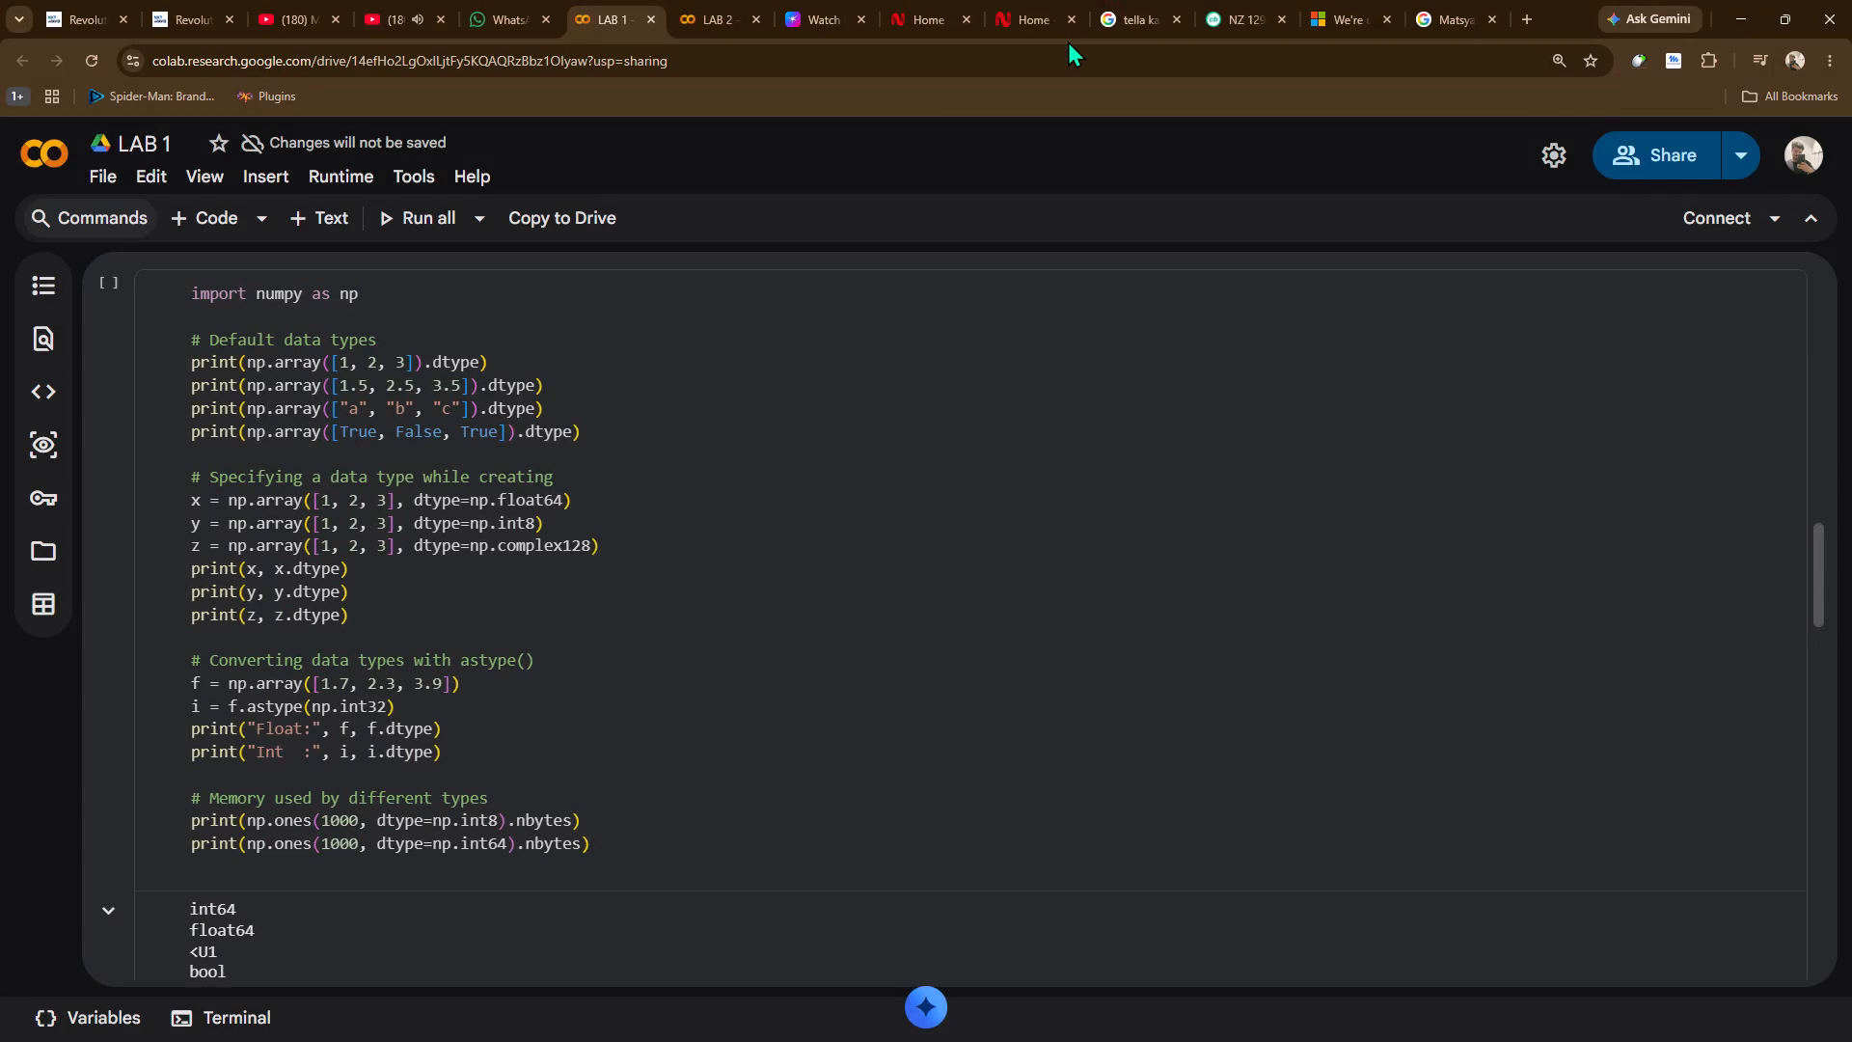
pyautogui.hotkey('ctrl', '-')
pyautogui.hotkey('ctrl', '-')
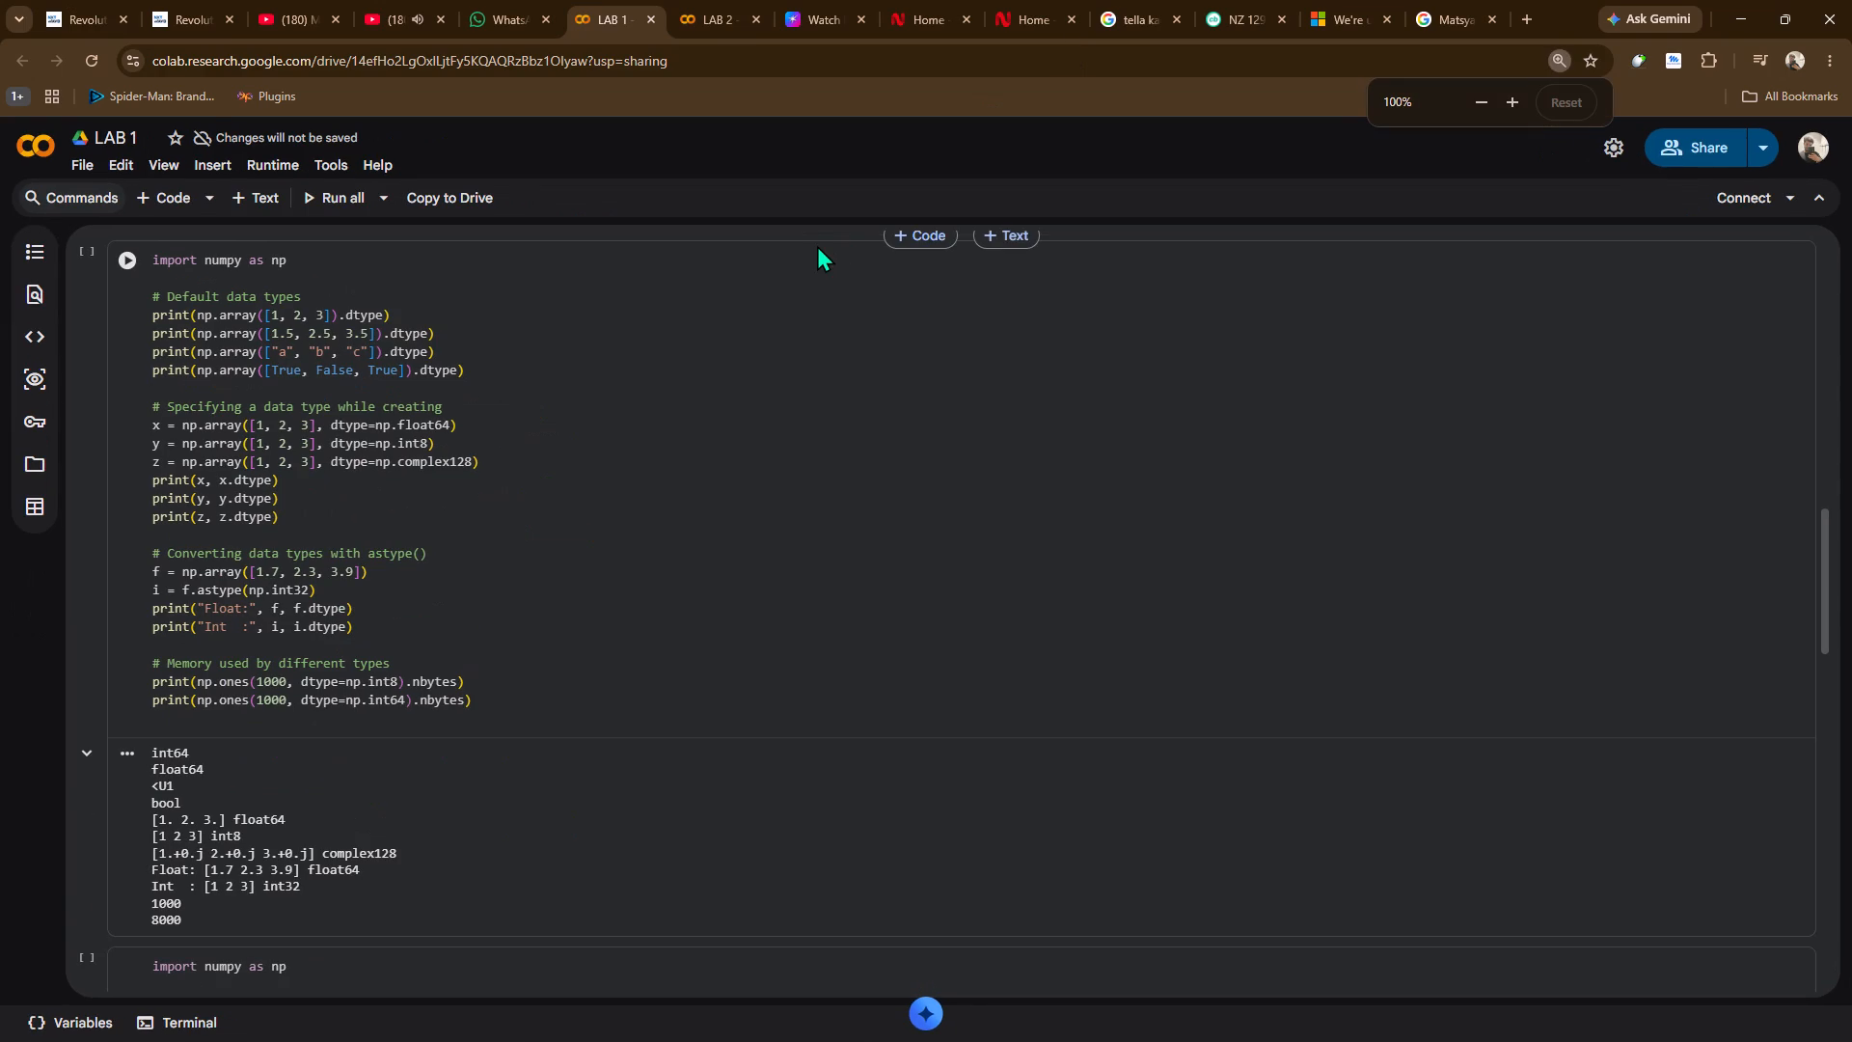
pyautogui.press('Print')
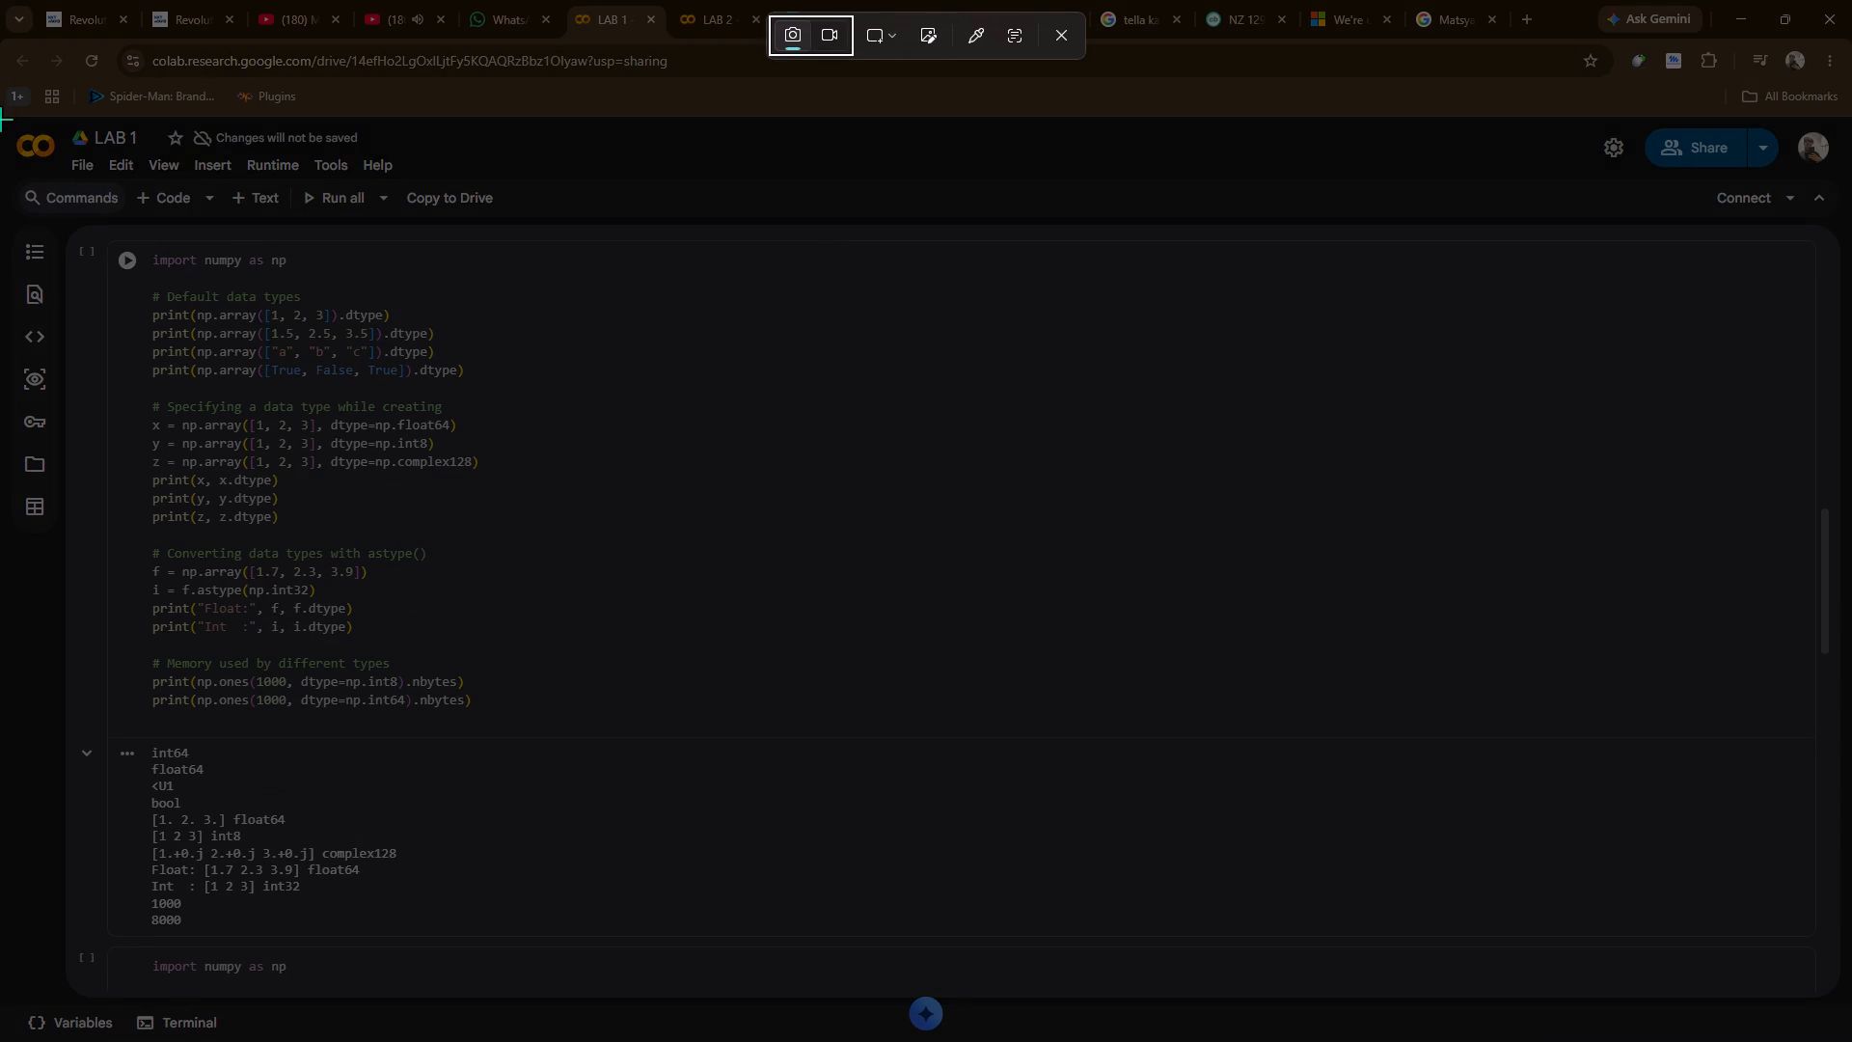
pyautogui.moveTo(0, 121); pyautogui.dragTo(1842, 1031)
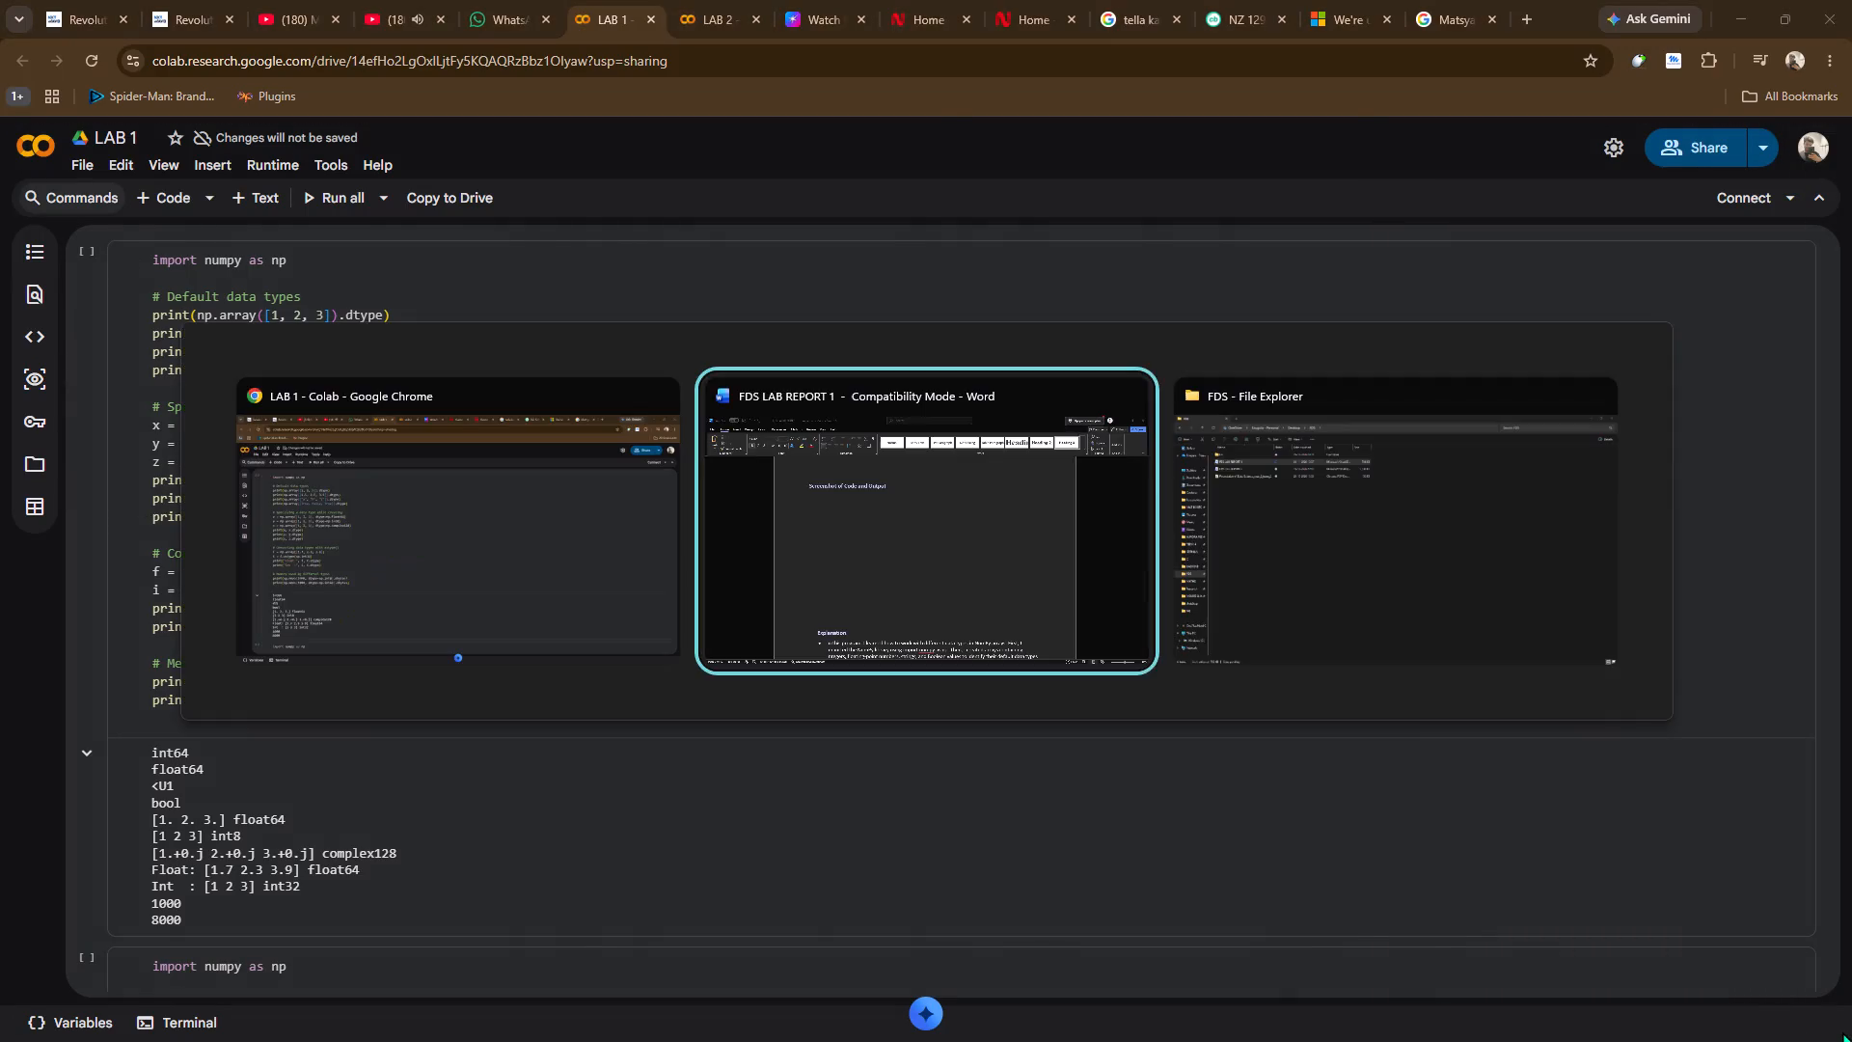
# In the Word report, paste the capture under the NumPy Data Types section's "Screenshot of Code and Output" heading and add line breaks after the heading.
pyautogui.hotkey('ctrl', 'v')
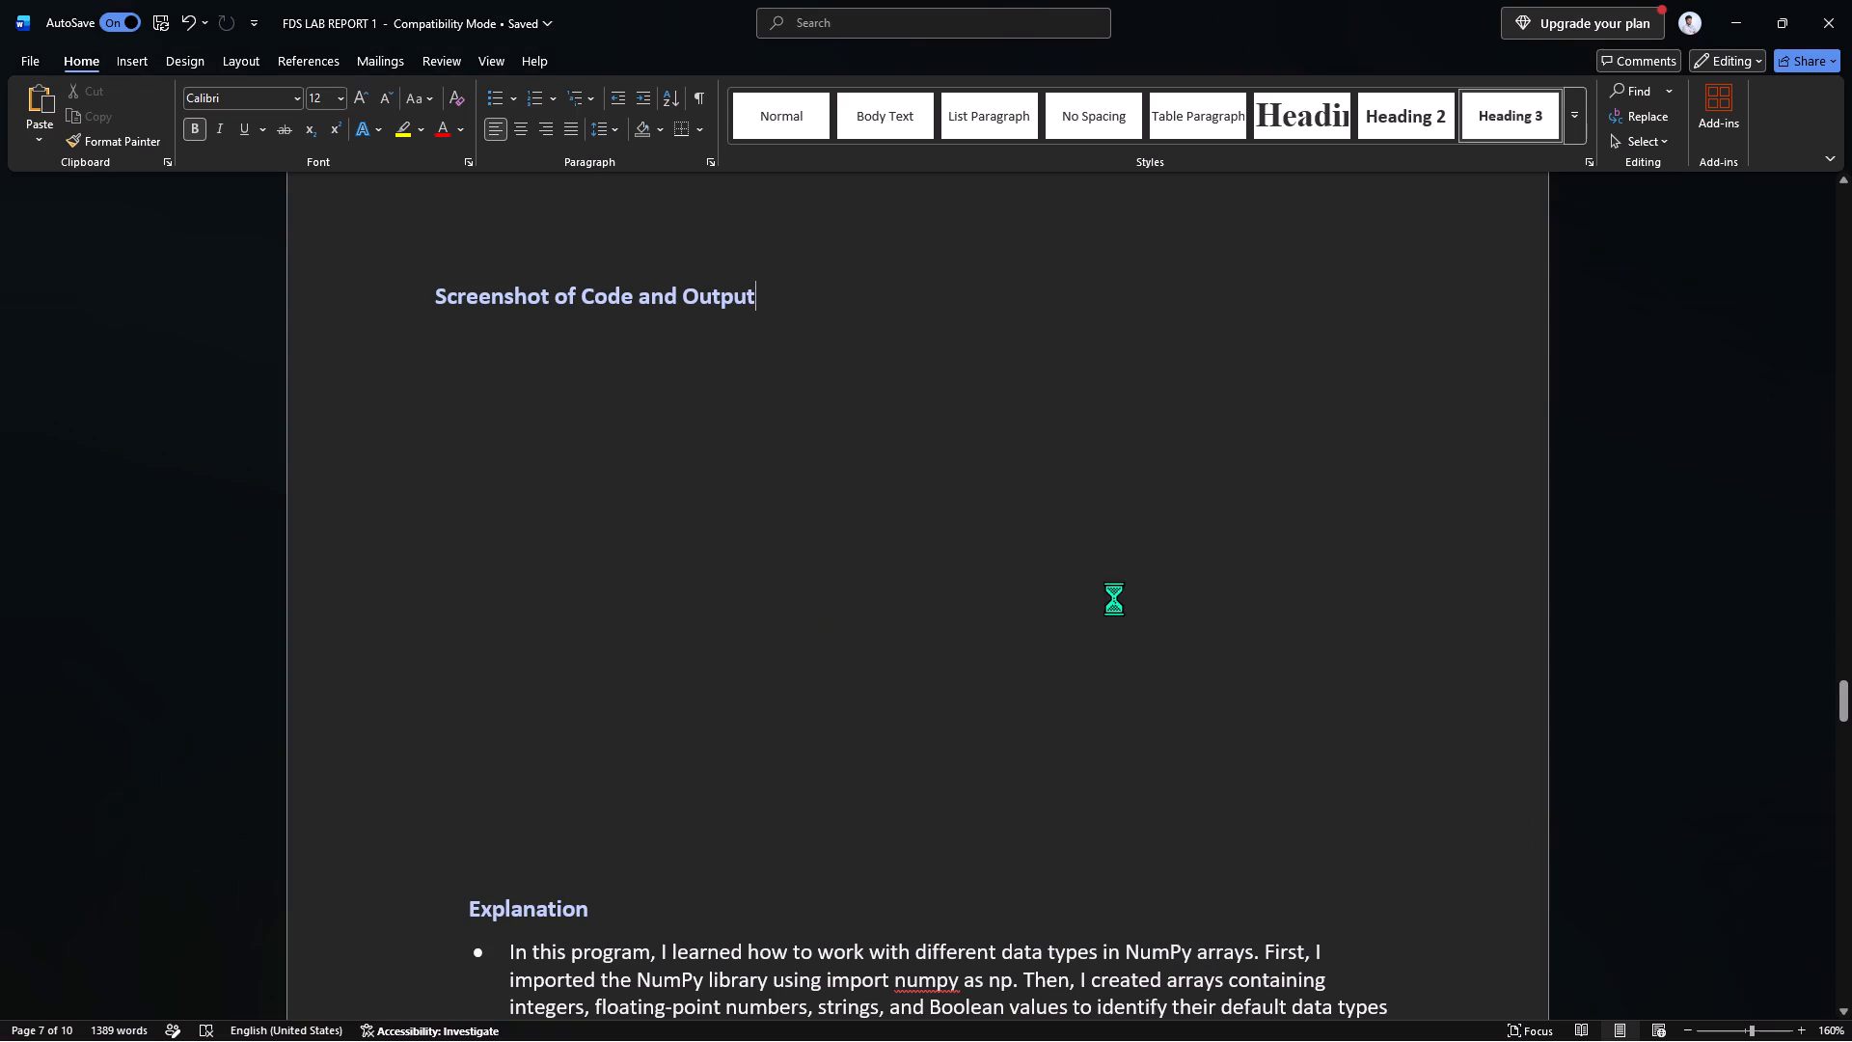
pyautogui.click(794, 301)
pyautogui.press('Return')
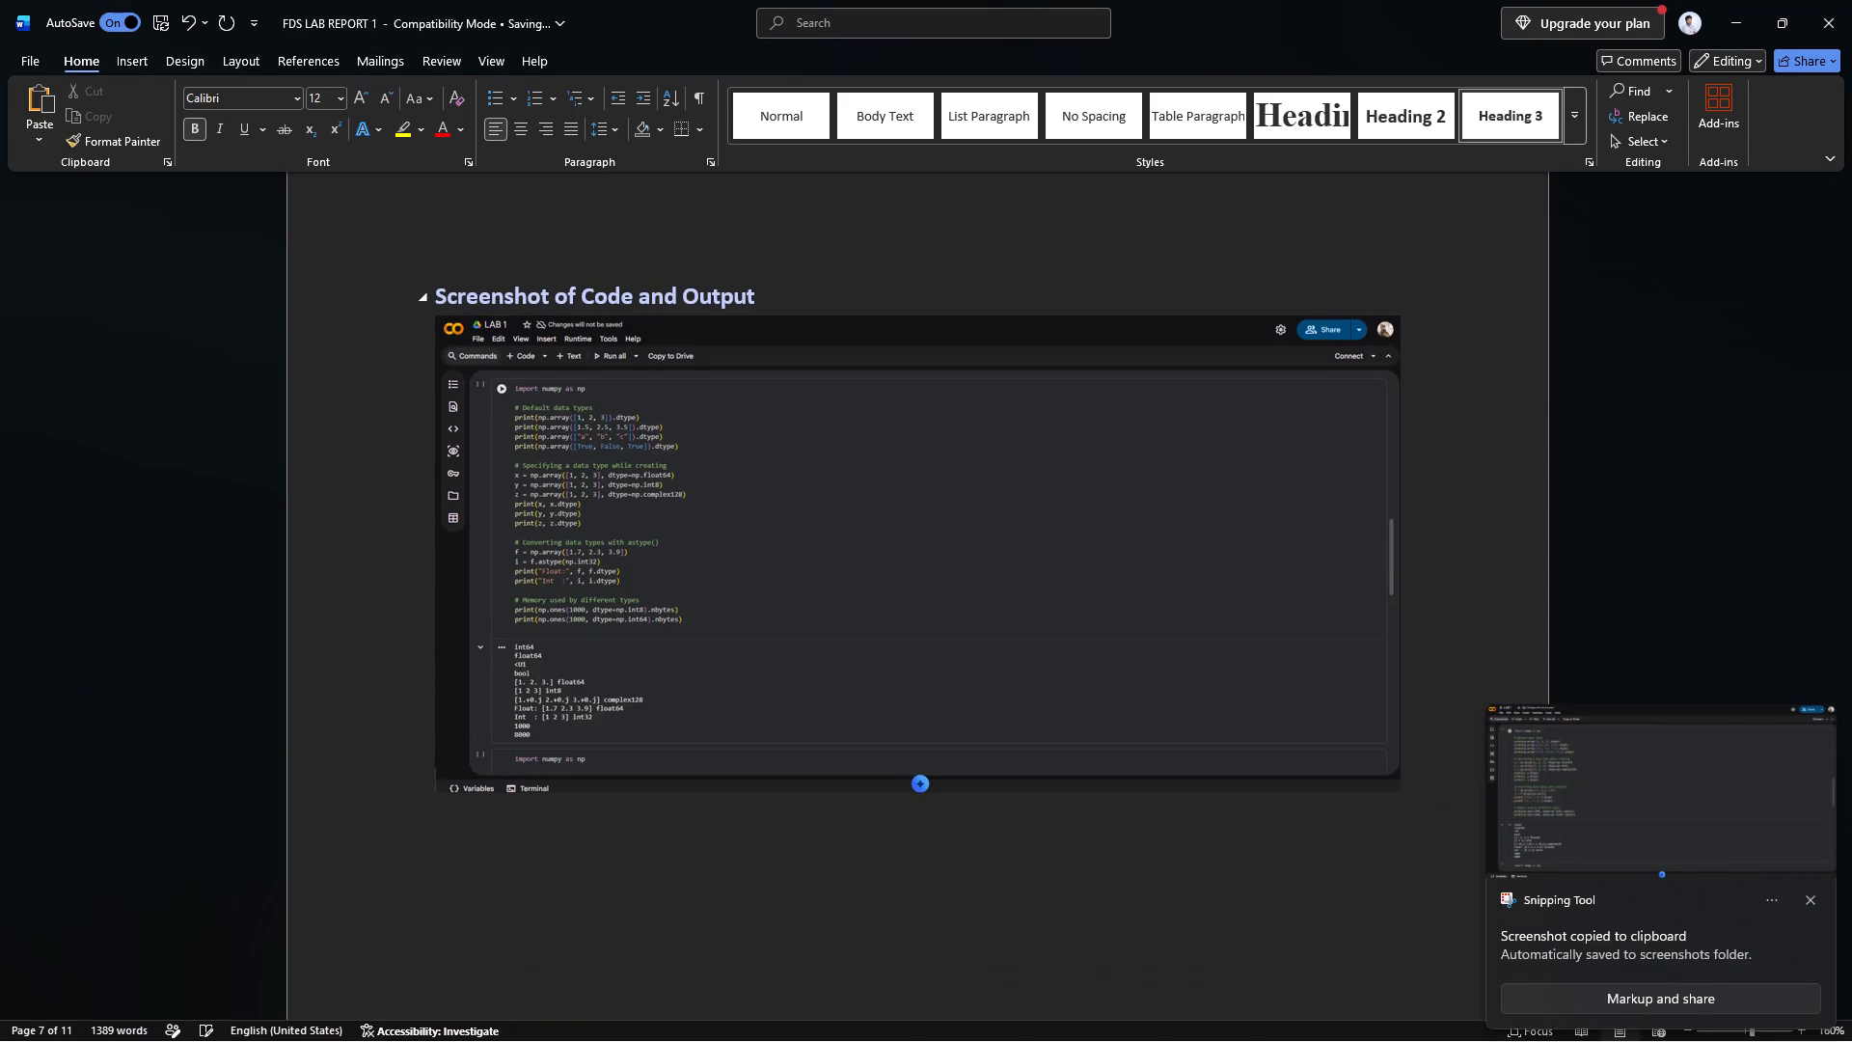
pyautogui.press('Return')
# Delete the empty lines between the pasted data types screenshot and the Explanation heading.
pyautogui.scroll(-1, 689, 304)
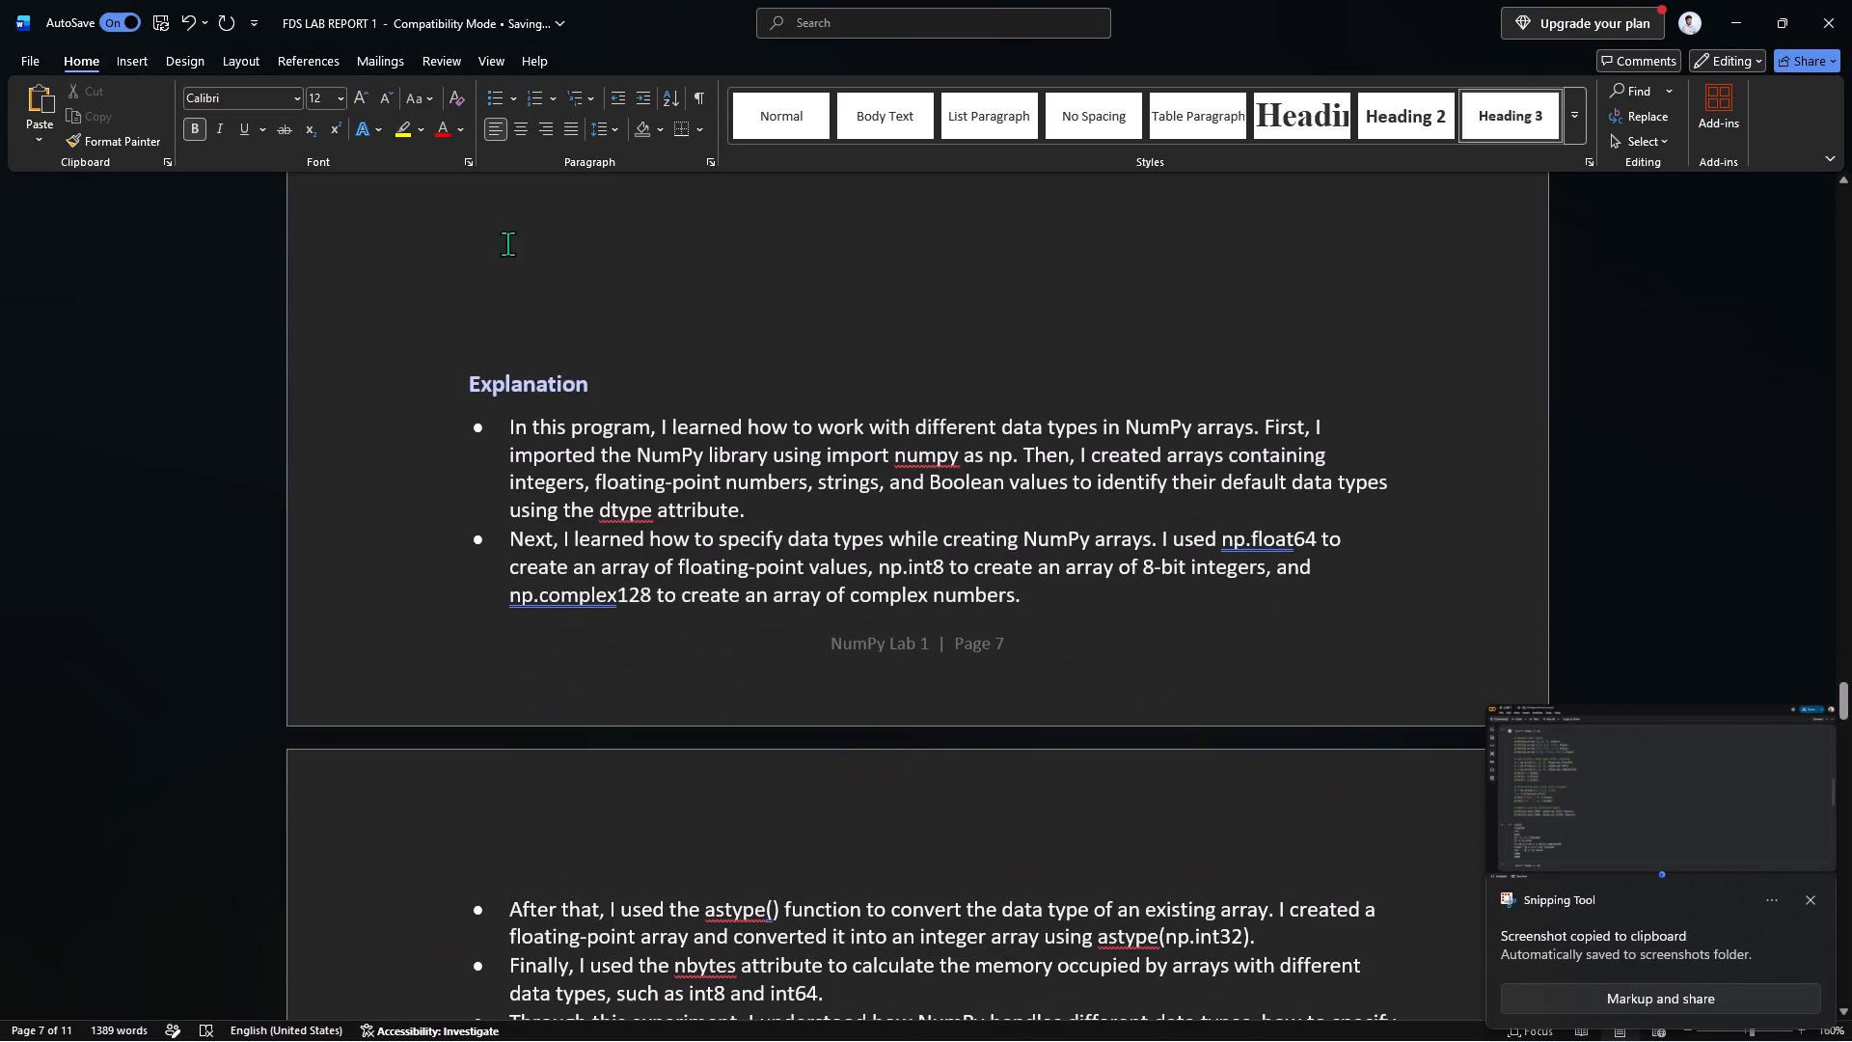
pyautogui.moveTo(518, 337); pyautogui.dragTo(504, 147)
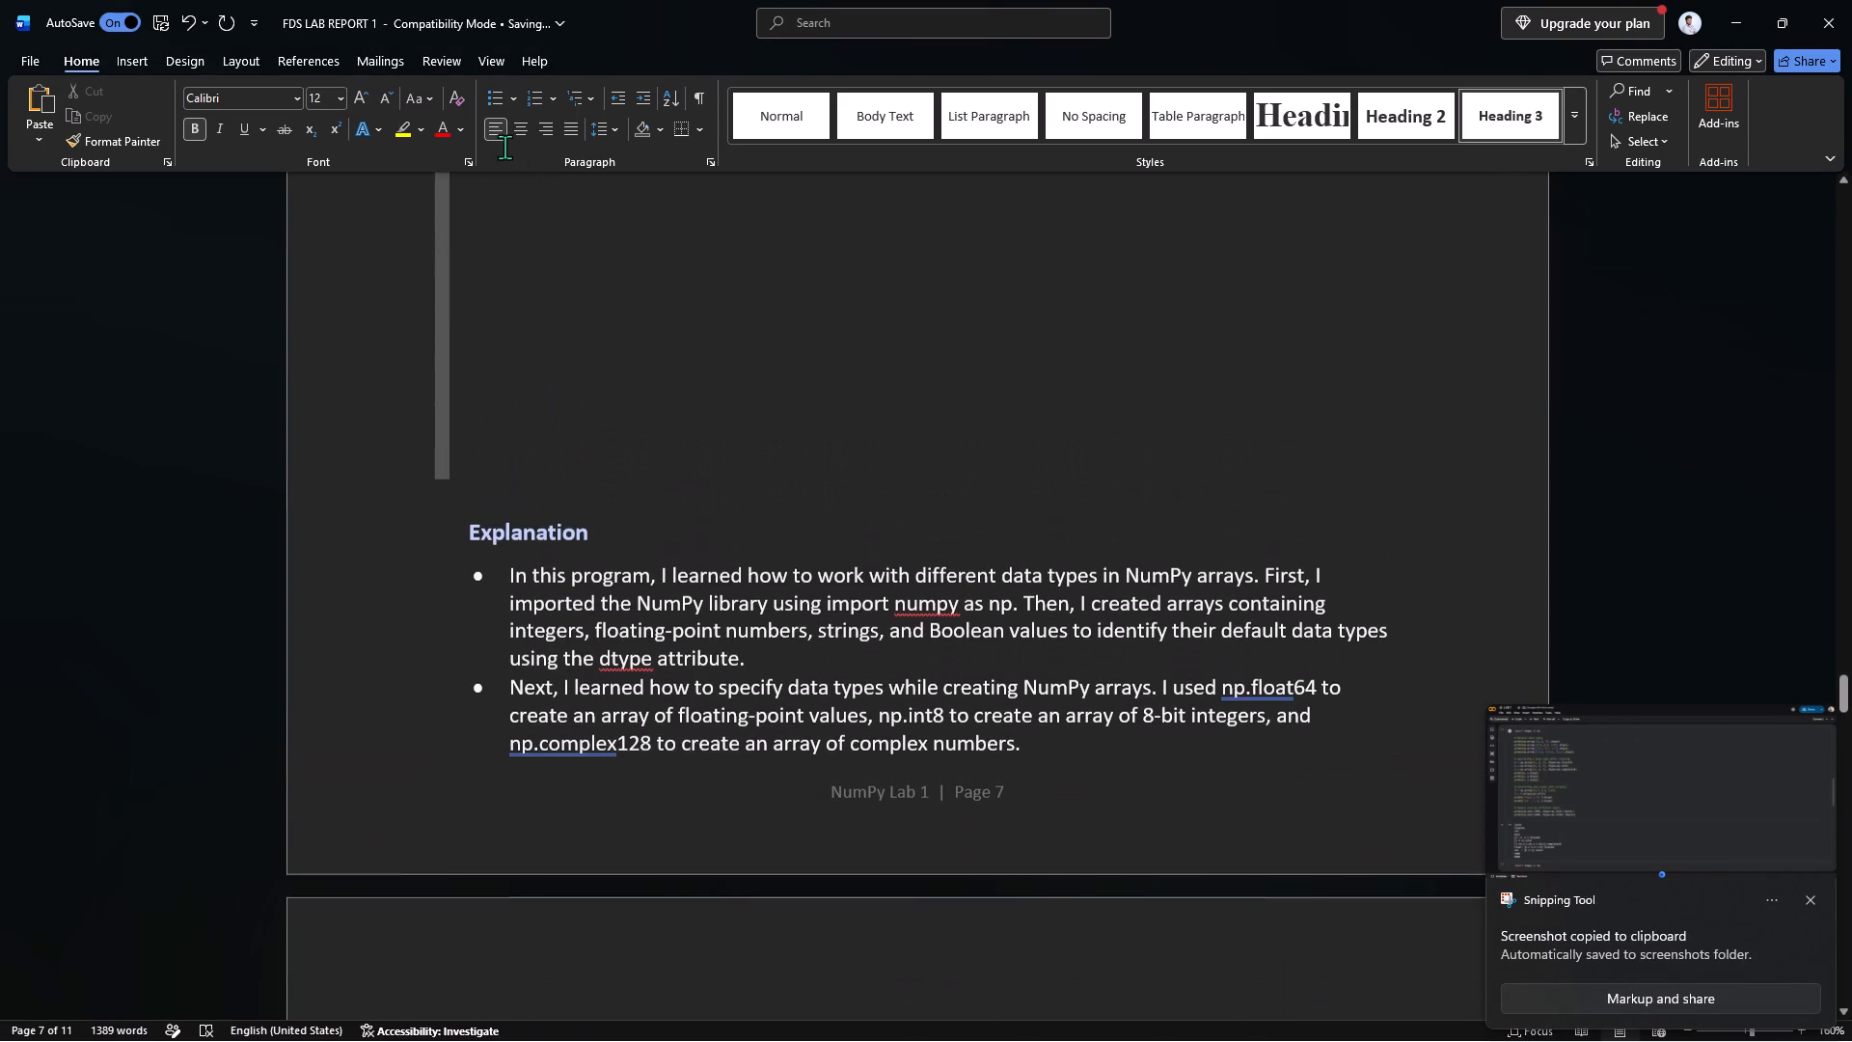
pyautogui.moveTo(504, 147); pyautogui.dragTo(476, 263)
pyautogui.press('BackSpace')
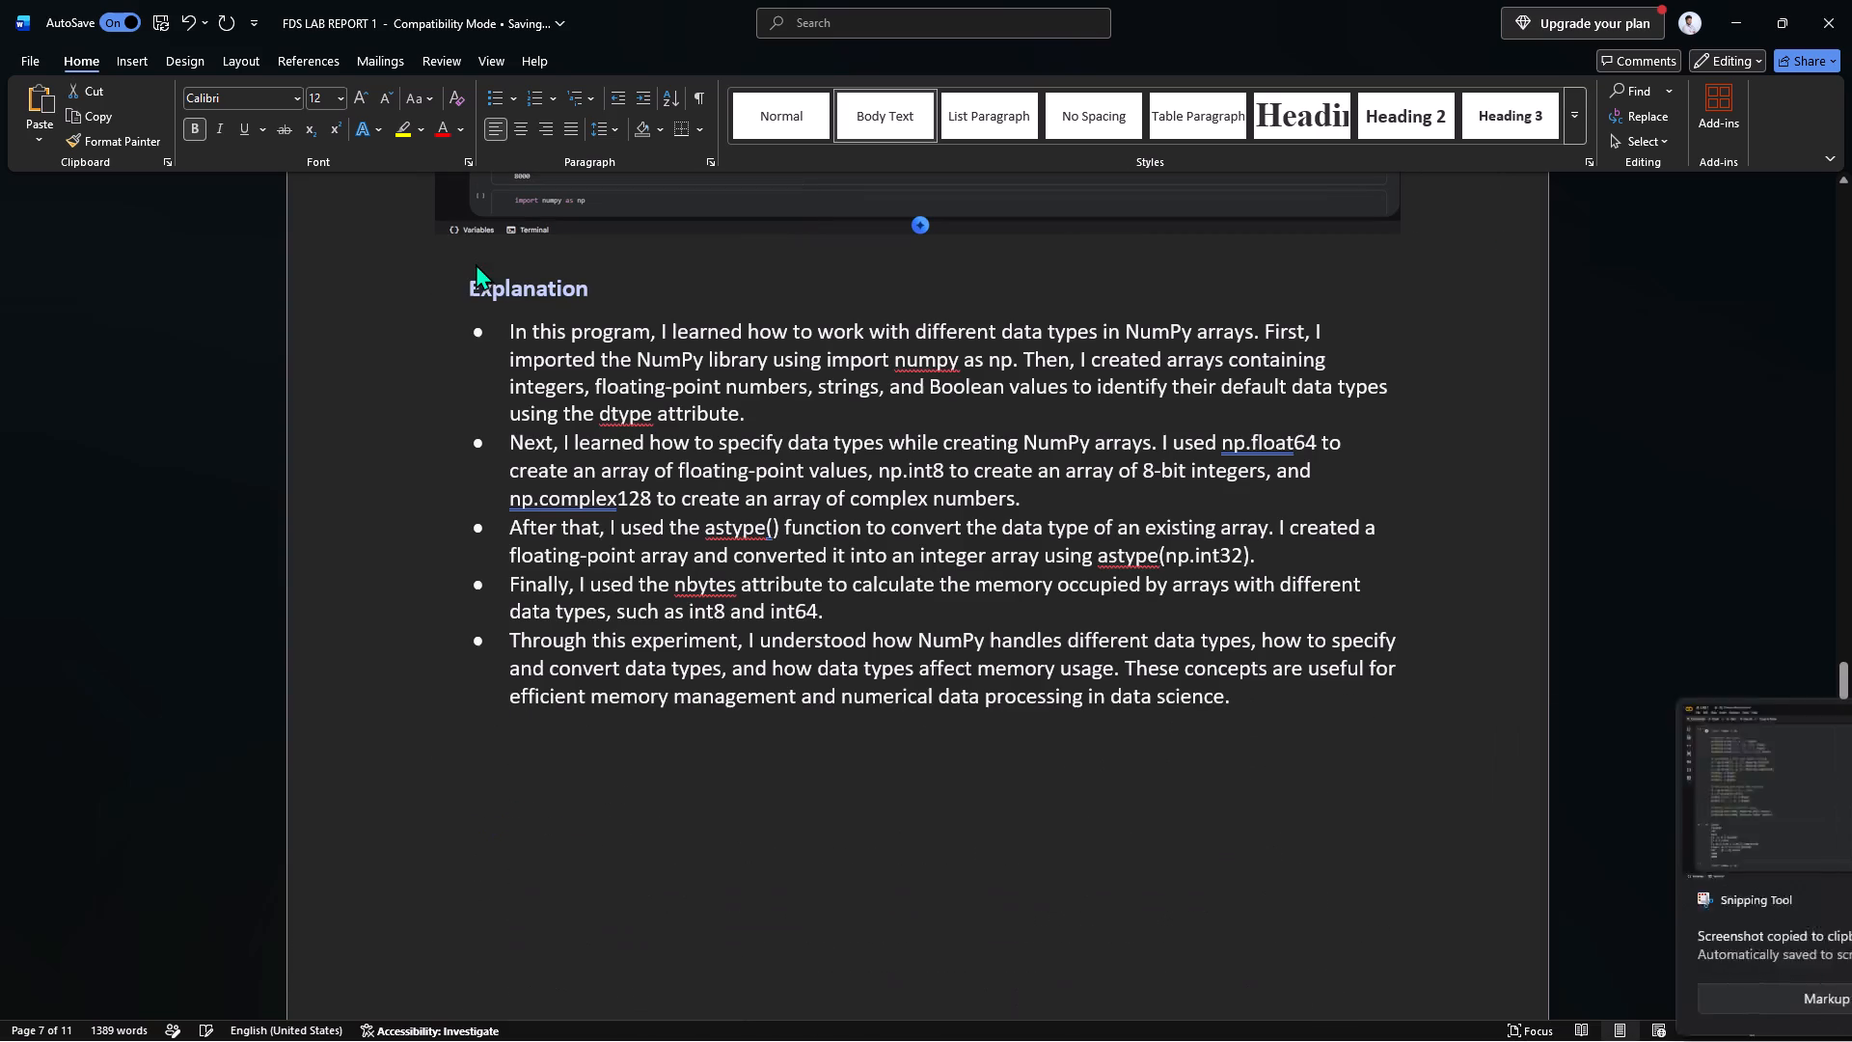
# Delete the old screenshot together with its frame in the 4. Indexing section.
pyautogui.scroll(-1, 492, 303)
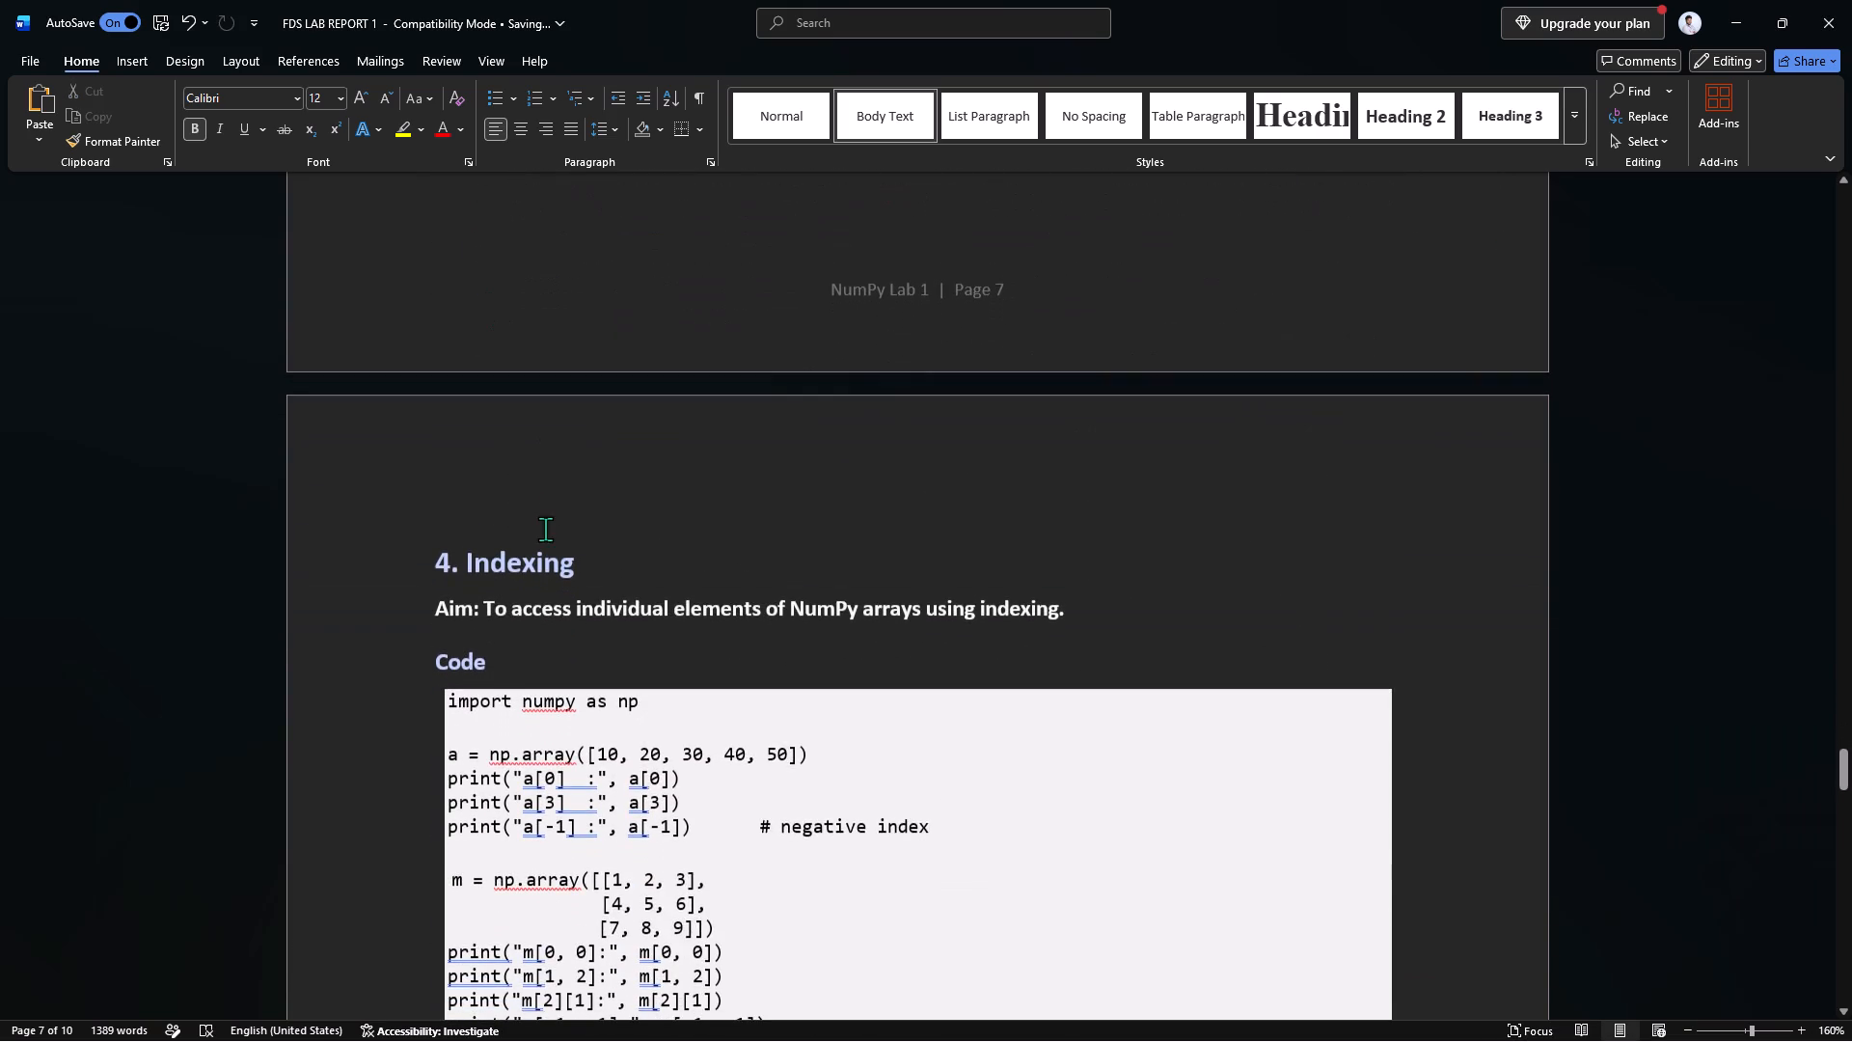
pyautogui.scroll(-1, 545, 529)
pyautogui.click(721, 520)
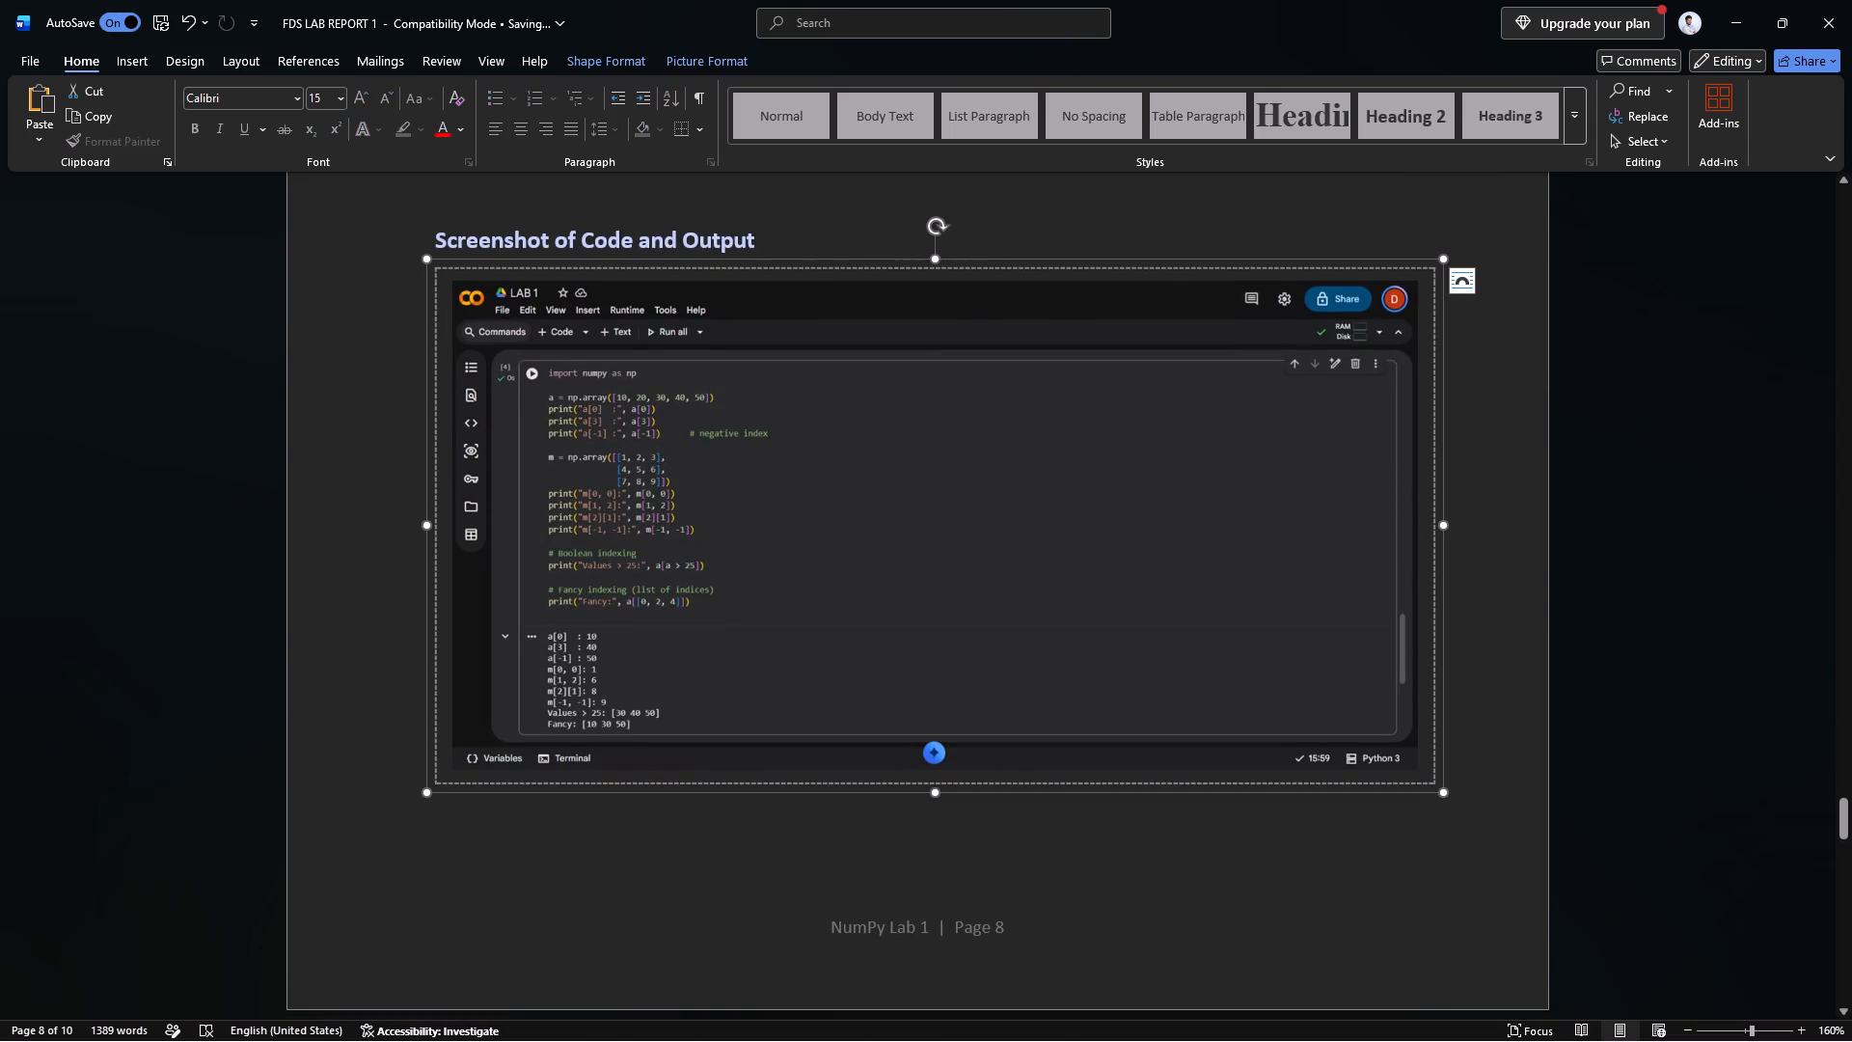
pyautogui.press('BackSpace')
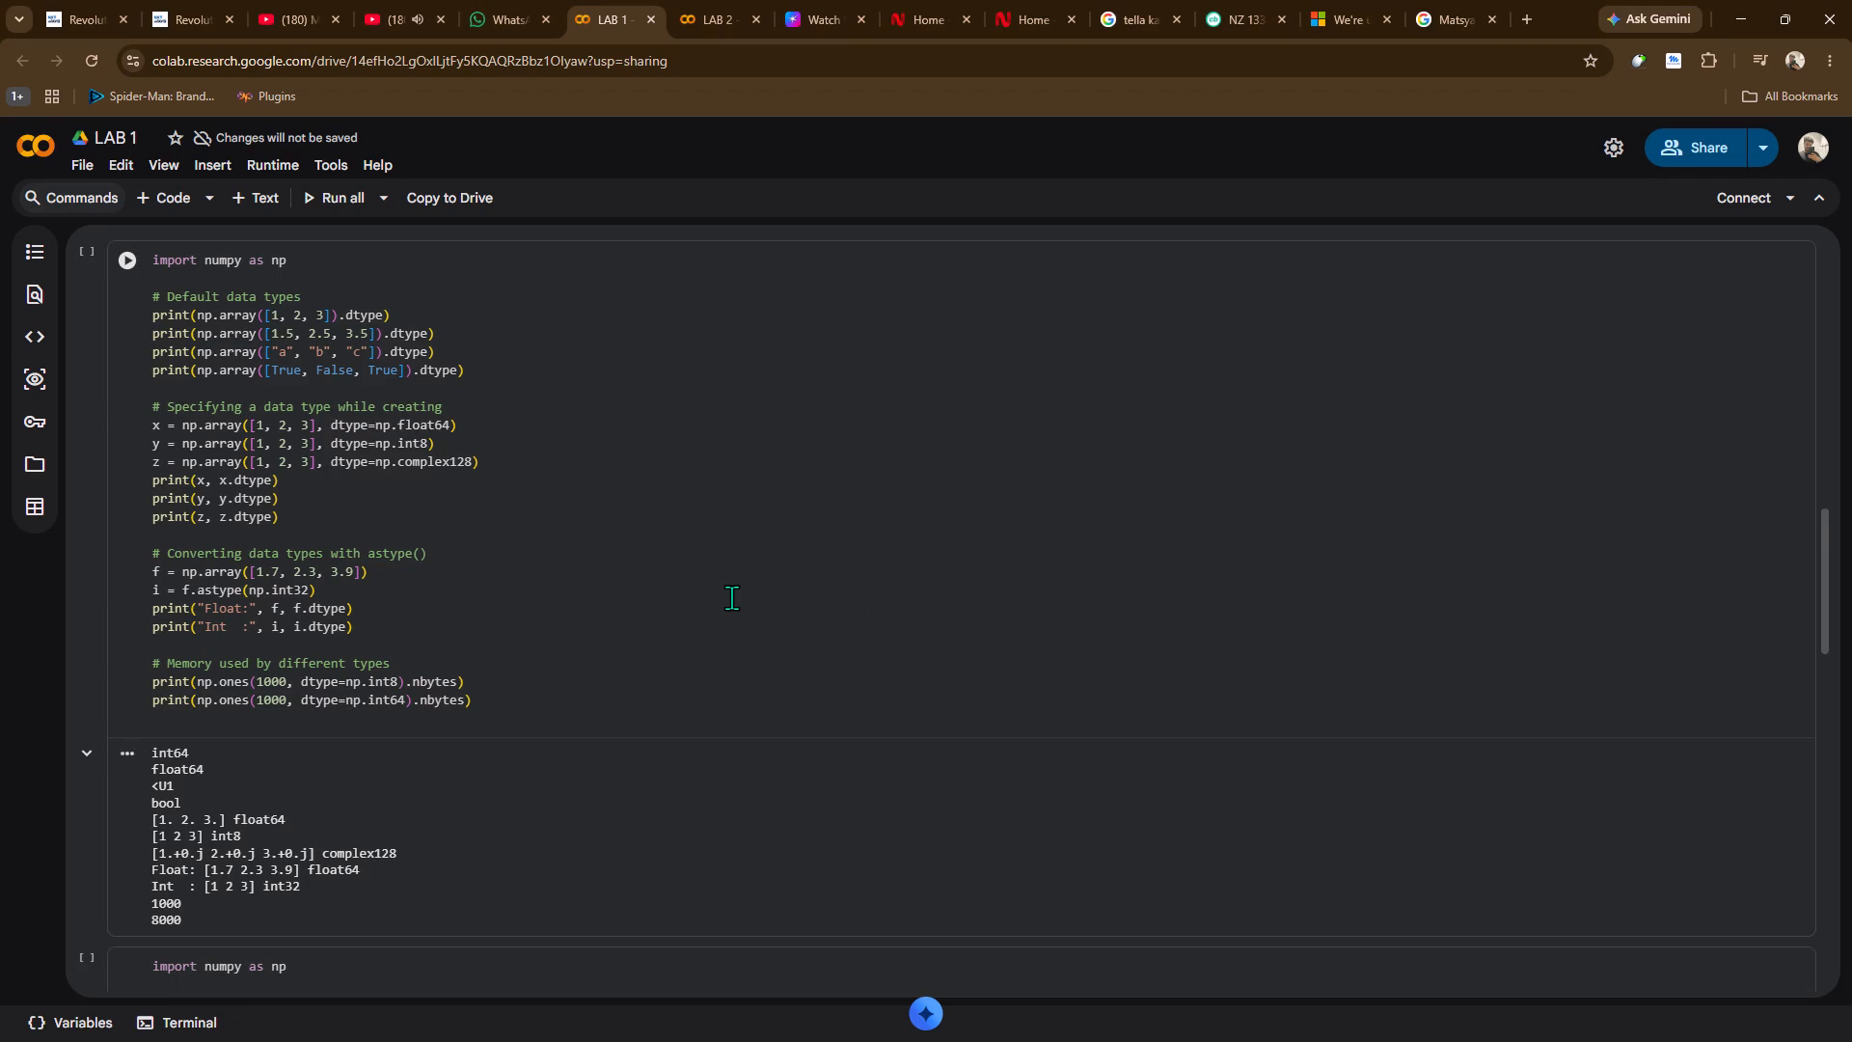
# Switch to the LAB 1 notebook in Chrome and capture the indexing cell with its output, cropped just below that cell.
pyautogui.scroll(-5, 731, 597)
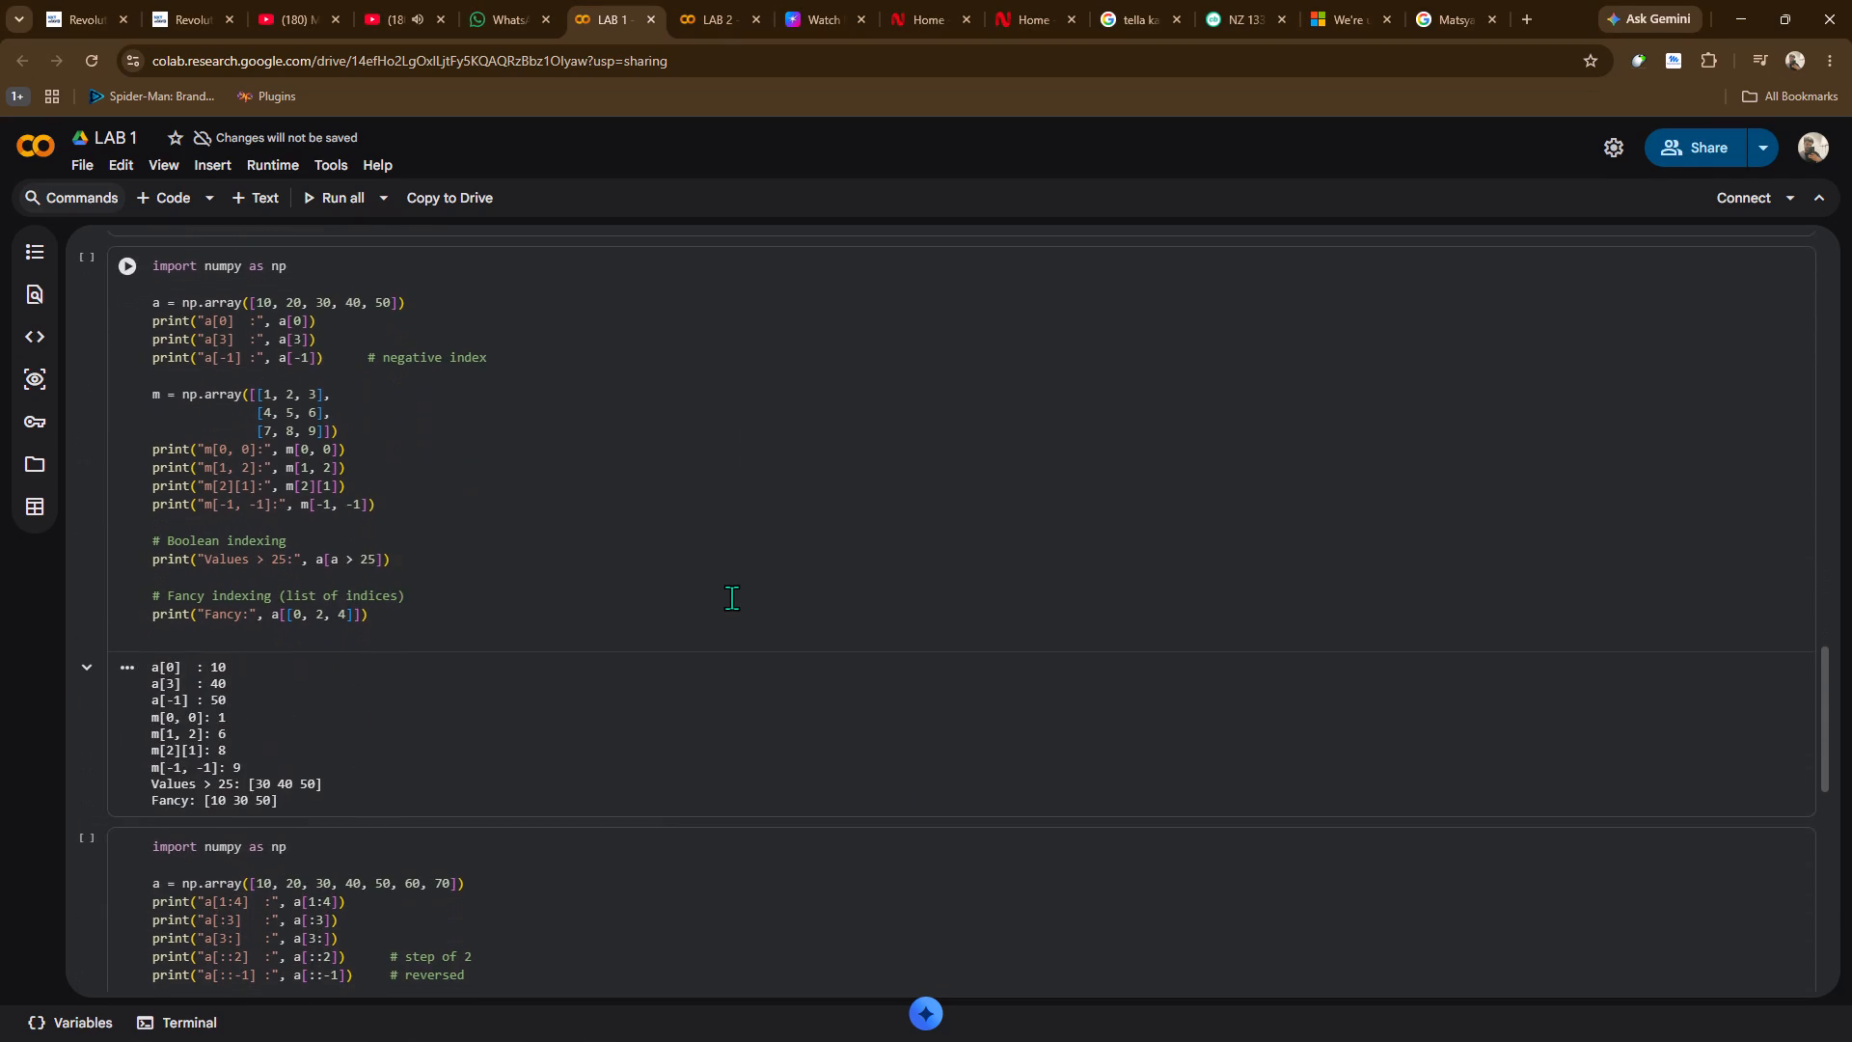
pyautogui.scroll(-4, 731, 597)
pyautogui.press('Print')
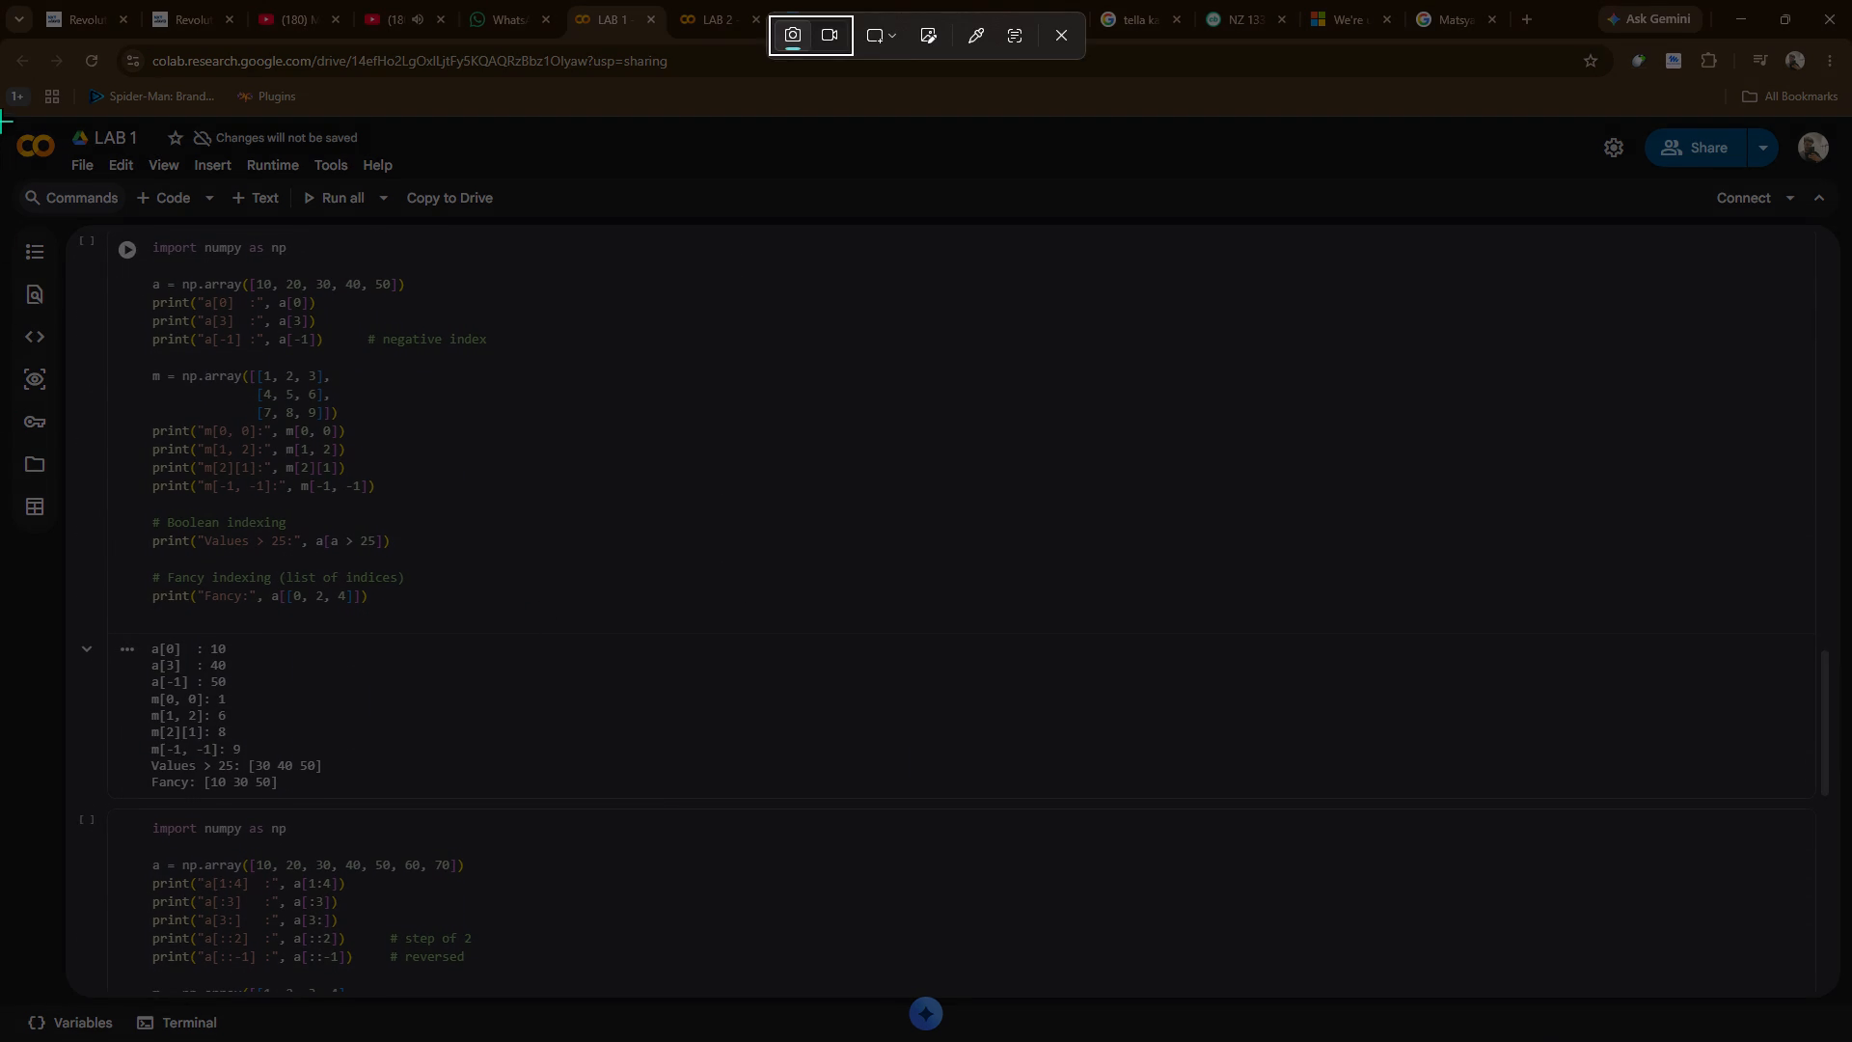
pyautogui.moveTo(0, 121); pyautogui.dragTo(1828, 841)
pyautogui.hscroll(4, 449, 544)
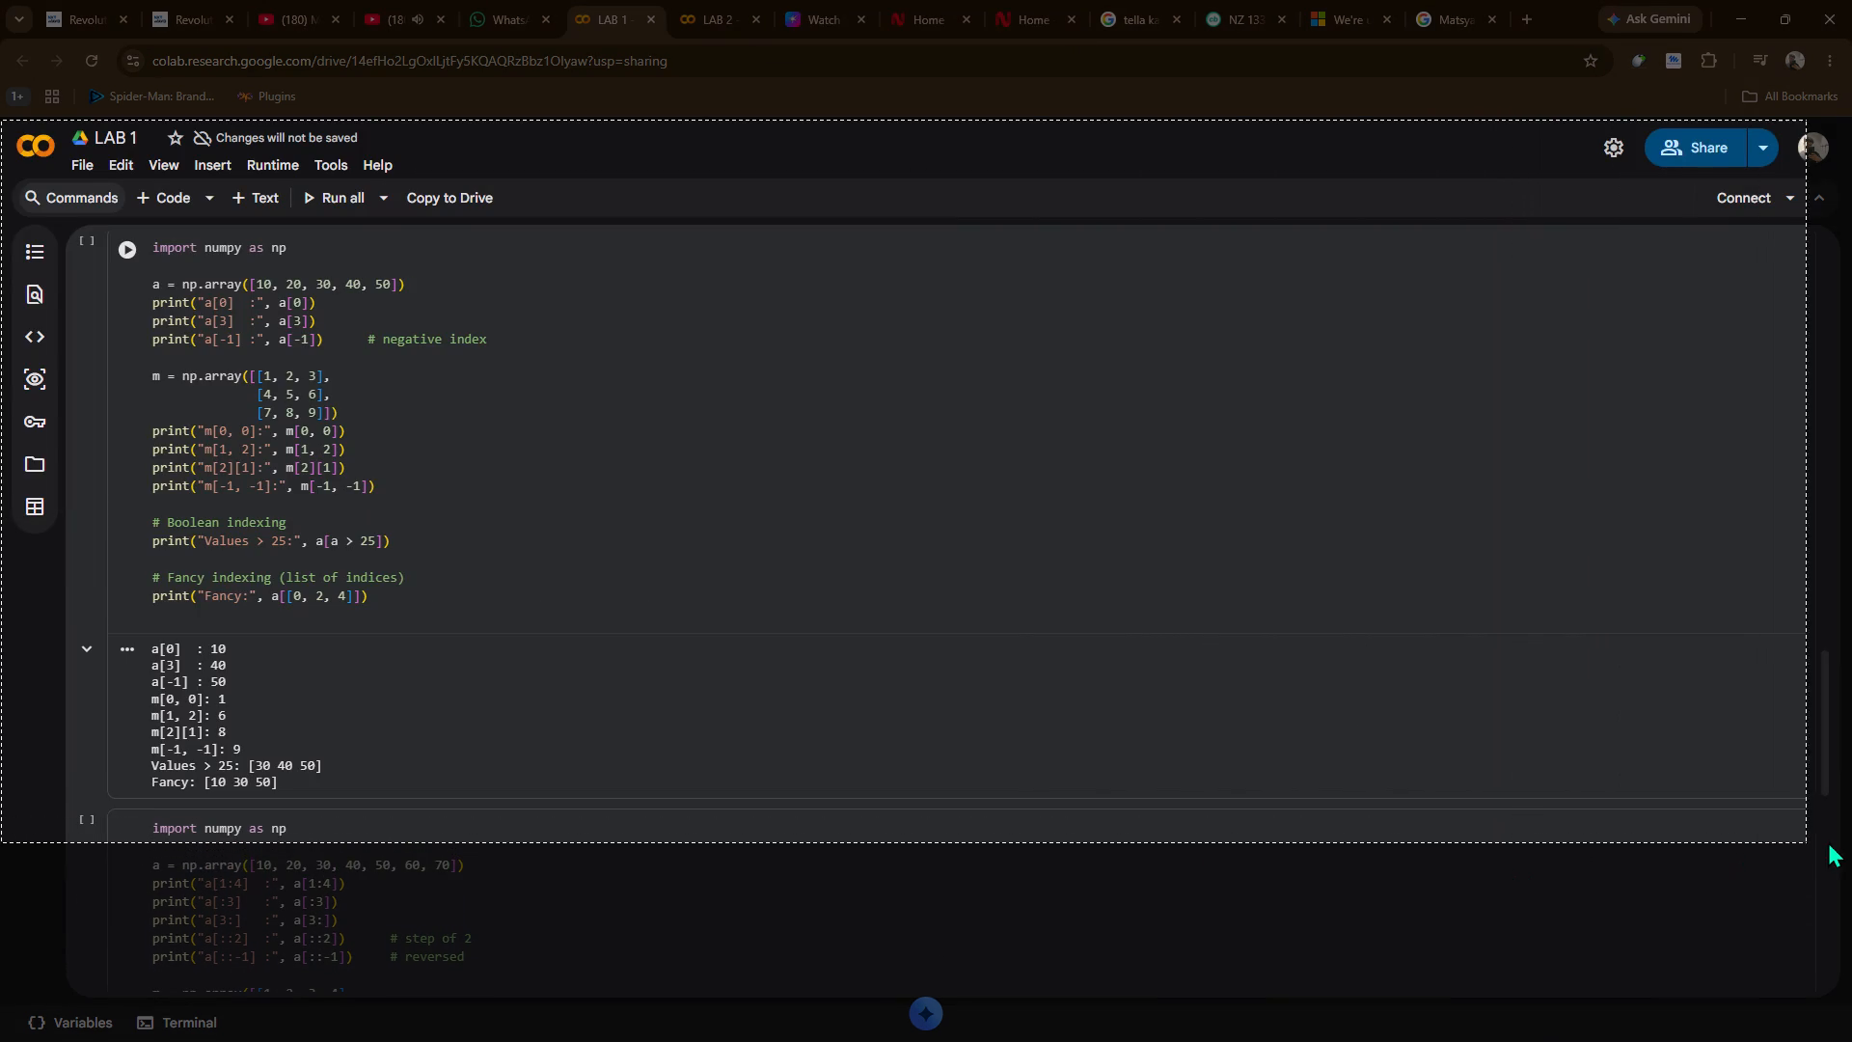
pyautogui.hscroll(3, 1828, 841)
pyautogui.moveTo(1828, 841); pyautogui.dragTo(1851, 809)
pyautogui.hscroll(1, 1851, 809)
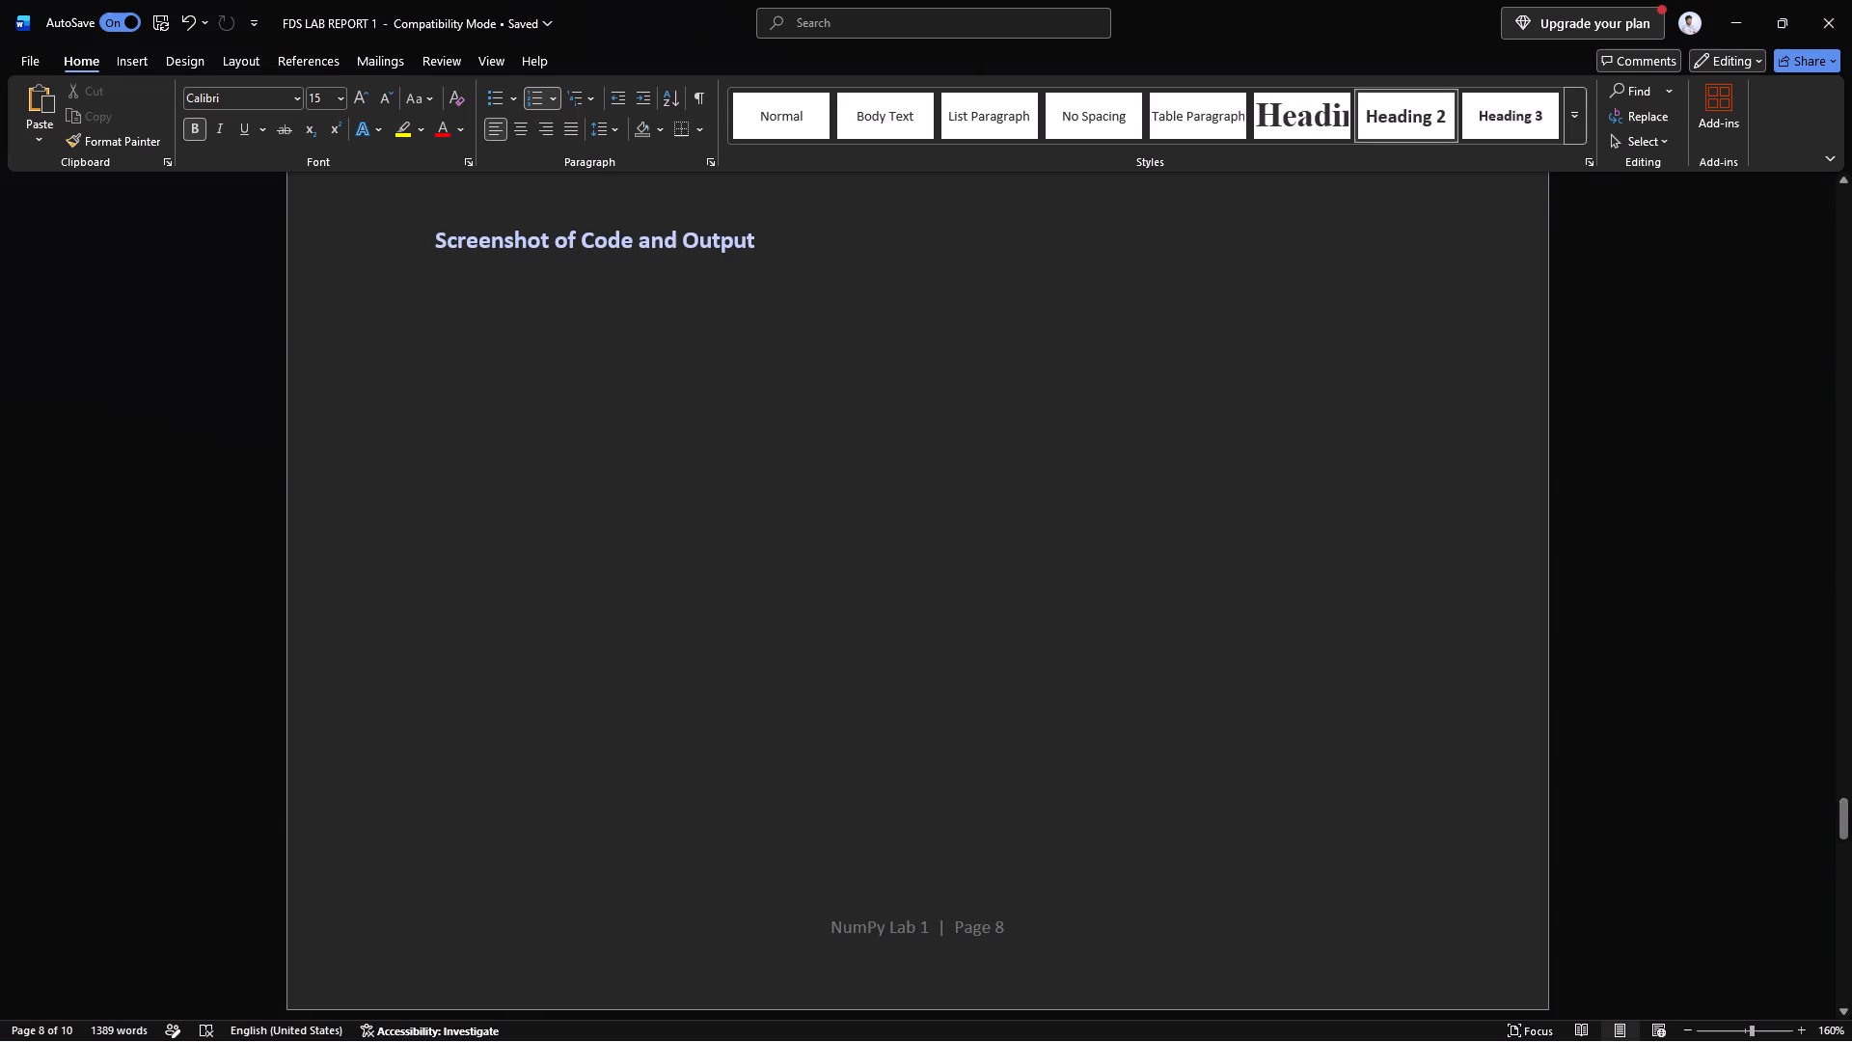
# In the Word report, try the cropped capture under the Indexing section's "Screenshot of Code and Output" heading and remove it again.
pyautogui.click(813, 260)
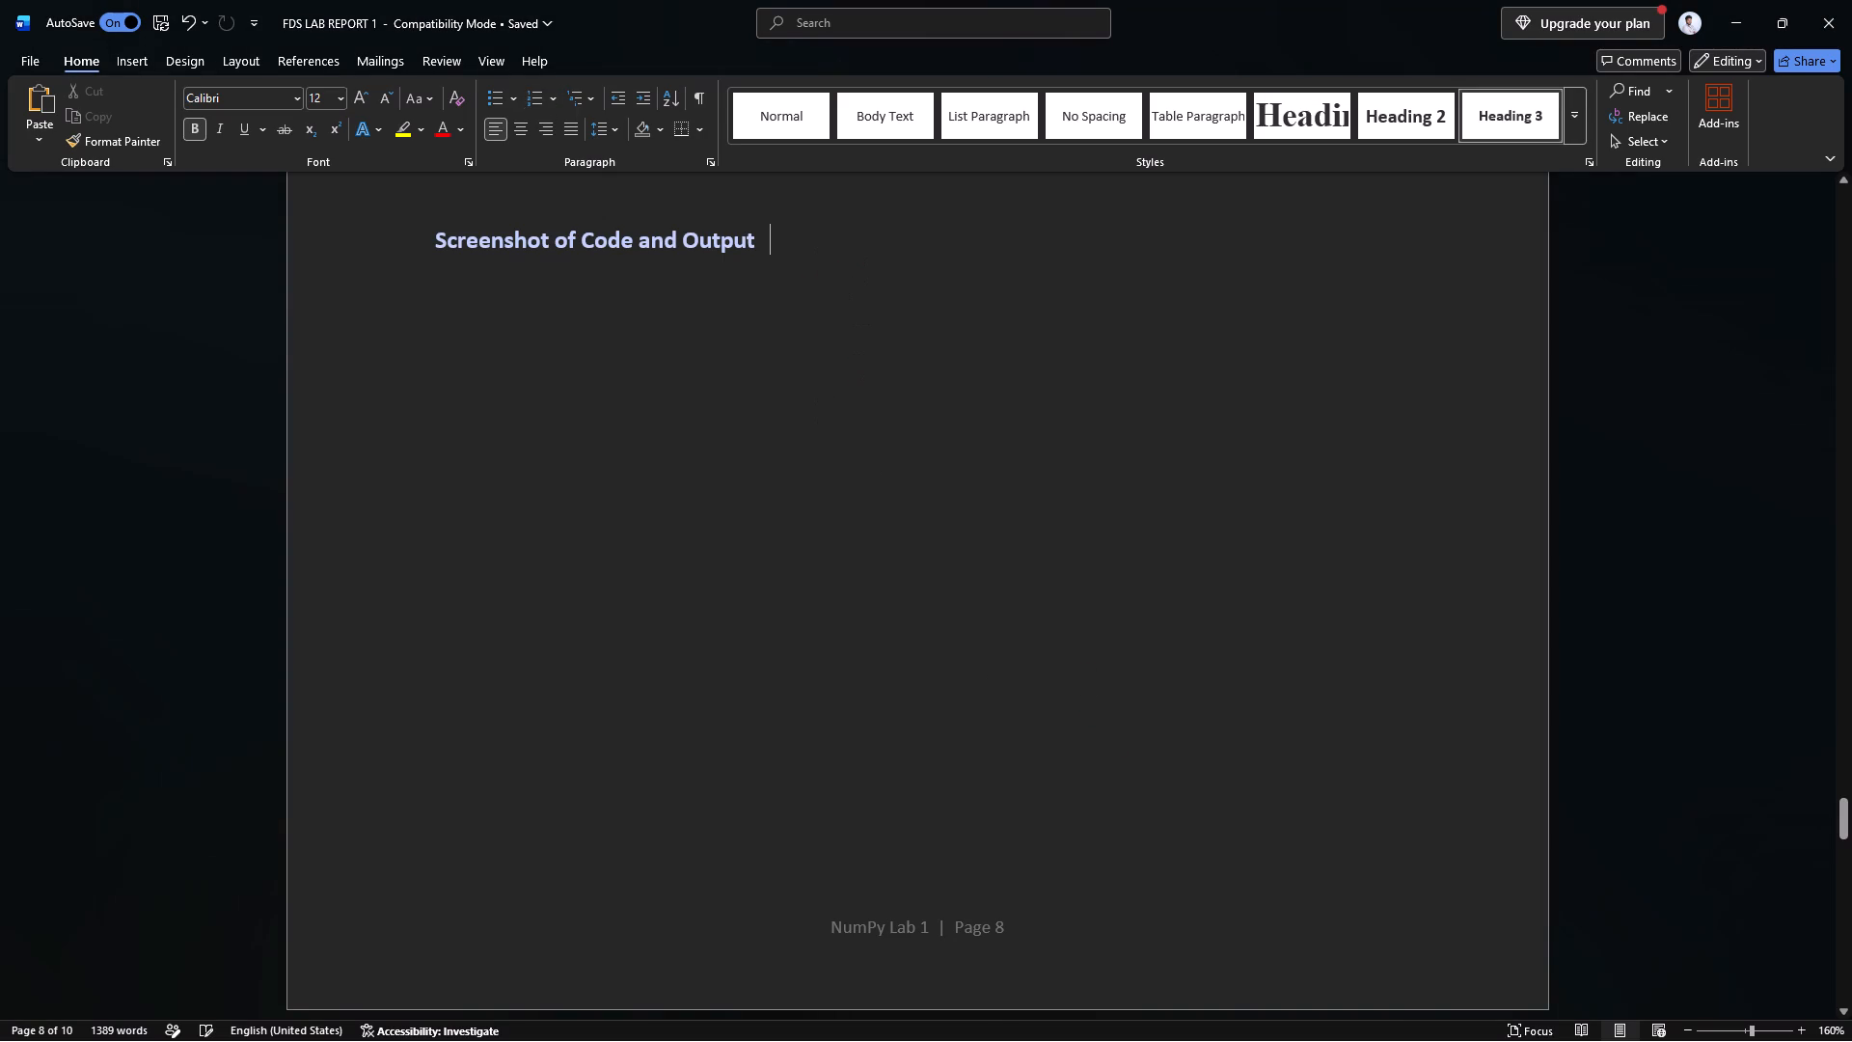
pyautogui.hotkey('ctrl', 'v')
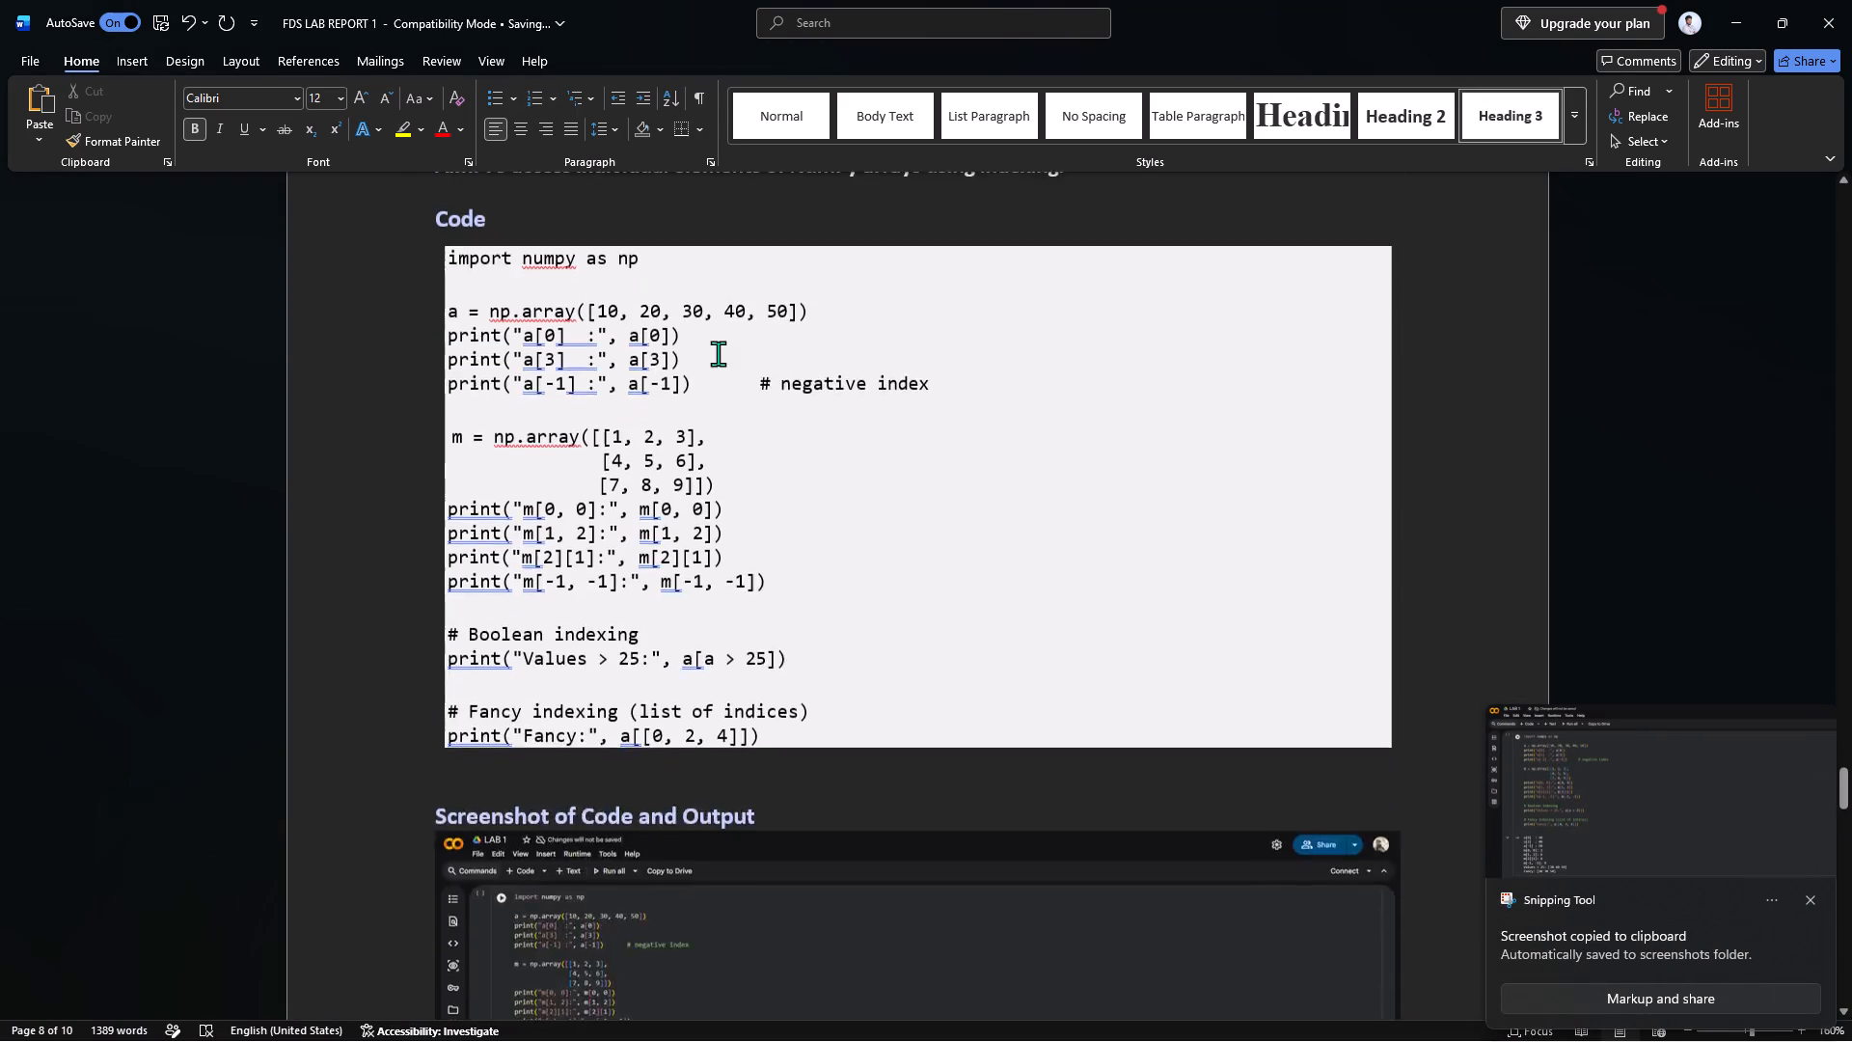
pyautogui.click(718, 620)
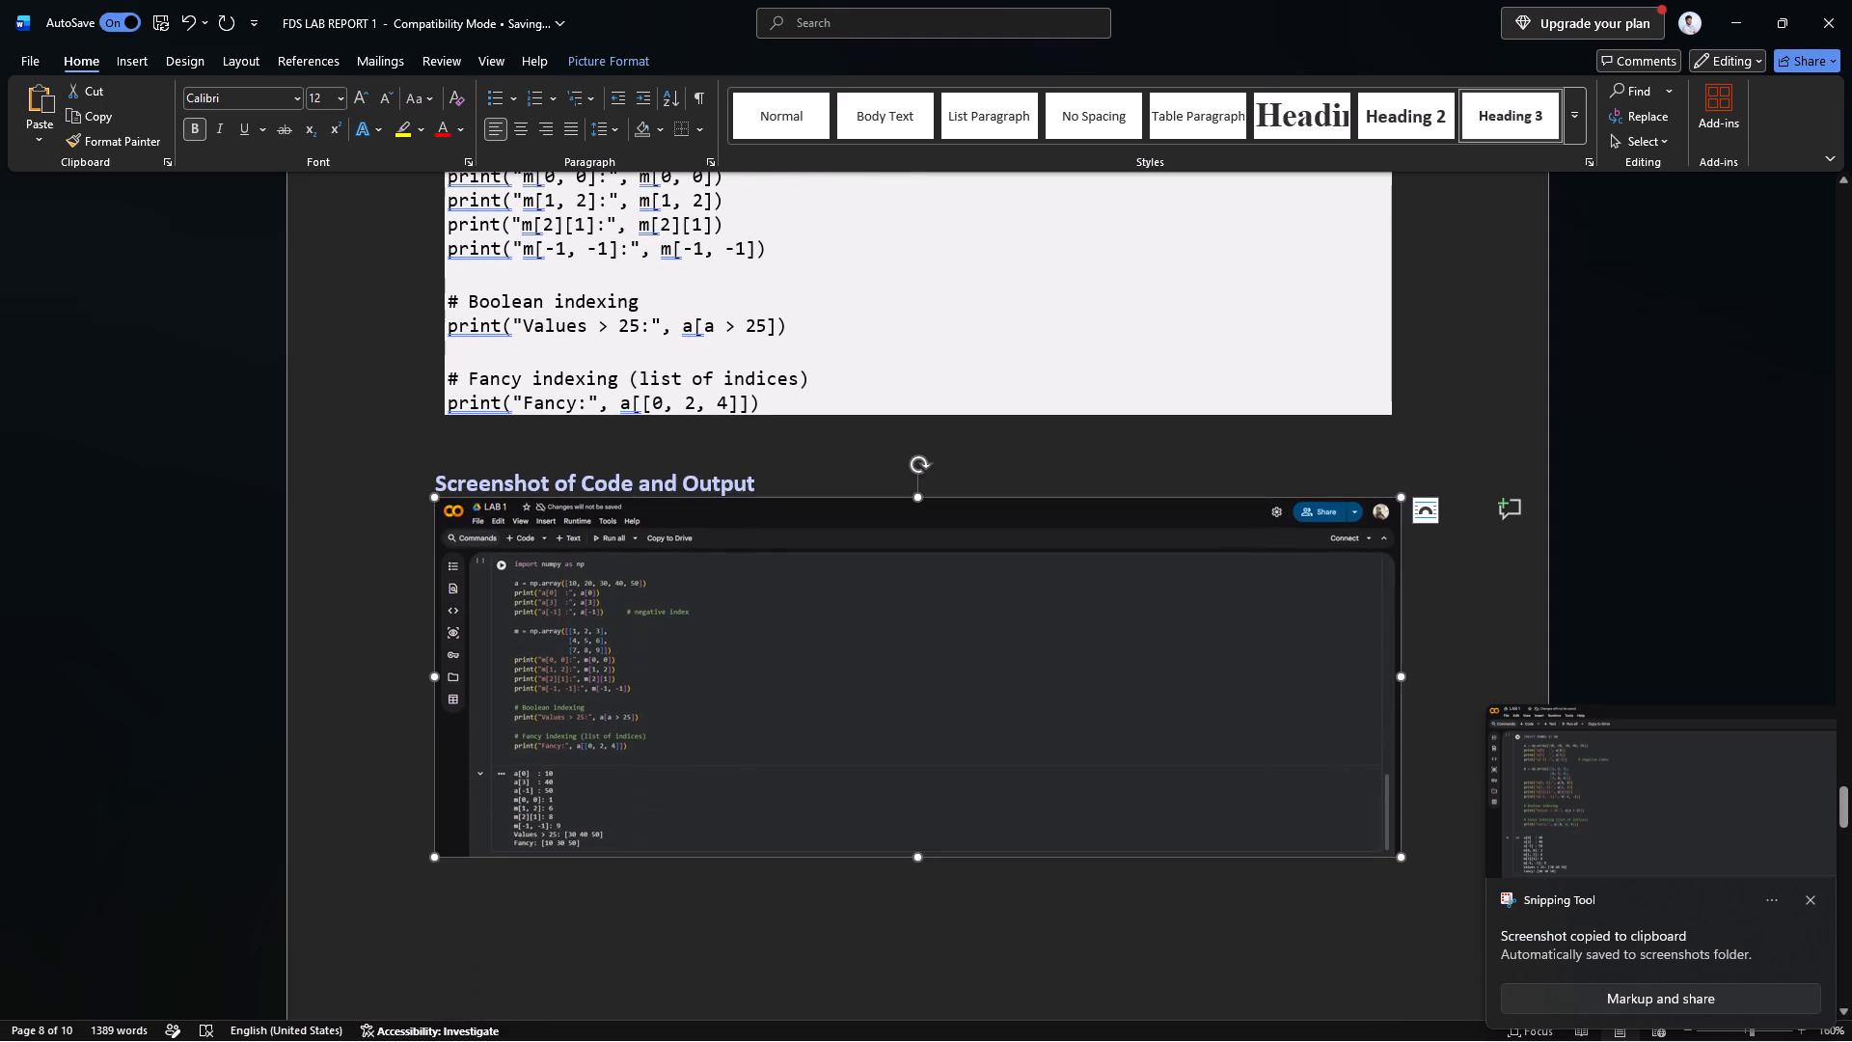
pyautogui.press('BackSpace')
# Switch back to the notebook in Chrome and recapture the indexing cell, covering the whole notebook page down to its bottom edge.
pyautogui.press('Print')
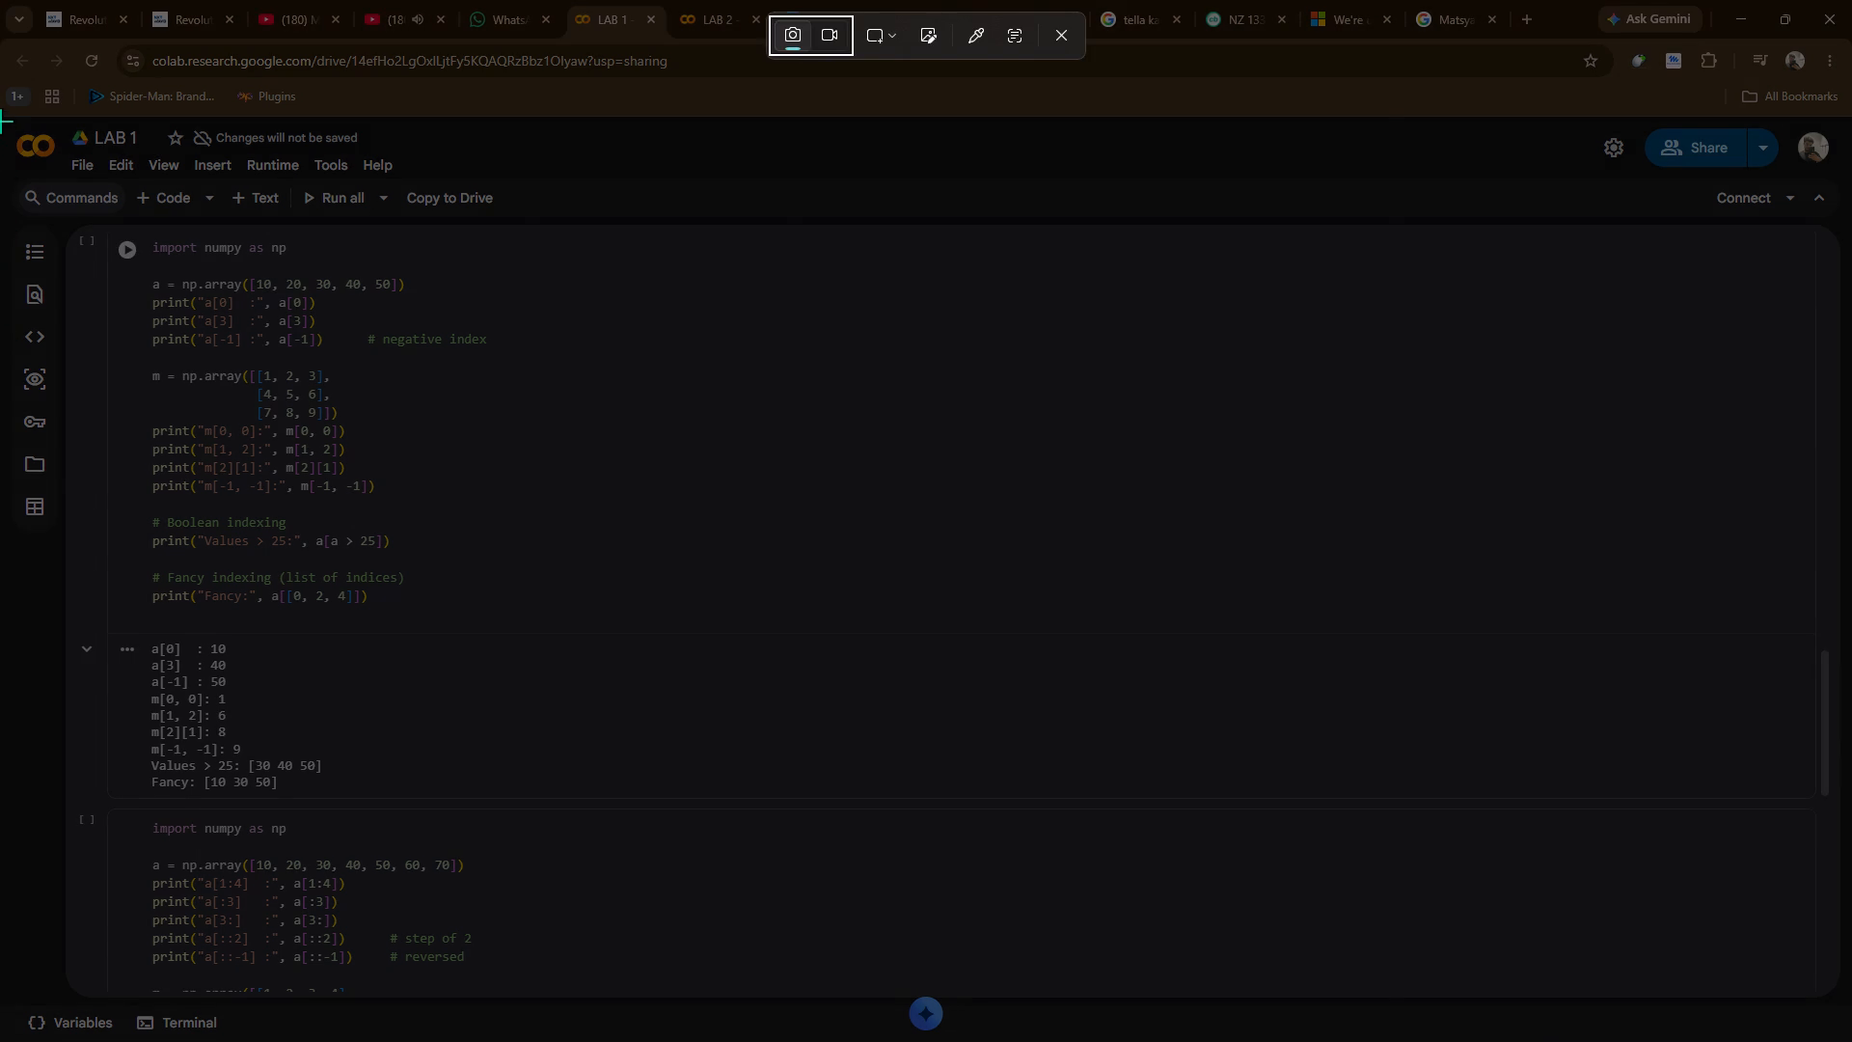
pyautogui.moveTo(0, 121); pyautogui.dragTo(1849, 1036)
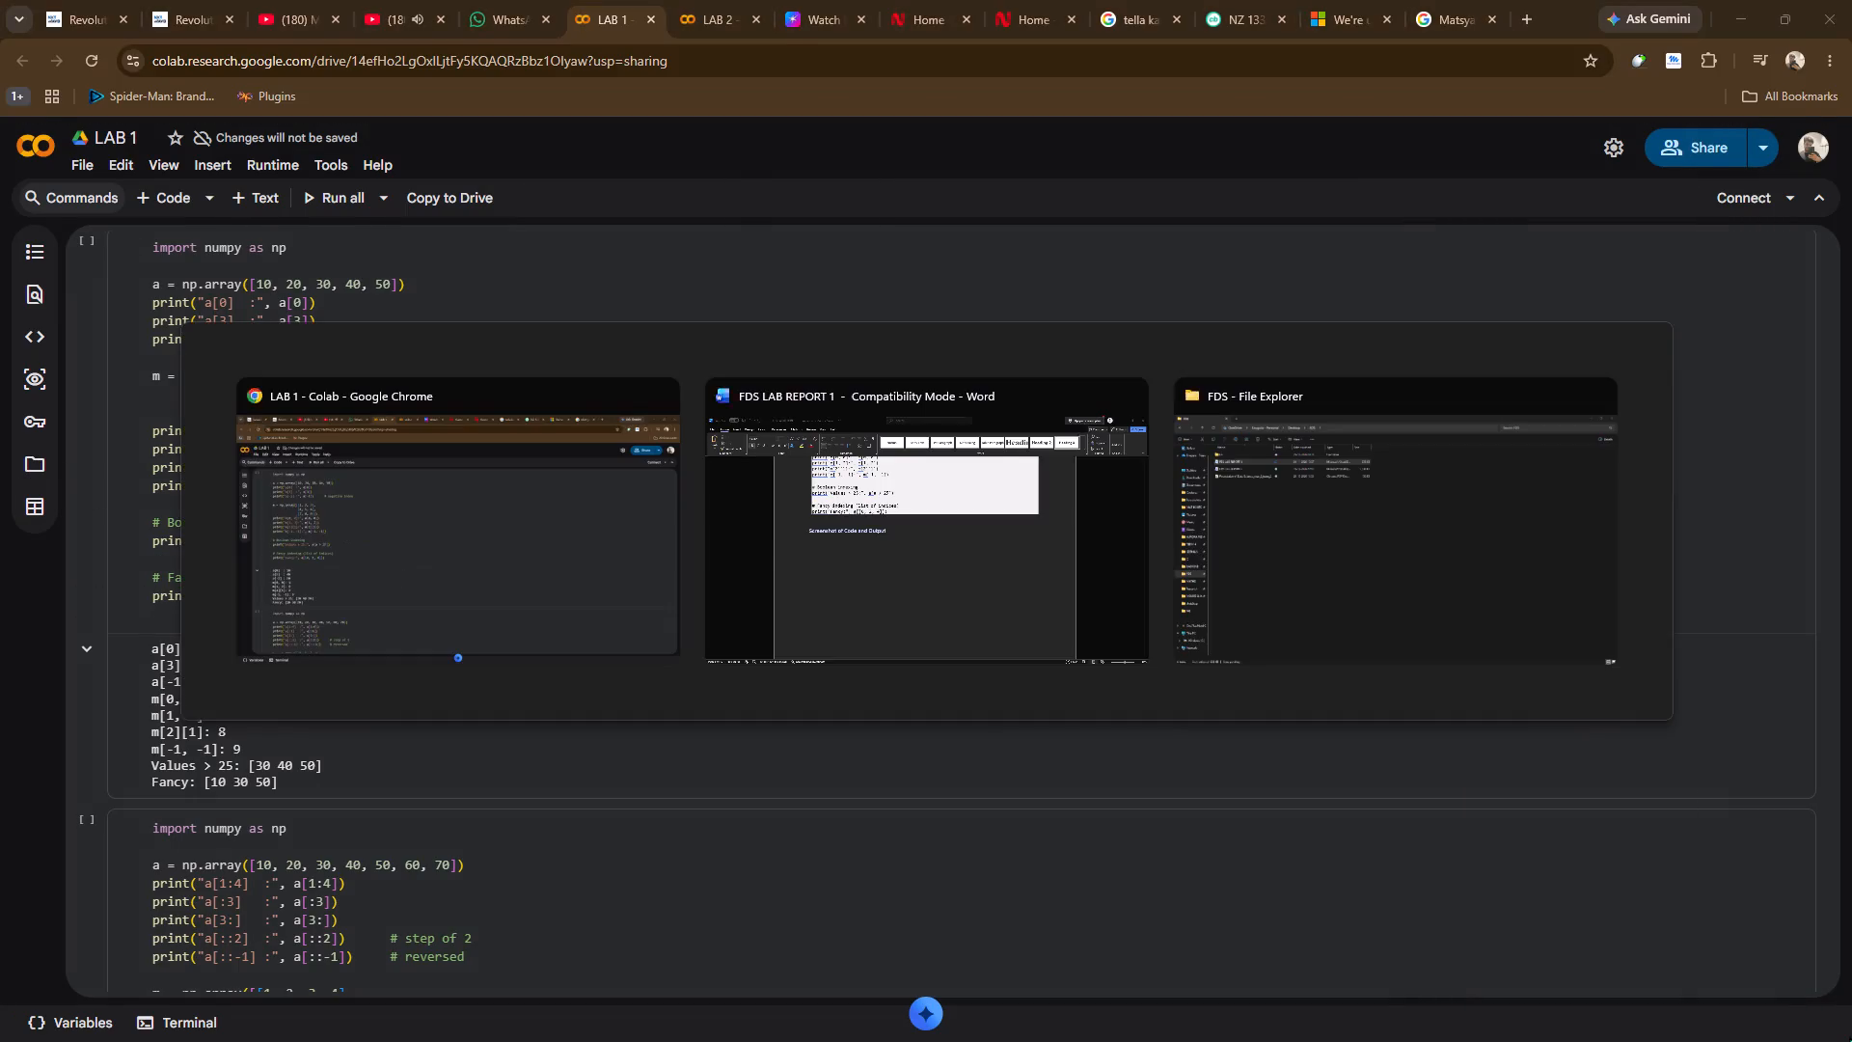
# In the Word report, paste the full-page capture under the Indexing section's "Screenshot of Code and Output" heading and add a line break after the heading.
pyautogui.hotkey('ctrl', 'v')
pyautogui.press('Return')
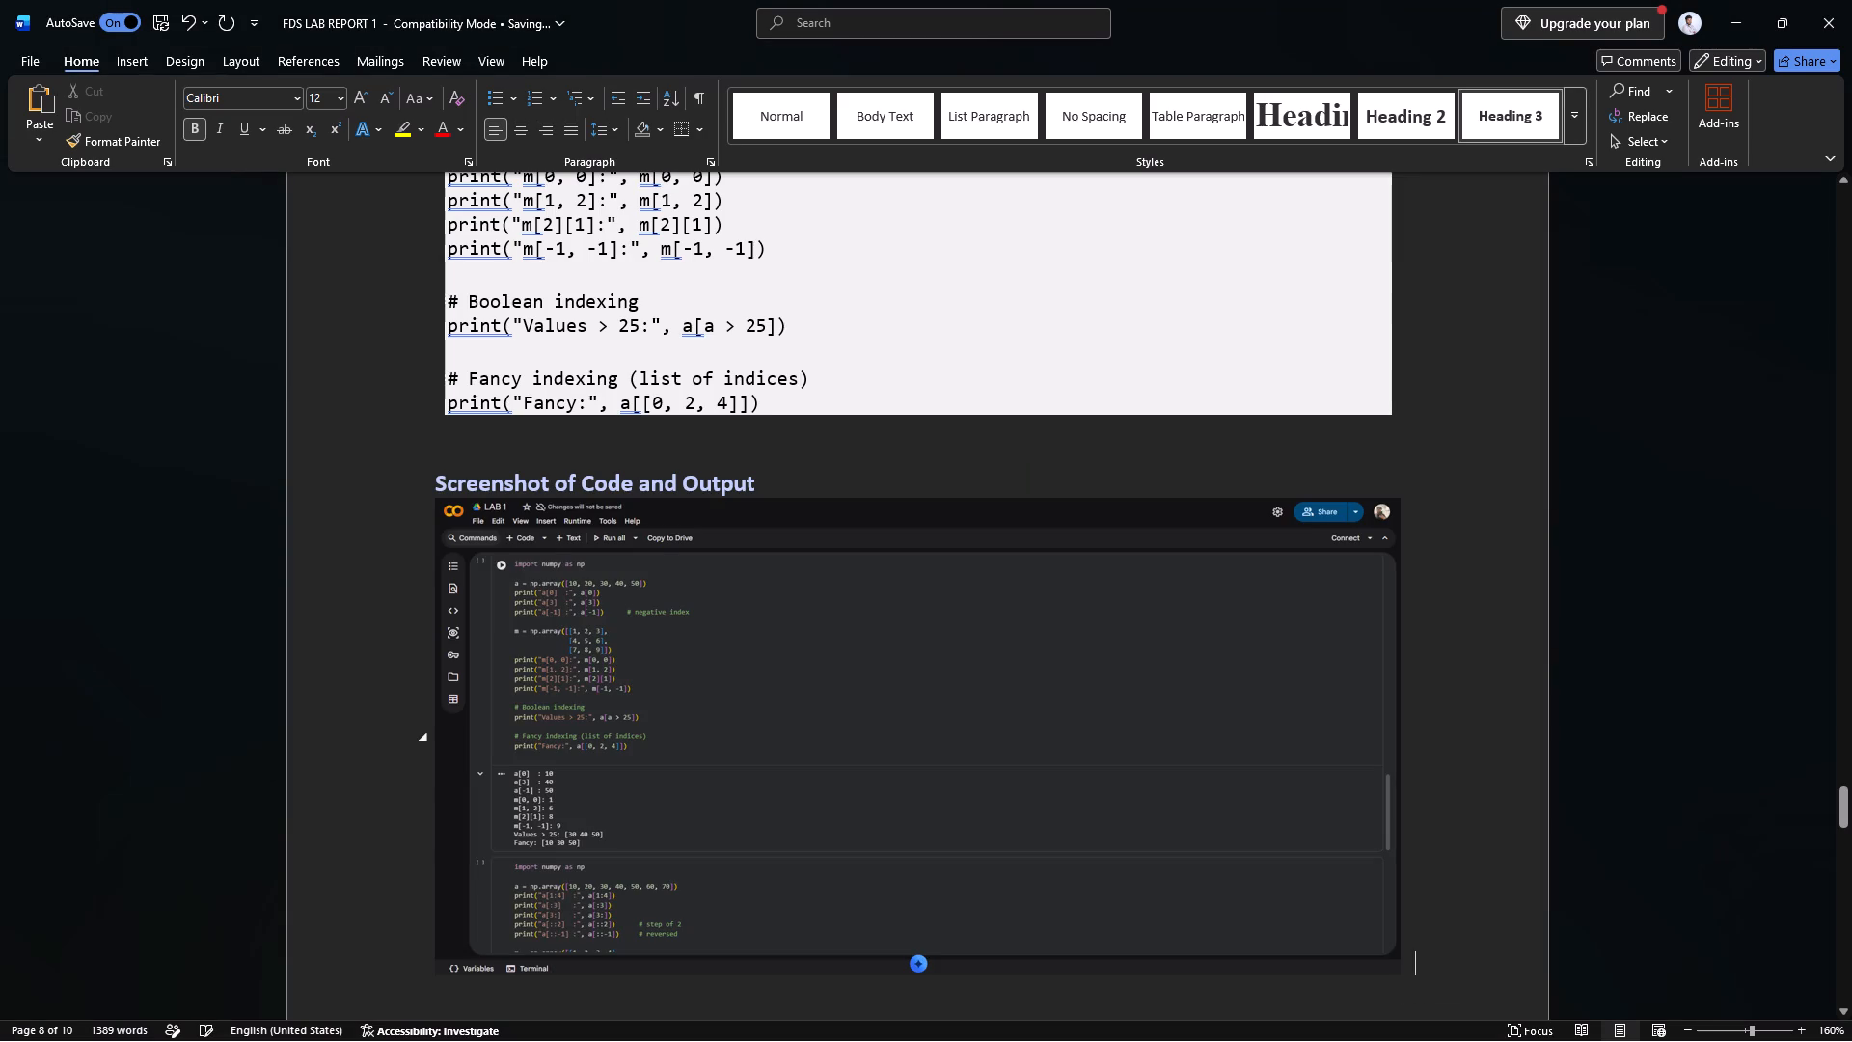
pyautogui.click(419, 915)
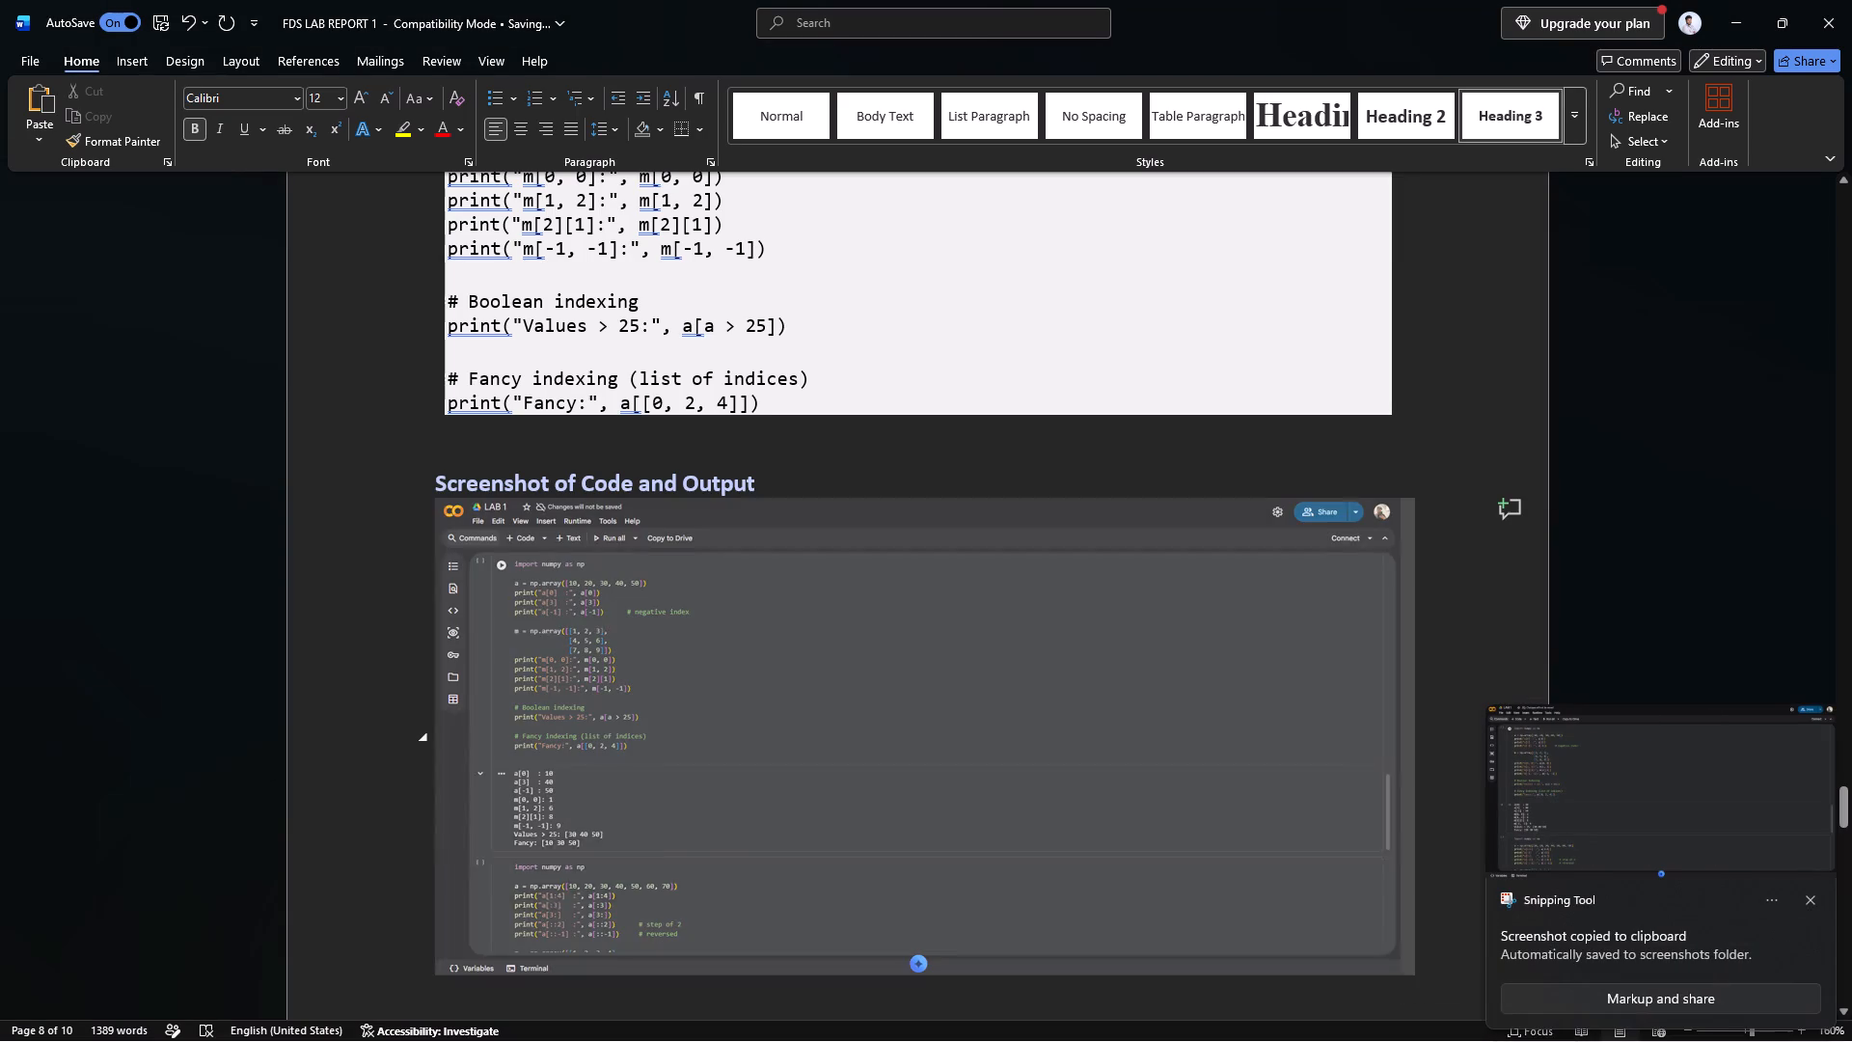
pyautogui.click(765, 490)
pyautogui.press('Return')
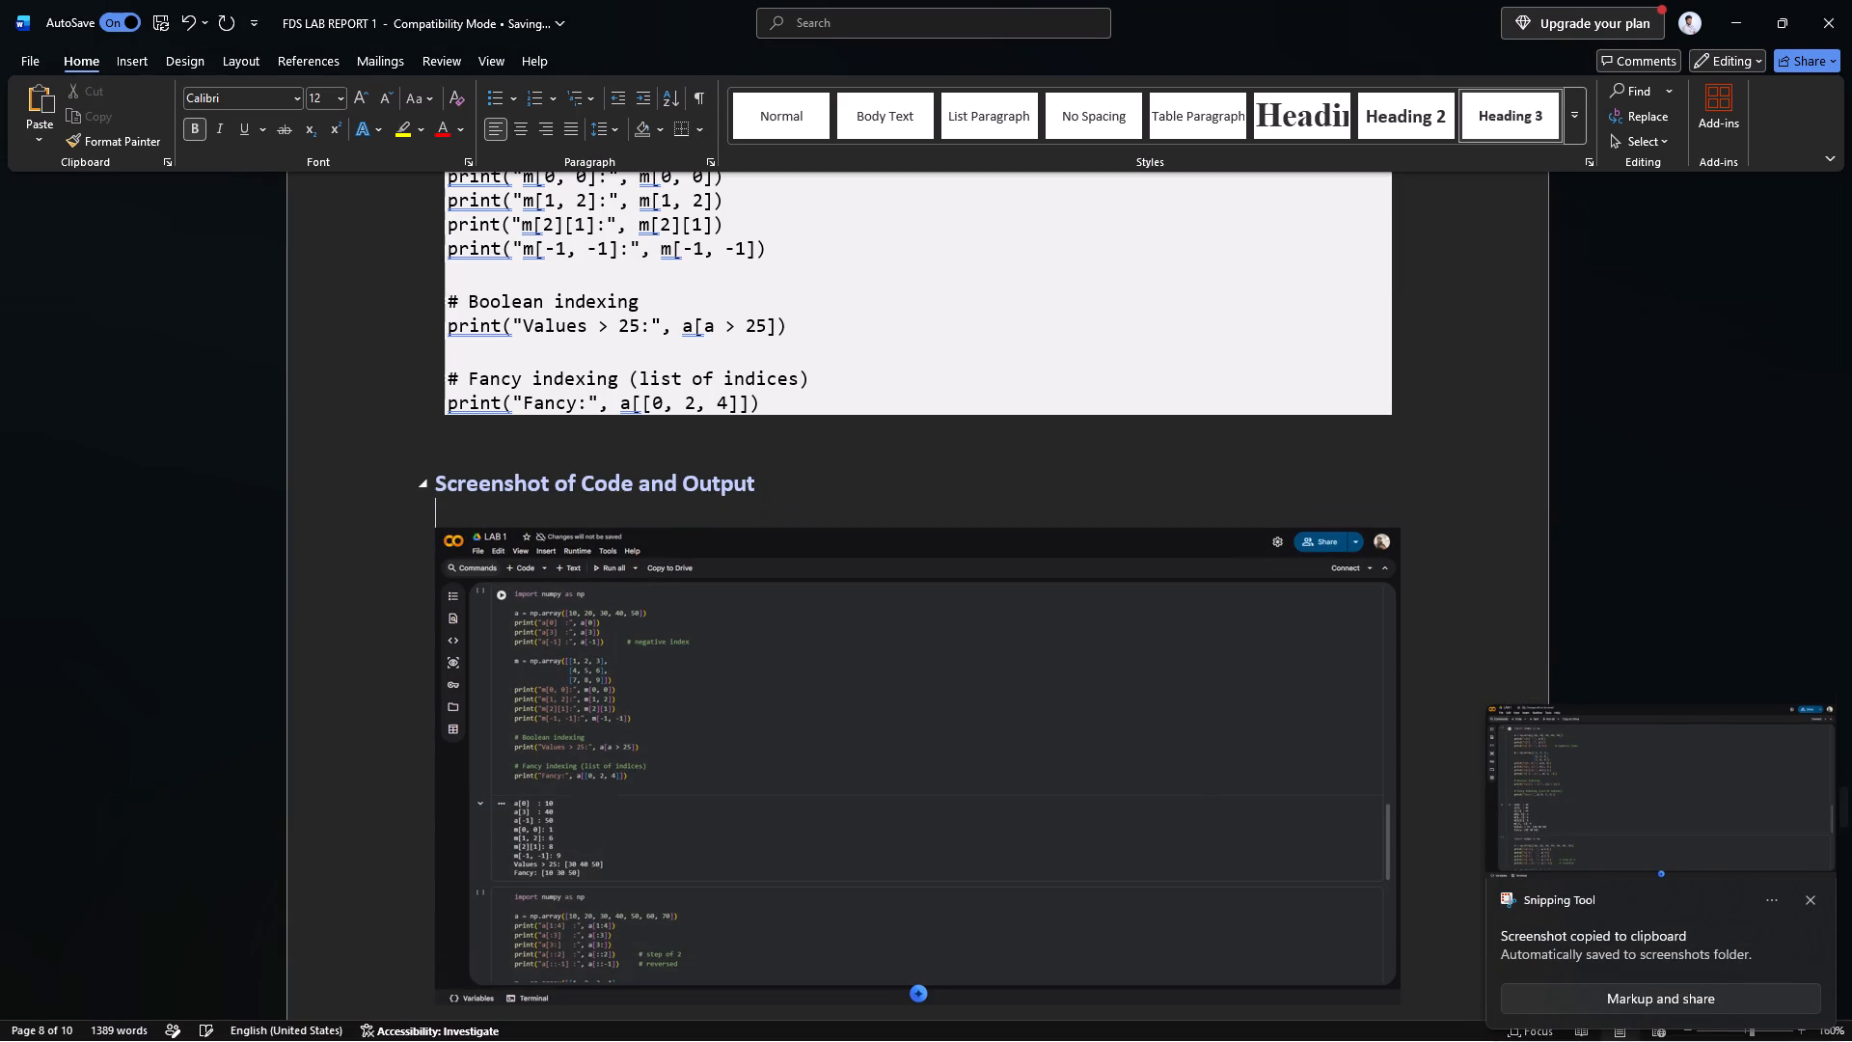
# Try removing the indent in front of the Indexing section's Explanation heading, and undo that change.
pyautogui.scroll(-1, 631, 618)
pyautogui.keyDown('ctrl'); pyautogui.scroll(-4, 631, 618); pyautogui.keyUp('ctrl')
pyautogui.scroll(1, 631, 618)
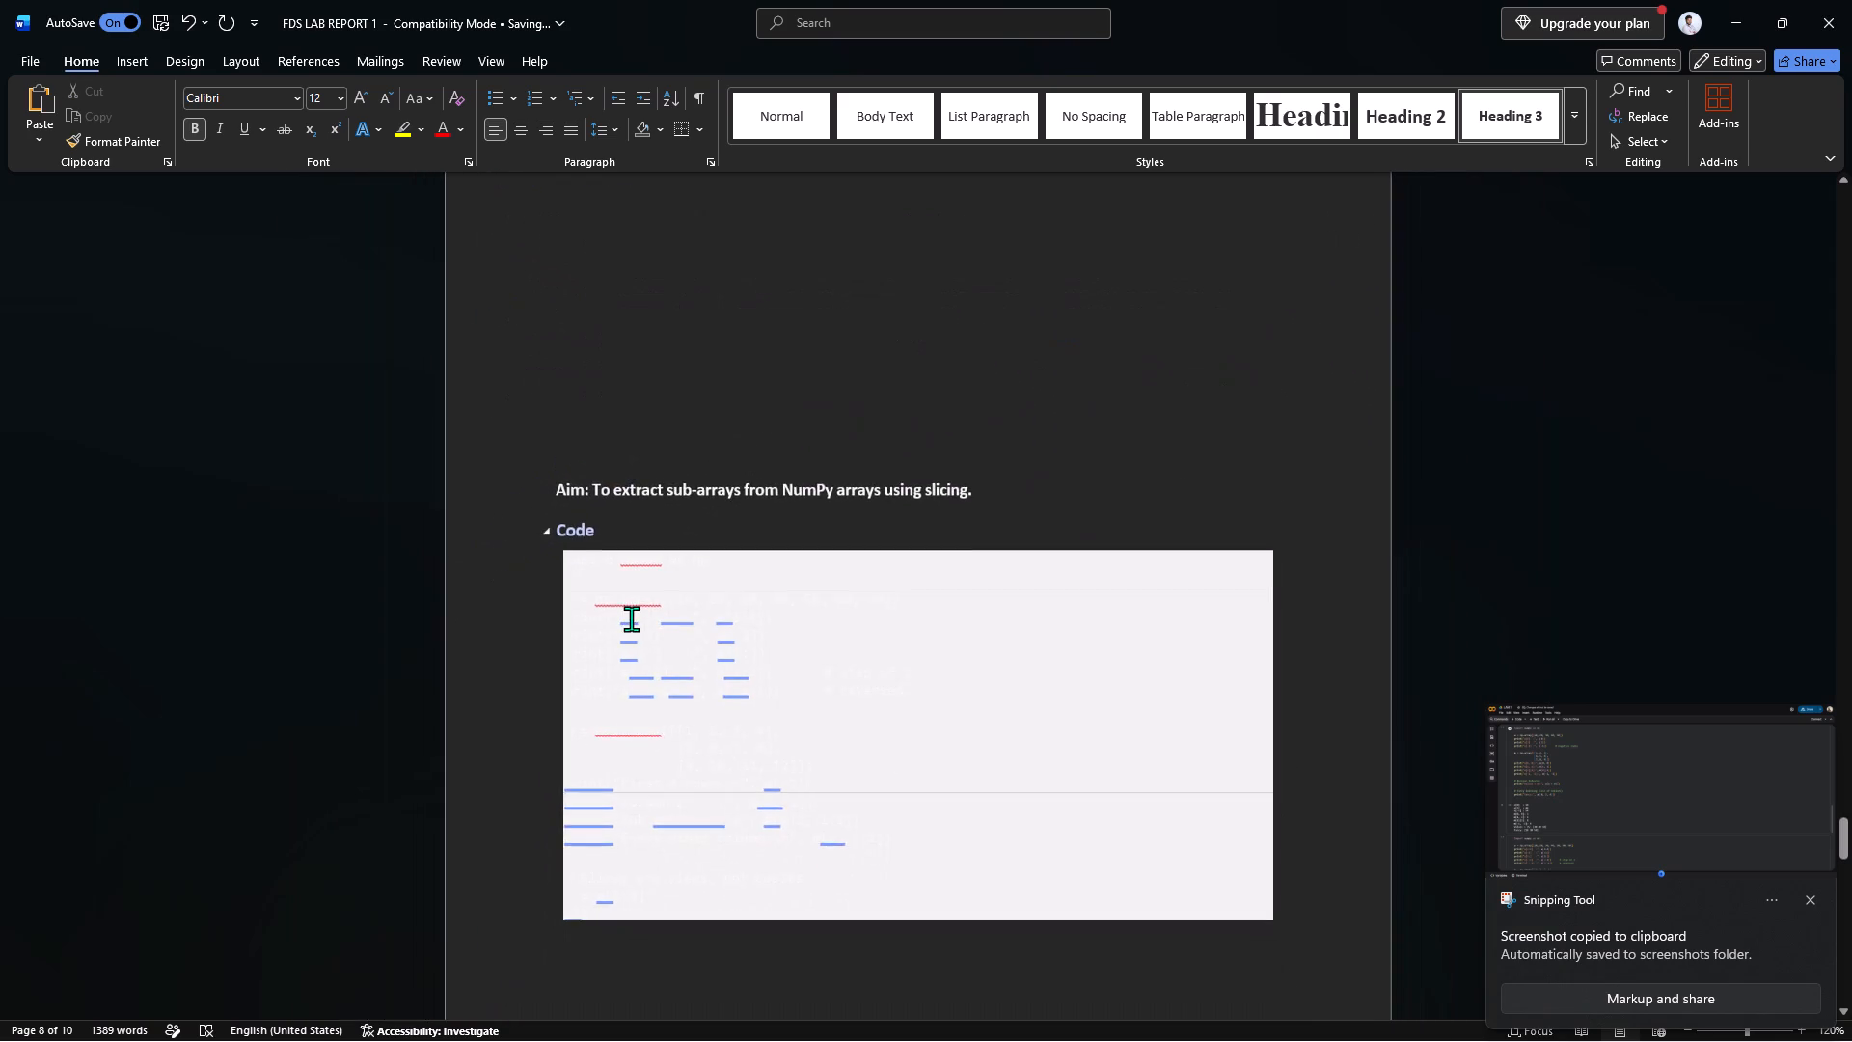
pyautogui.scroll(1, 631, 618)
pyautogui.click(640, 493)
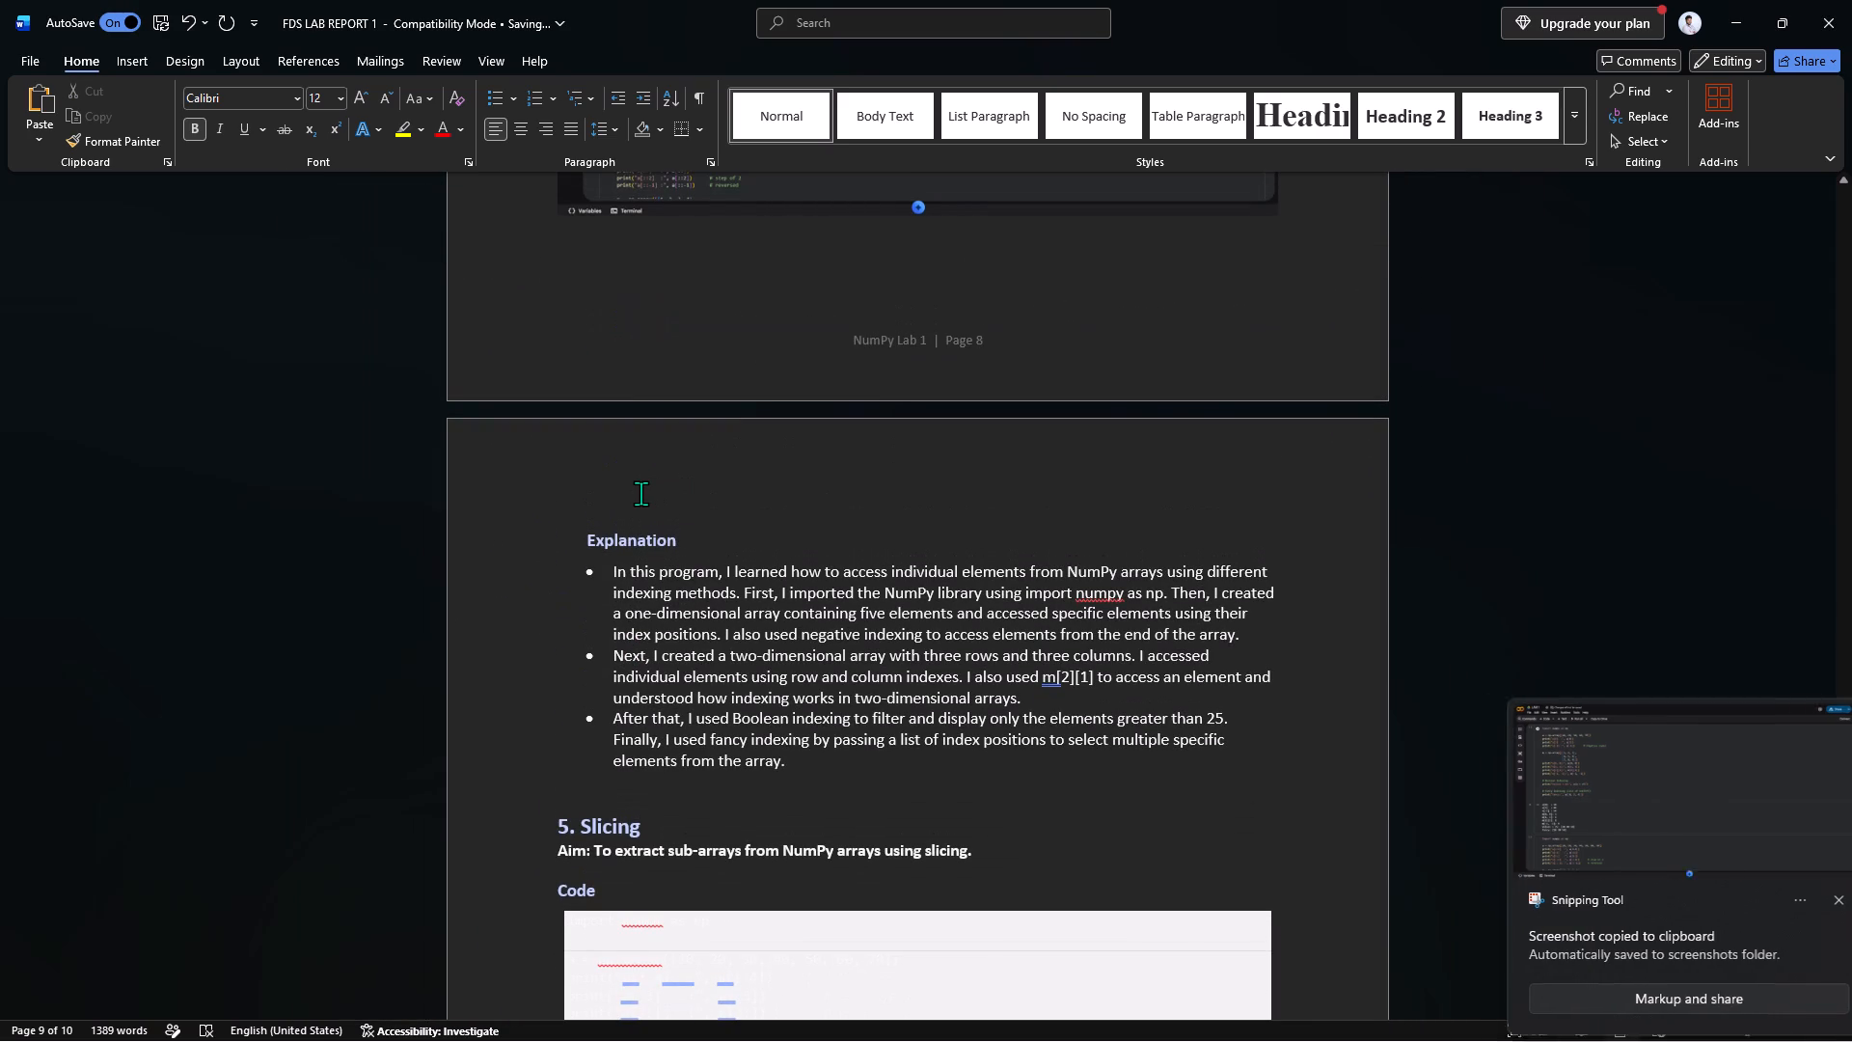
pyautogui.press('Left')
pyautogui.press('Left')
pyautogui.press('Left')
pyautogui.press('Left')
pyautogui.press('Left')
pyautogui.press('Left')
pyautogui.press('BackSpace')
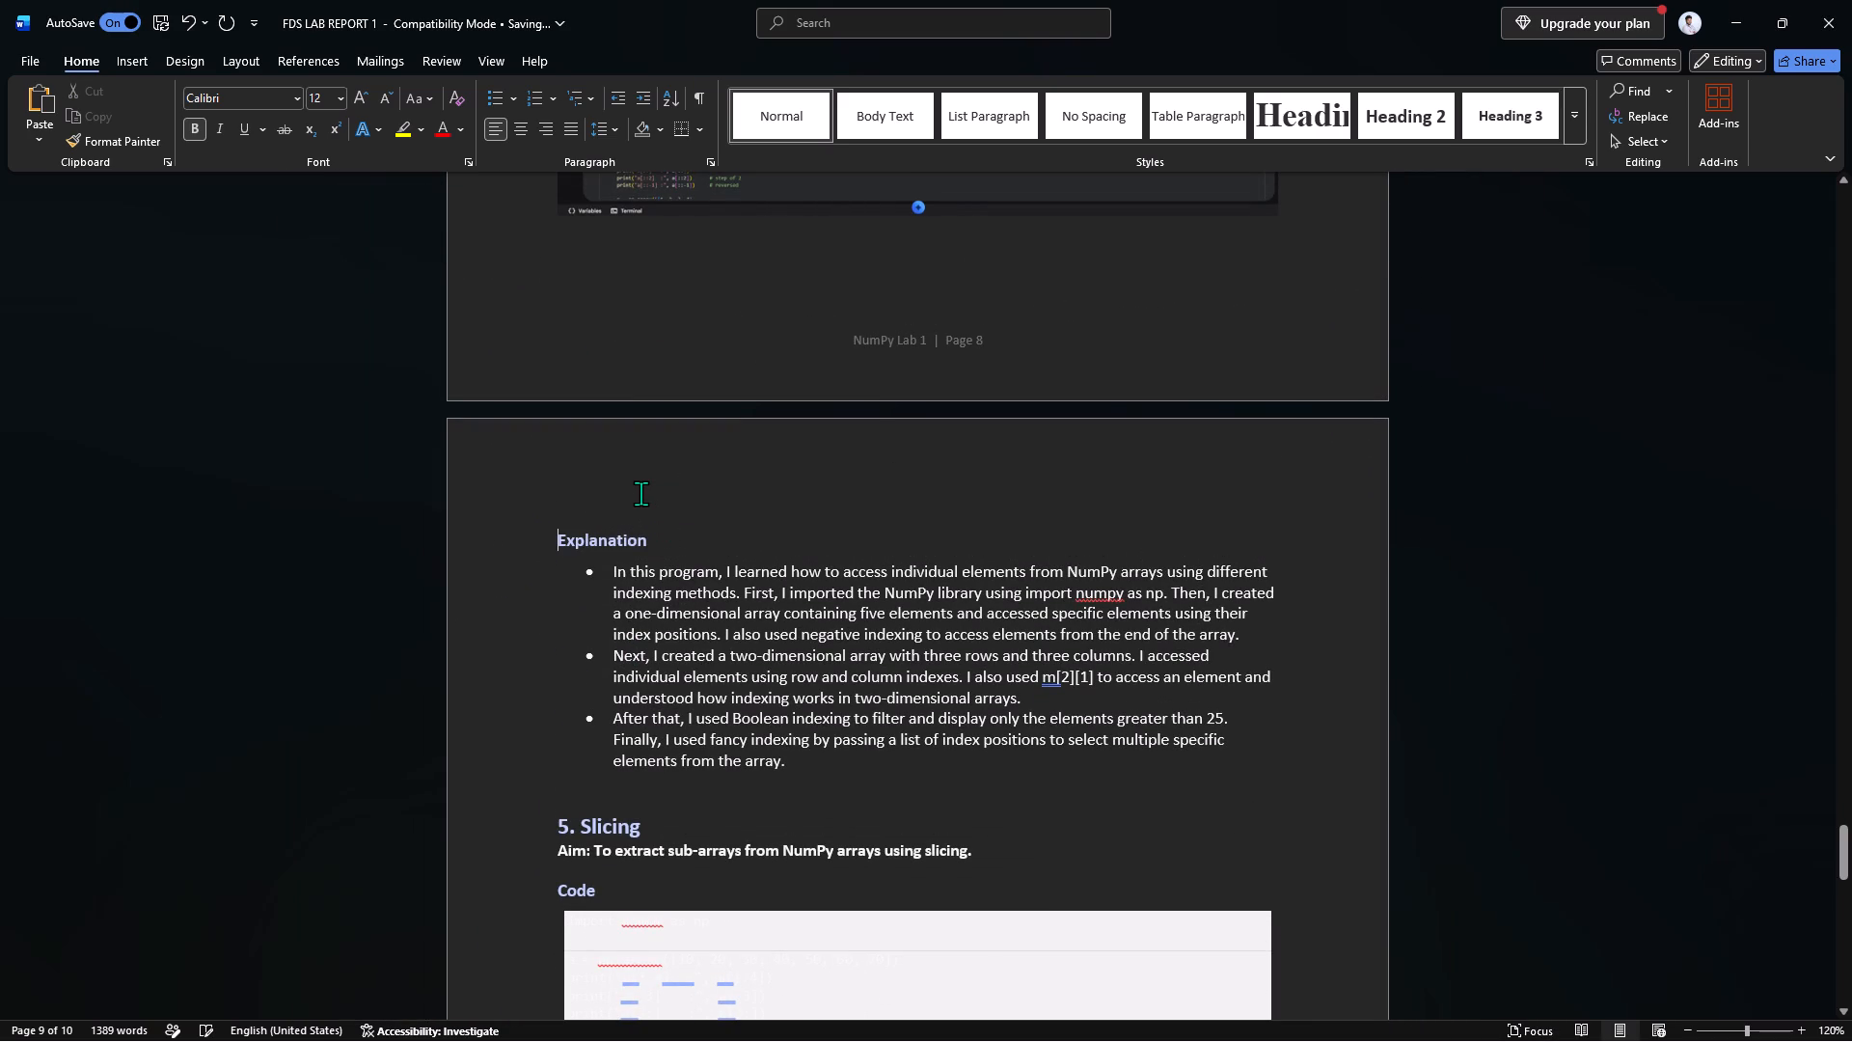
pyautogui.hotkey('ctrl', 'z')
# Delete the code text box under the Code heading of the 5. Slicing section.
pyautogui.scroll(-1, 701, 591)
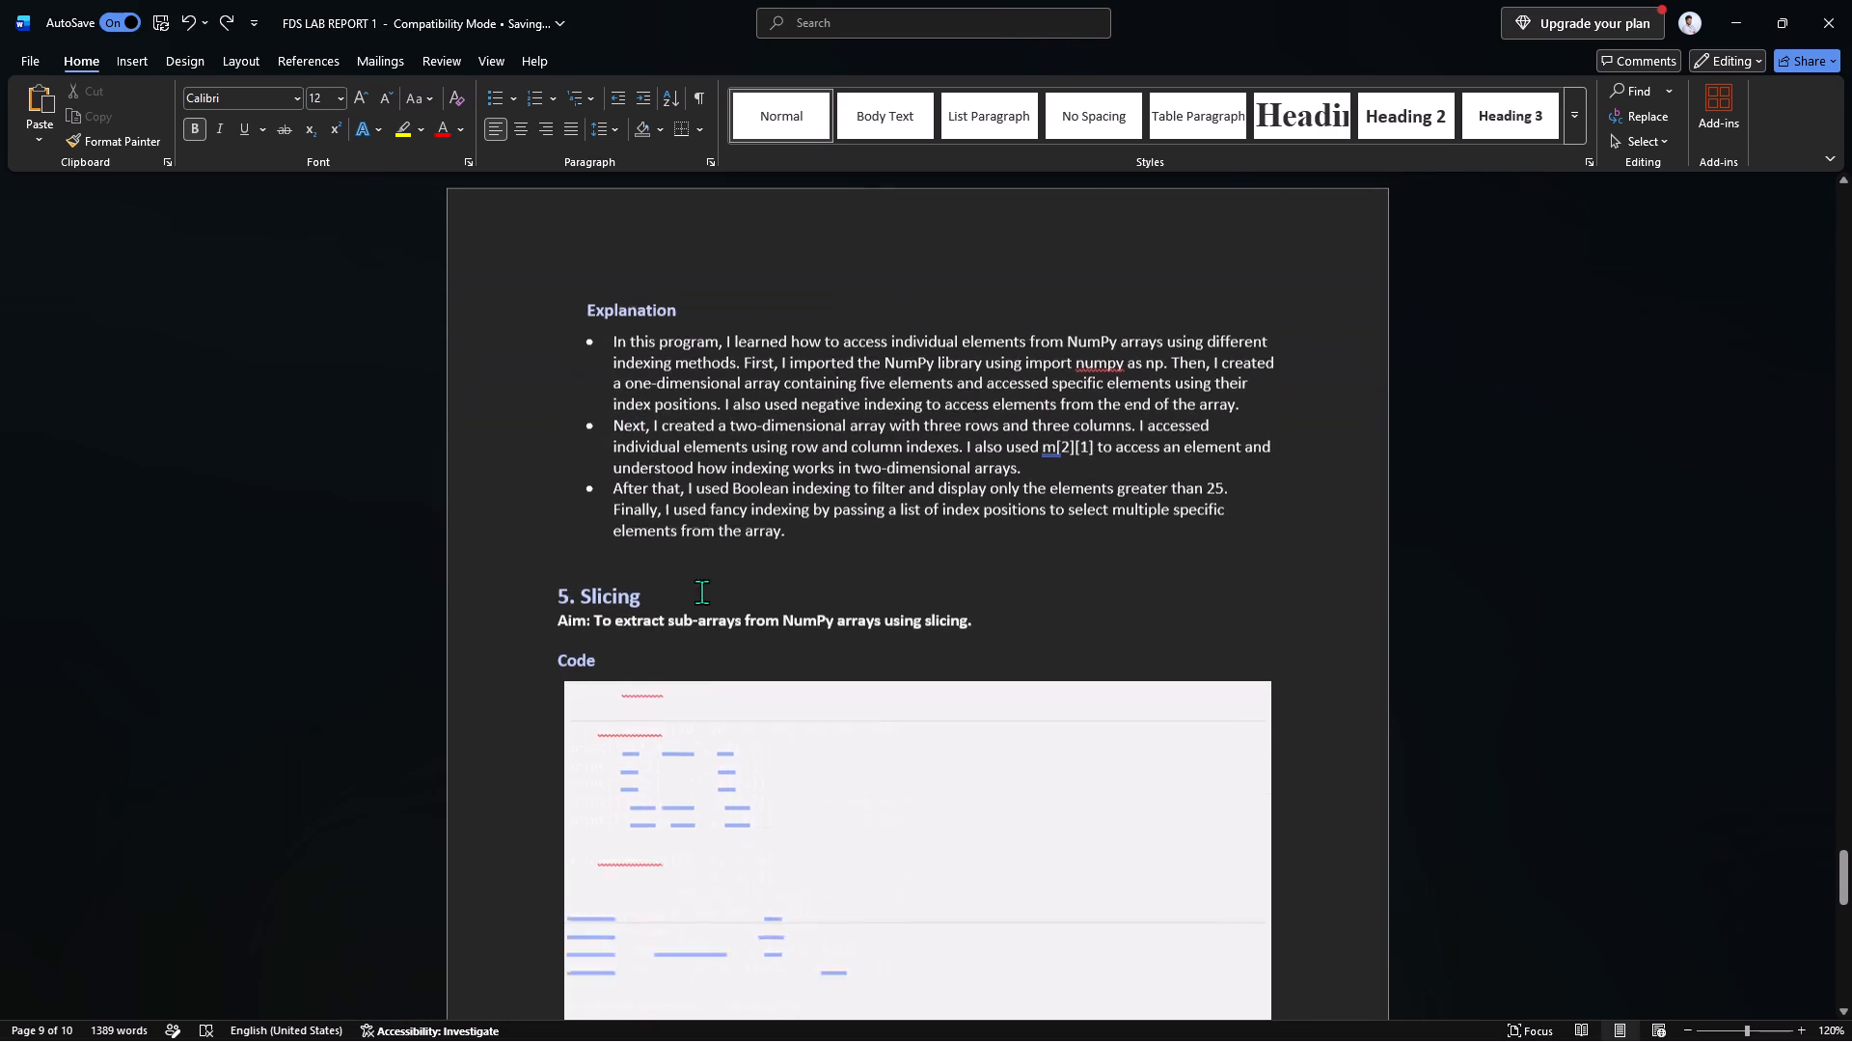
pyautogui.scroll(-1, 701, 591)
pyautogui.keyDown('ctrl'); pyautogui.scroll(4, 1024, 514); pyautogui.keyUp('ctrl')
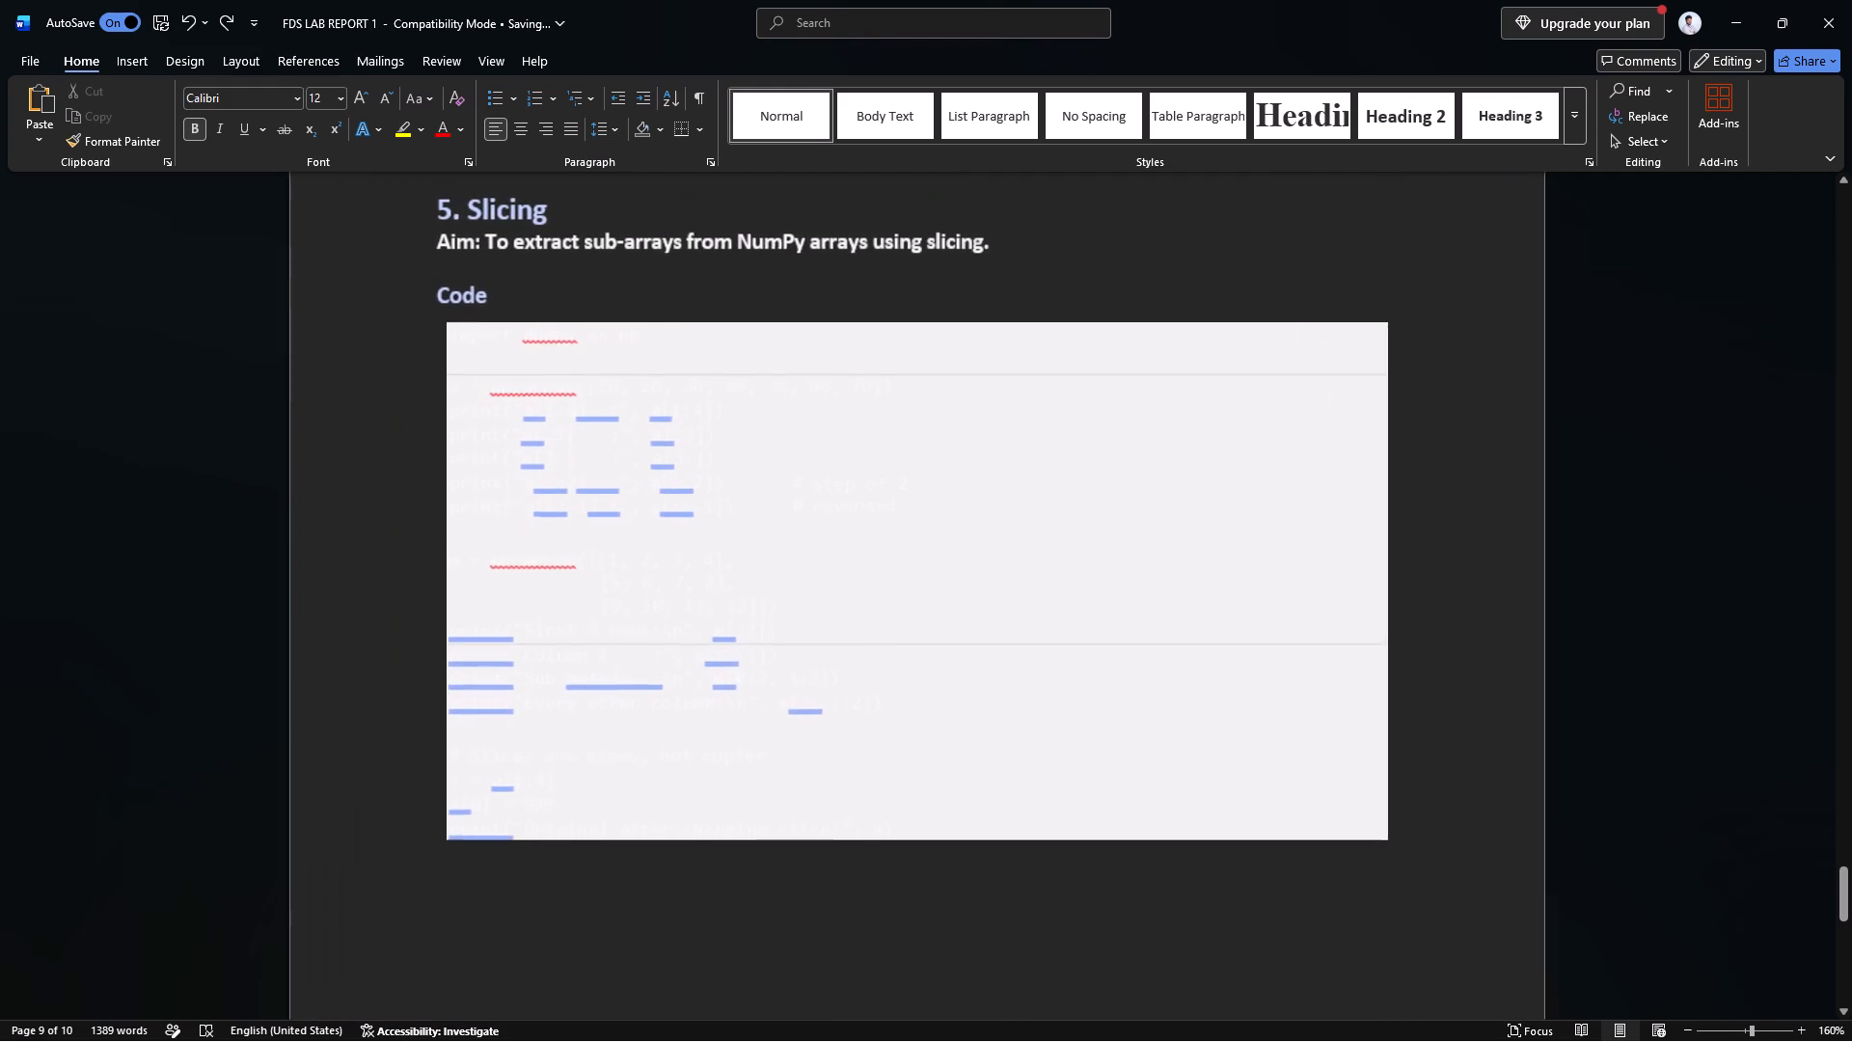
pyautogui.keyDown('ctrl'); pyautogui.scroll(3, 1018, 580); pyautogui.keyUp('ctrl')
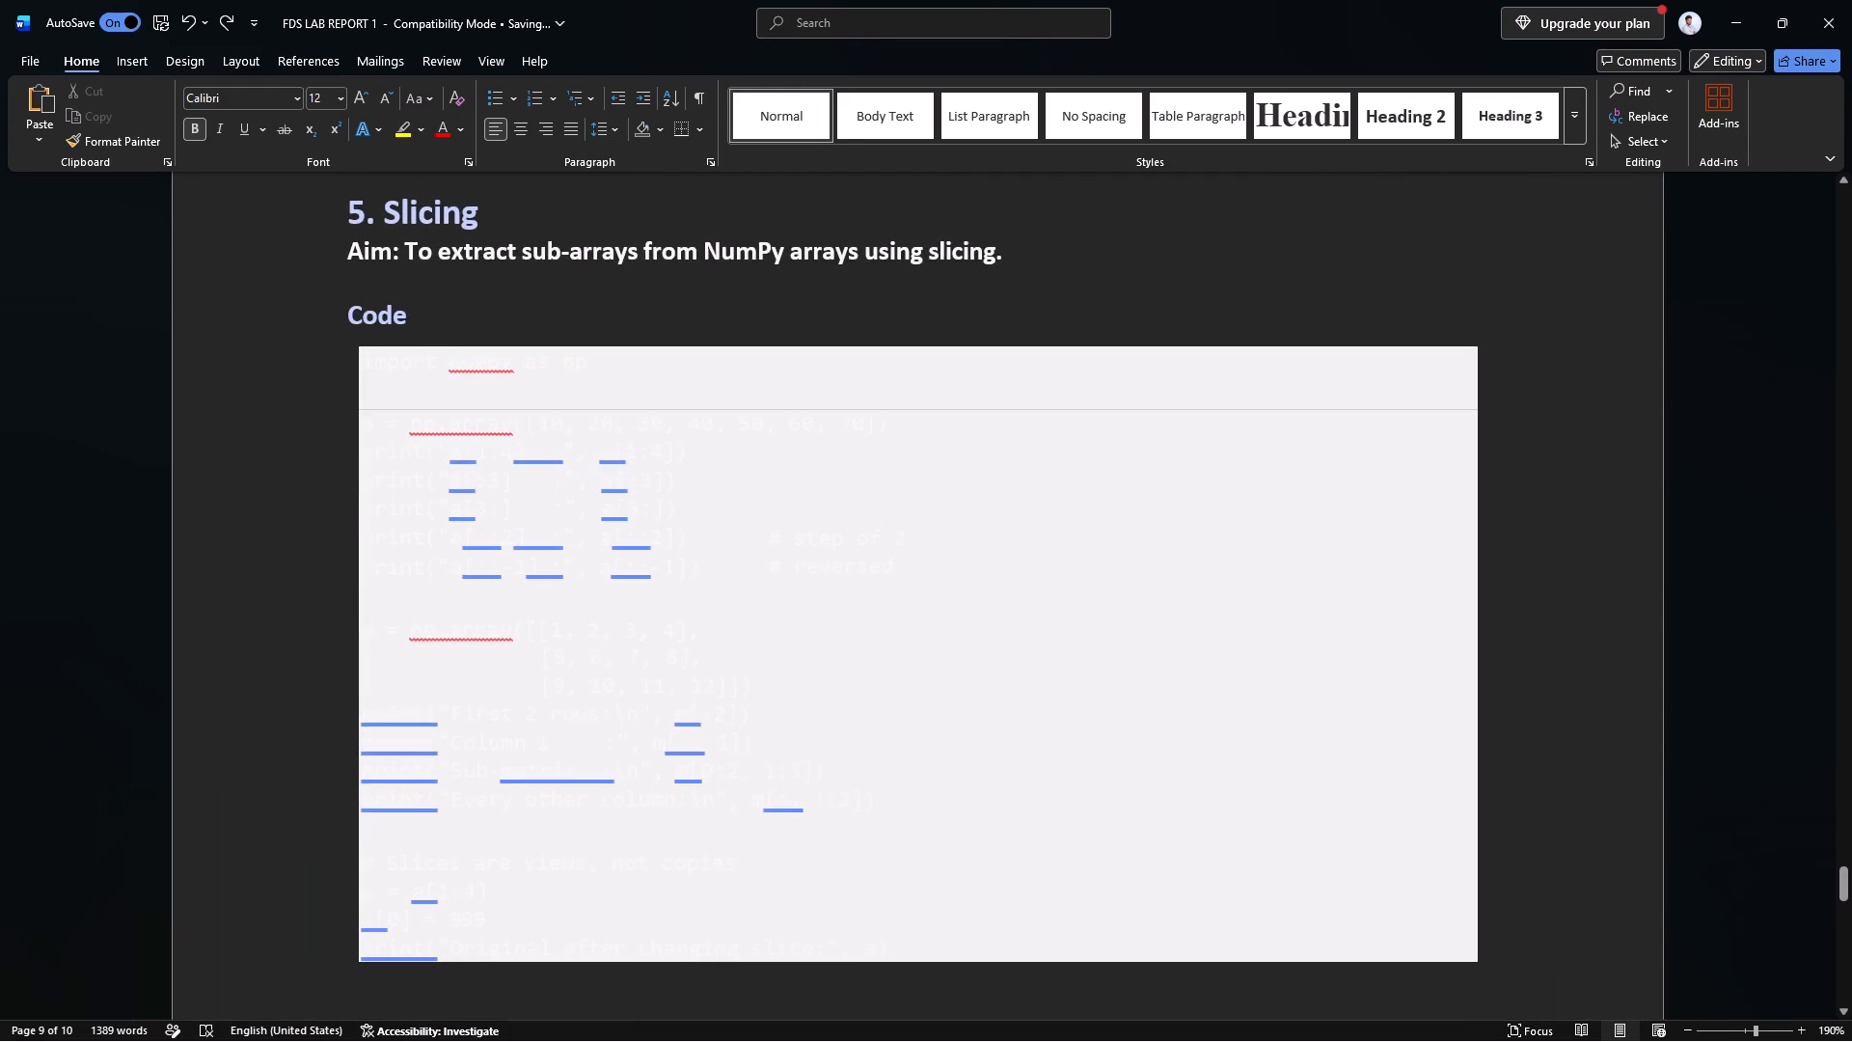
pyautogui.keyDown('ctrl'); pyautogui.scroll(4, 971, 601); pyautogui.keyUp('ctrl')
pyautogui.click(946, 667)
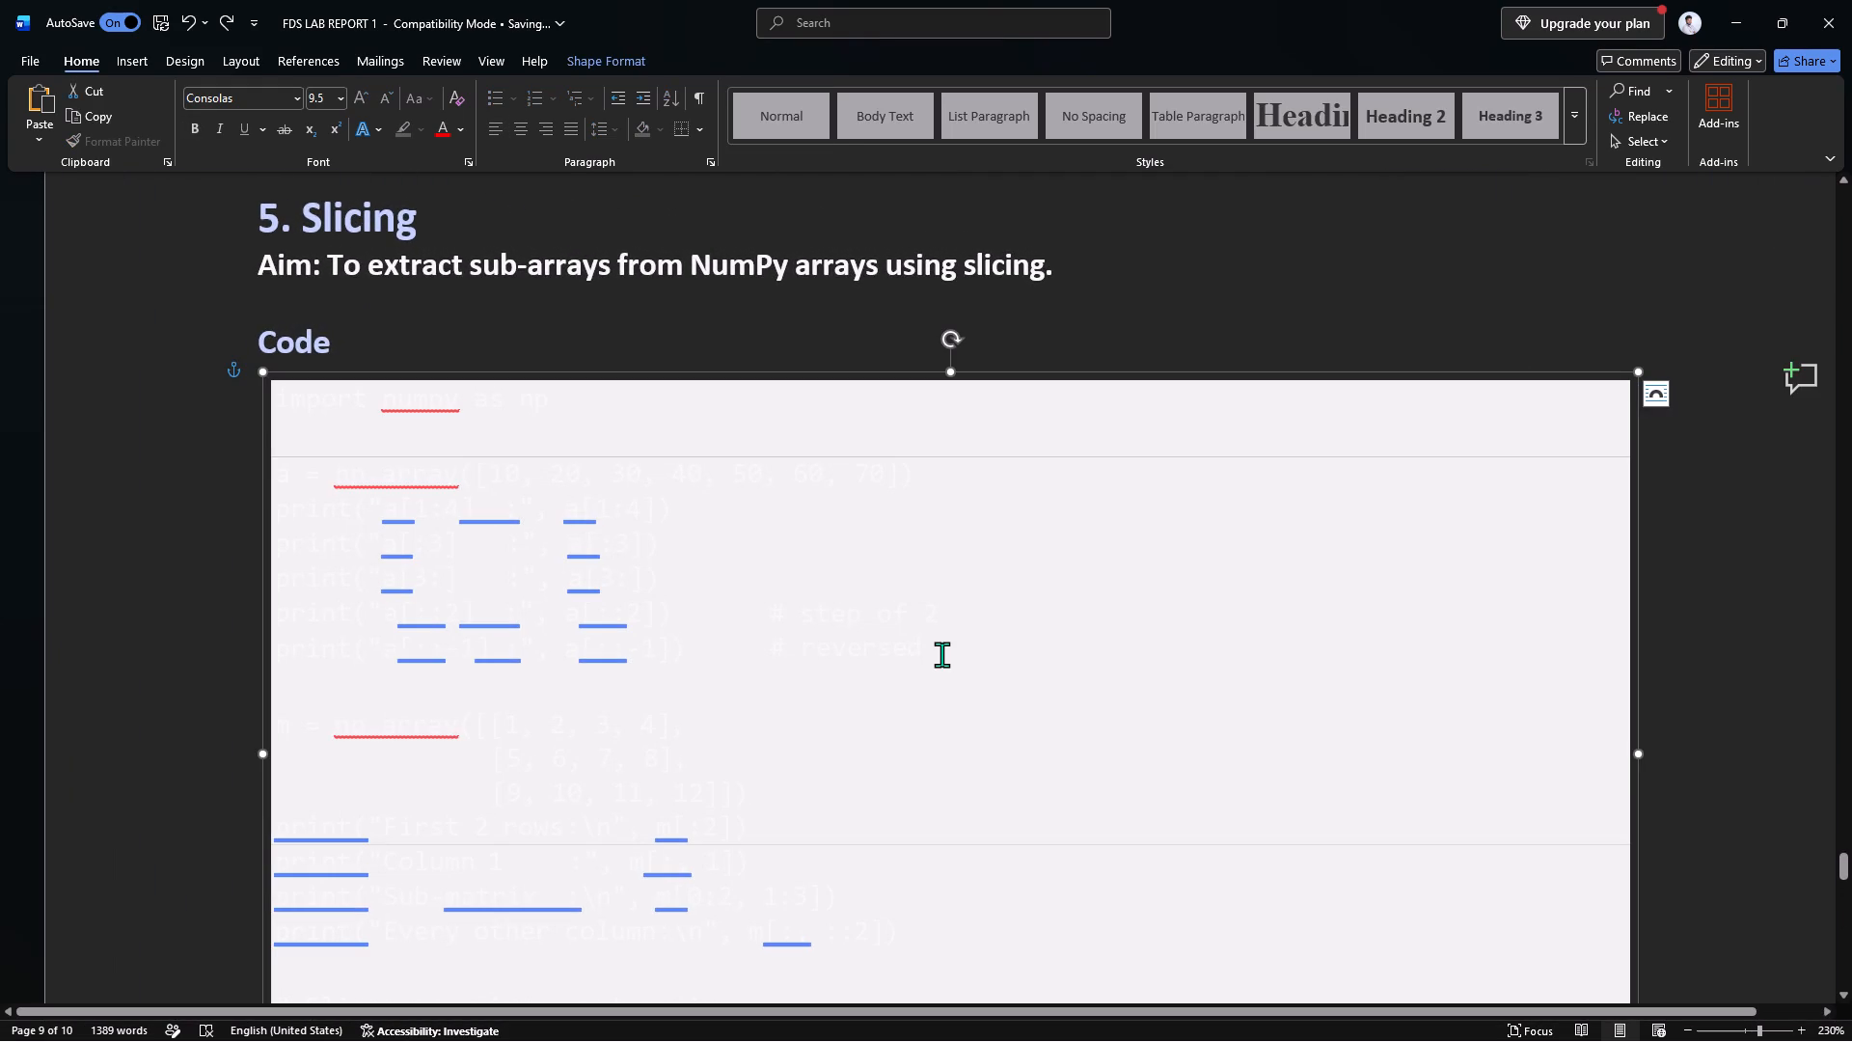
pyautogui.press('BackSpace')
pyautogui.keyDown('ctrl'); pyautogui.scroll(-7, 941, 654); pyautogui.keyUp('ctrl')
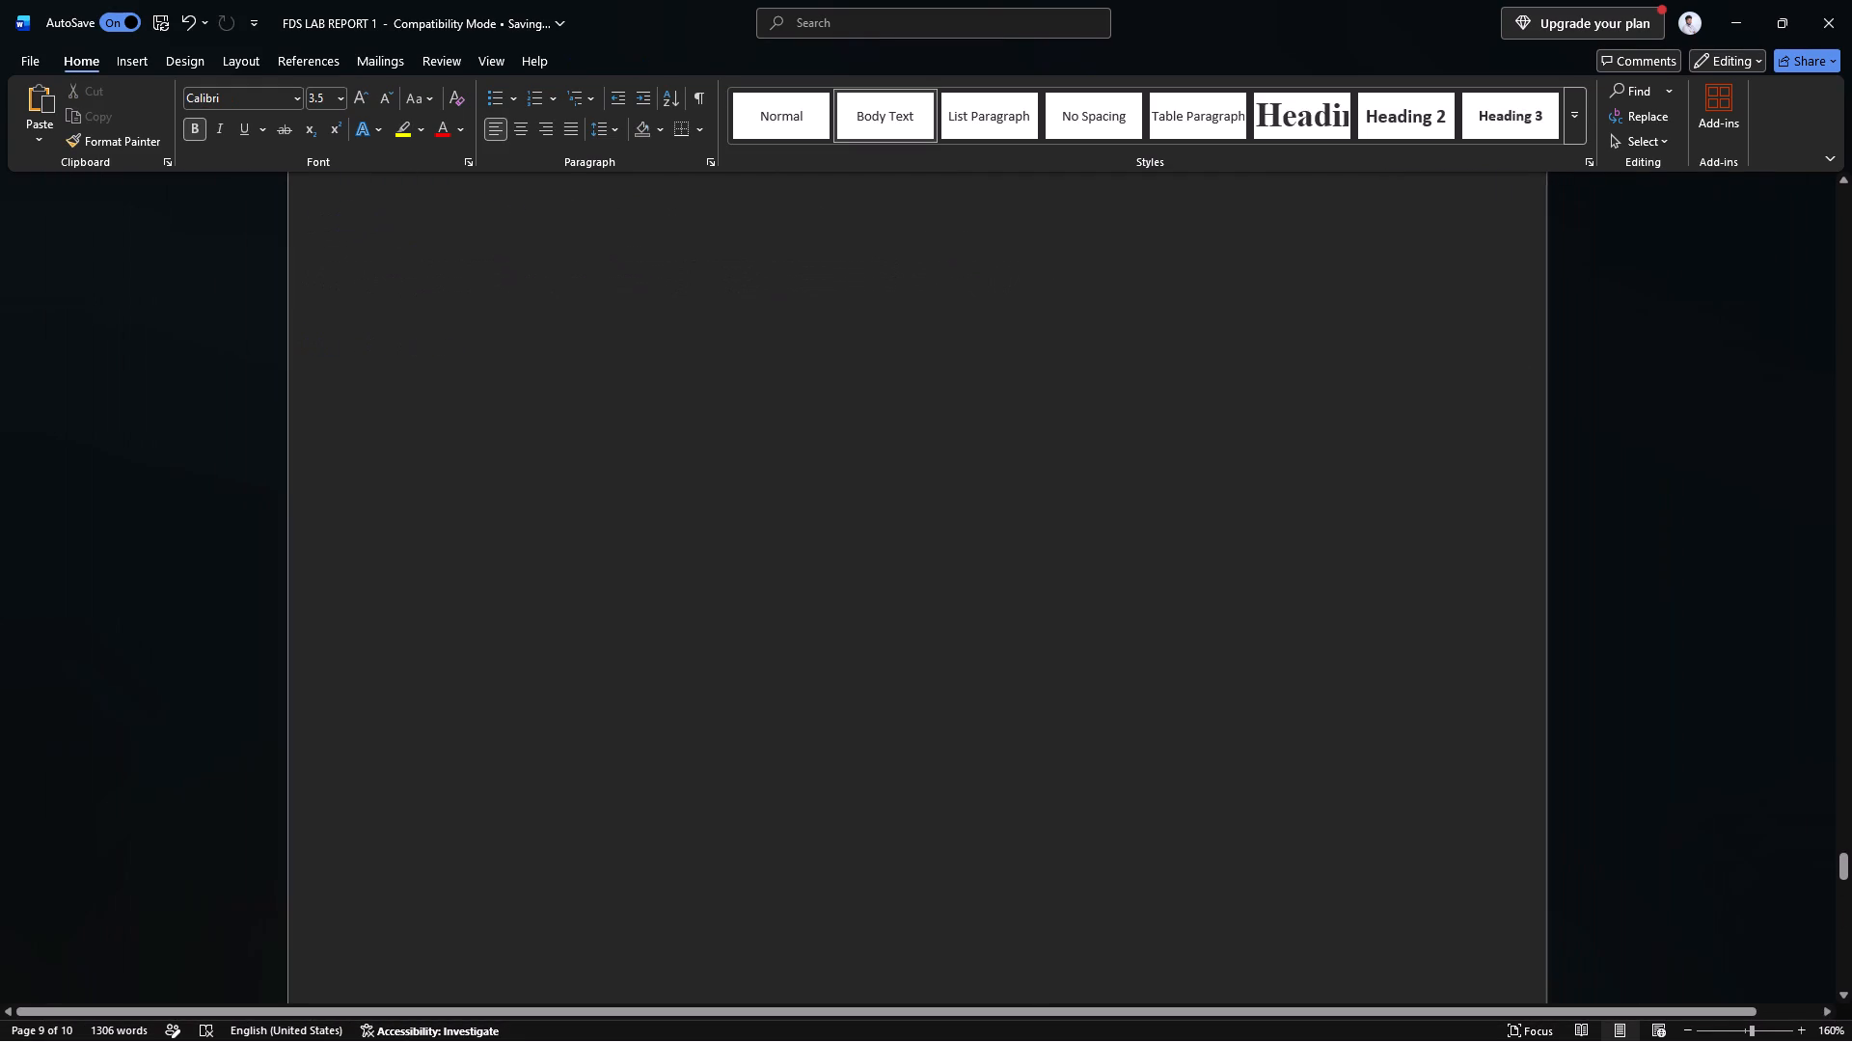
# Undo the deletion of the code text box under the Slicing section's Code heading.
pyautogui.hscroll(1, 941, 654)
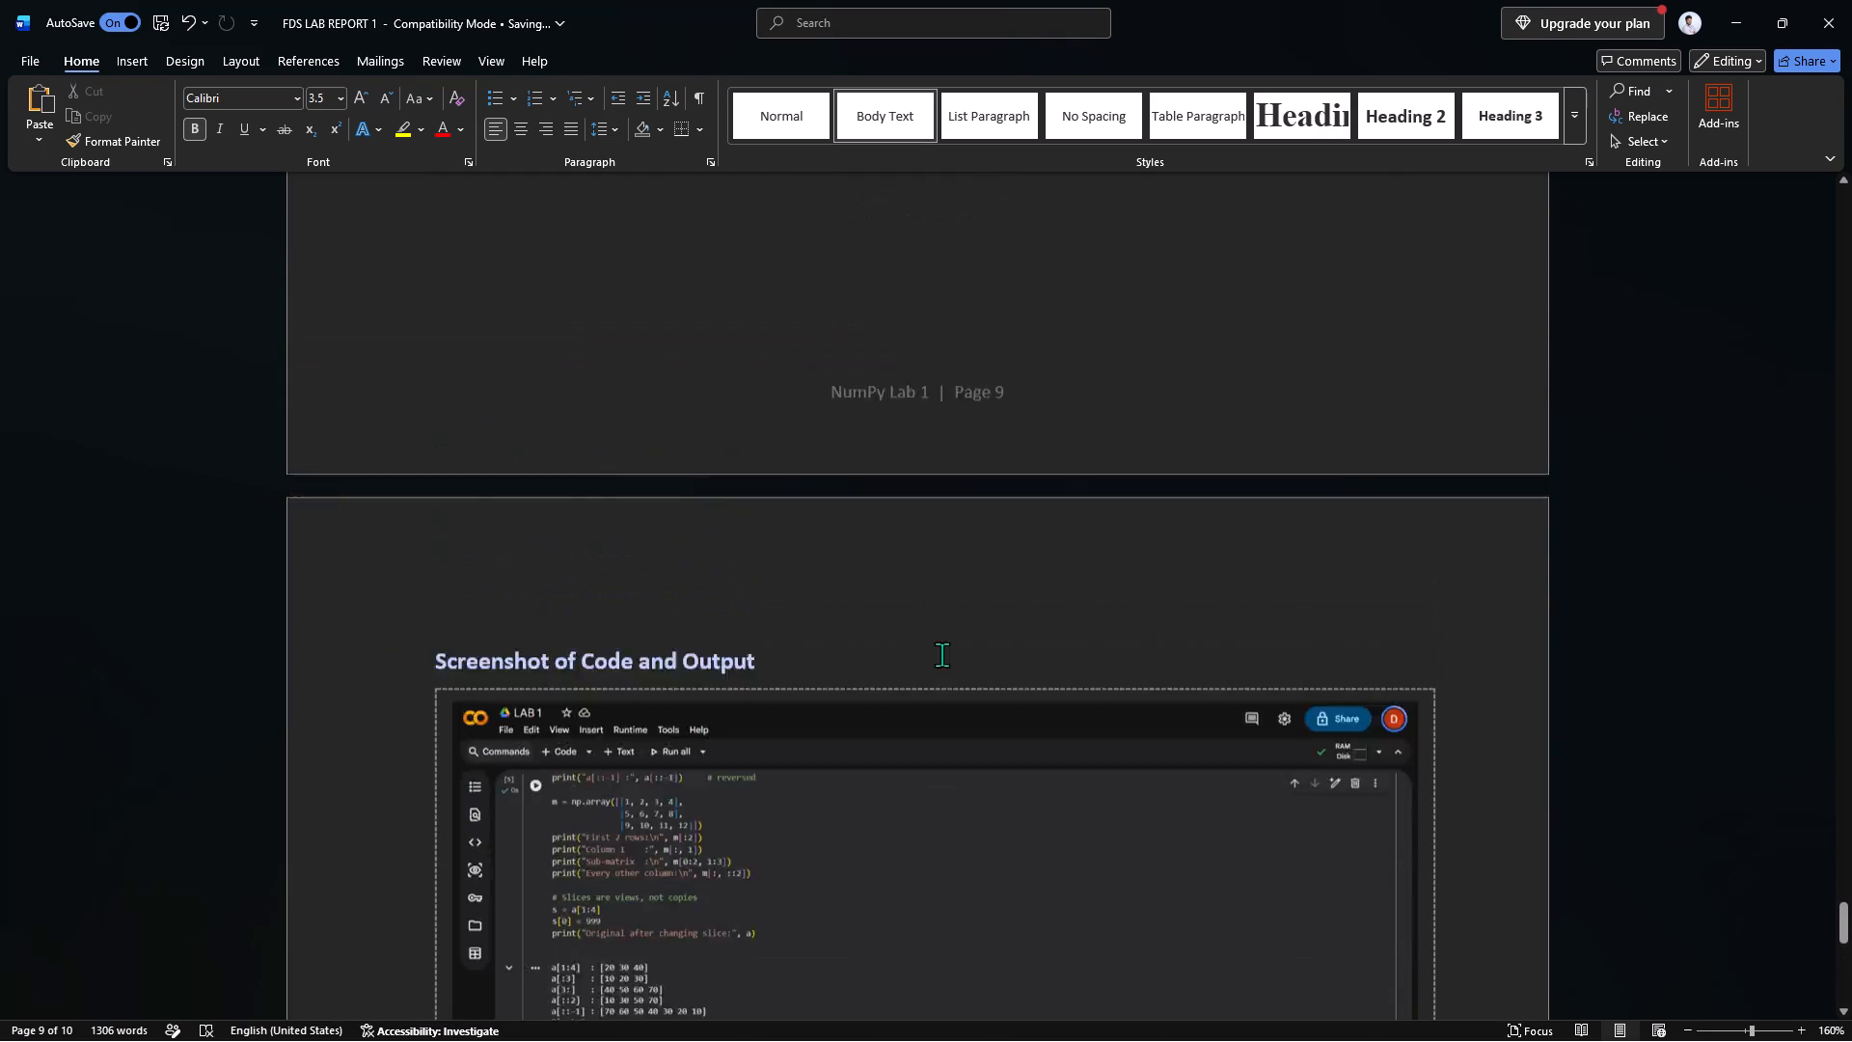
pyautogui.hscroll(1, 941, 654)
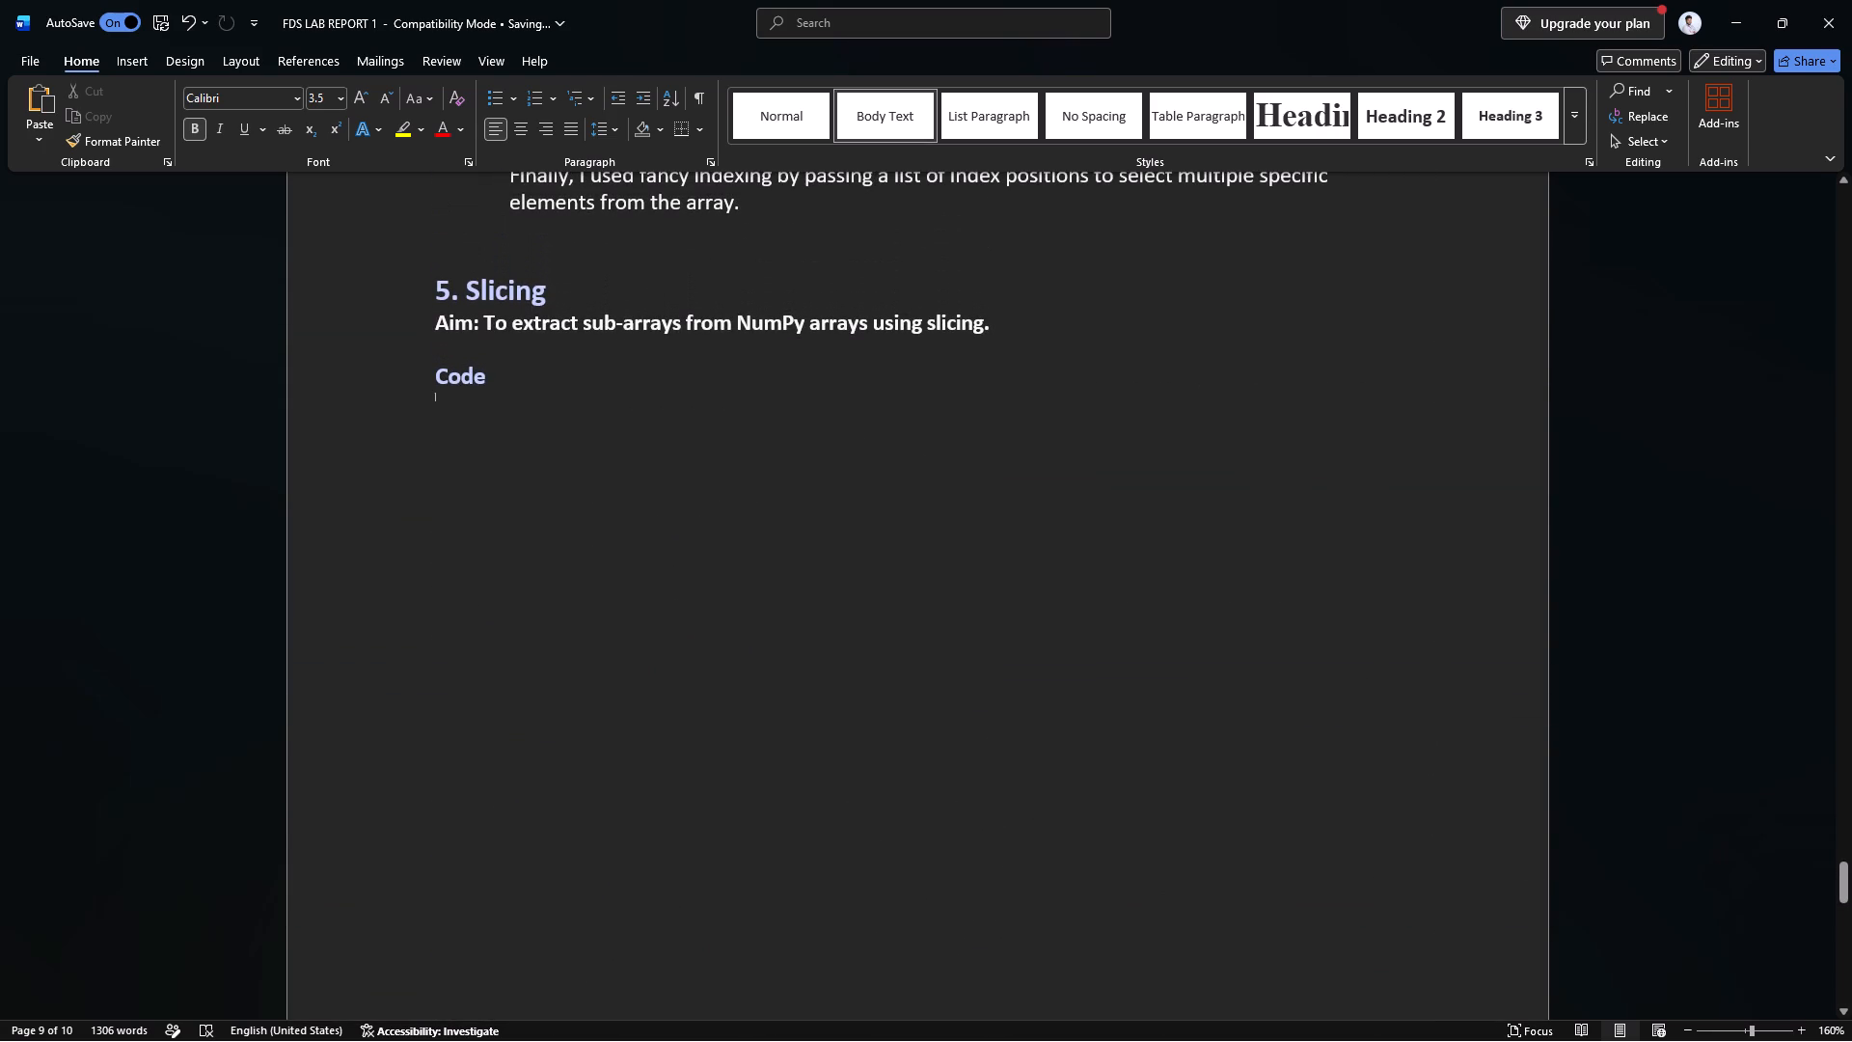
pyautogui.hotkey('ctrl', 'z')
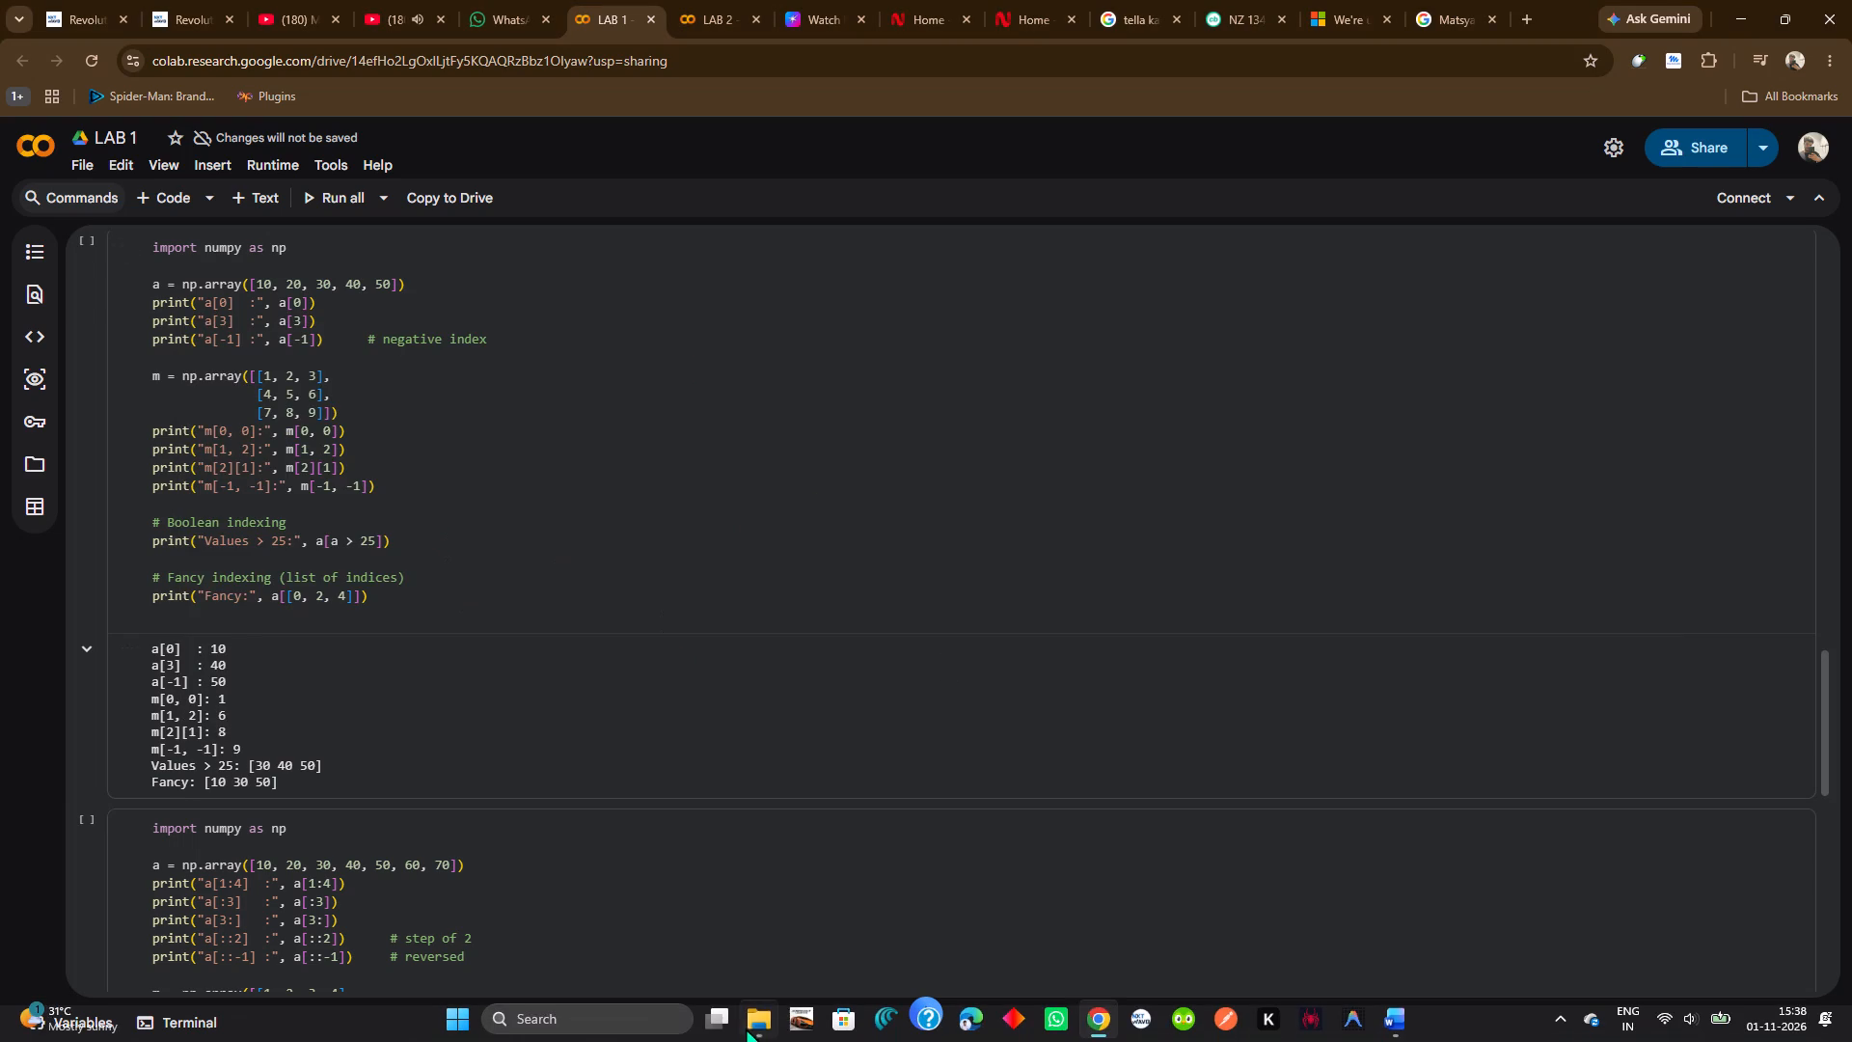
# Switch to File Explorer and open the DS Lab Report 1 document from the Downloads folder.
pyautogui.click(765, 1009)
pyautogui.click(77, 256)
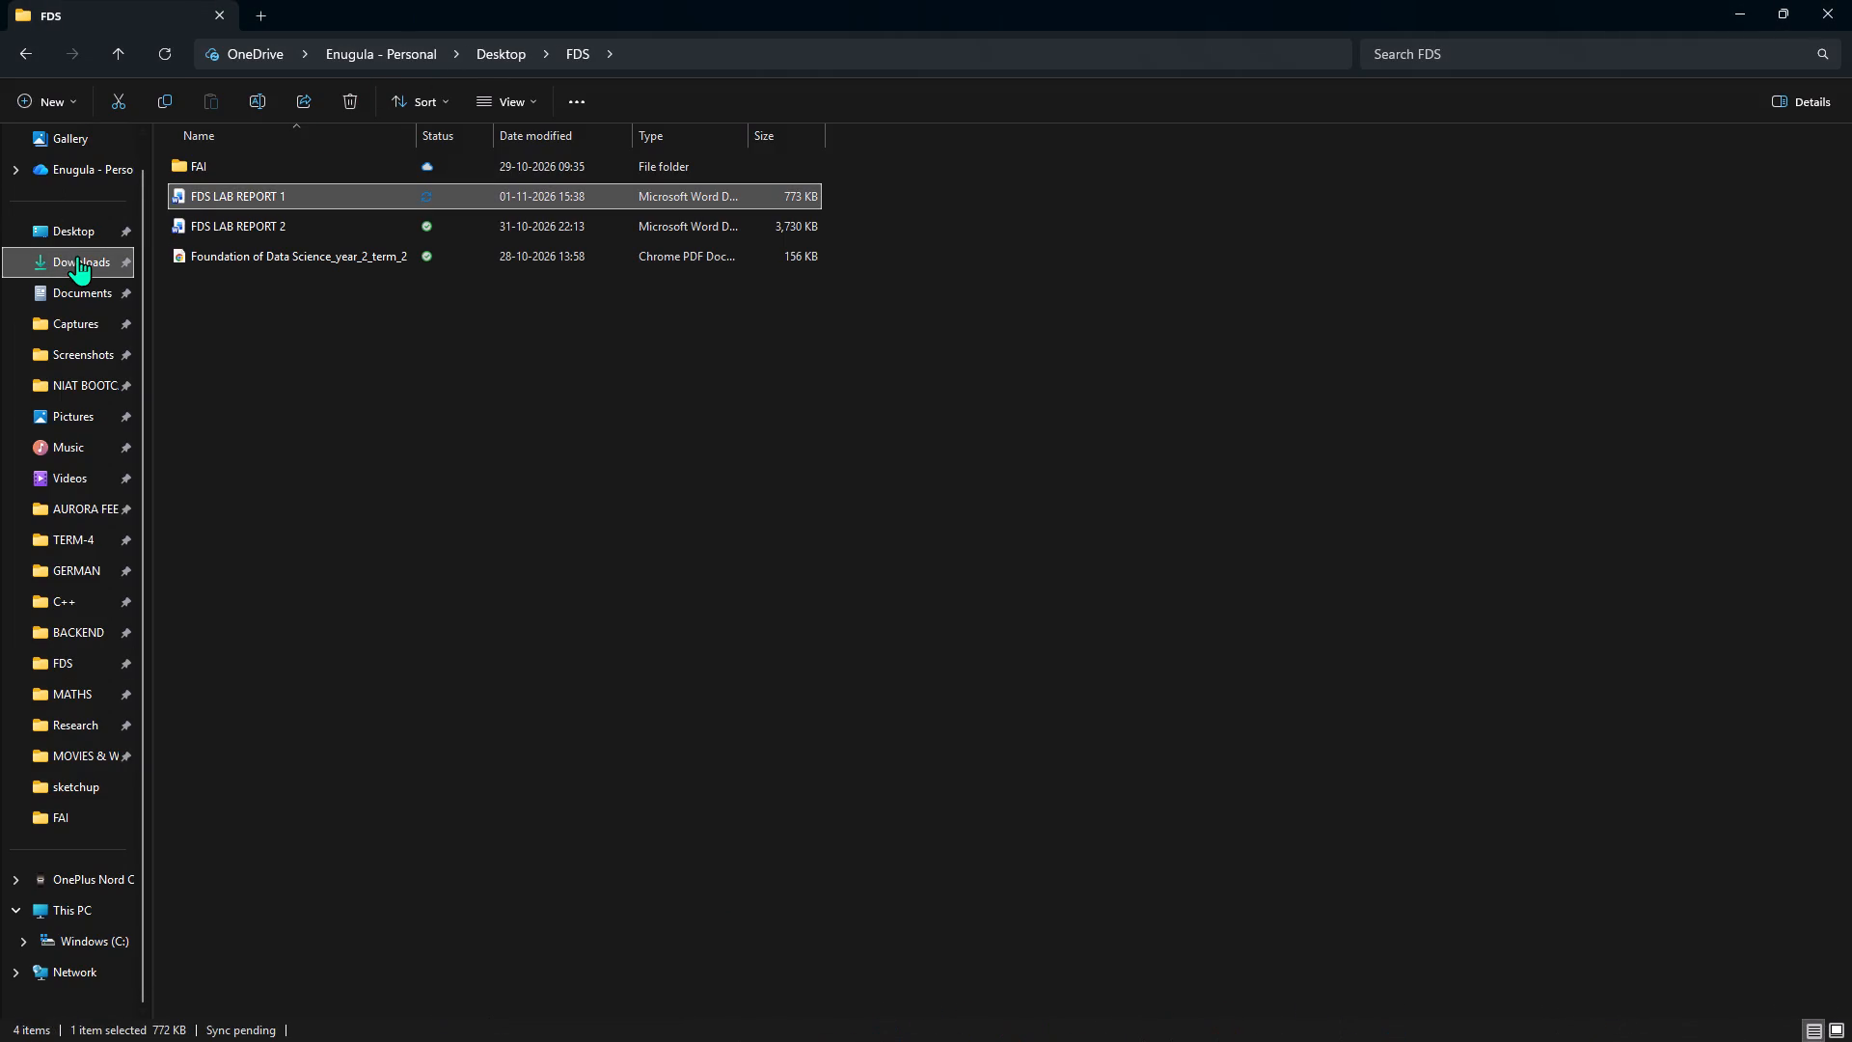
pyautogui.doubleClick(231, 239)
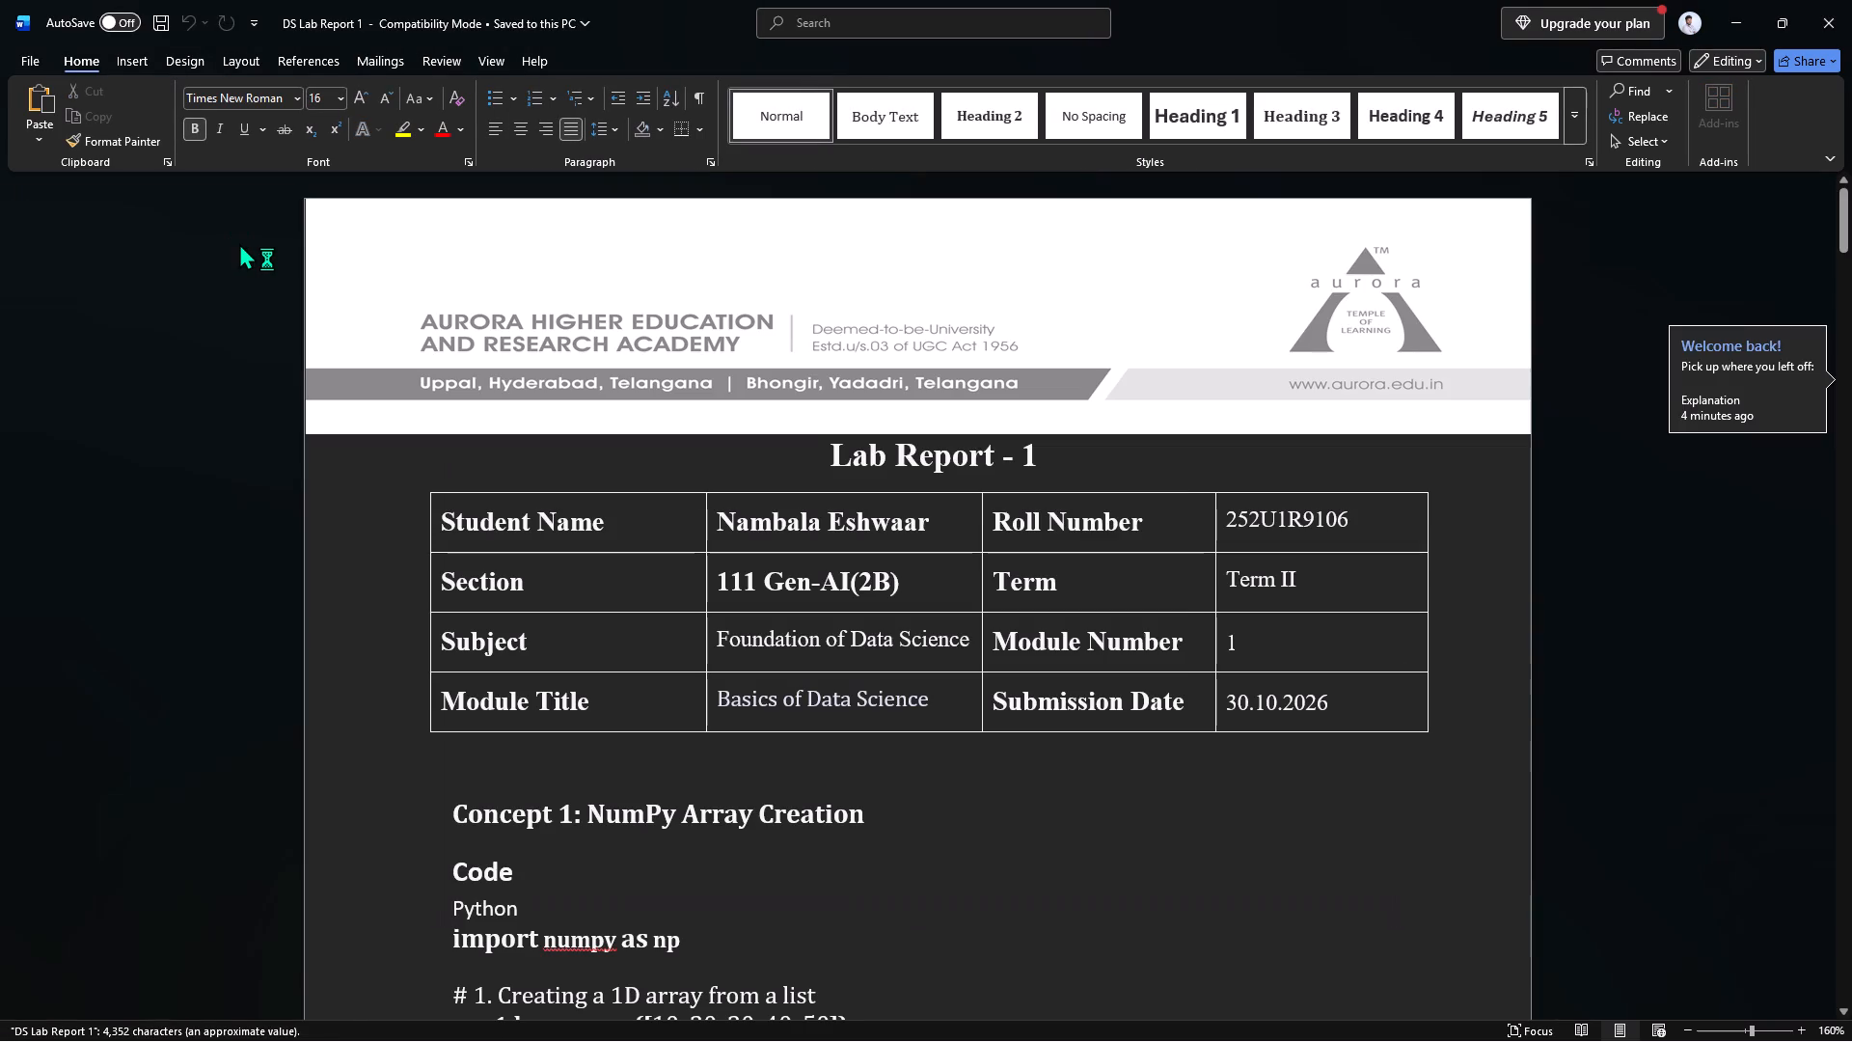
# Examine how DS Lab Report 1 lays out code, output and explanation in each concept section, through Concept 5: Slicing.
pyautogui.scroll(-20, 239, 243)
pyautogui.scroll(-20, 239, 243)
pyautogui.scroll(-20, 239, 243)
pyautogui.scroll(-20, 239, 243)
pyautogui.scroll(-1, 239, 243)
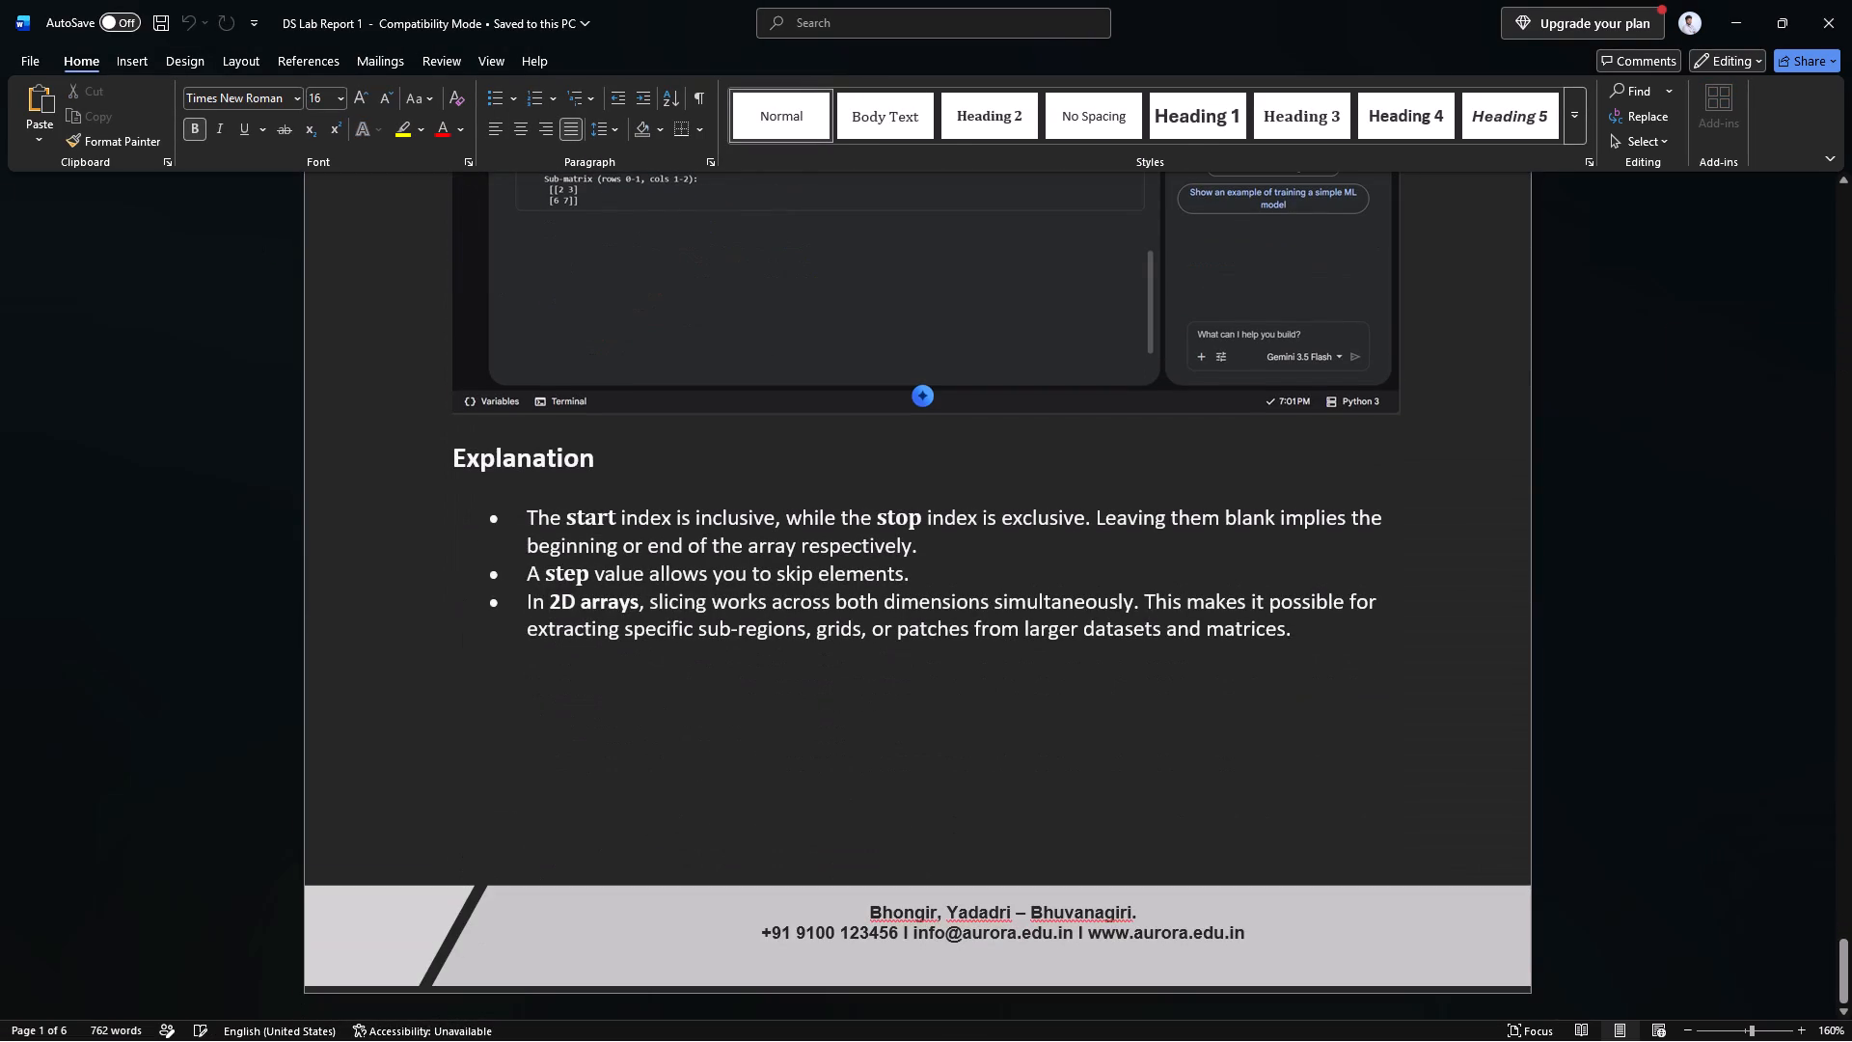
pyautogui.scroll(-8, 239, 243)
pyautogui.scroll(1, 239, 243)
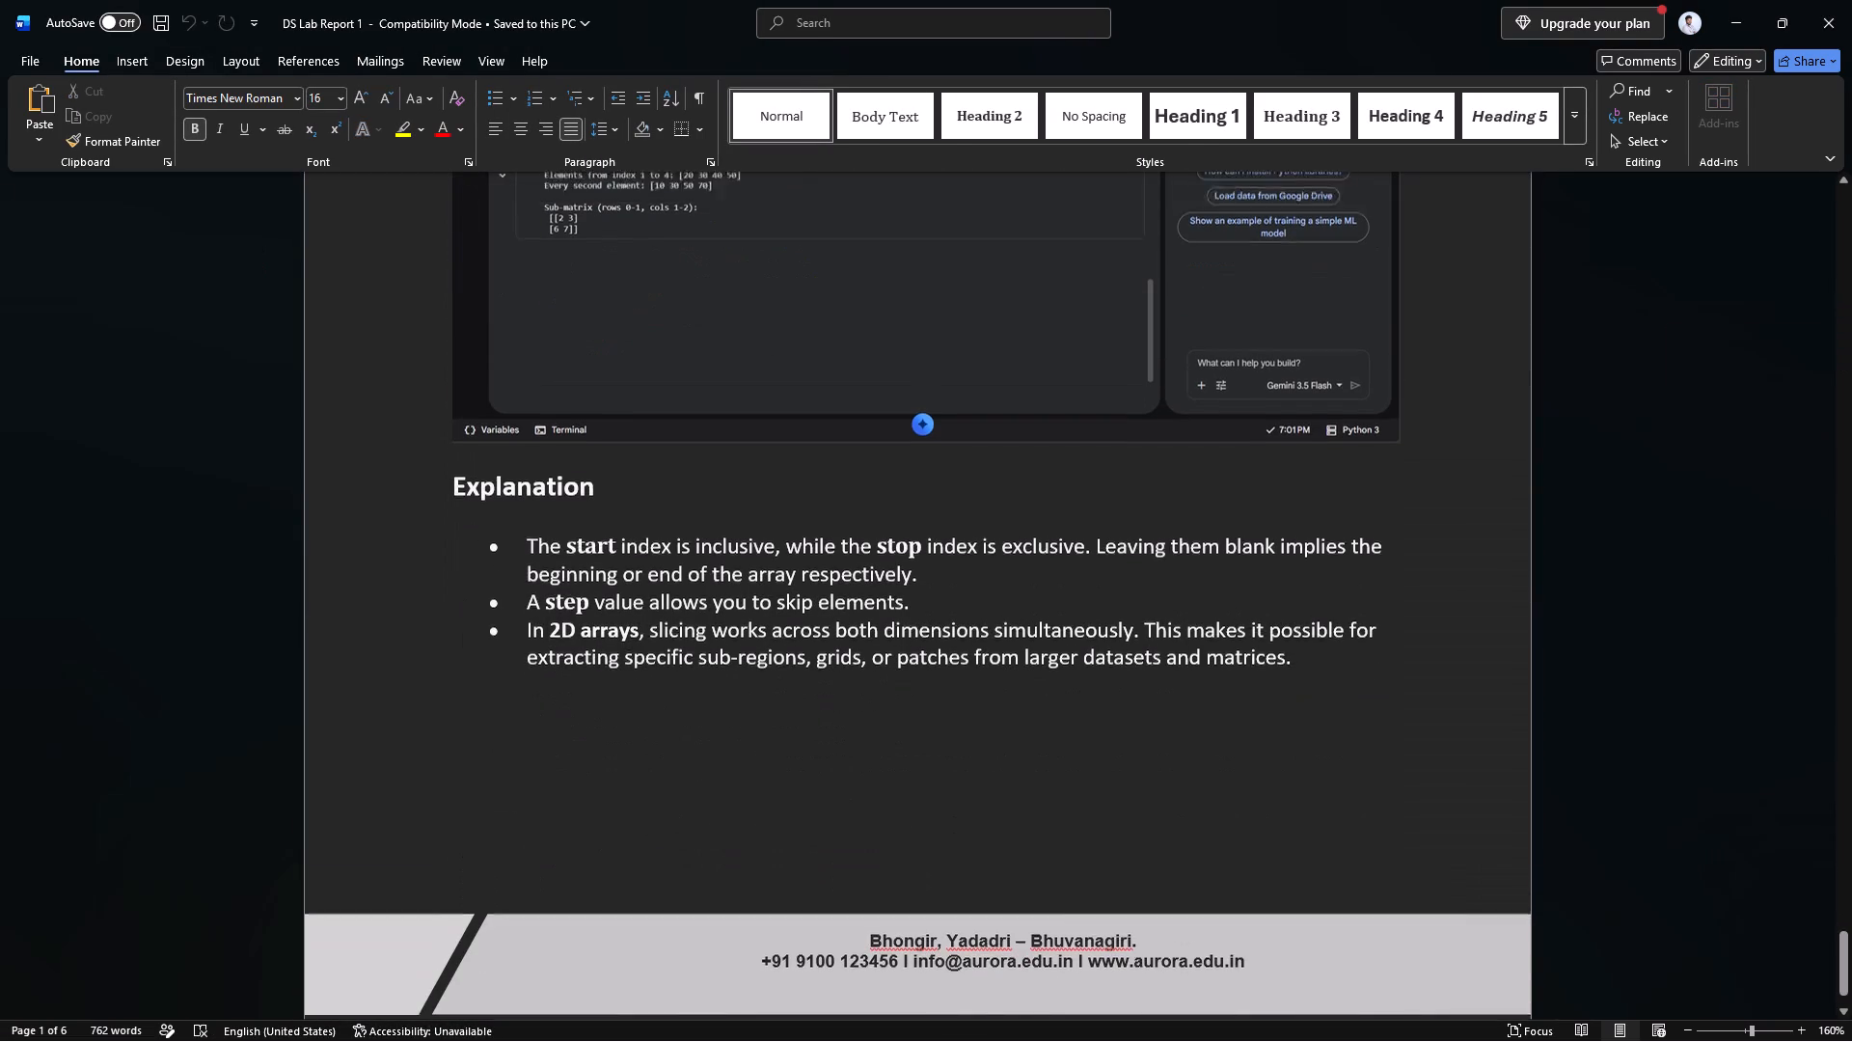
pyautogui.scroll(1, 239, 243)
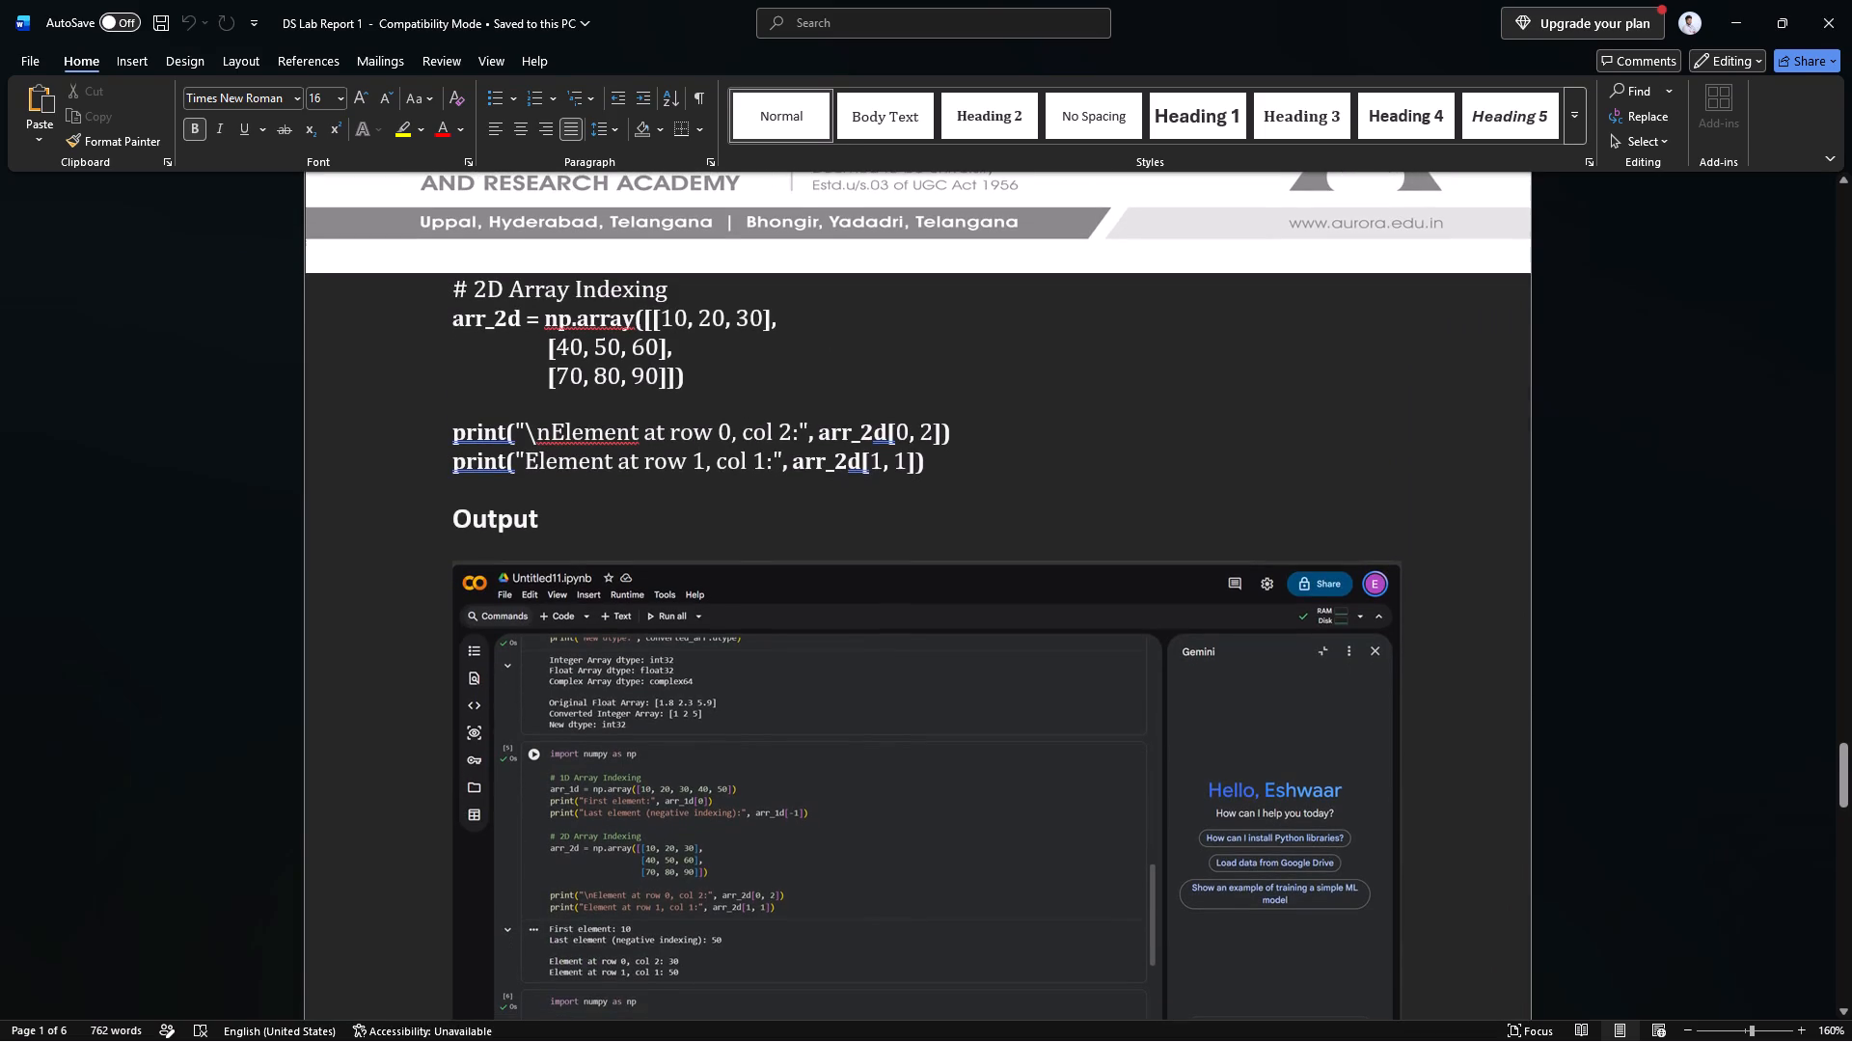
pyautogui.keyDown('ctrl'); pyautogui.scroll(-1, 809, 483); pyautogui.keyUp('ctrl')
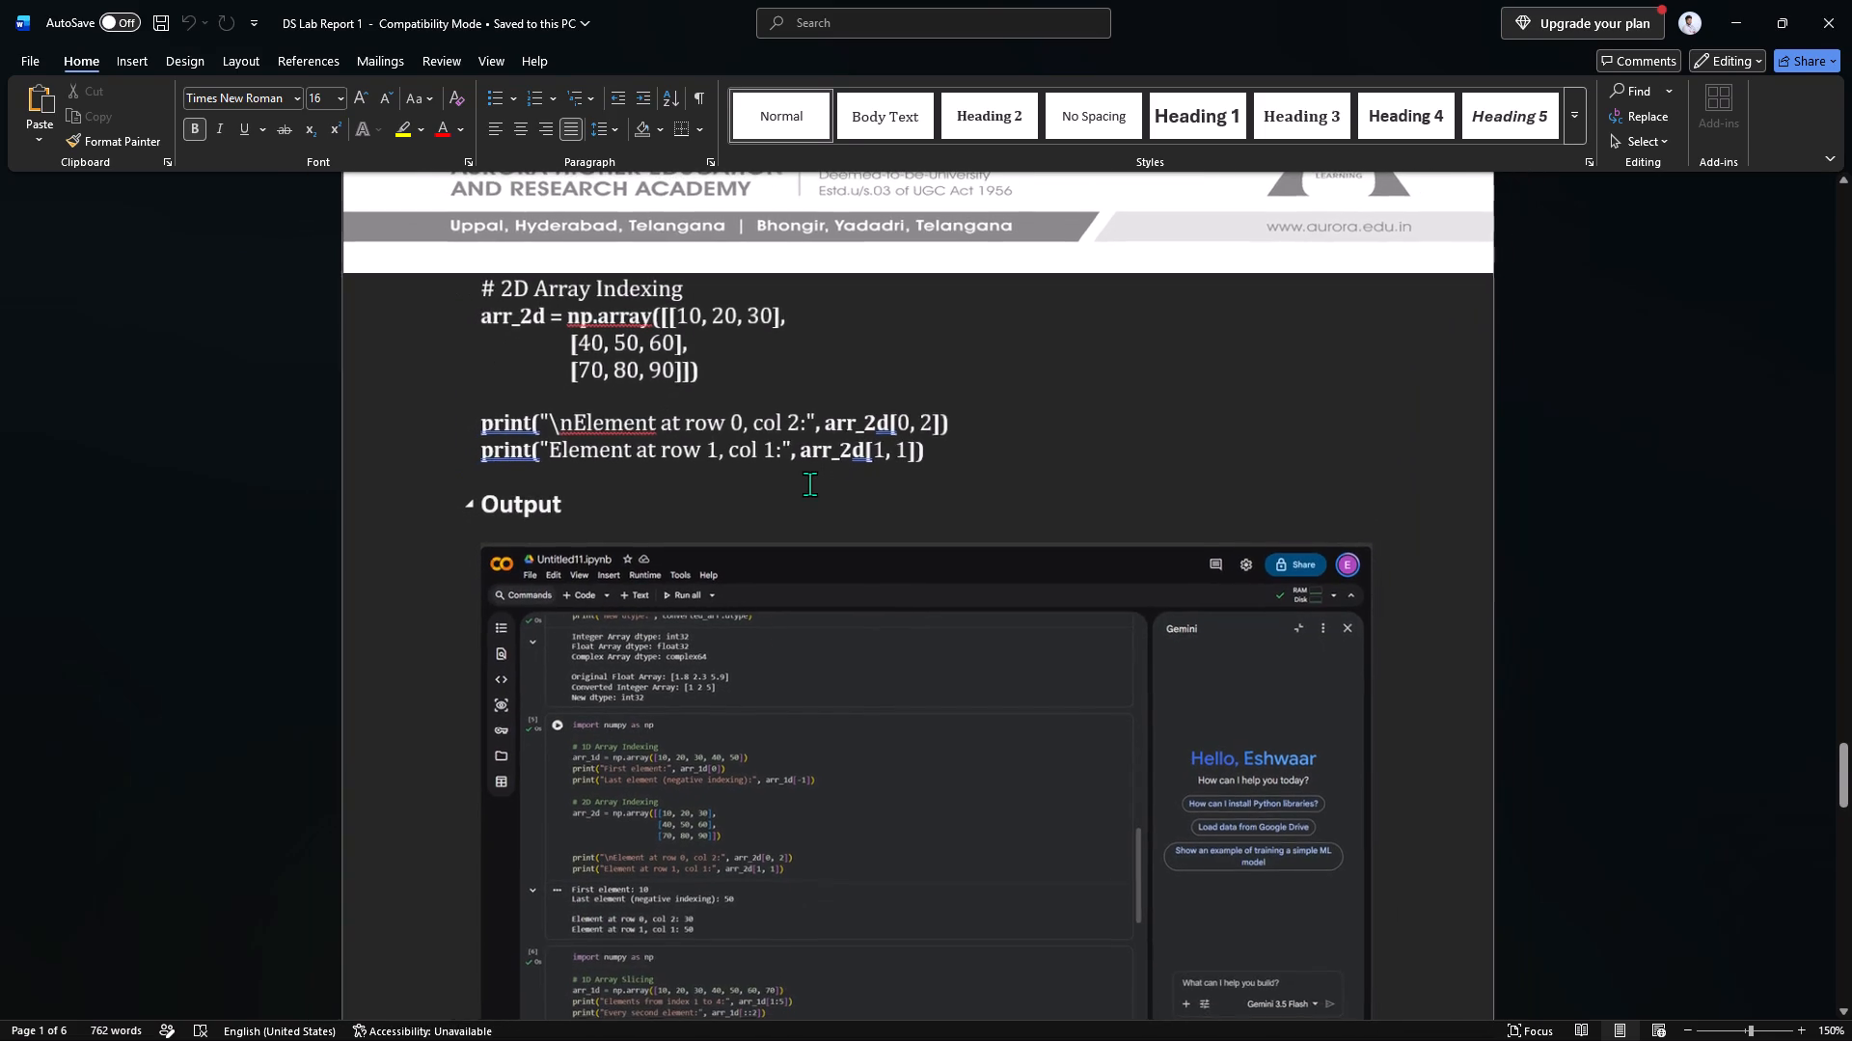
pyautogui.scroll(1, 741, 666)
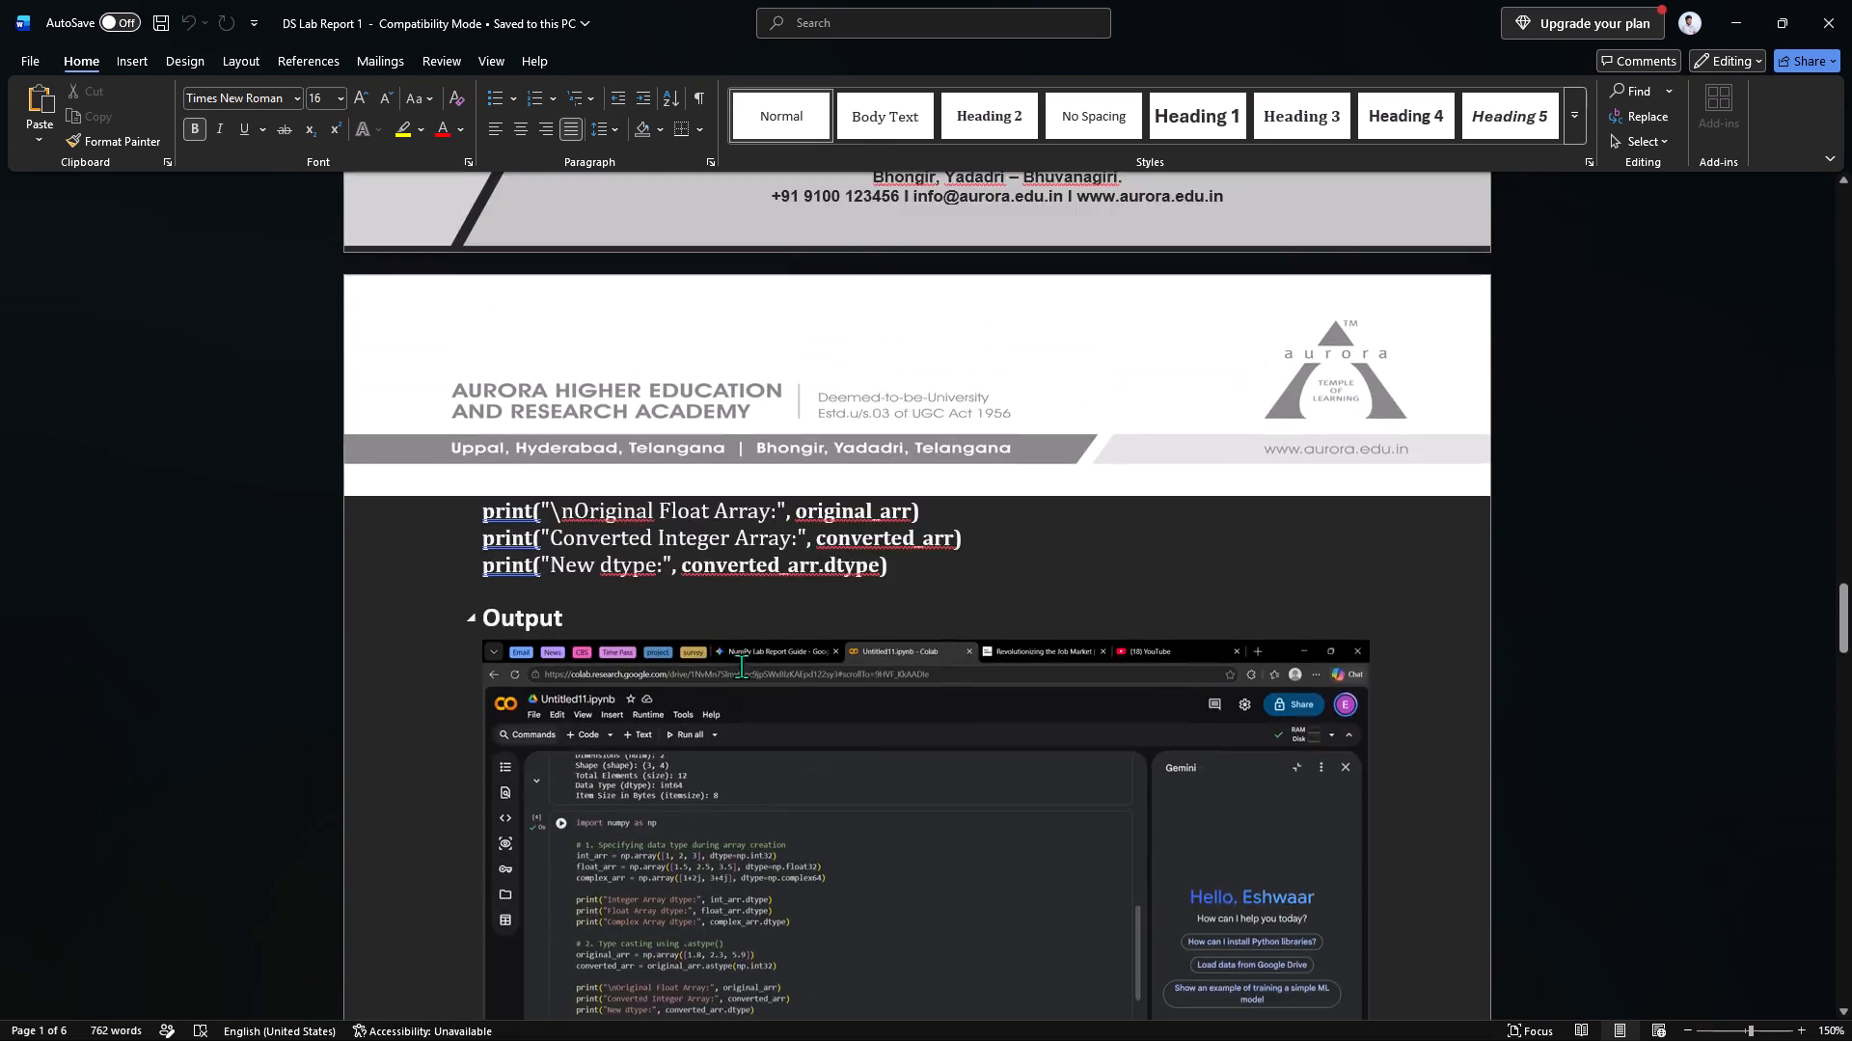
pyautogui.scroll(1, 741, 666)
pyautogui.keyDown('ctrl'); pyautogui.scroll(-6, 741, 666); pyautogui.keyUp('ctrl')
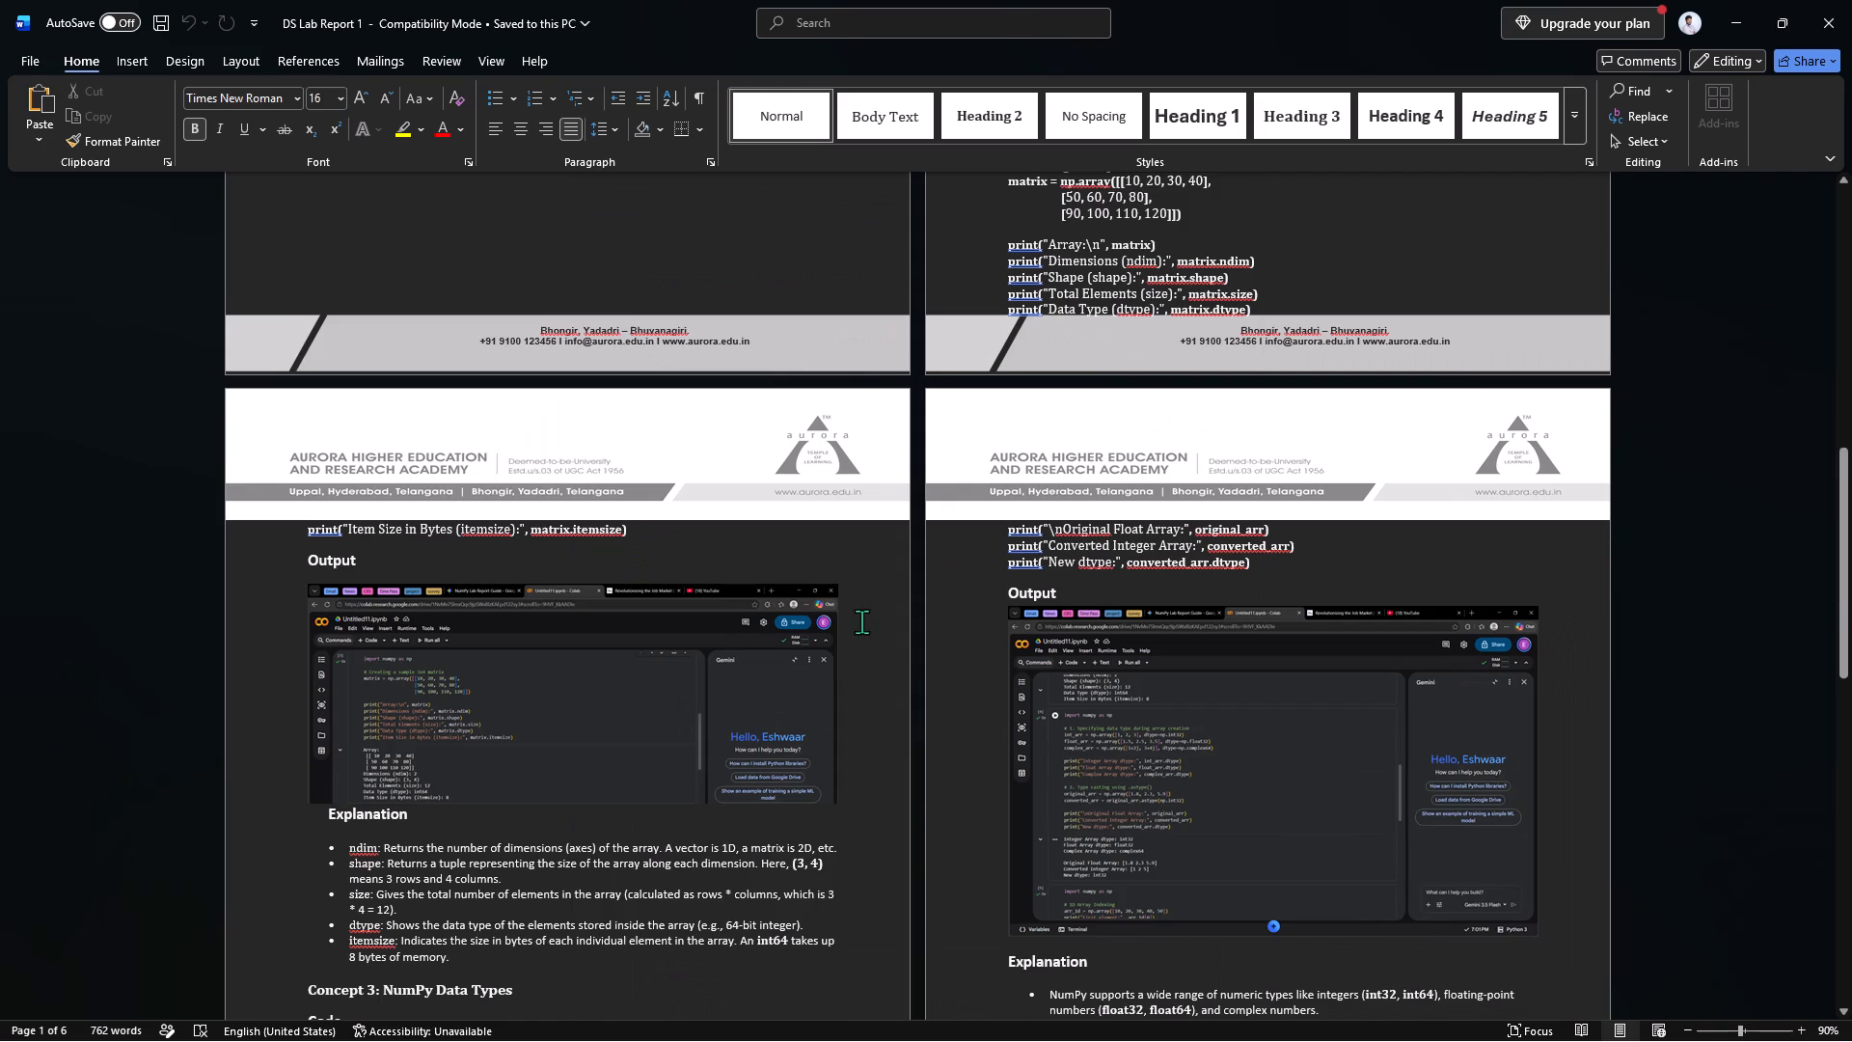
pyautogui.scroll(-1, 861, 621)
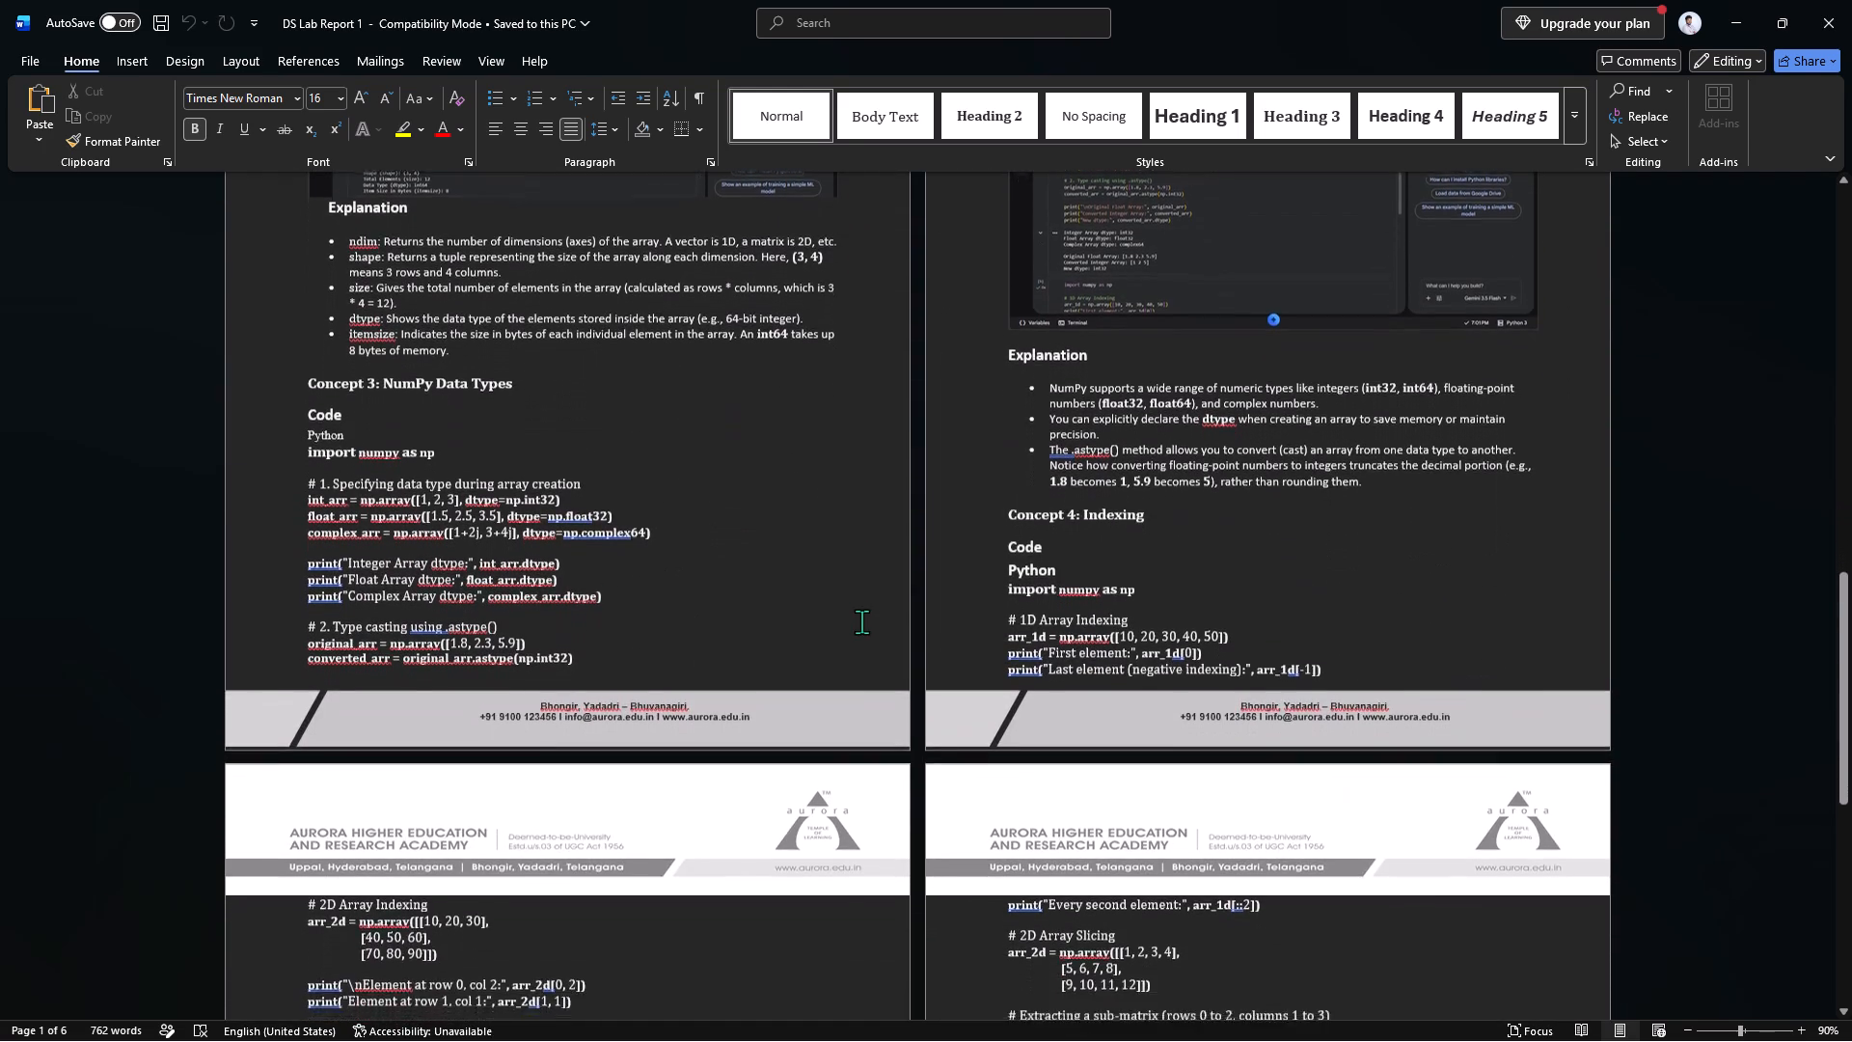
pyautogui.scroll(-2, 861, 621)
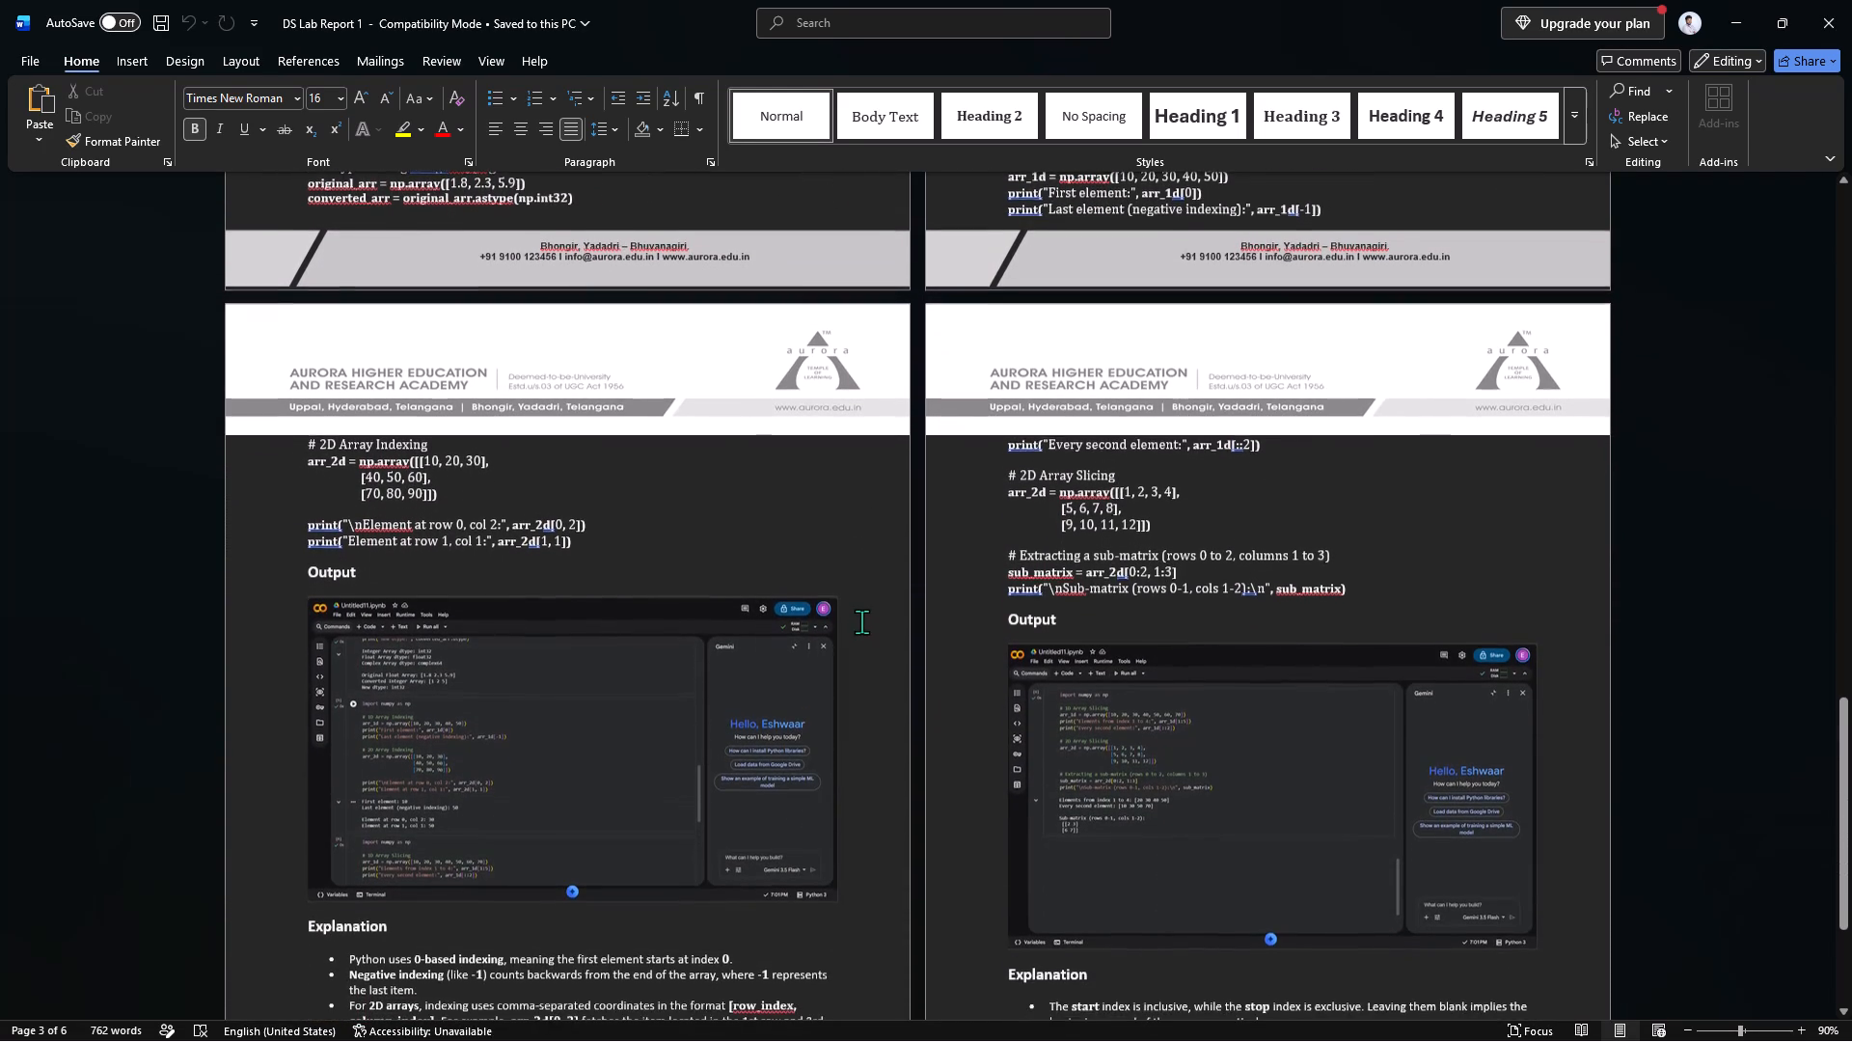
pyautogui.scroll(-2, 861, 621)
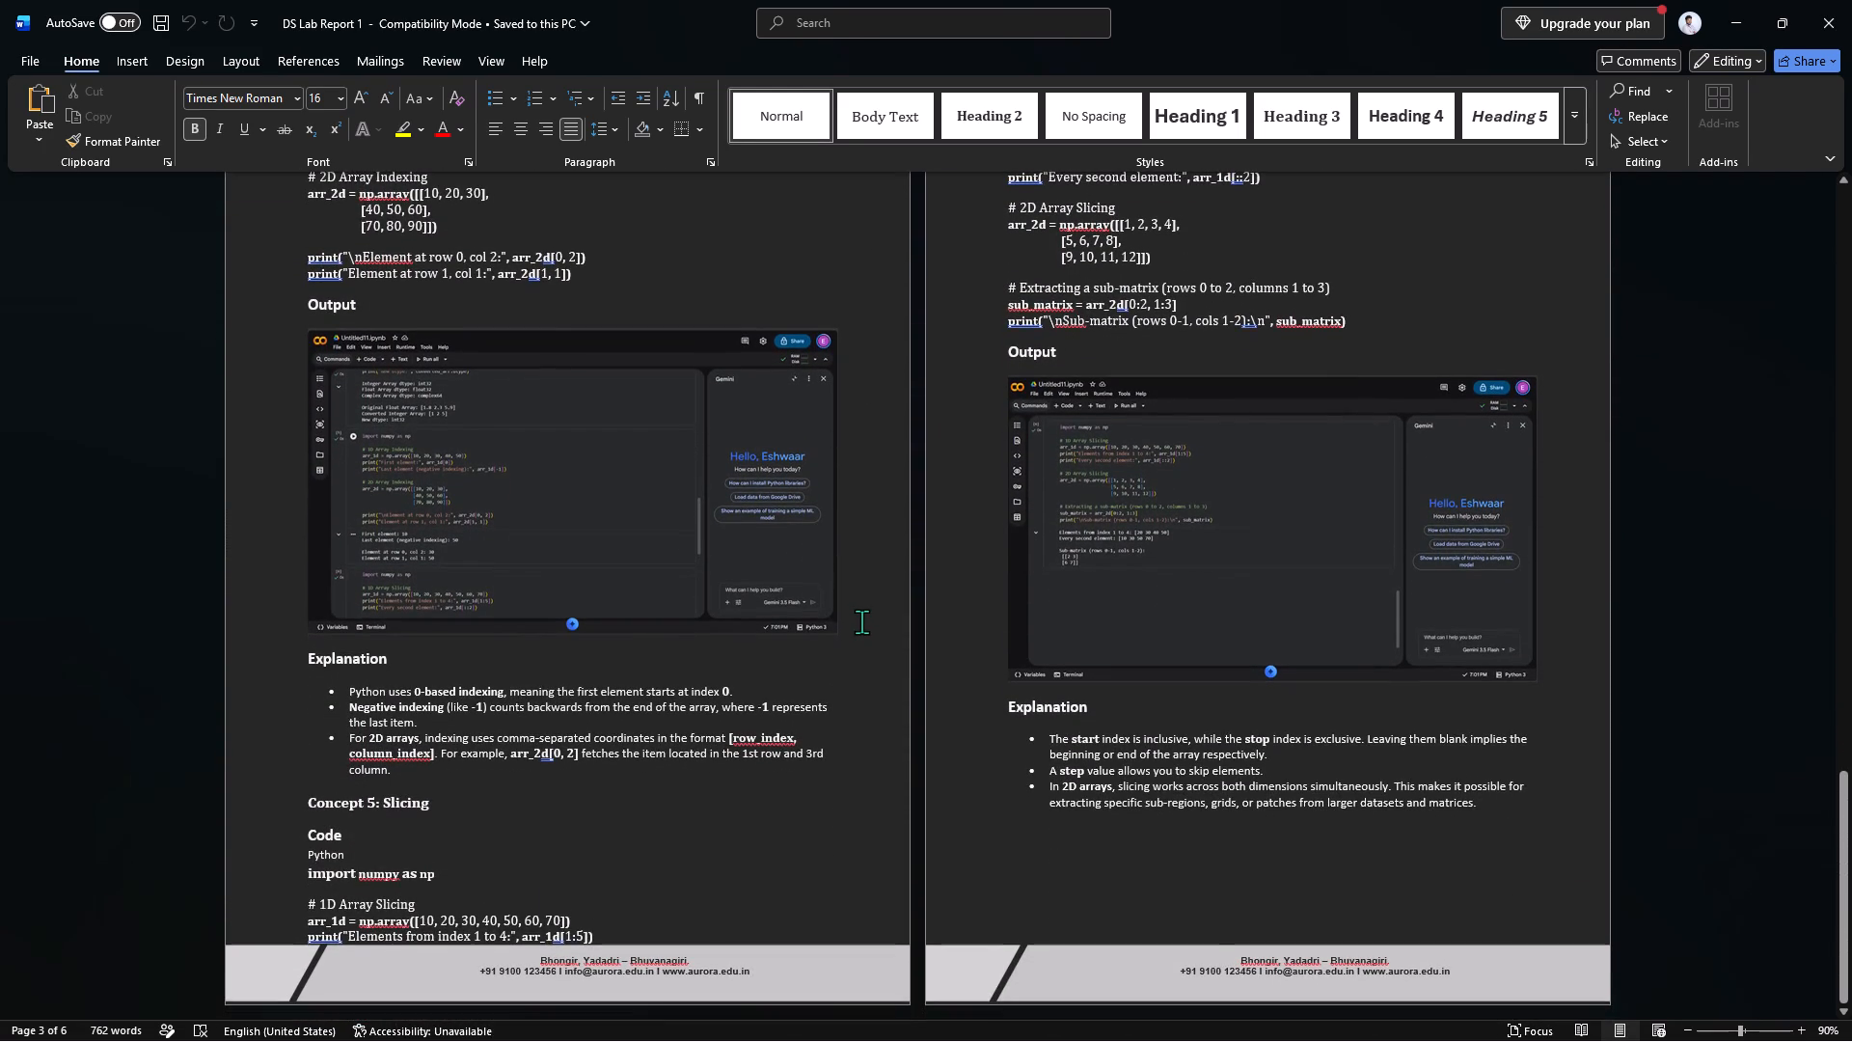
pyautogui.scroll(-1, 861, 621)
pyautogui.scroll(1, 861, 621)
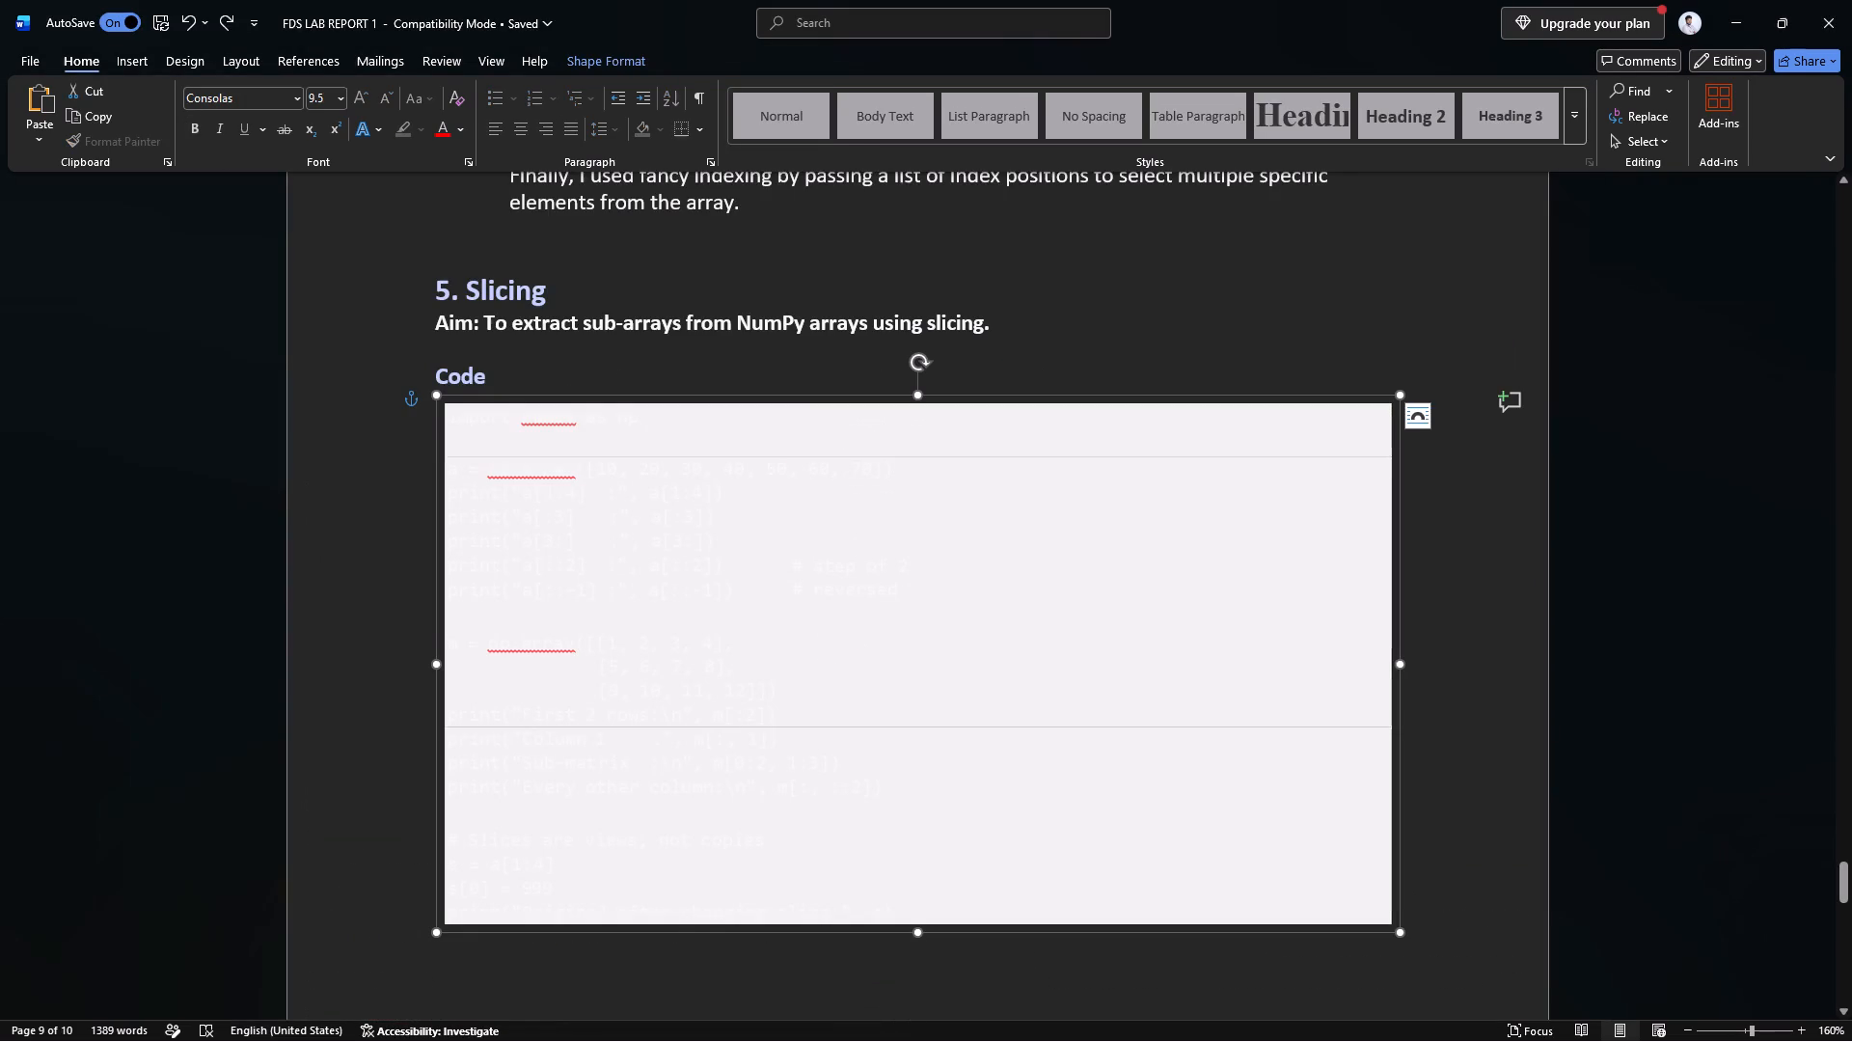
# Back in FDS LAB REPORT 1, delete the old screenshot under the Slicing section's "Screenshot of Code and Output" heading.
pyautogui.click(832, 655)
pyautogui.scroll(1, 832, 655)
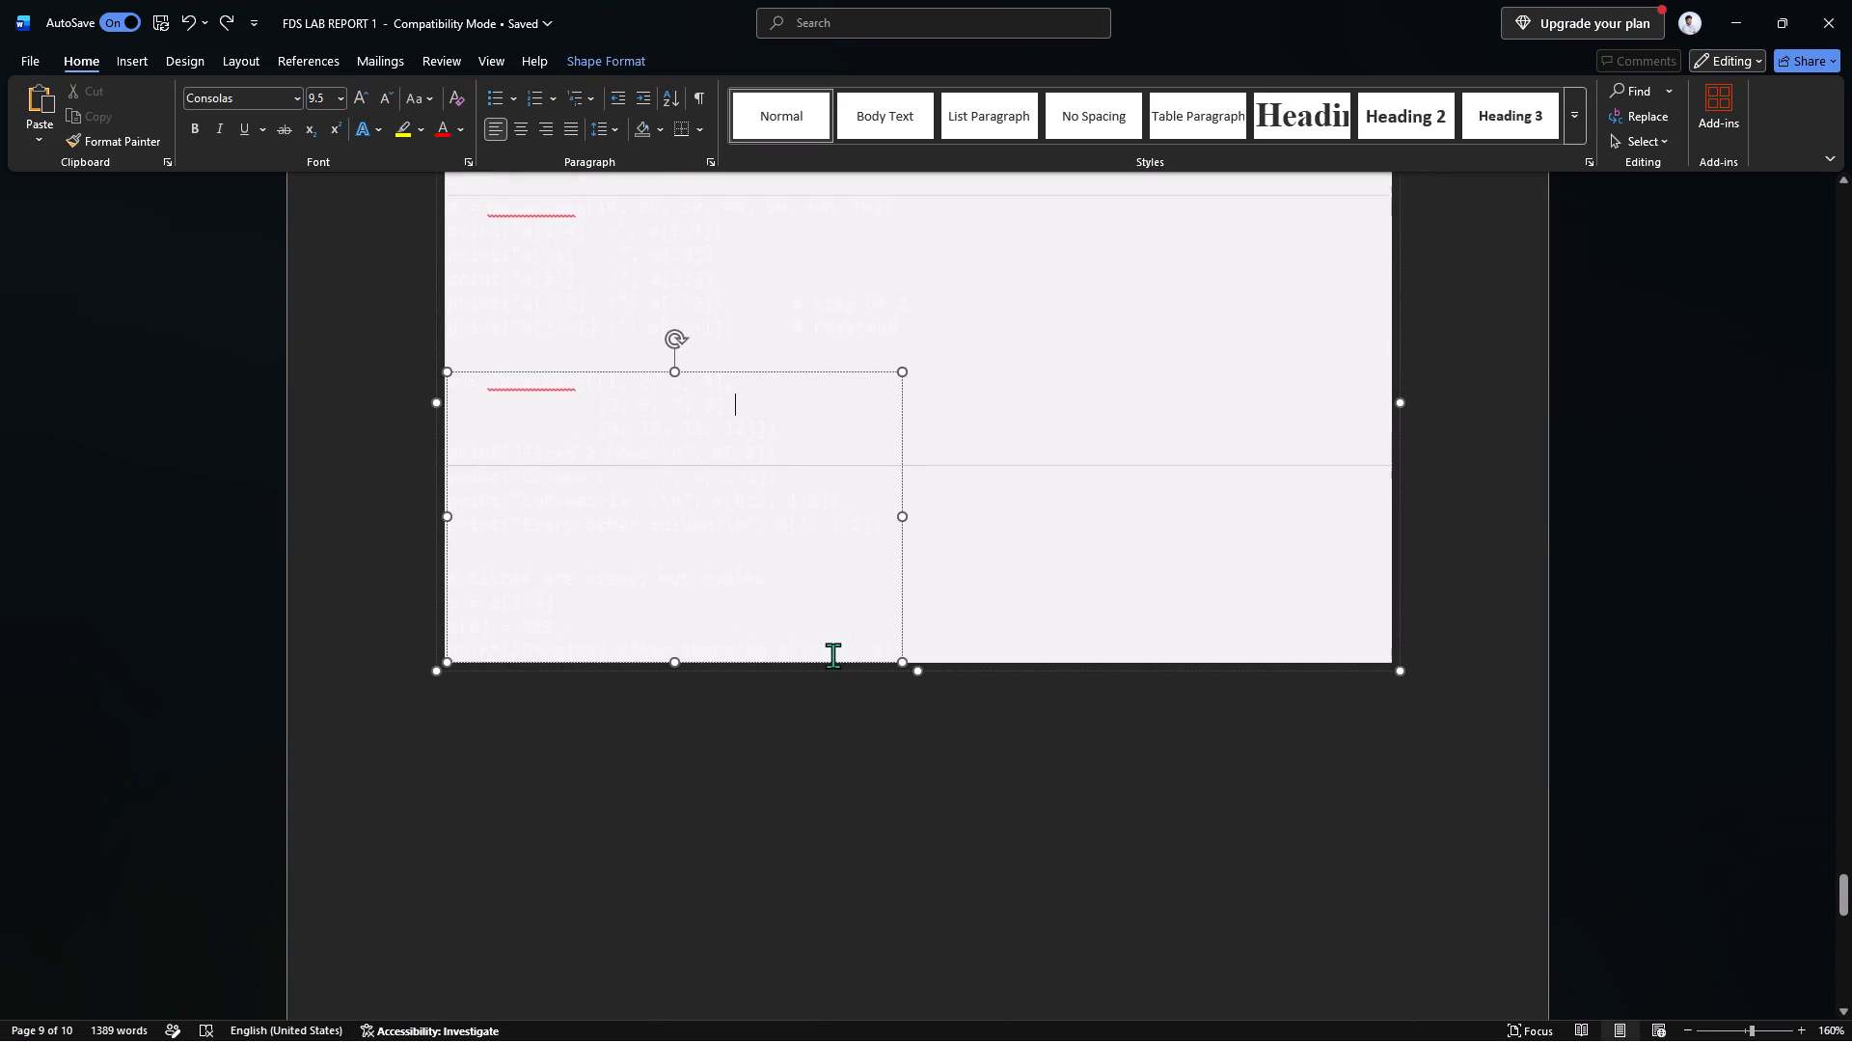
pyautogui.click(1440, 496)
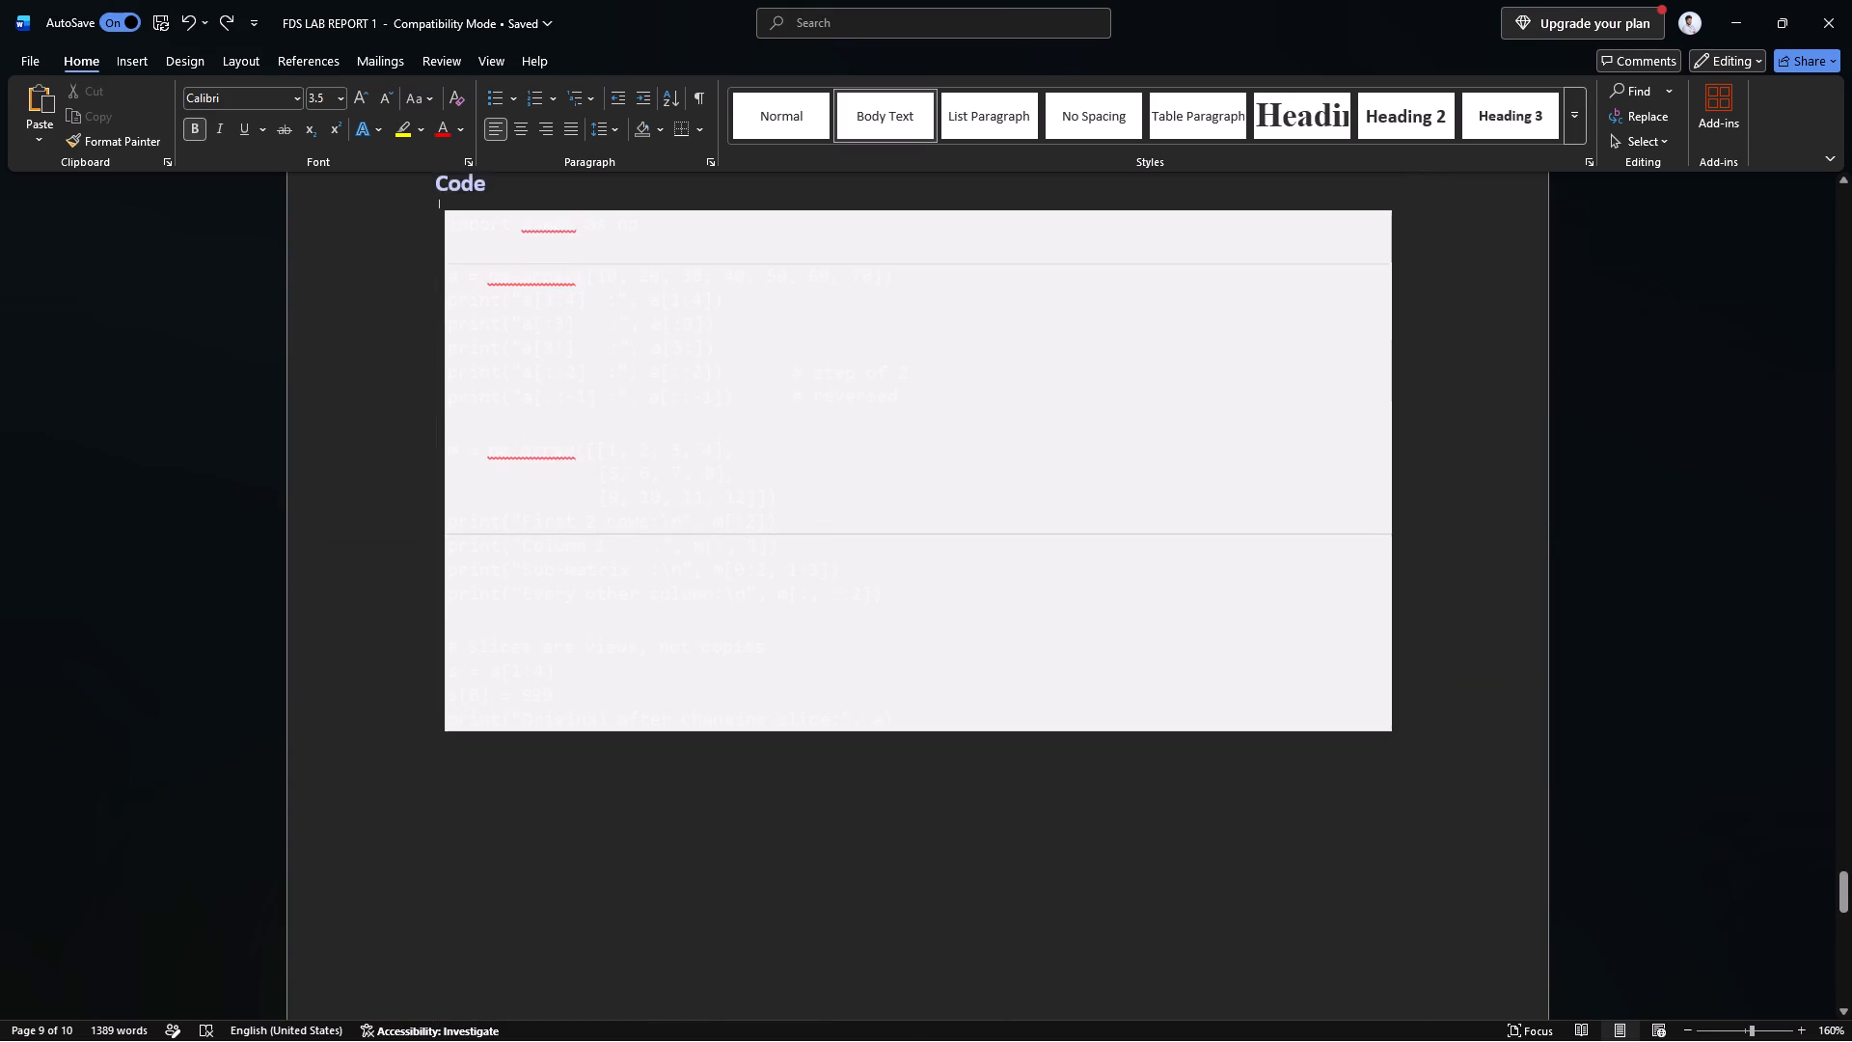
pyautogui.scroll(-1, 1261, 607)
pyautogui.click(1270, 562)
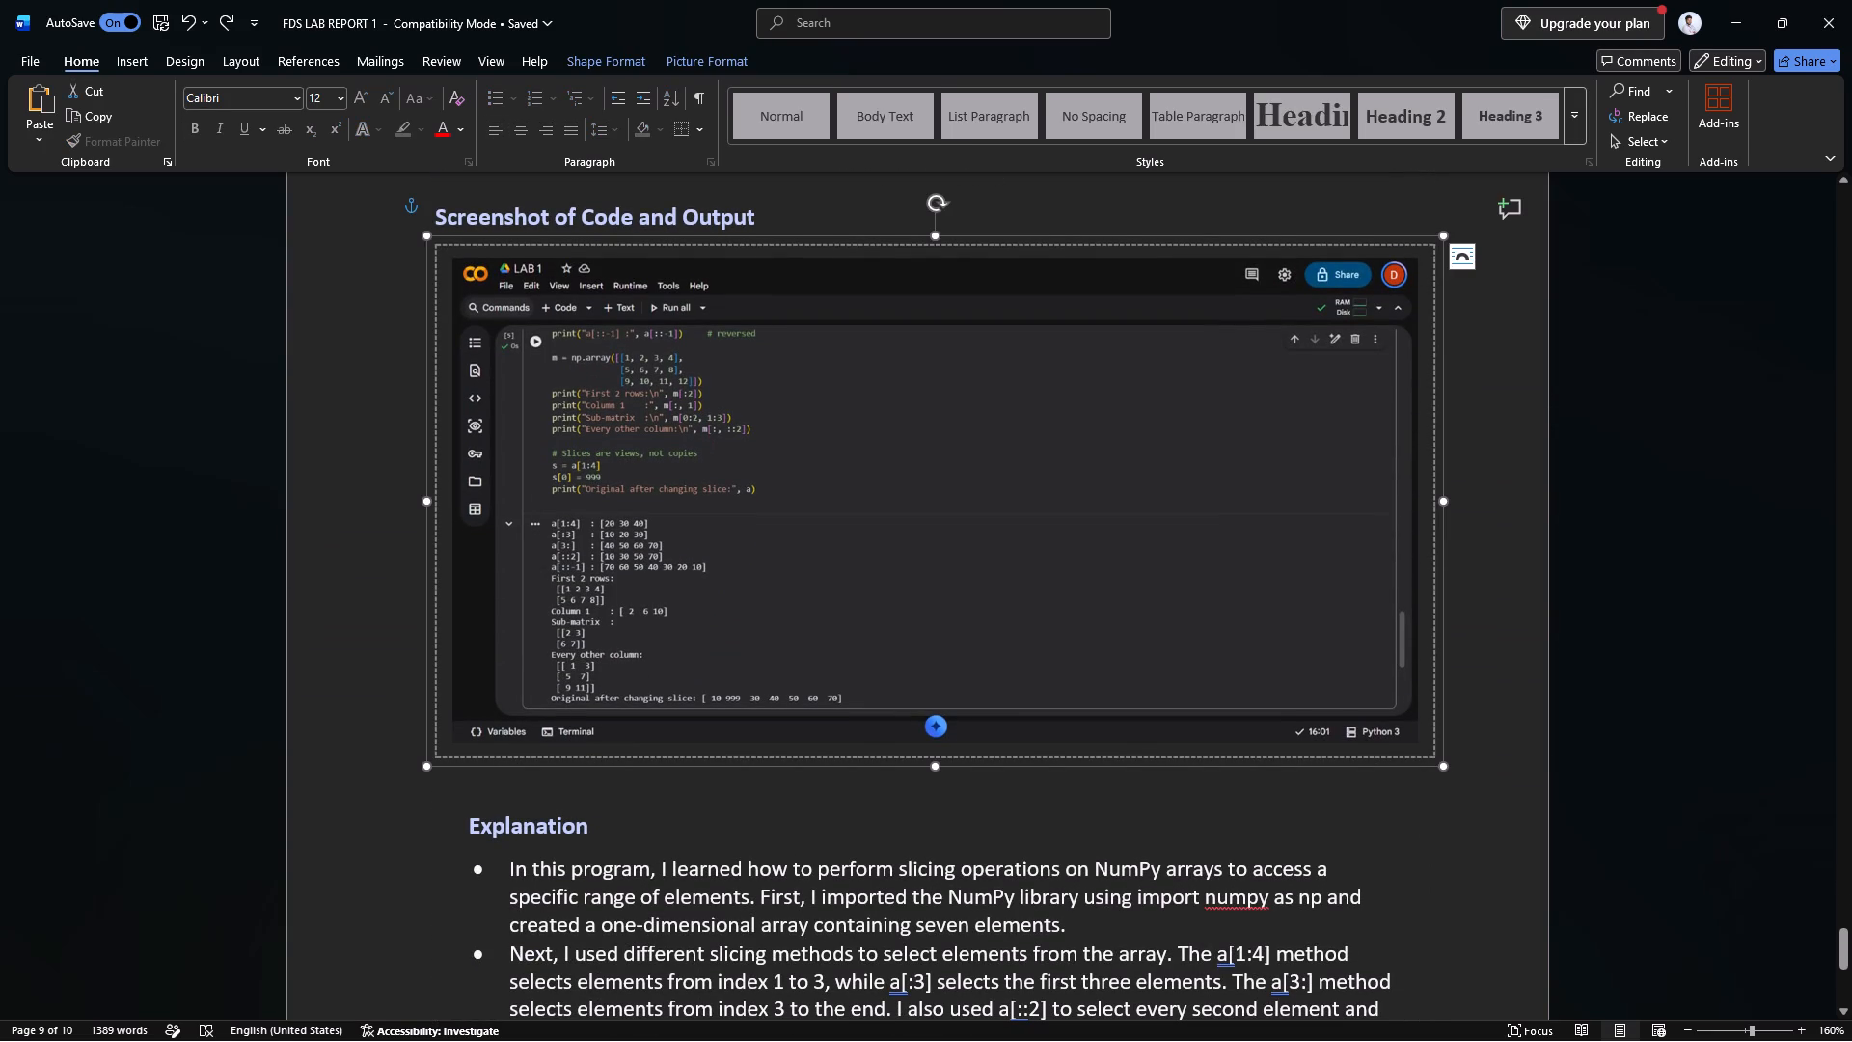
pyautogui.press('BackSpace')
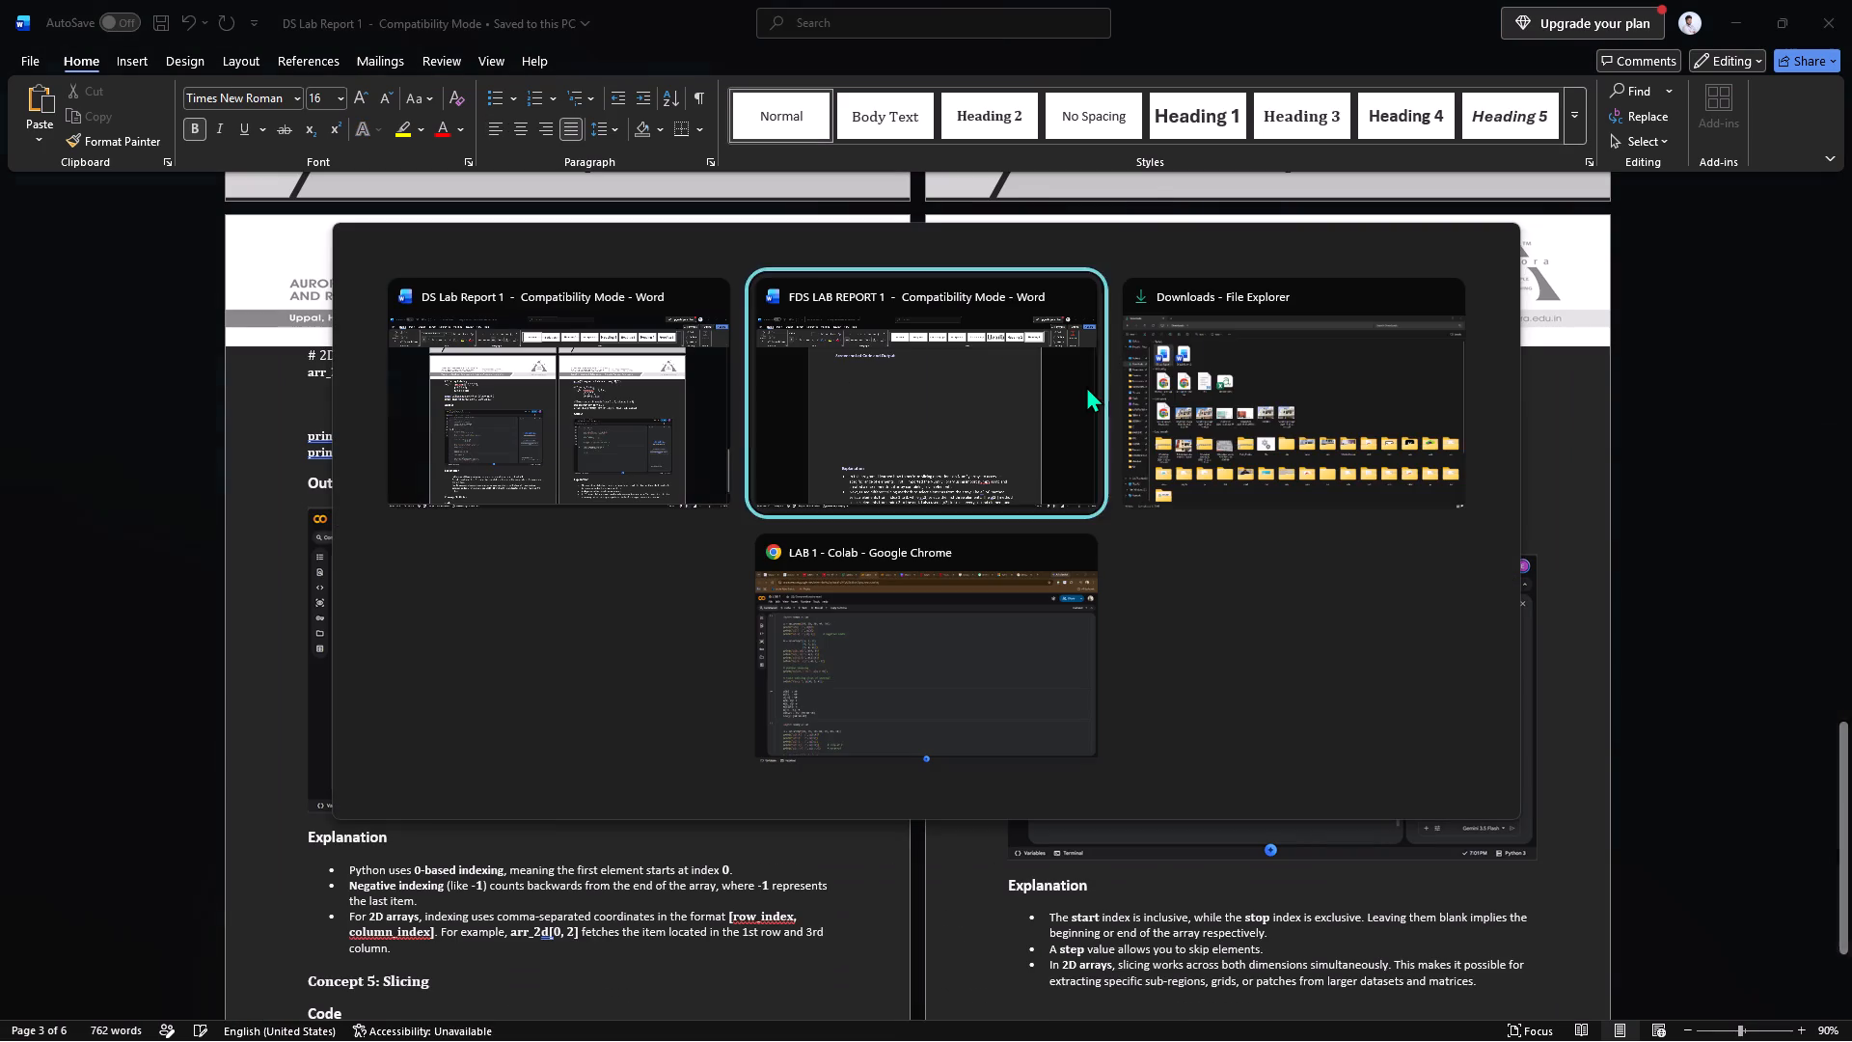
# Switch to the LAB 1 notebook in Chrome and capture the full notebook page showing the slicing cell's code and output.
pyautogui.scroll(-3, 980, 501)
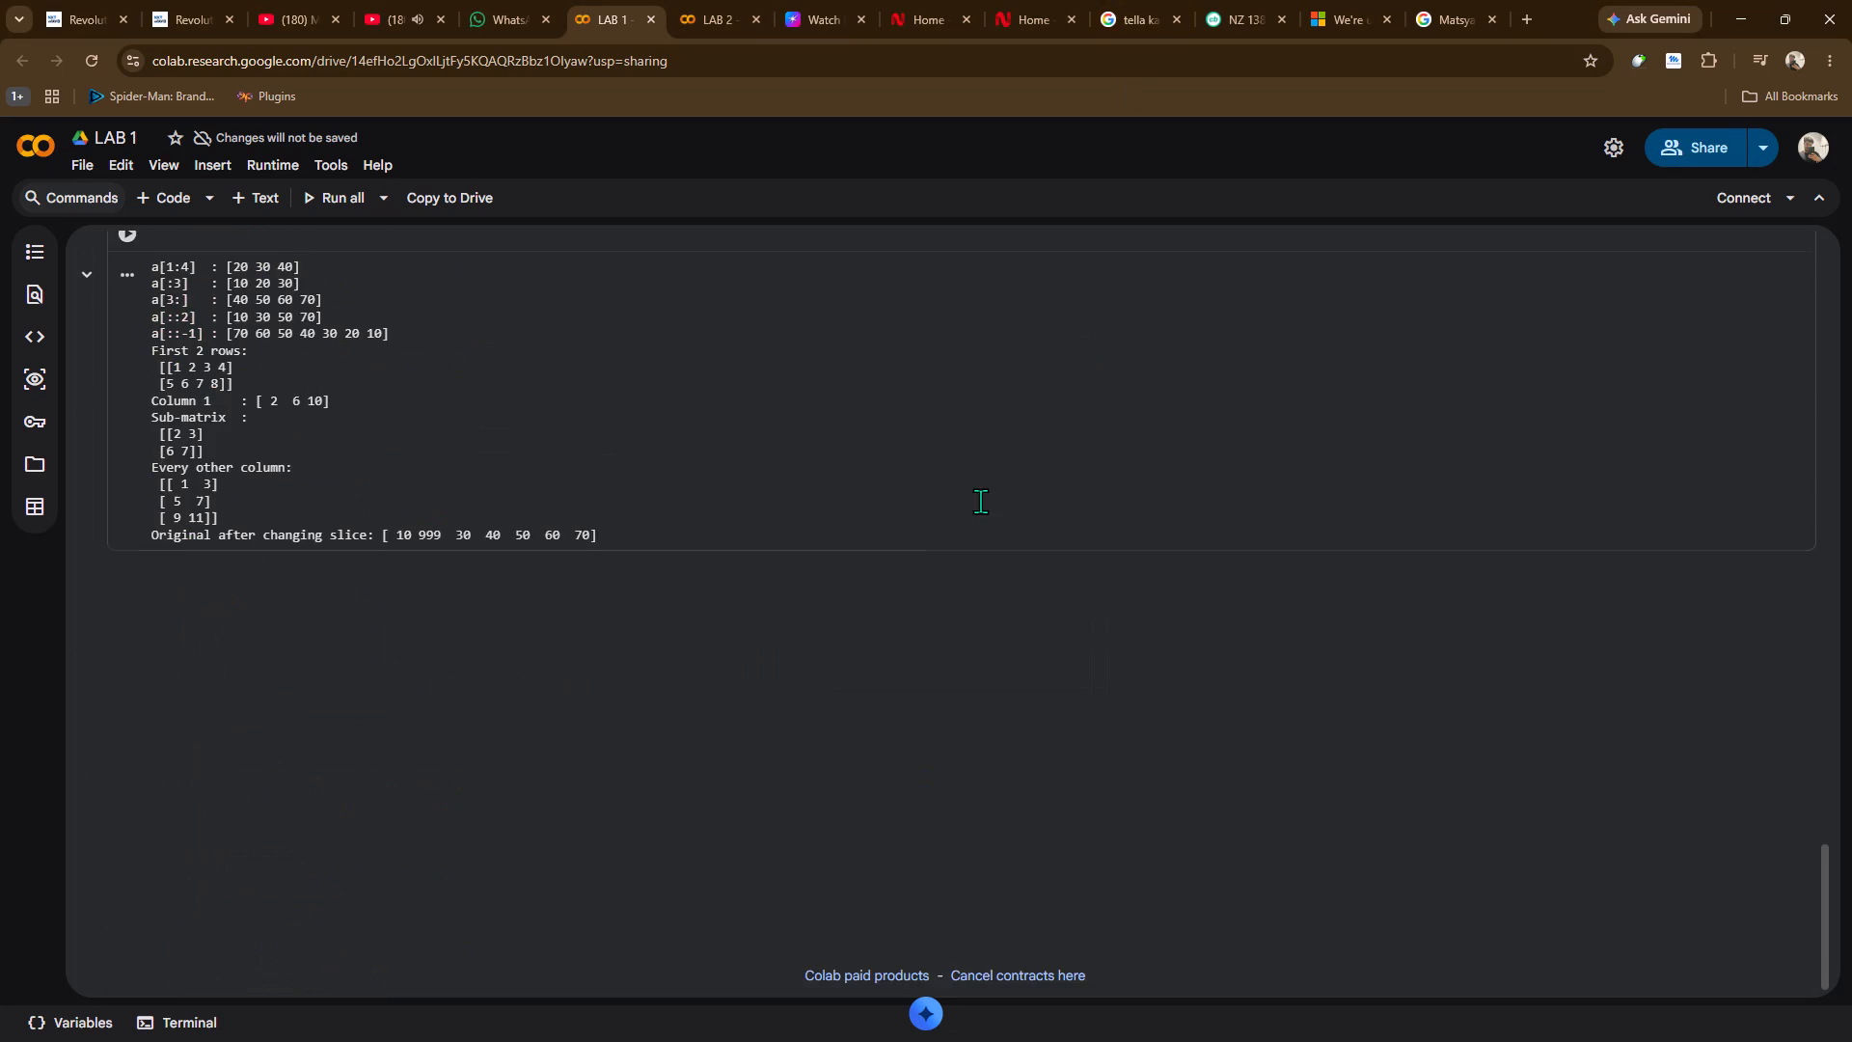
pyautogui.scroll(-3, 980, 501)
pyautogui.scroll(3, 980, 501)
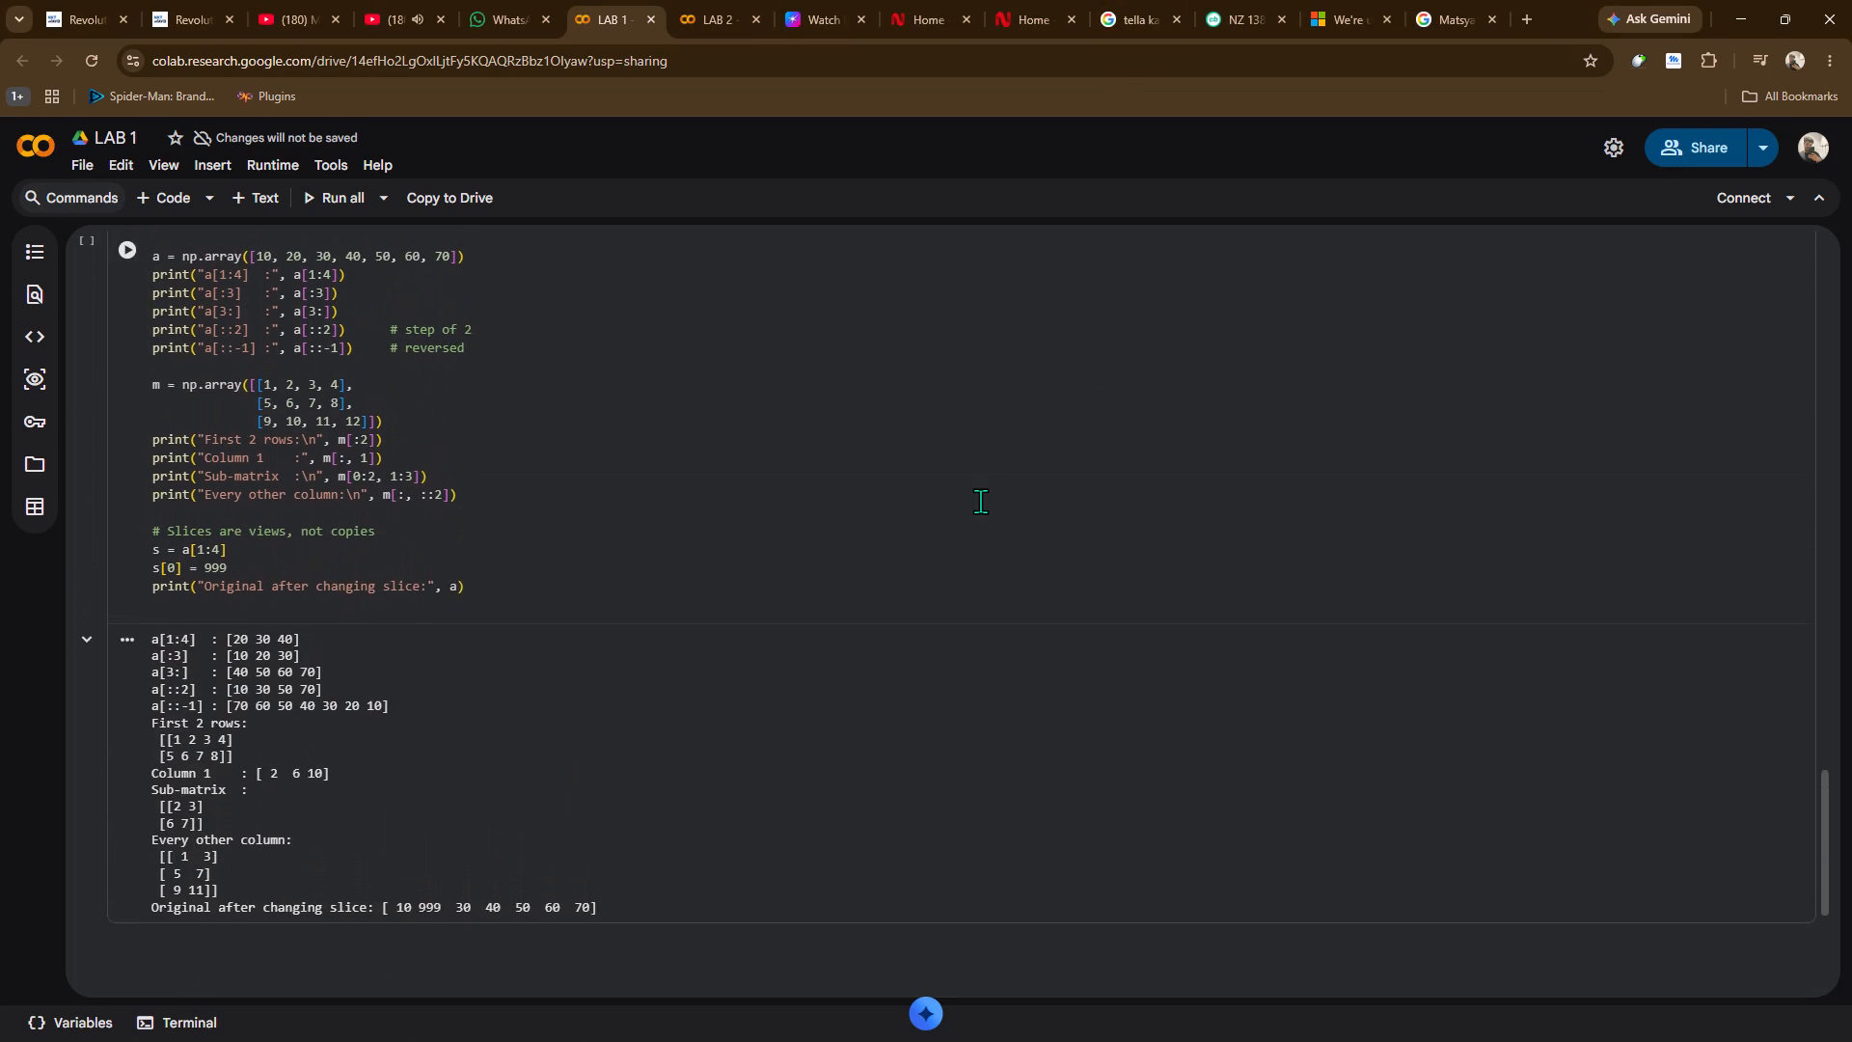
pyautogui.scroll(2, 980, 501)
pyautogui.press('Print')
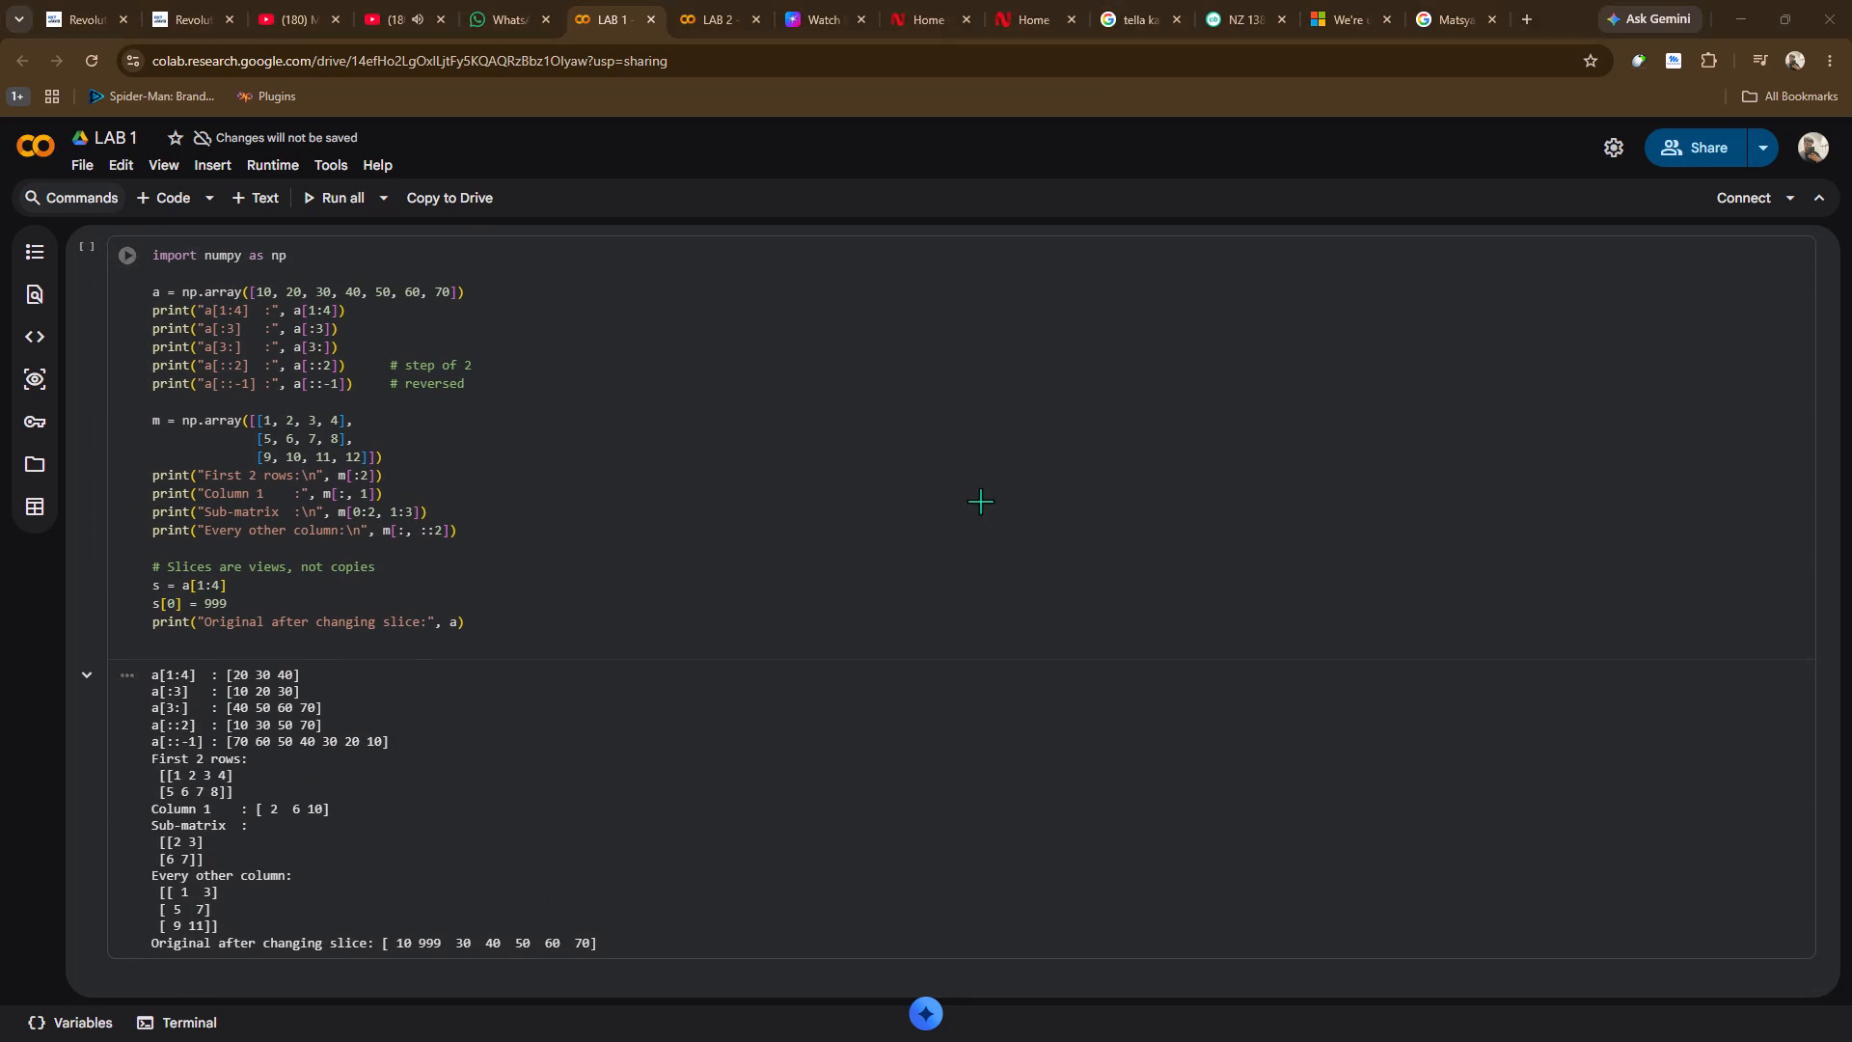
pyautogui.moveTo(0, 119); pyautogui.dragTo(1027, 621)
pyautogui.hscroll(2, 941, 593)
pyautogui.moveTo(1027, 621); pyautogui.dragTo(1851, 1041)
pyautogui.scroll(1, 1851, 1041)
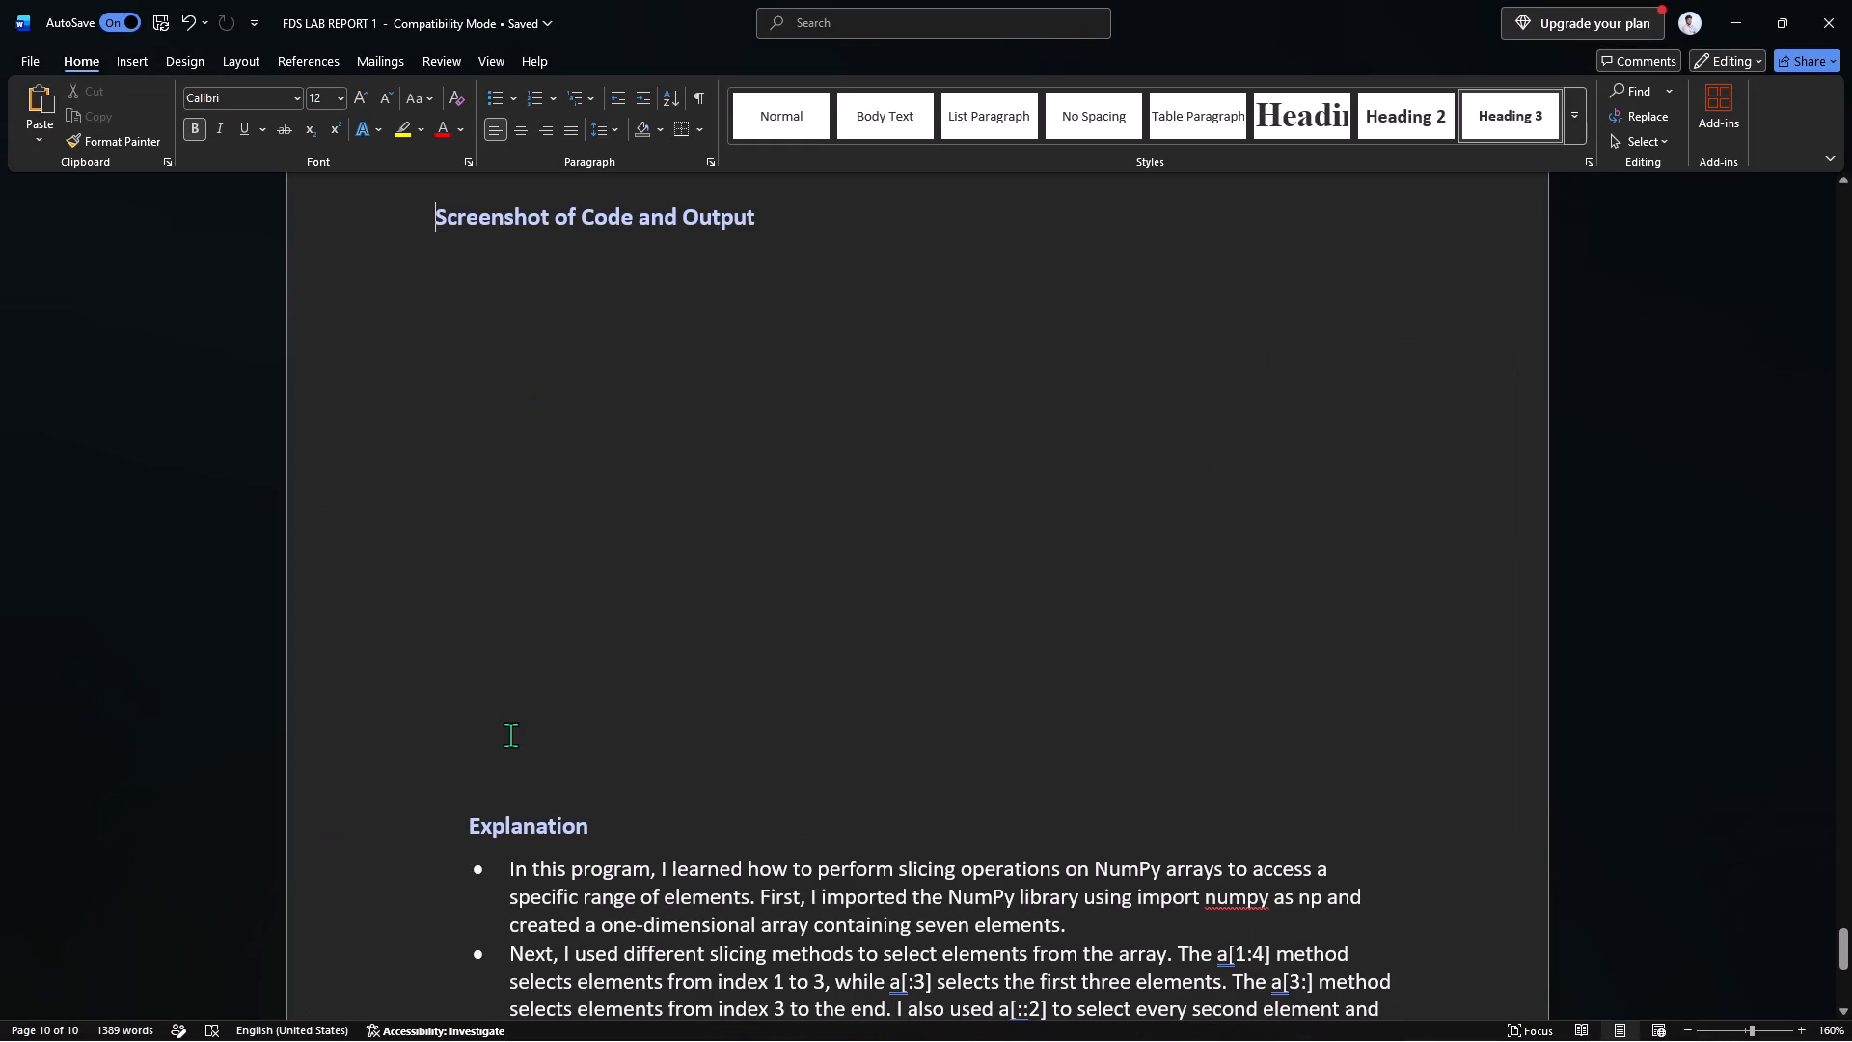
# In the Word report, paste the capture under the Slicing section's "Screenshot of Code and Output" heading and add a line break after the heading.
pyautogui.click(826, 234)
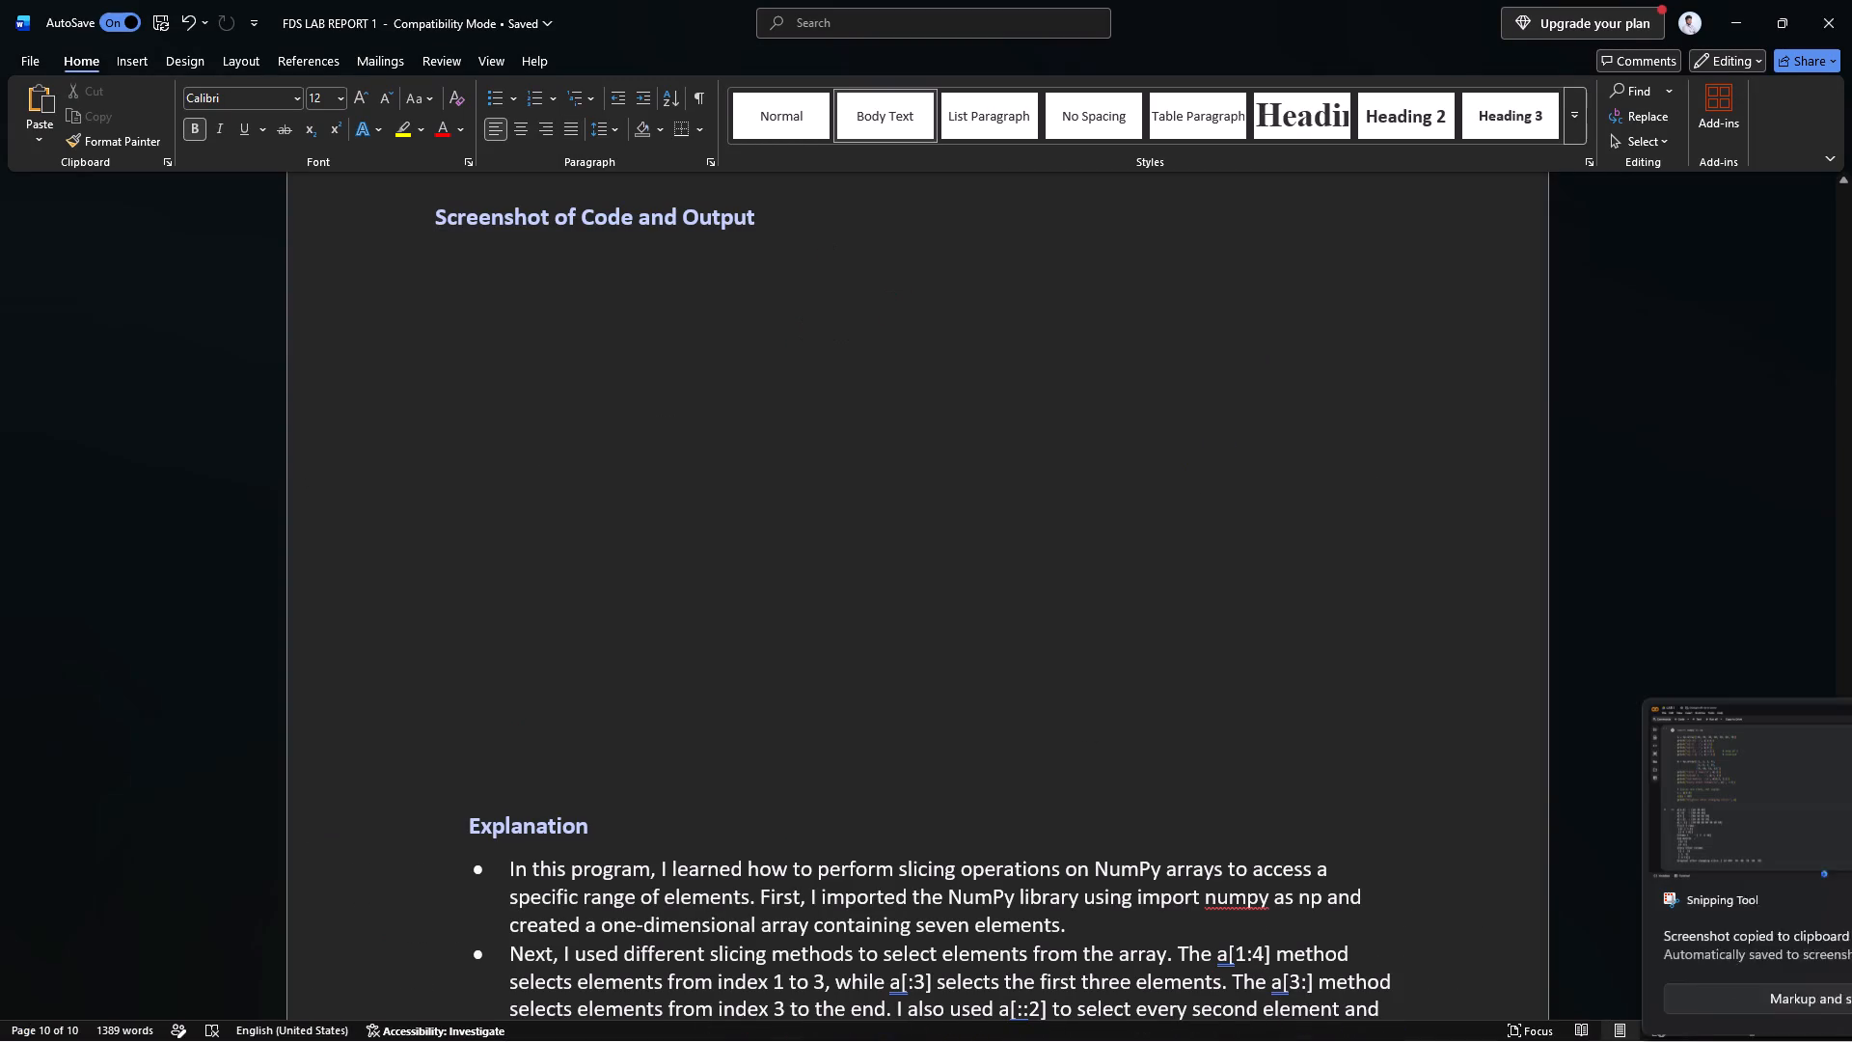
pyautogui.hotkey('ctrl', 'v')
pyautogui.click(758, 203)
pyautogui.press('Return')
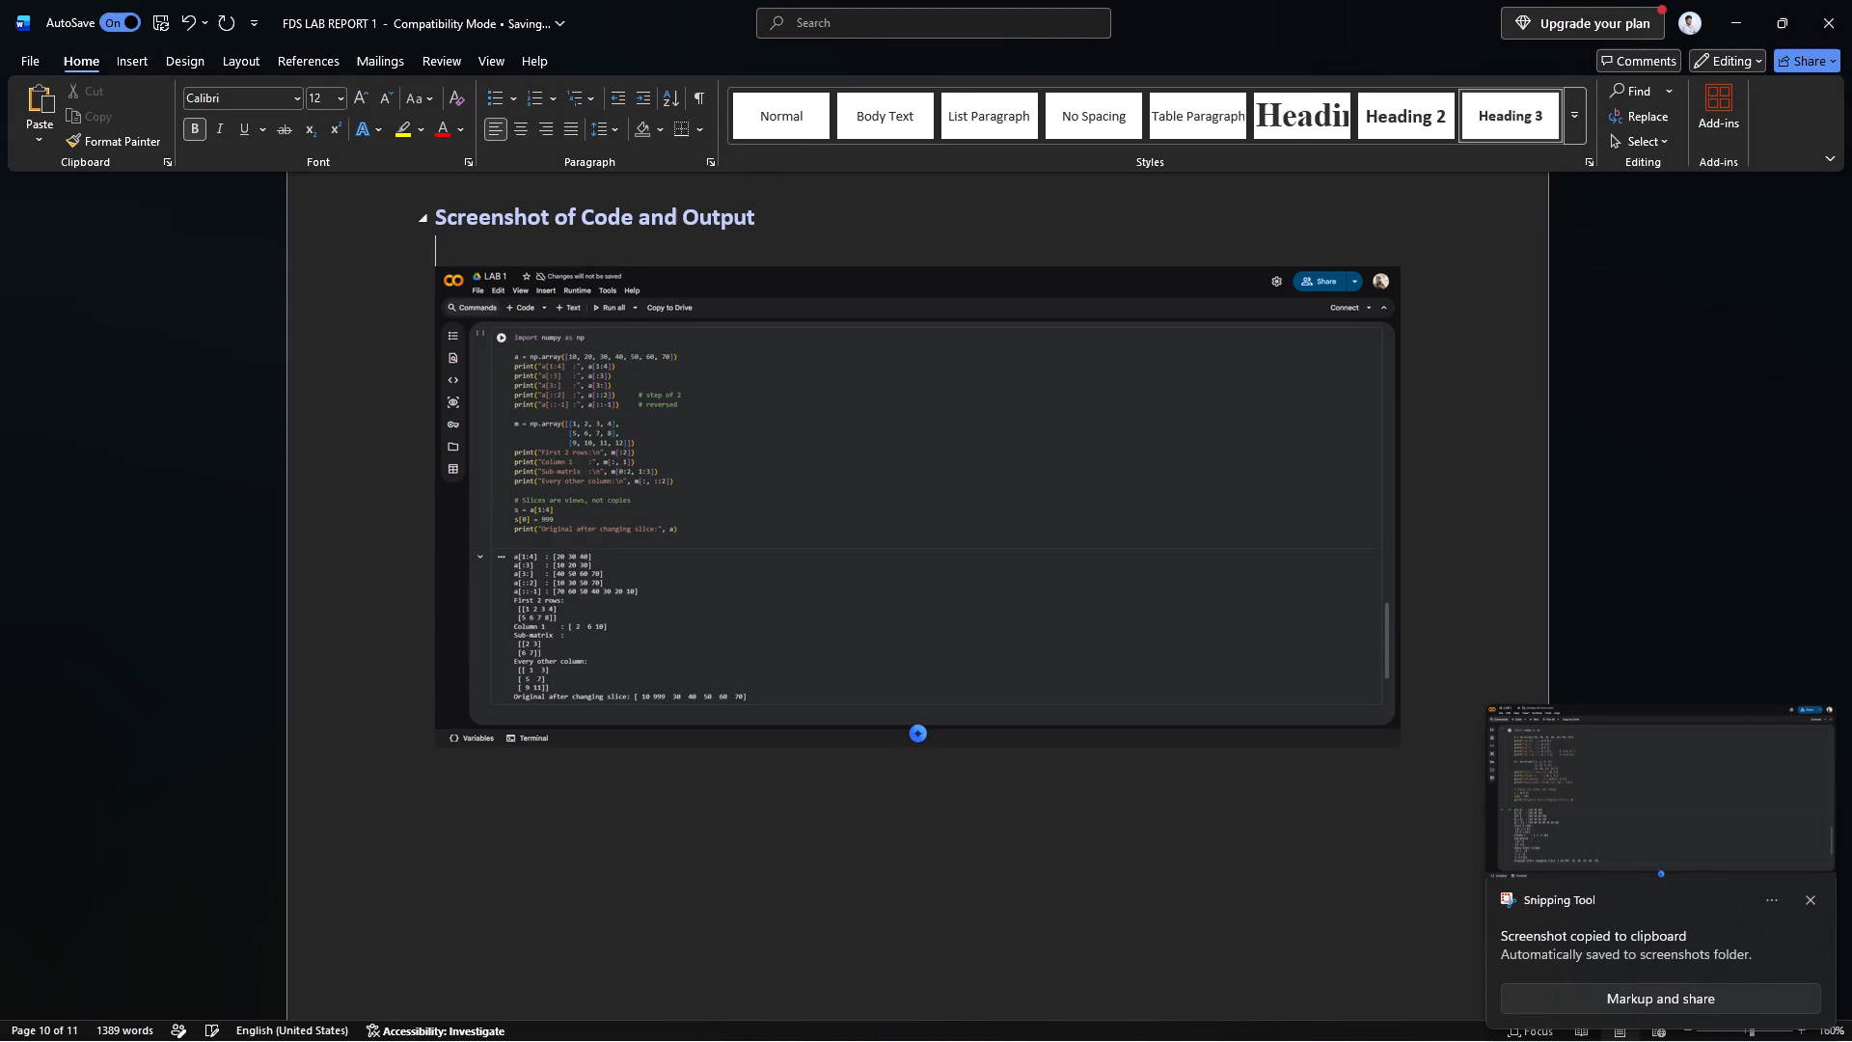
# Delete the surplus empty lines between the pasted slicing capture and the Explanation heading.
pyautogui.moveTo(404, 669); pyautogui.dragTo(401, 376)
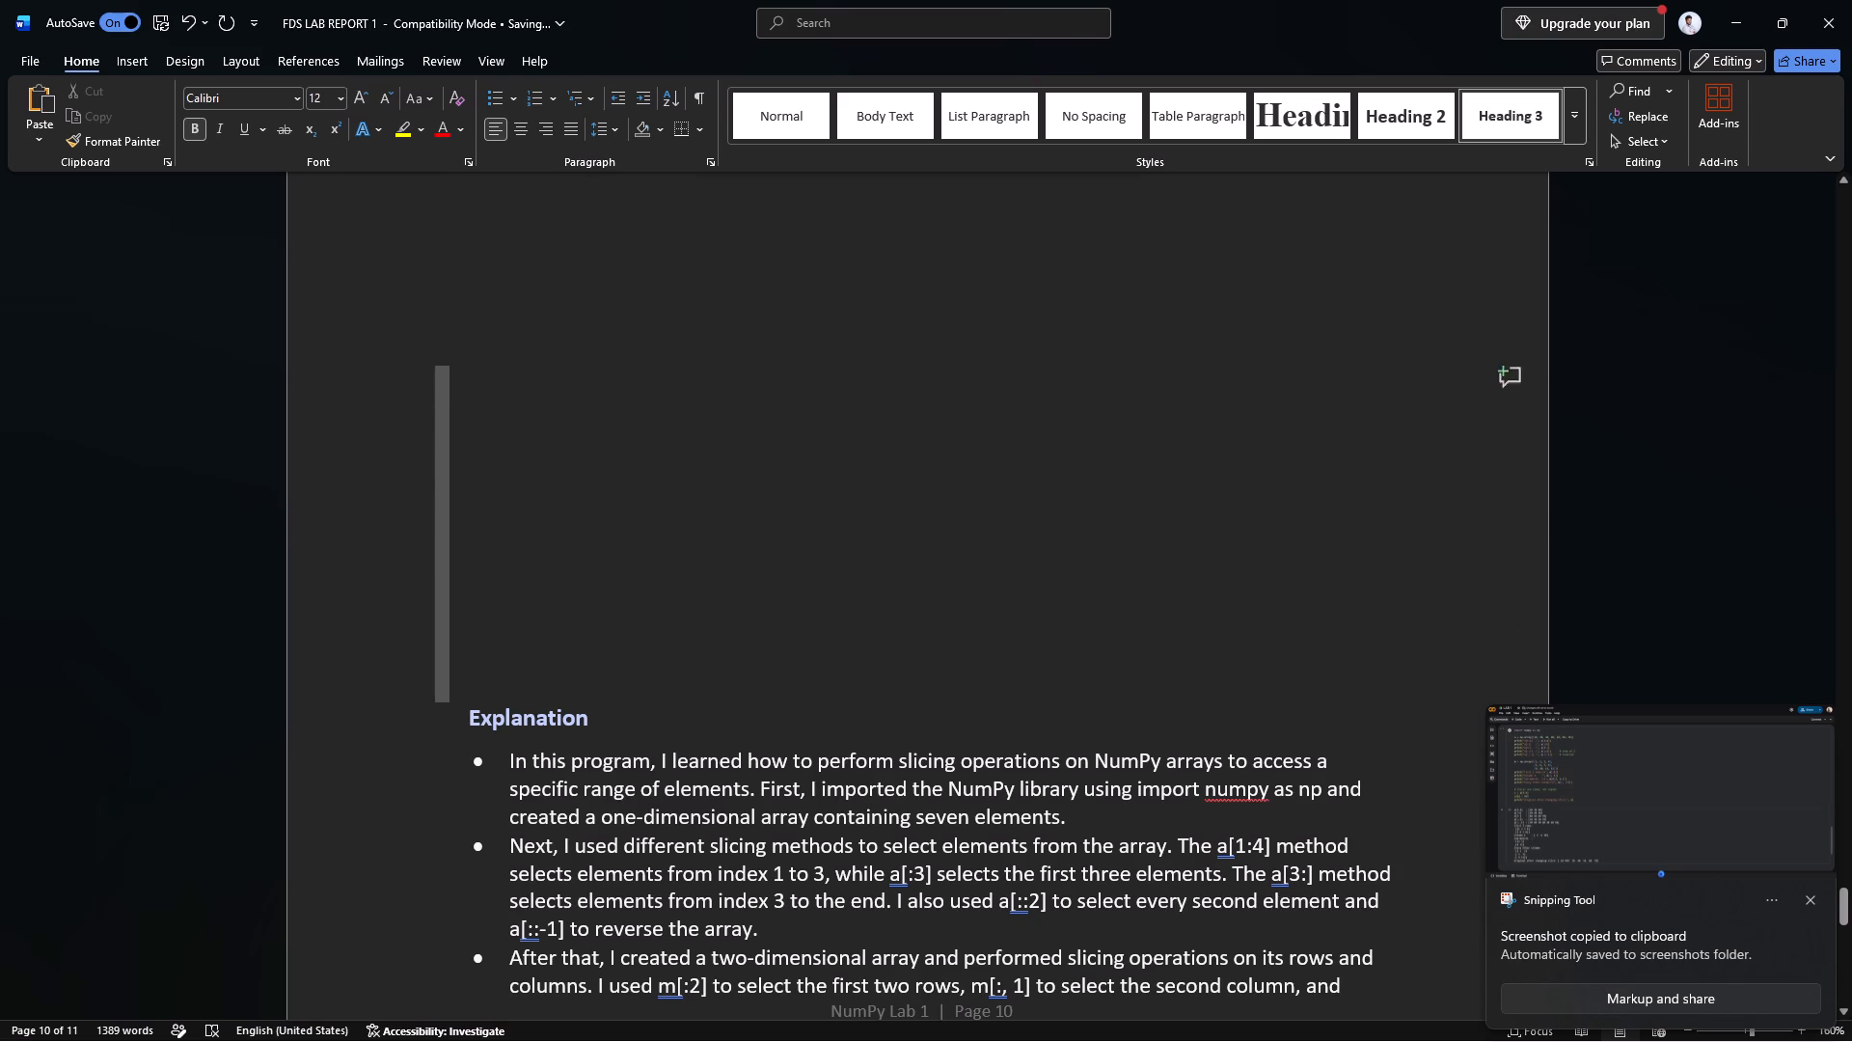
pyautogui.moveTo(401, 376); pyautogui.dragTo(399, 290)
pyautogui.press('BackSpace')
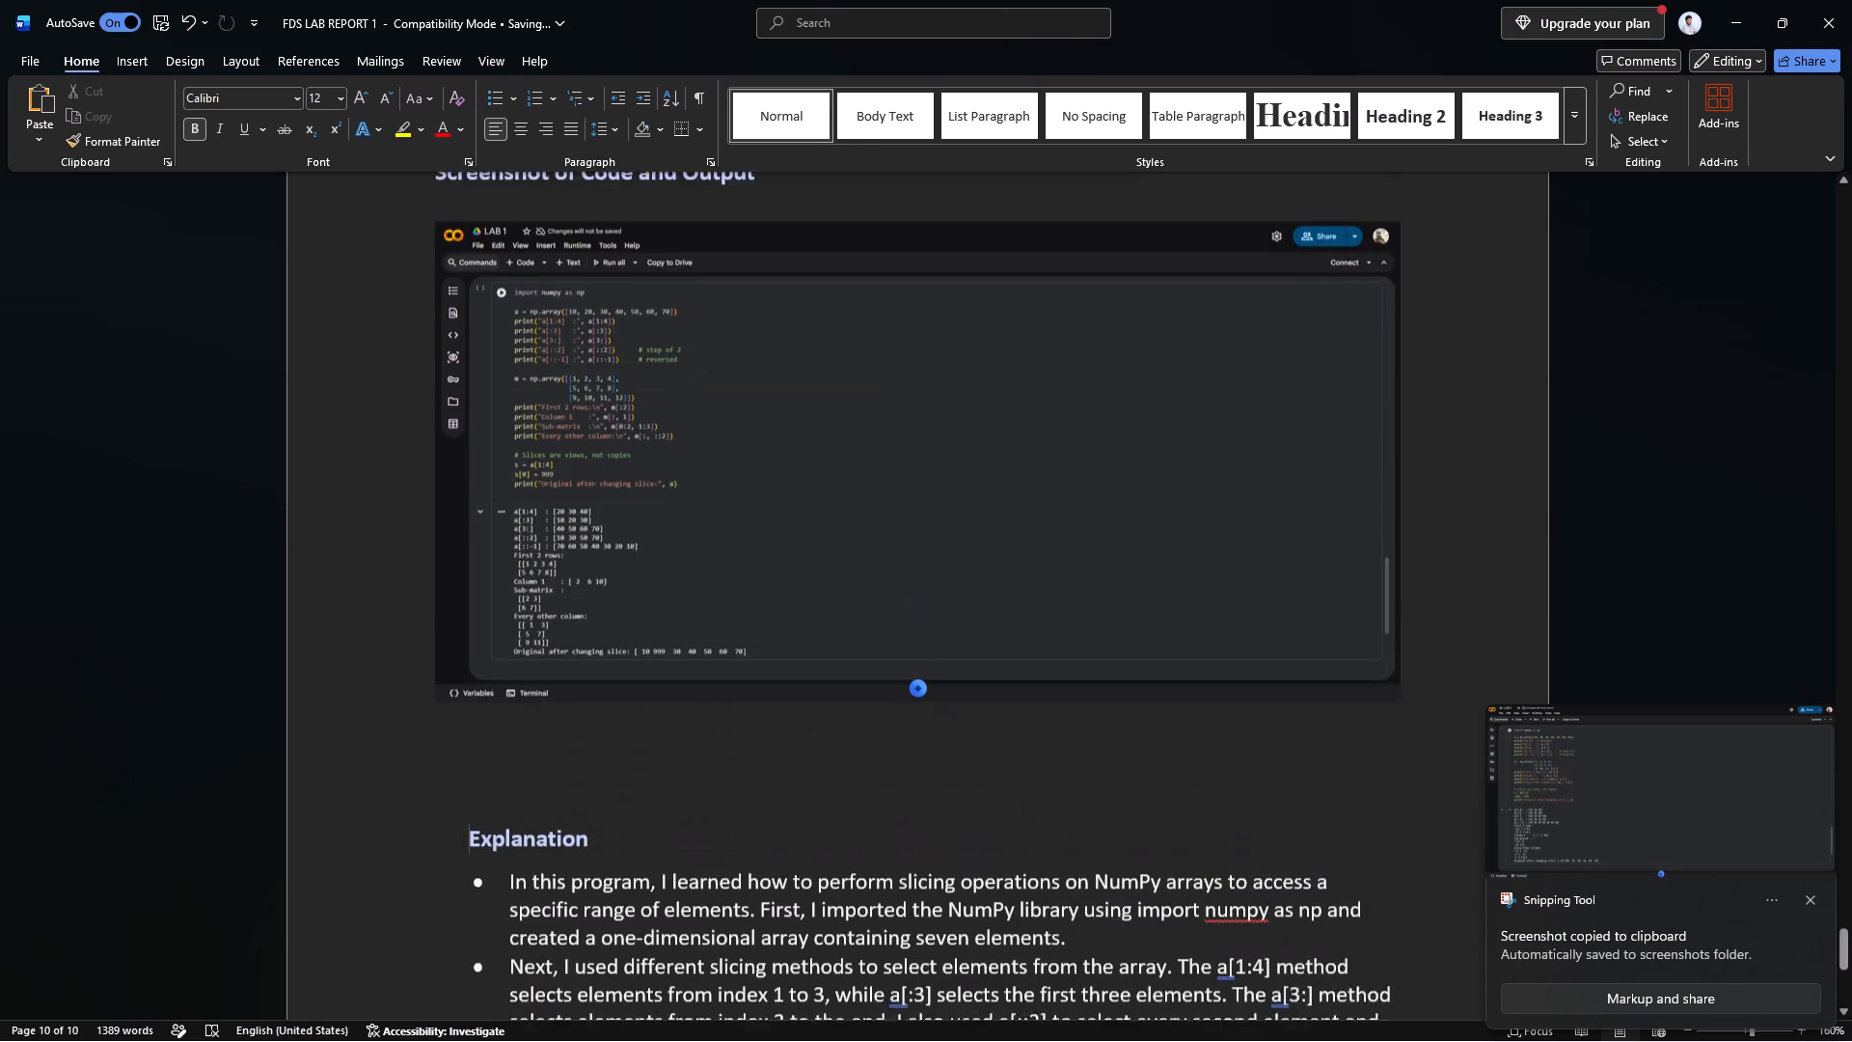
# Look through the report's sections to check the layout of the code boxes, pasted captures and explanations.
pyautogui.scroll(-2, 503, 444)
pyautogui.scroll(1, 503, 444)
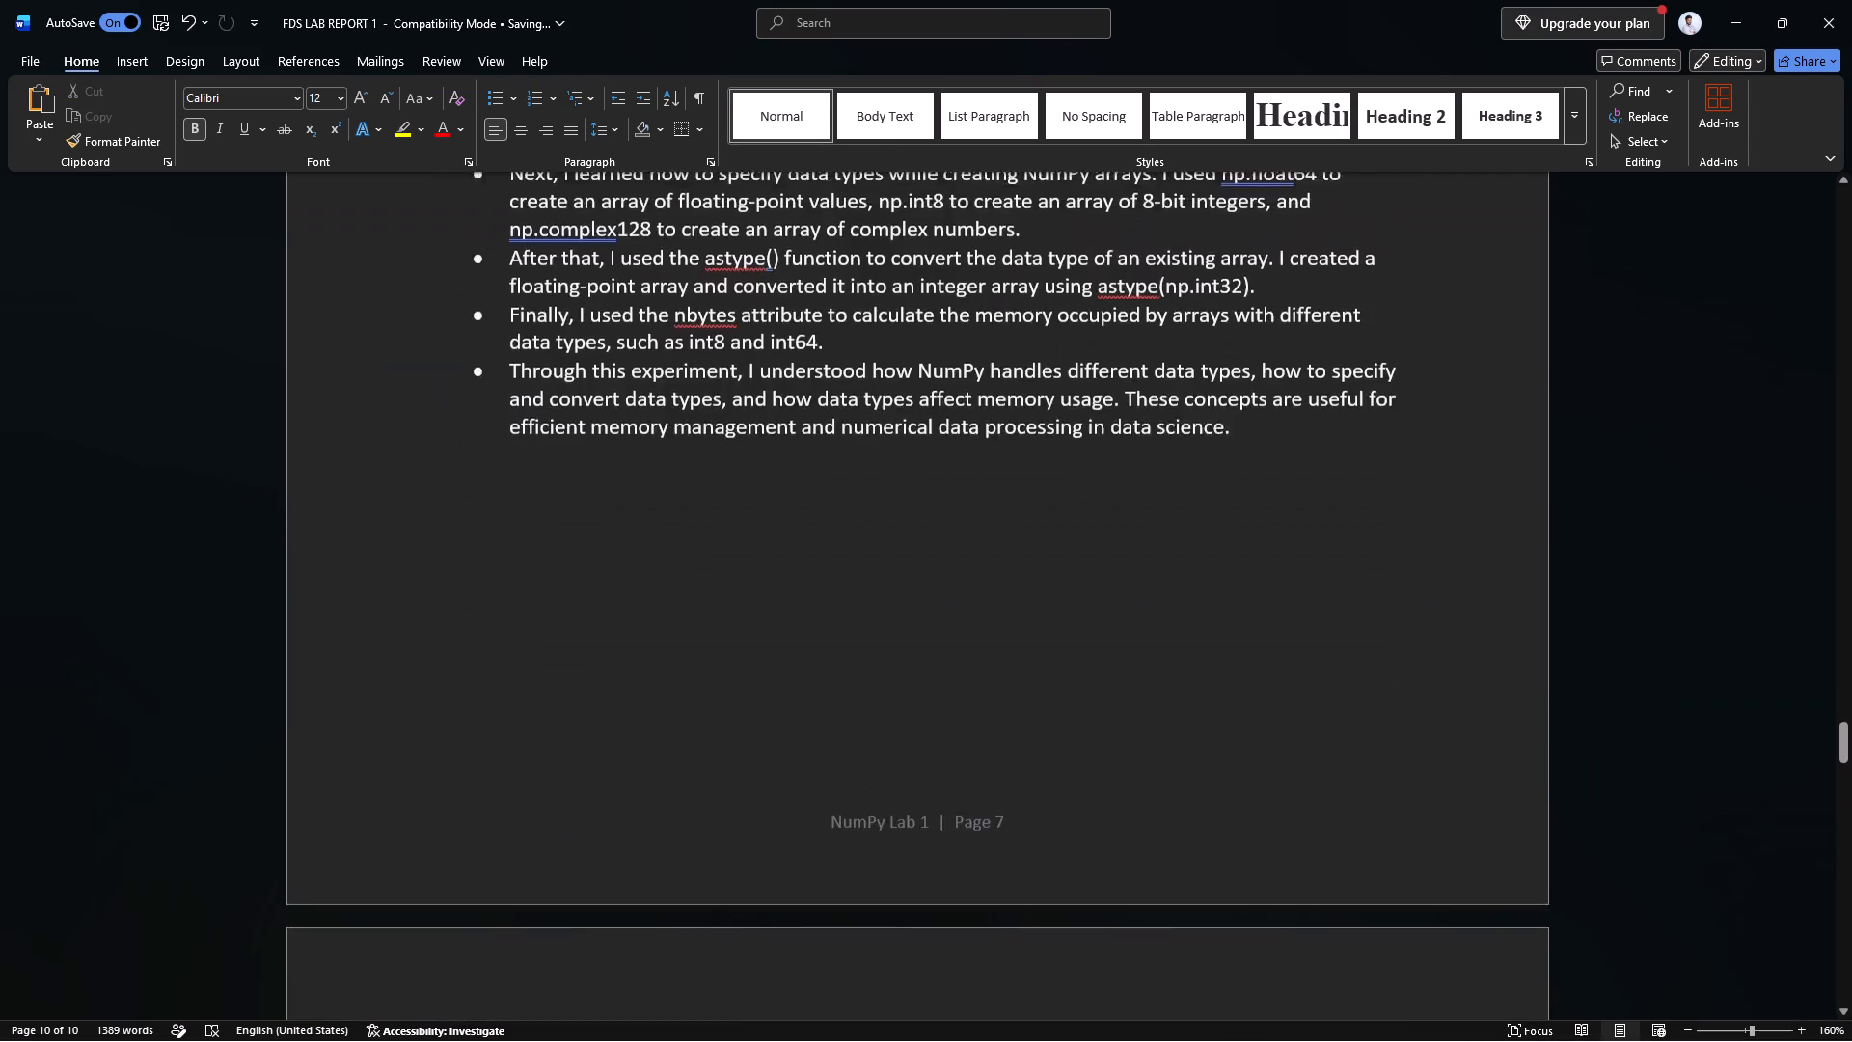
pyautogui.scroll(1, 503, 444)
pyautogui.keyDown('ctrl'); pyautogui.scroll(-2, 503, 444); pyautogui.keyUp('ctrl')
pyautogui.scroll(-1, 516, 550)
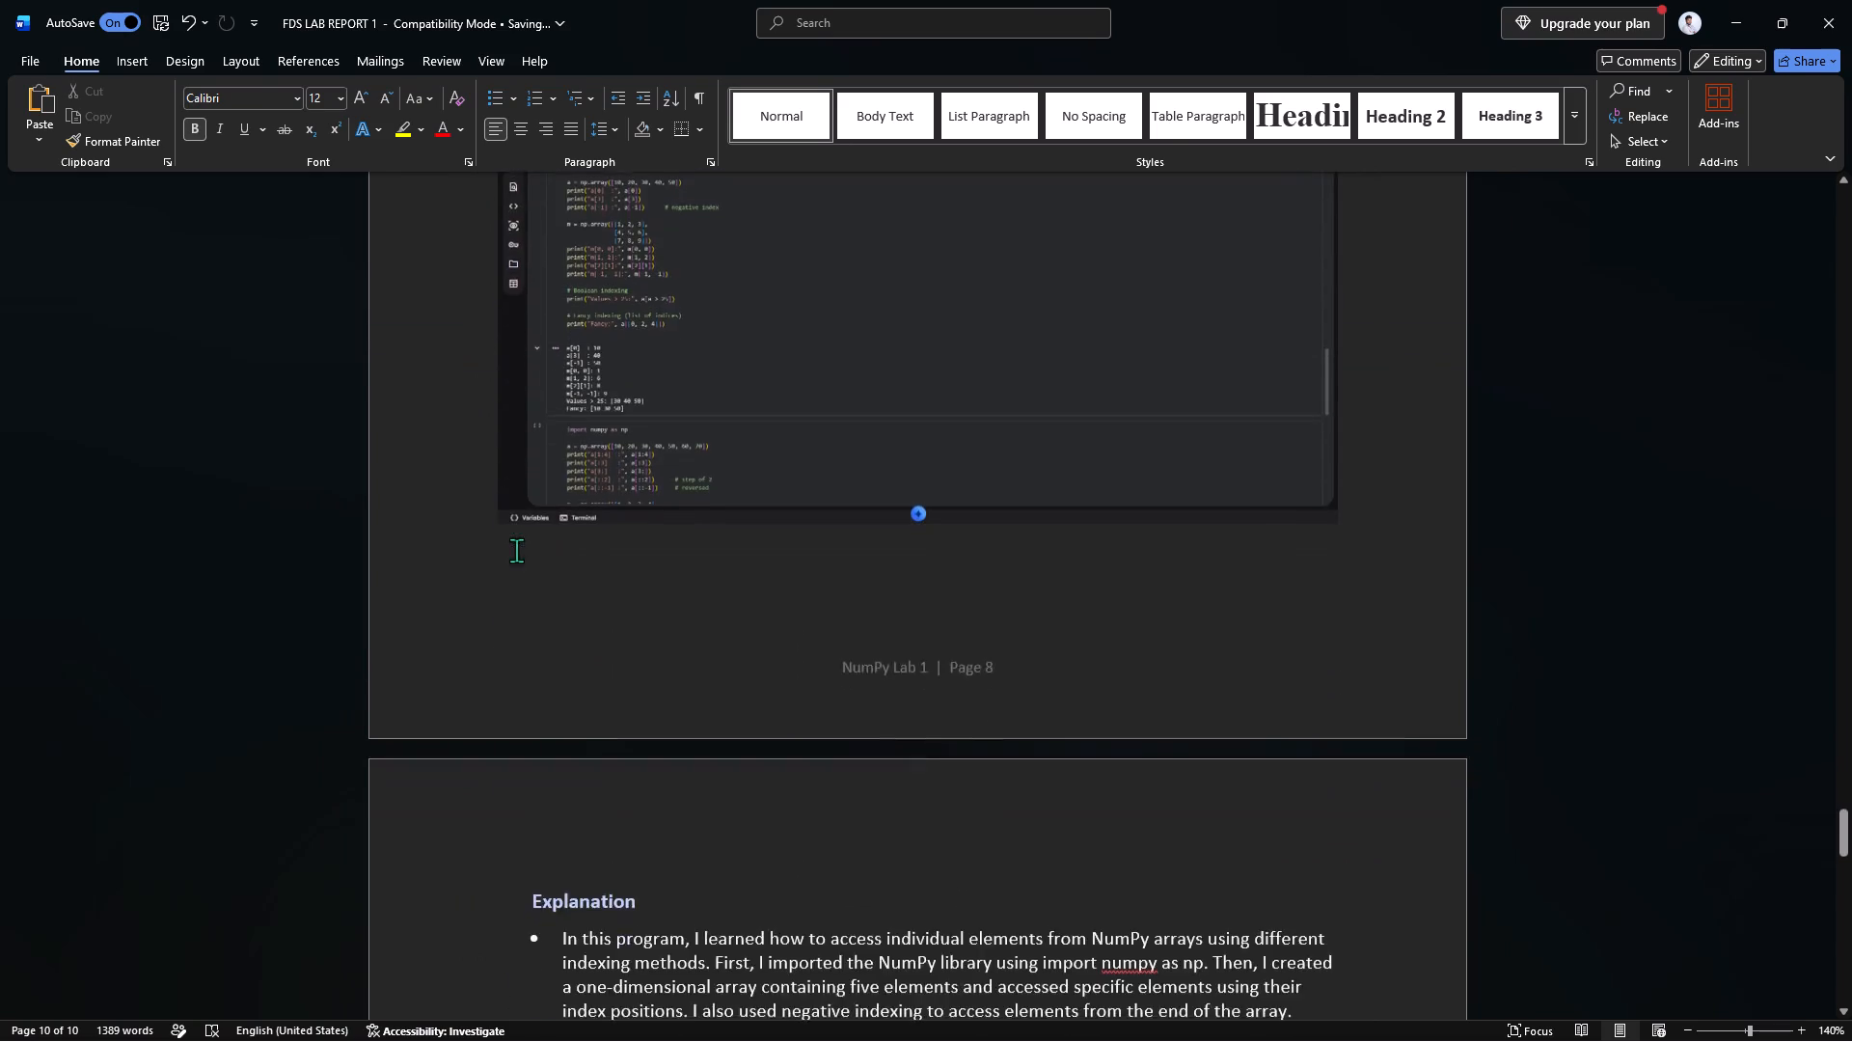
pyautogui.scroll(-1, 516, 550)
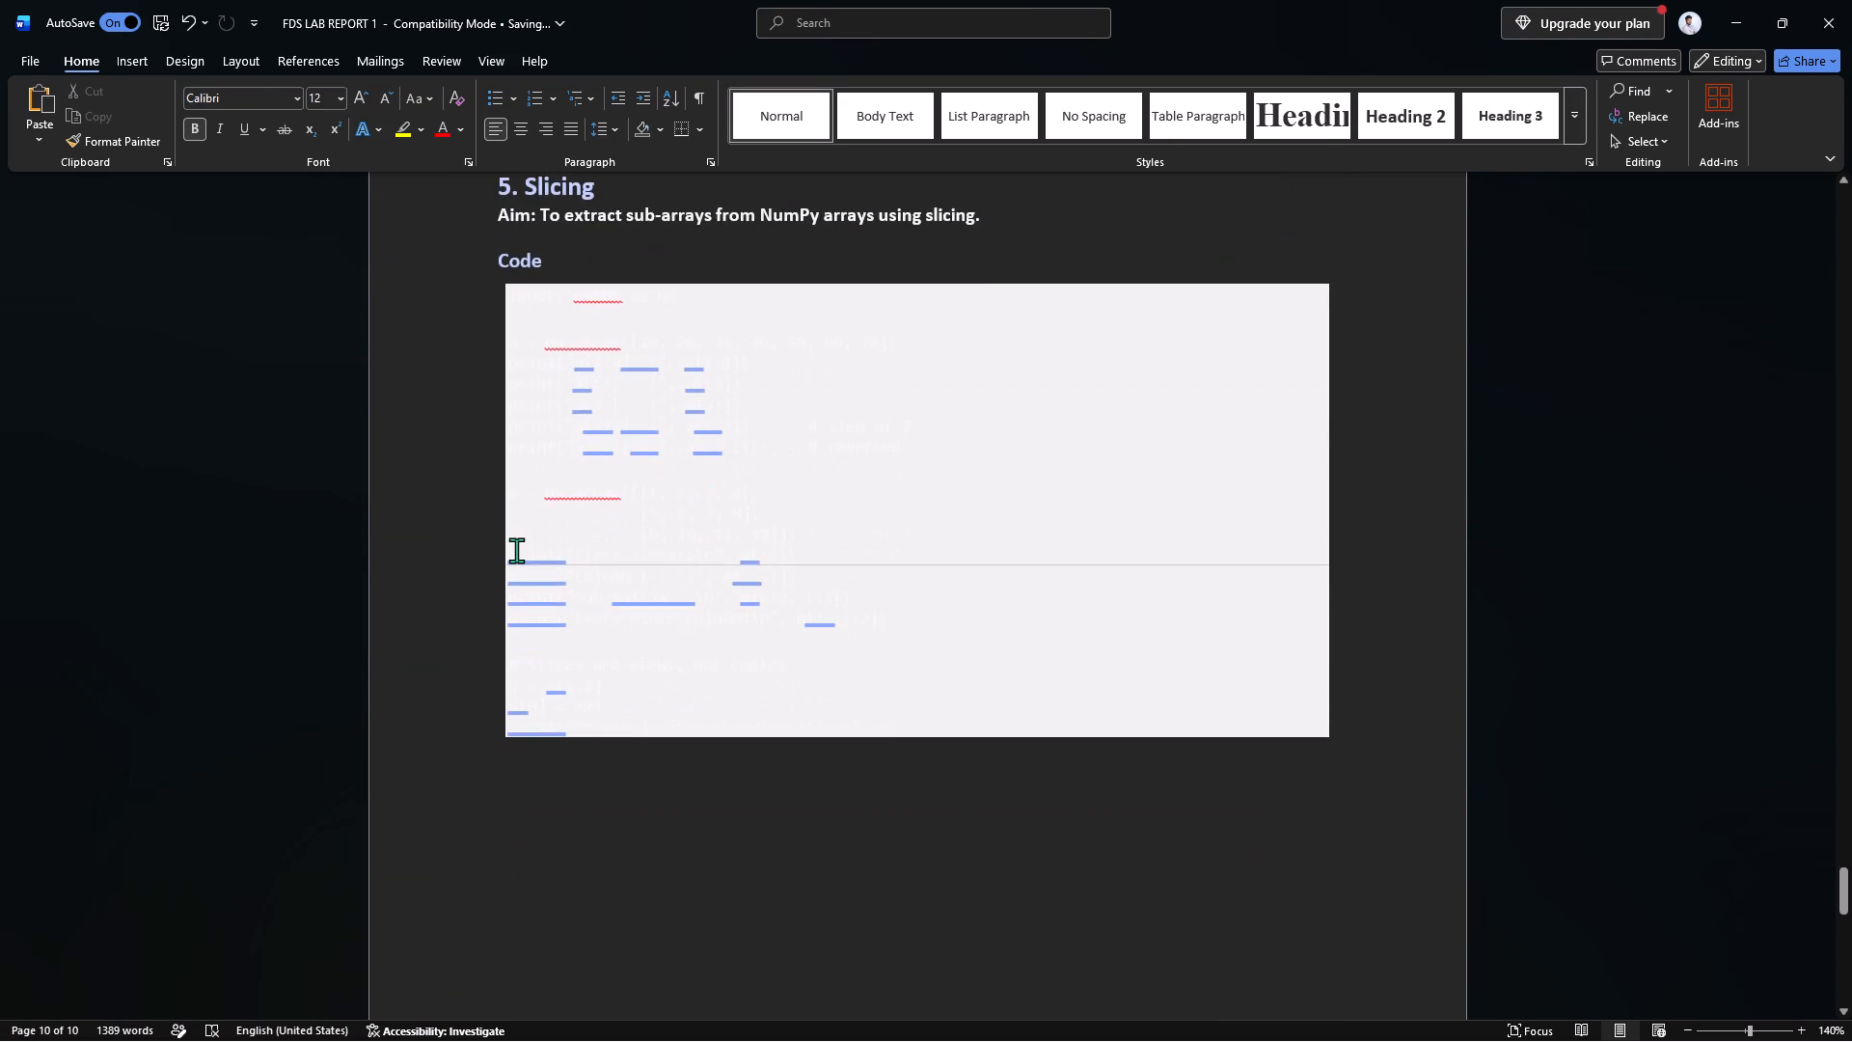
pyautogui.scroll(-1, 516, 550)
pyautogui.scroll(20, 516, 550)
pyautogui.scroll(20, 516, 550)
pyautogui.scroll(20, 516, 550)
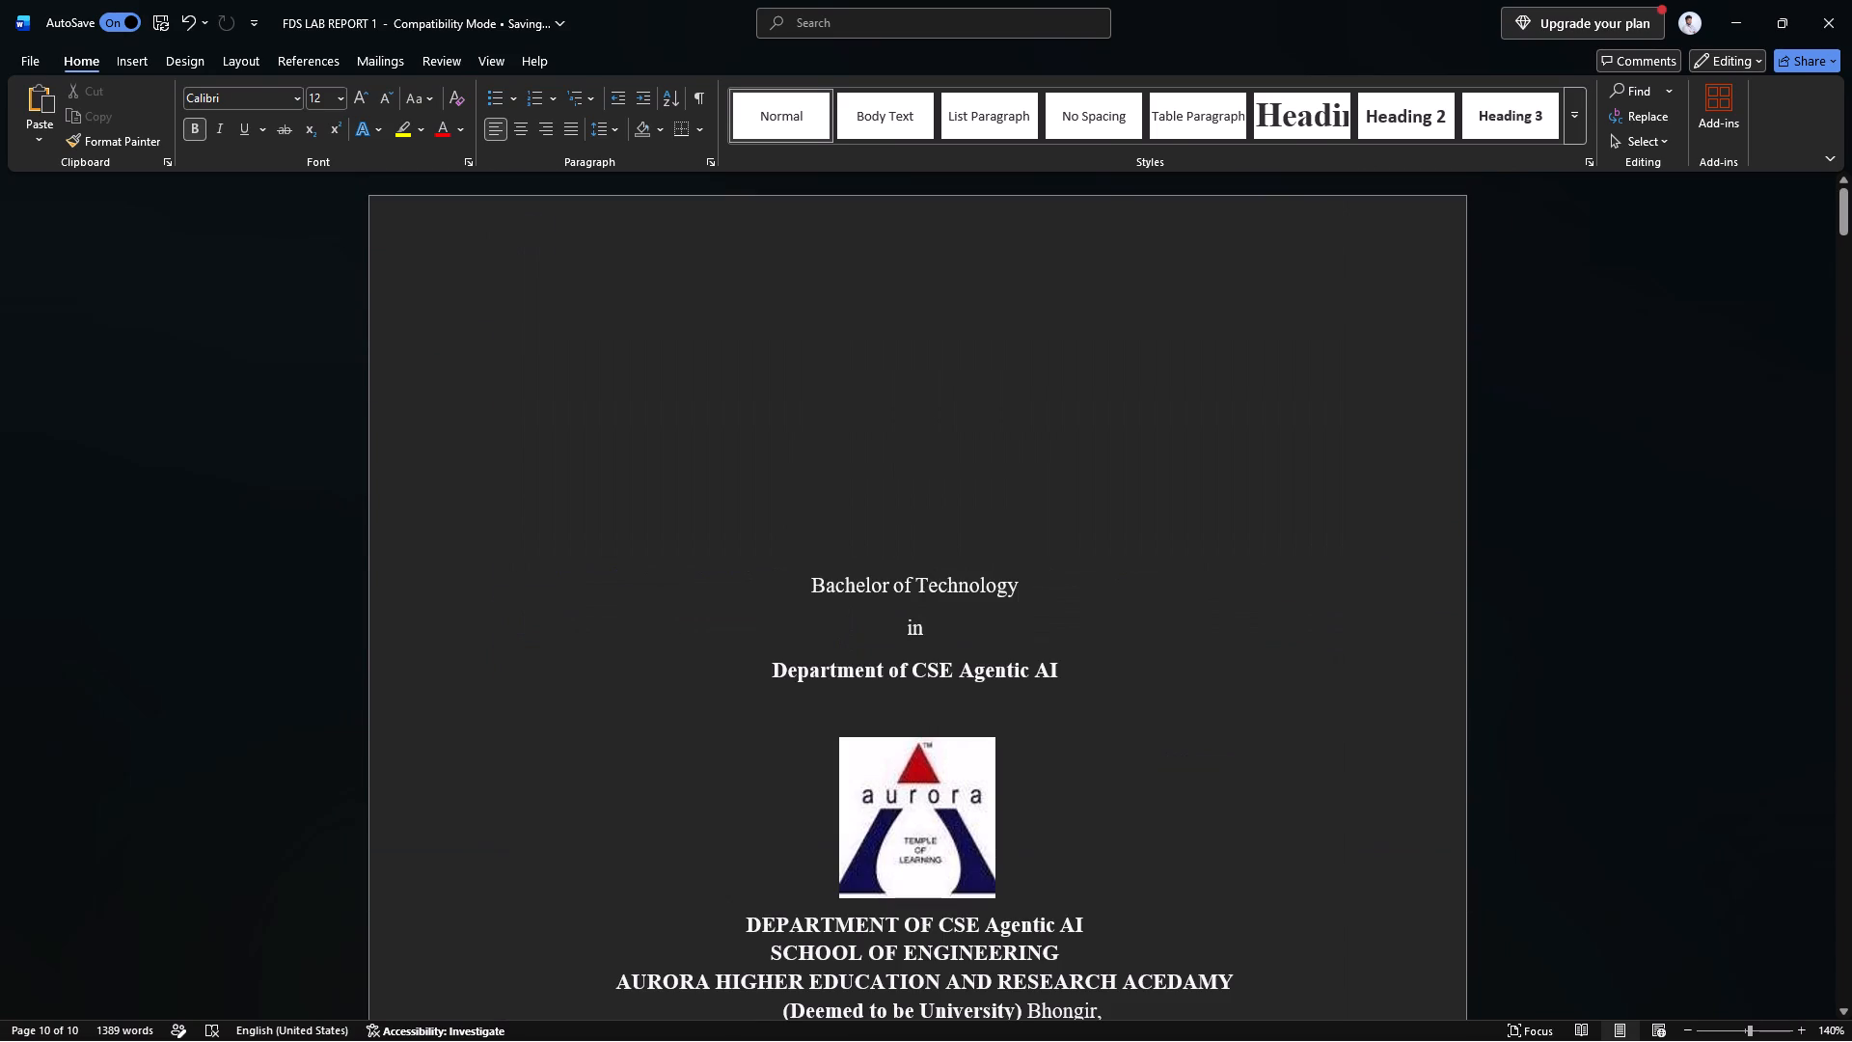
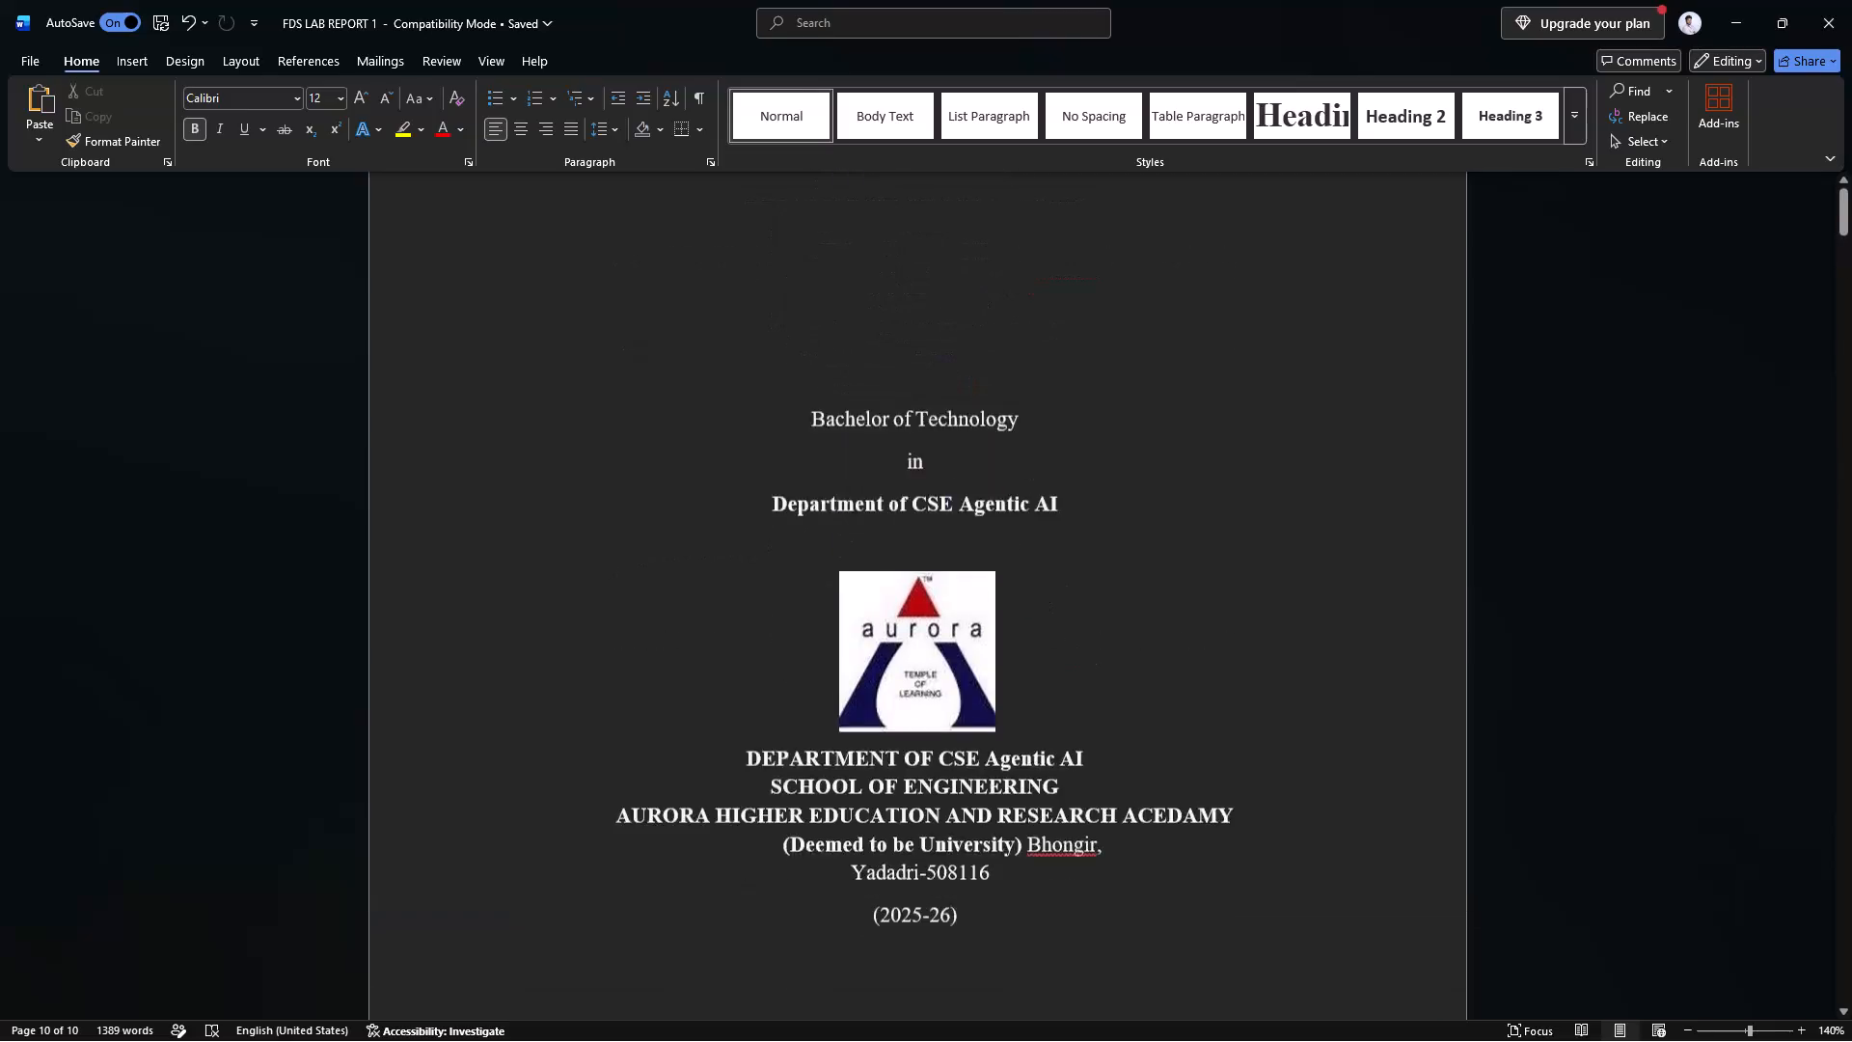
# Export the report as a PDF named FDS LAB REPORT 1 in the Desktop's FDS folder and close its automatically opened browser tab.
pyautogui.click(25, 63)
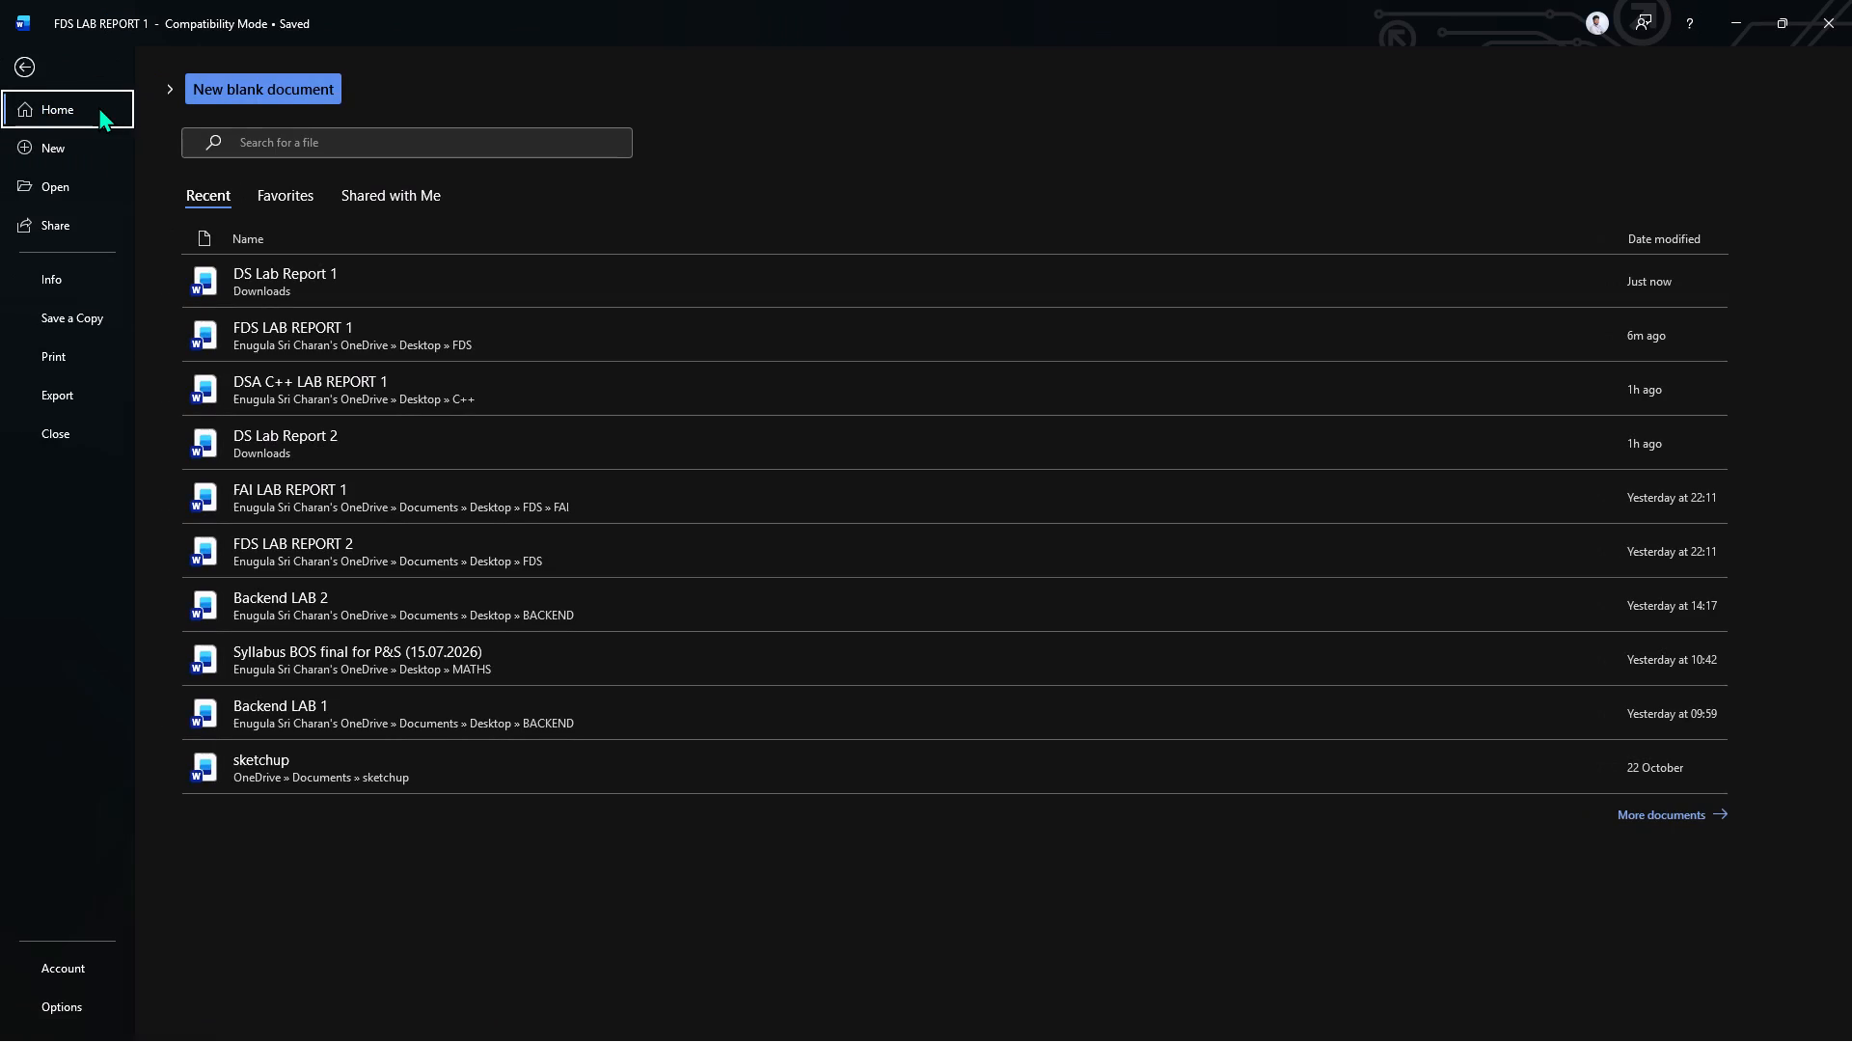
pyautogui.click(79, 391)
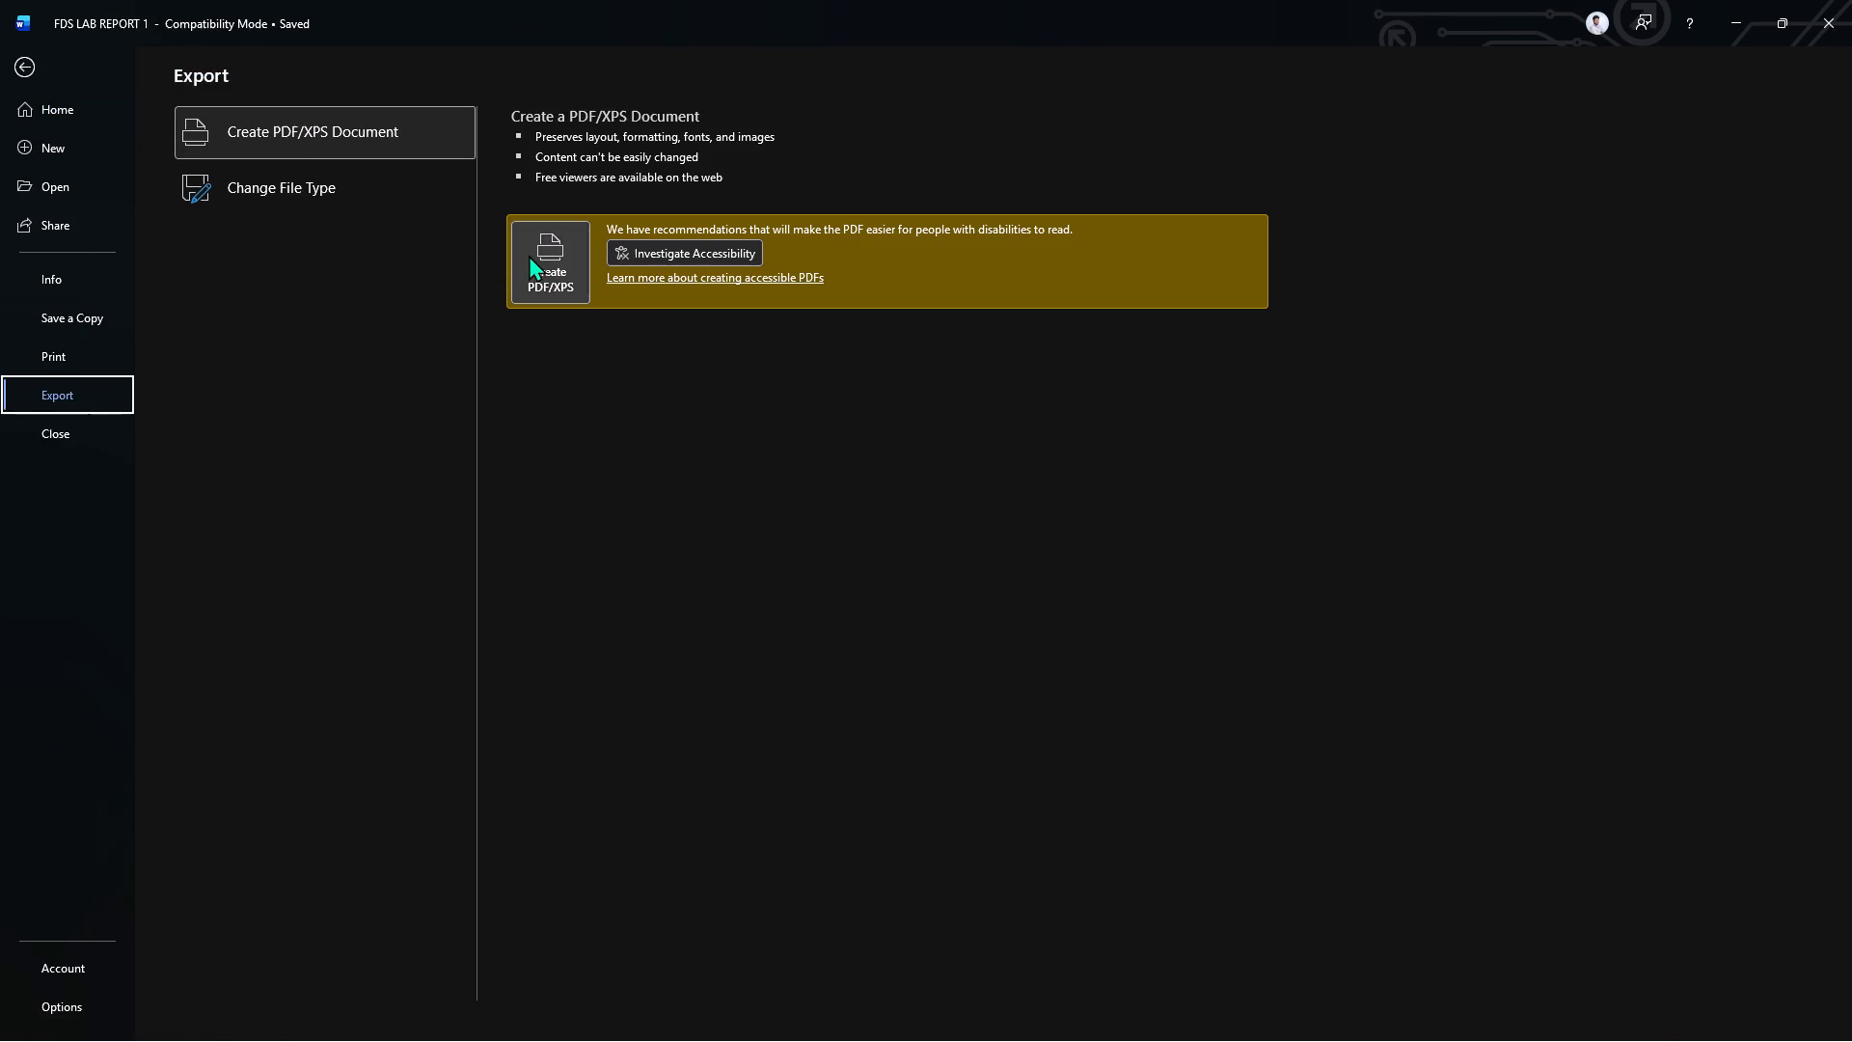
pyautogui.click(531, 259)
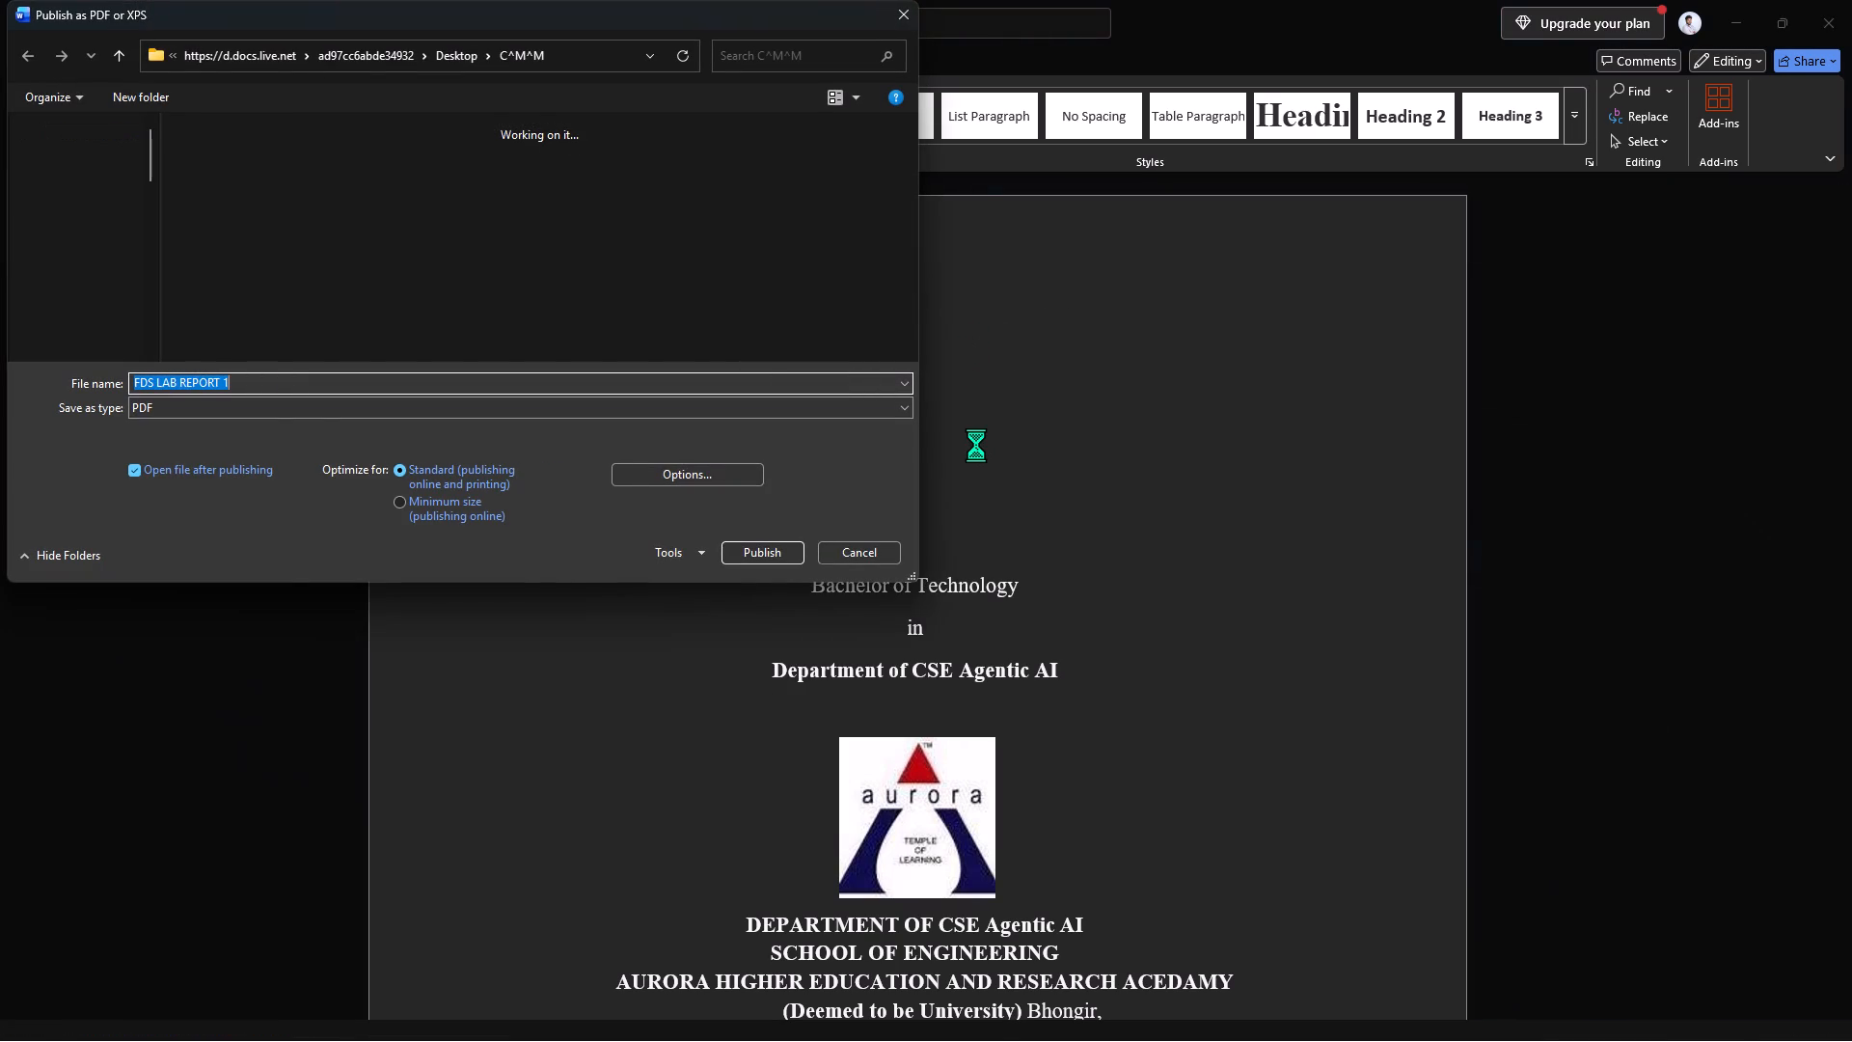
pyautogui.press('Return')
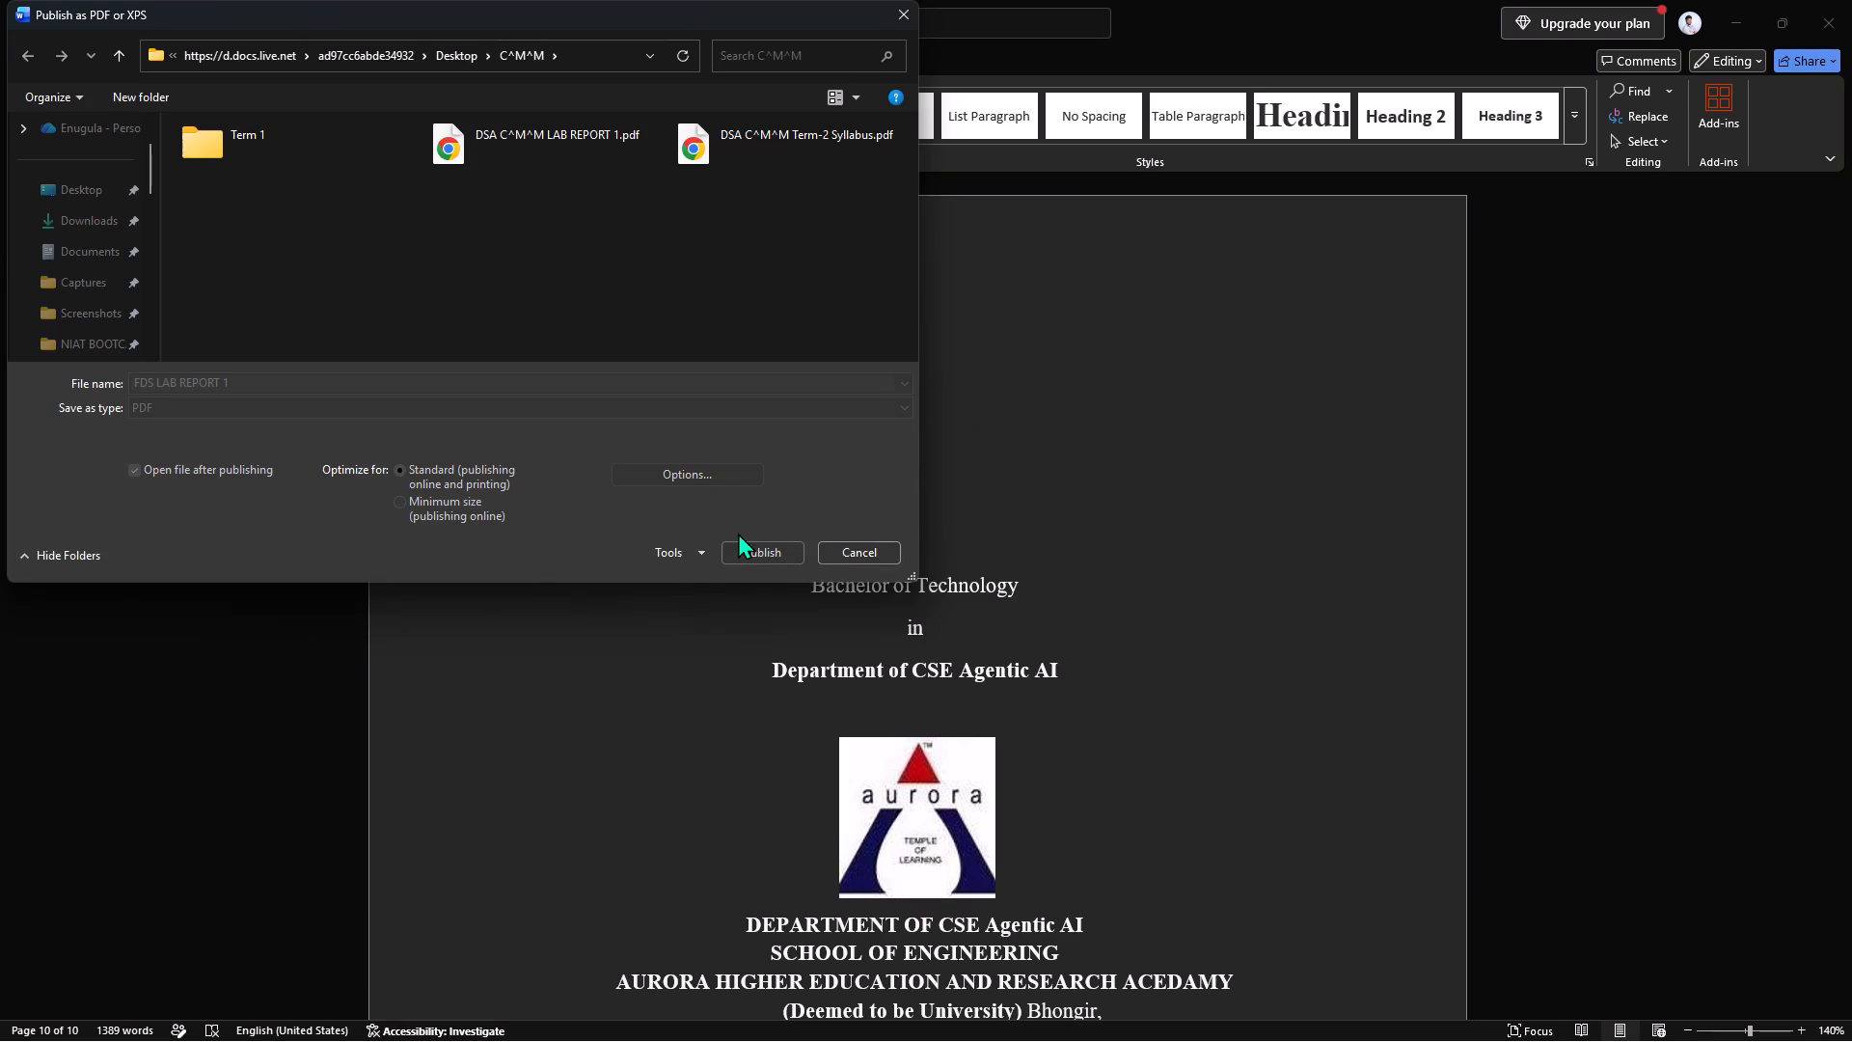
pyautogui.click(758, 541)
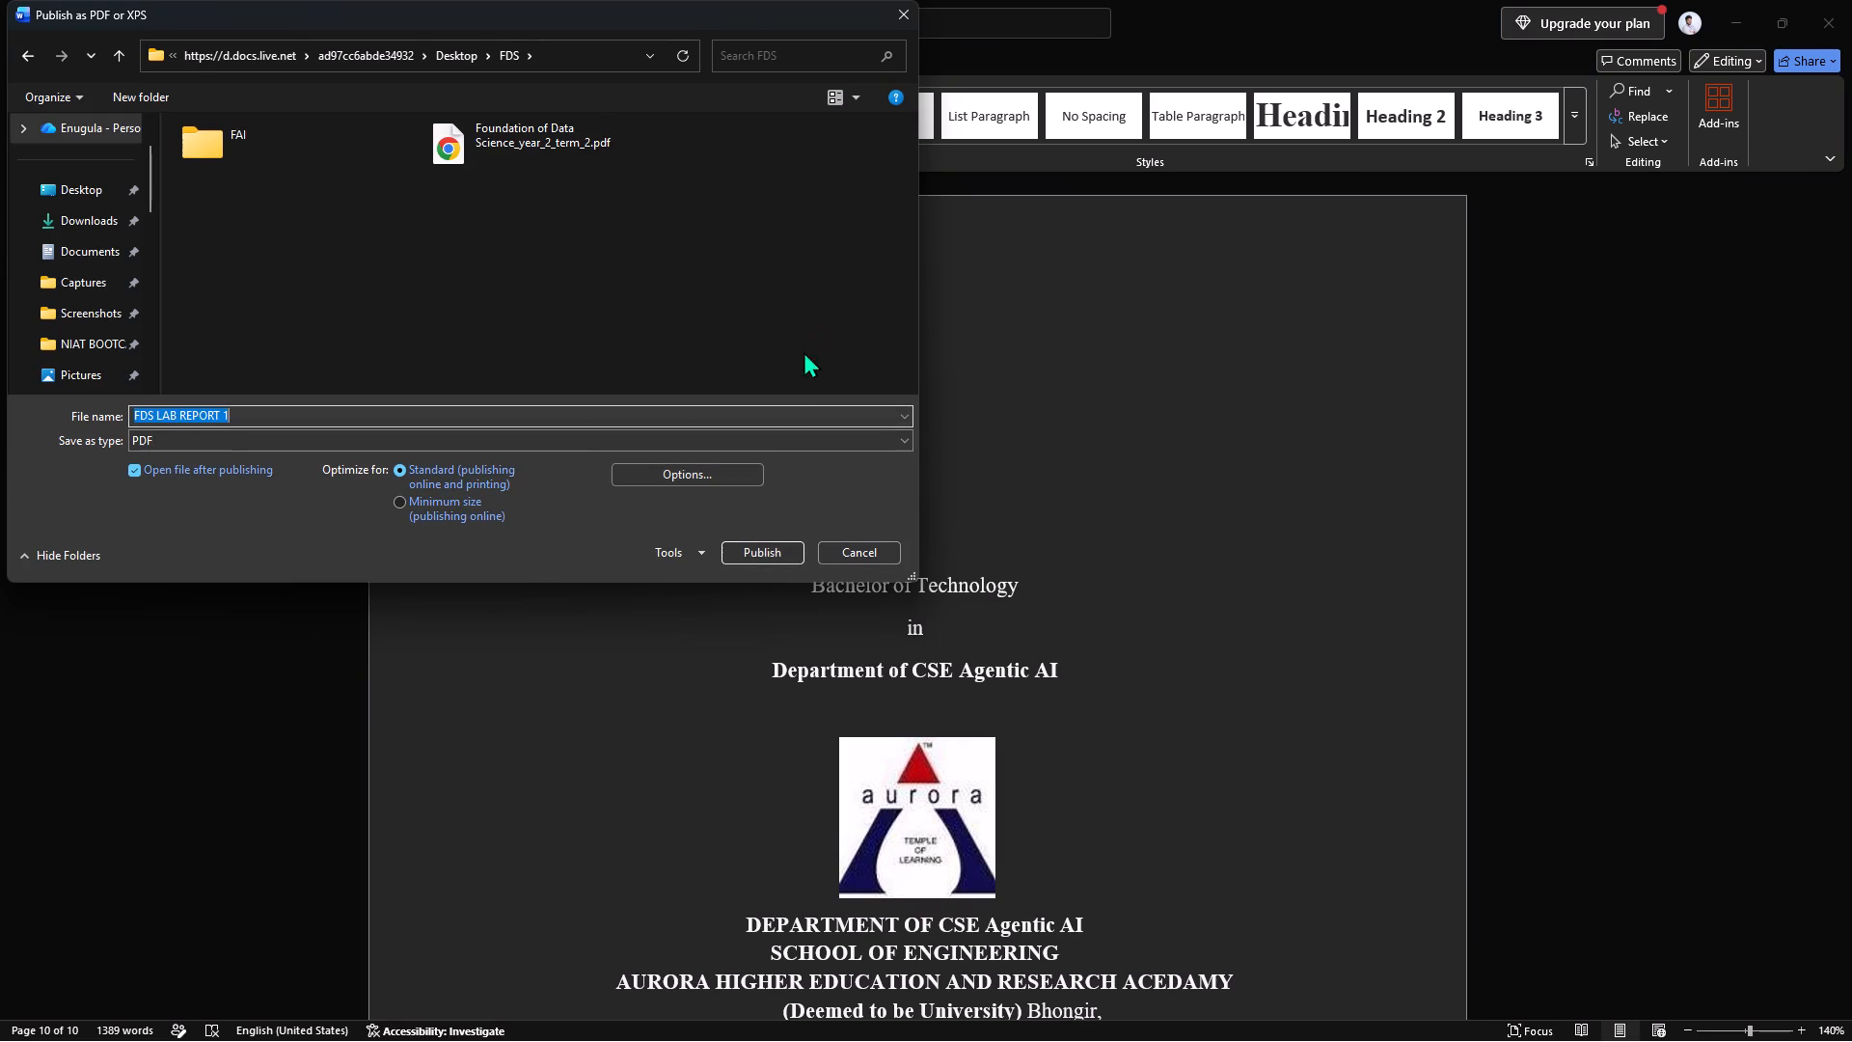
pyautogui.click(776, 545)
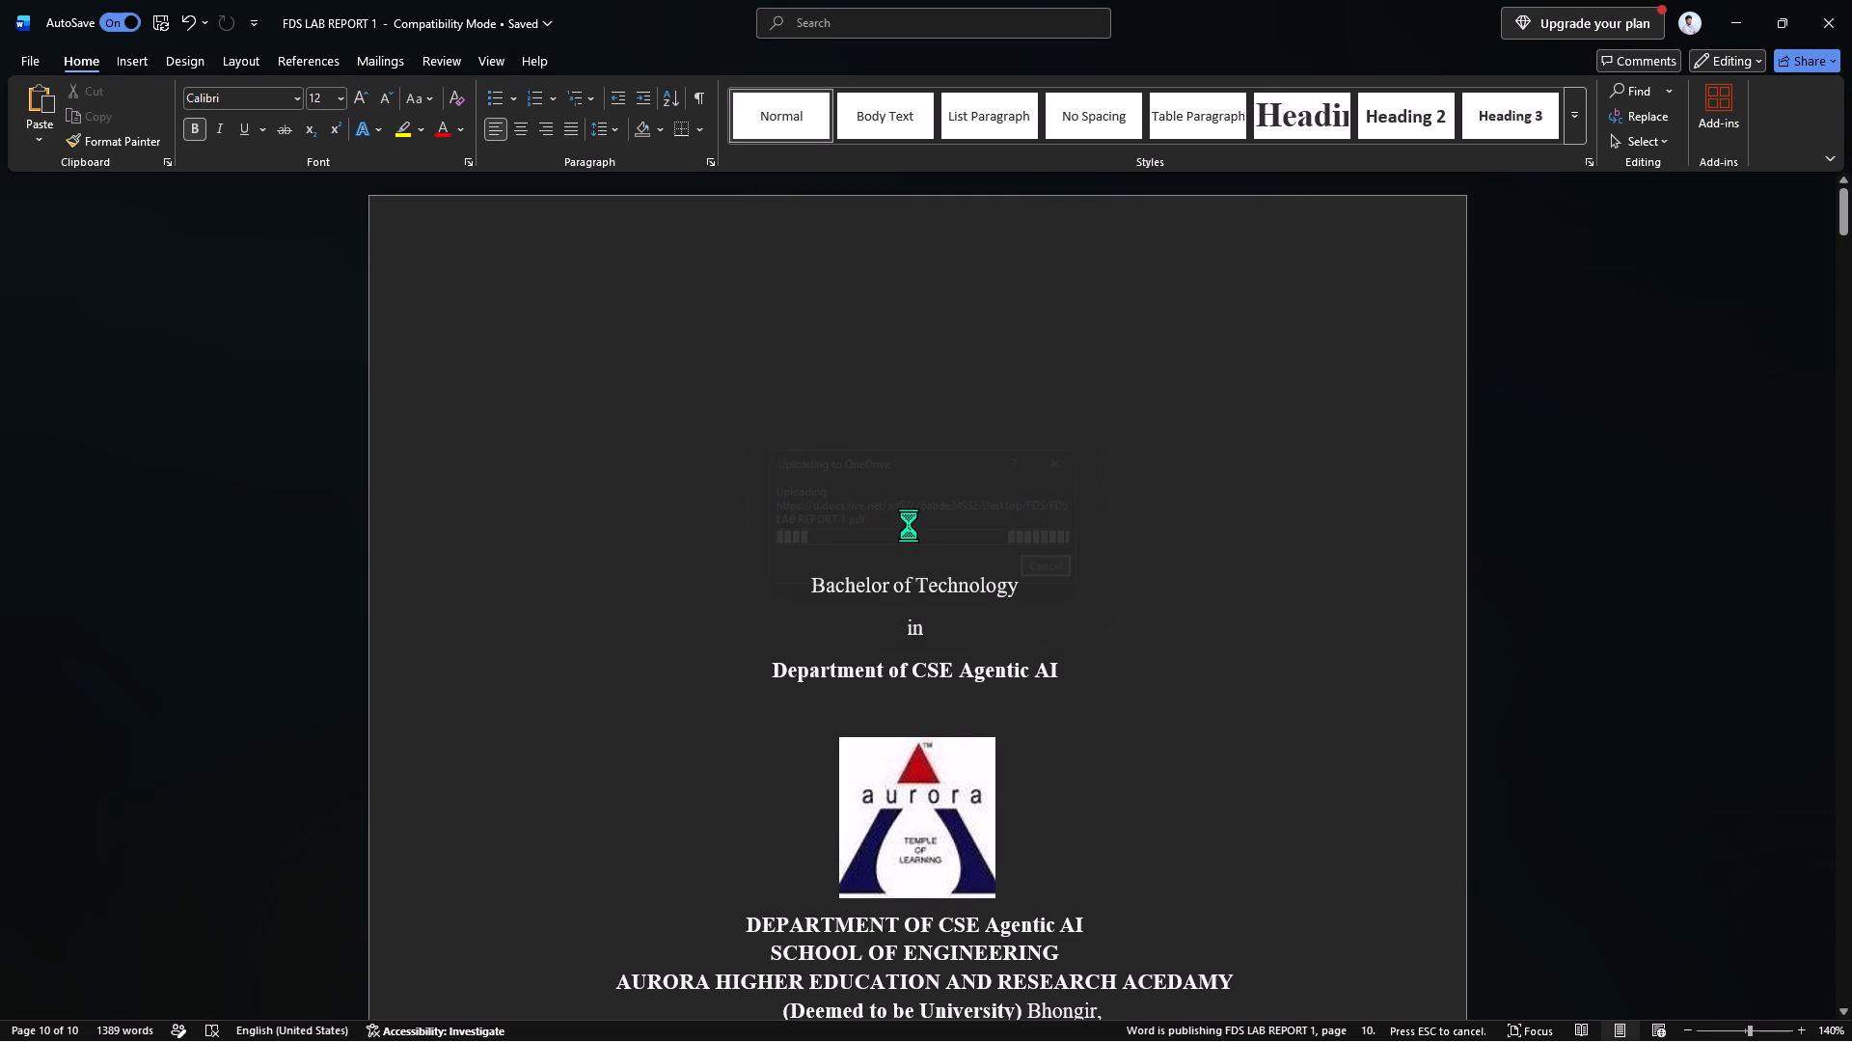
pyautogui.press('/')
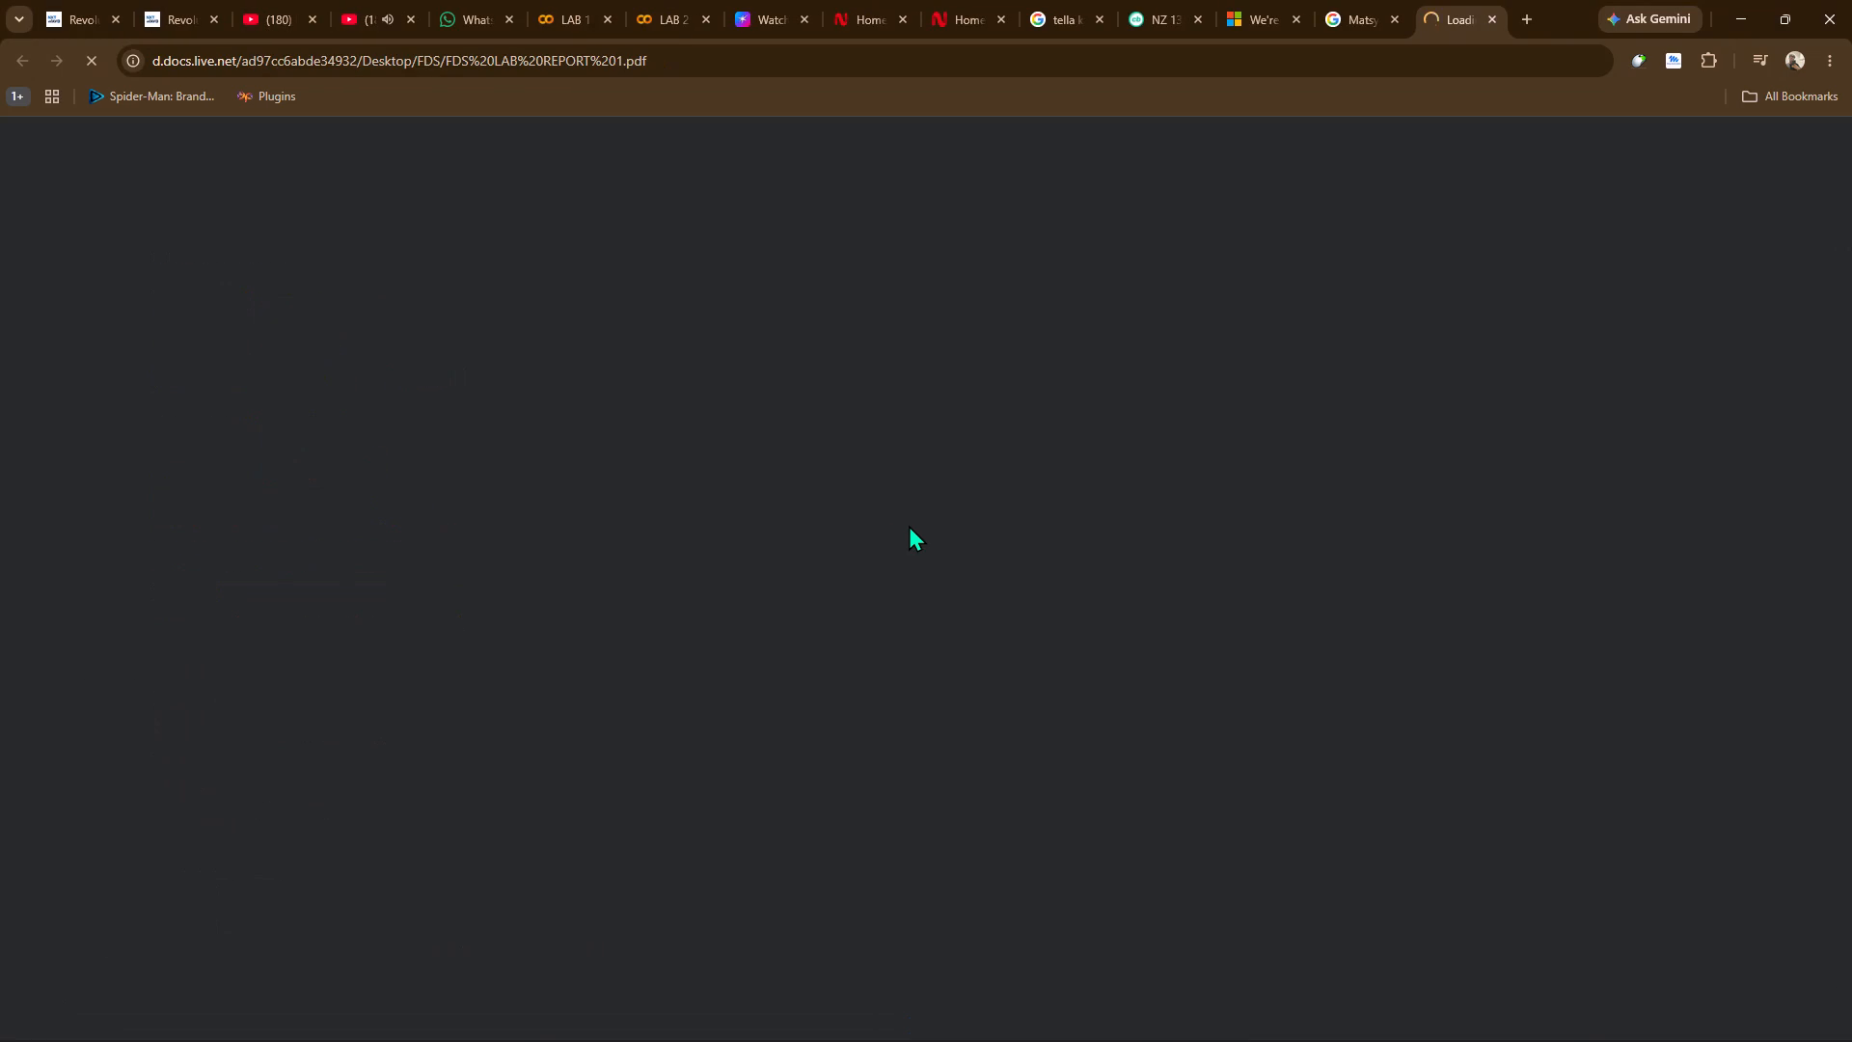
pyautogui.hotkey('ctrl', 'w')
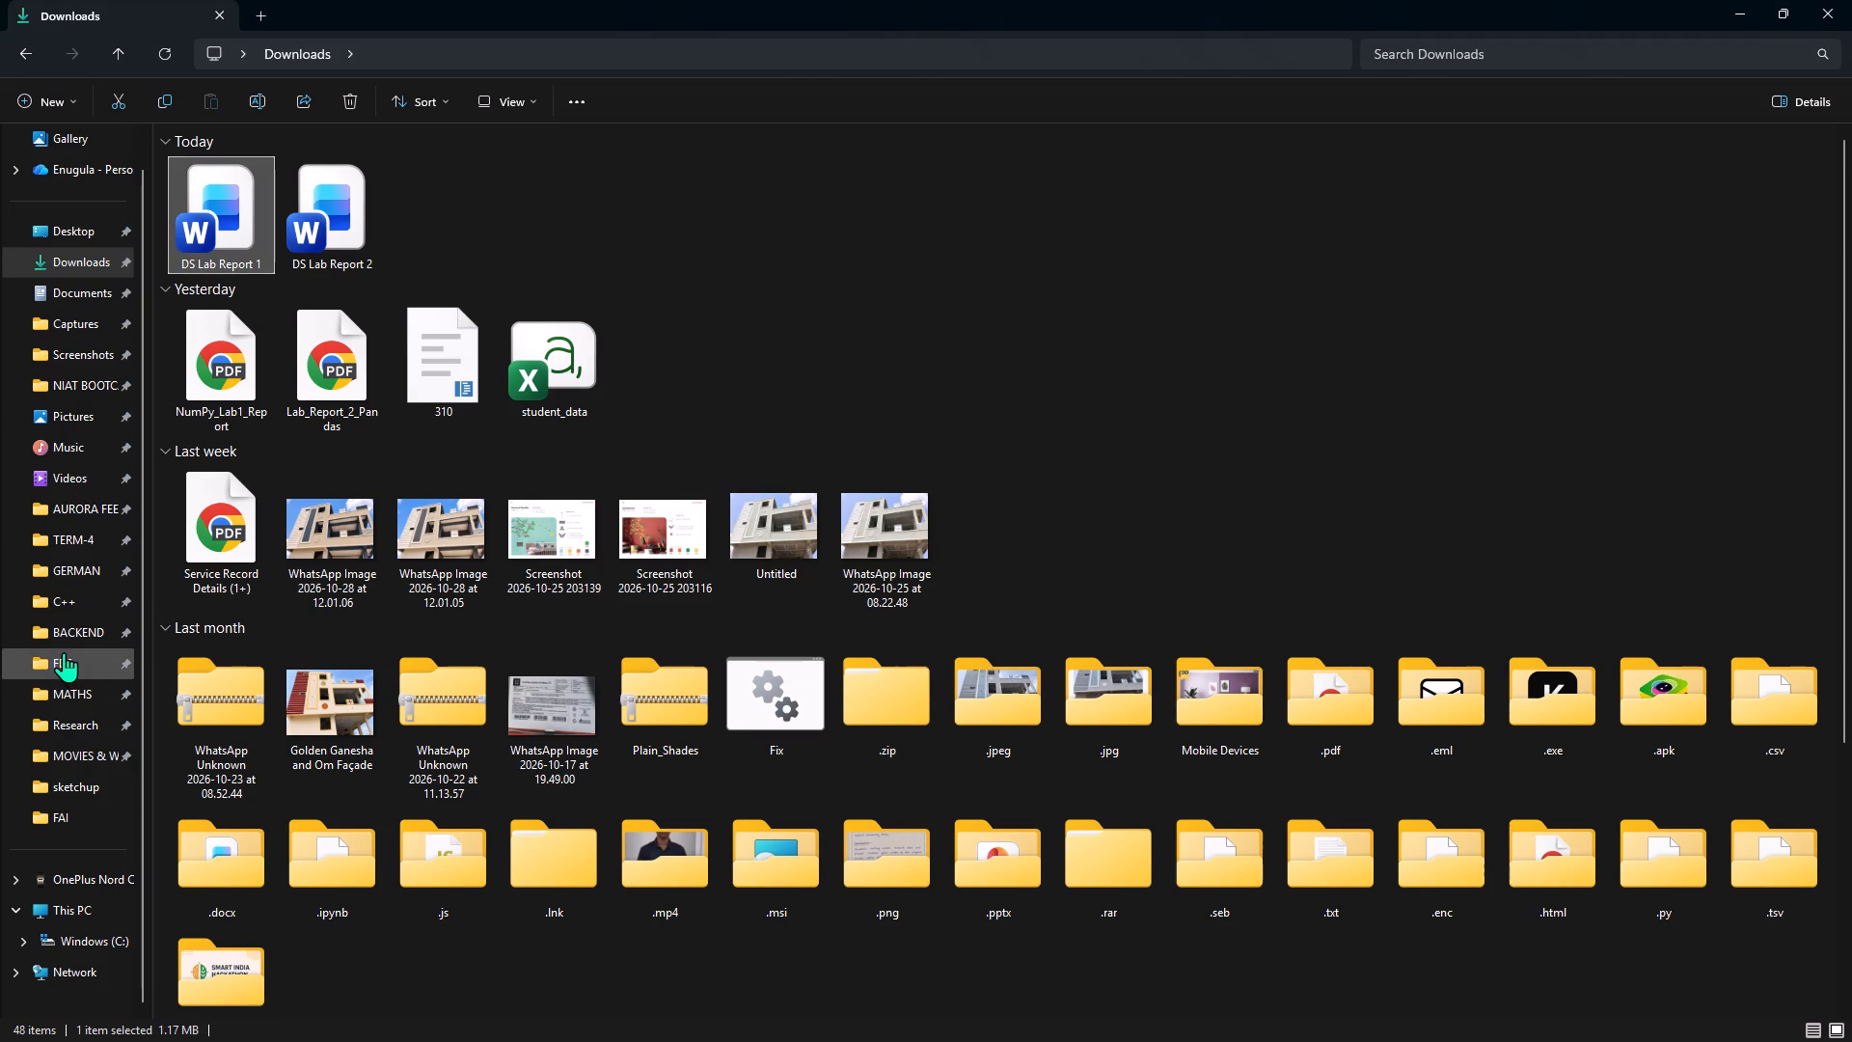
# Open the exported FDS LAB REPORT 1 PDF from the FDS folder and check its pages, from cover and certificate to the Slicing section.
pyautogui.click(66, 597)
pyautogui.click(70, 667)
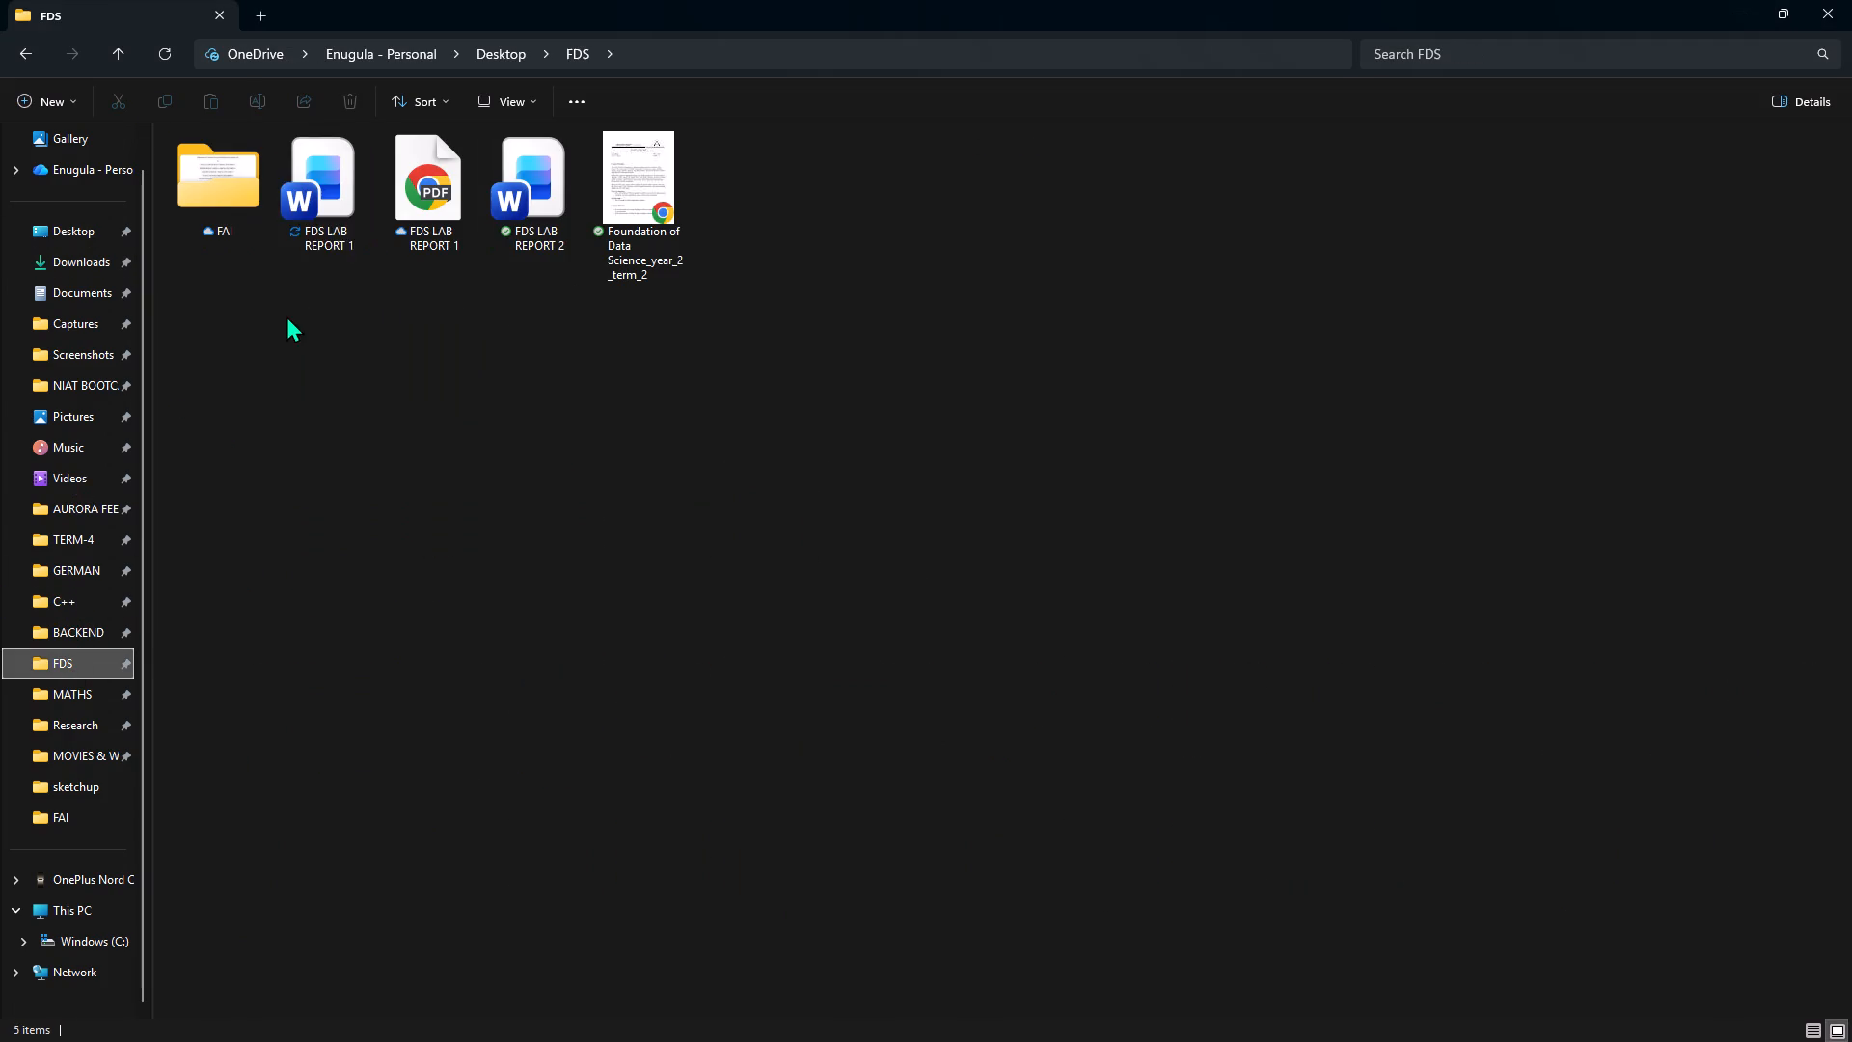
pyautogui.doubleClick(413, 204)
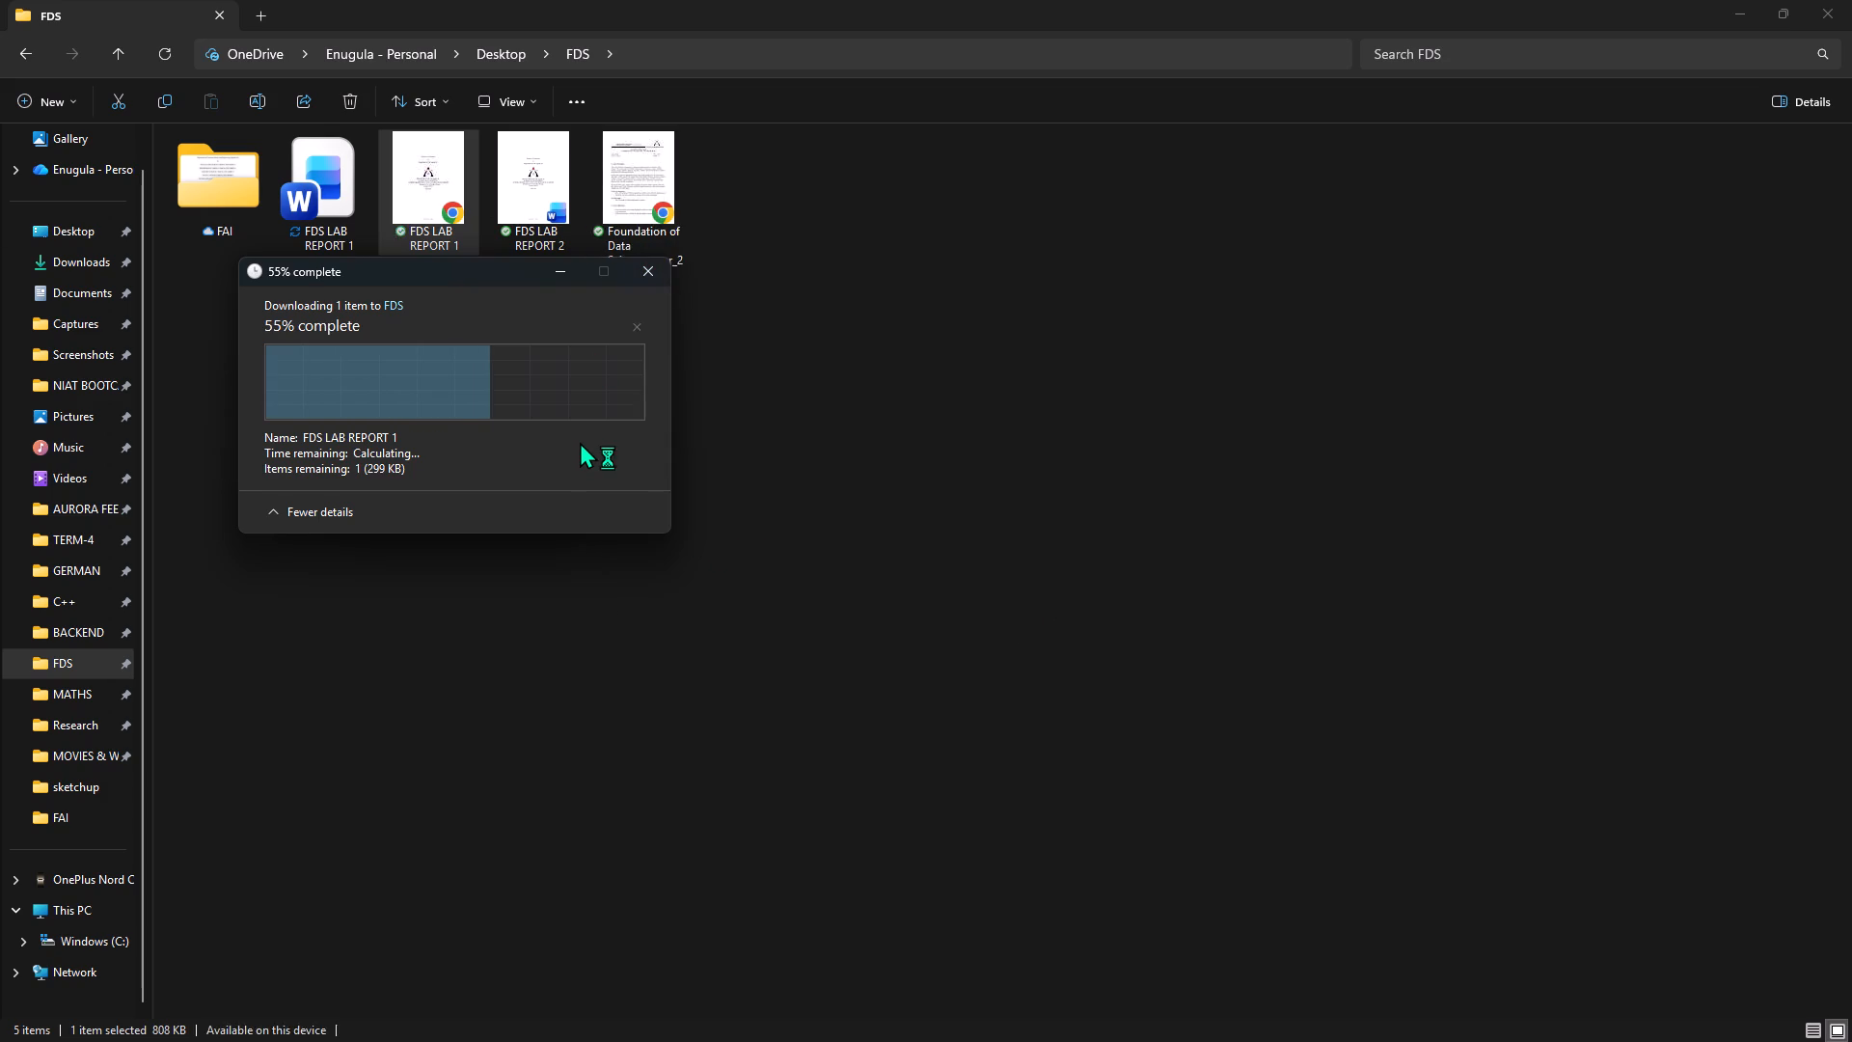
pyautogui.scroll(-3, 857, 665)
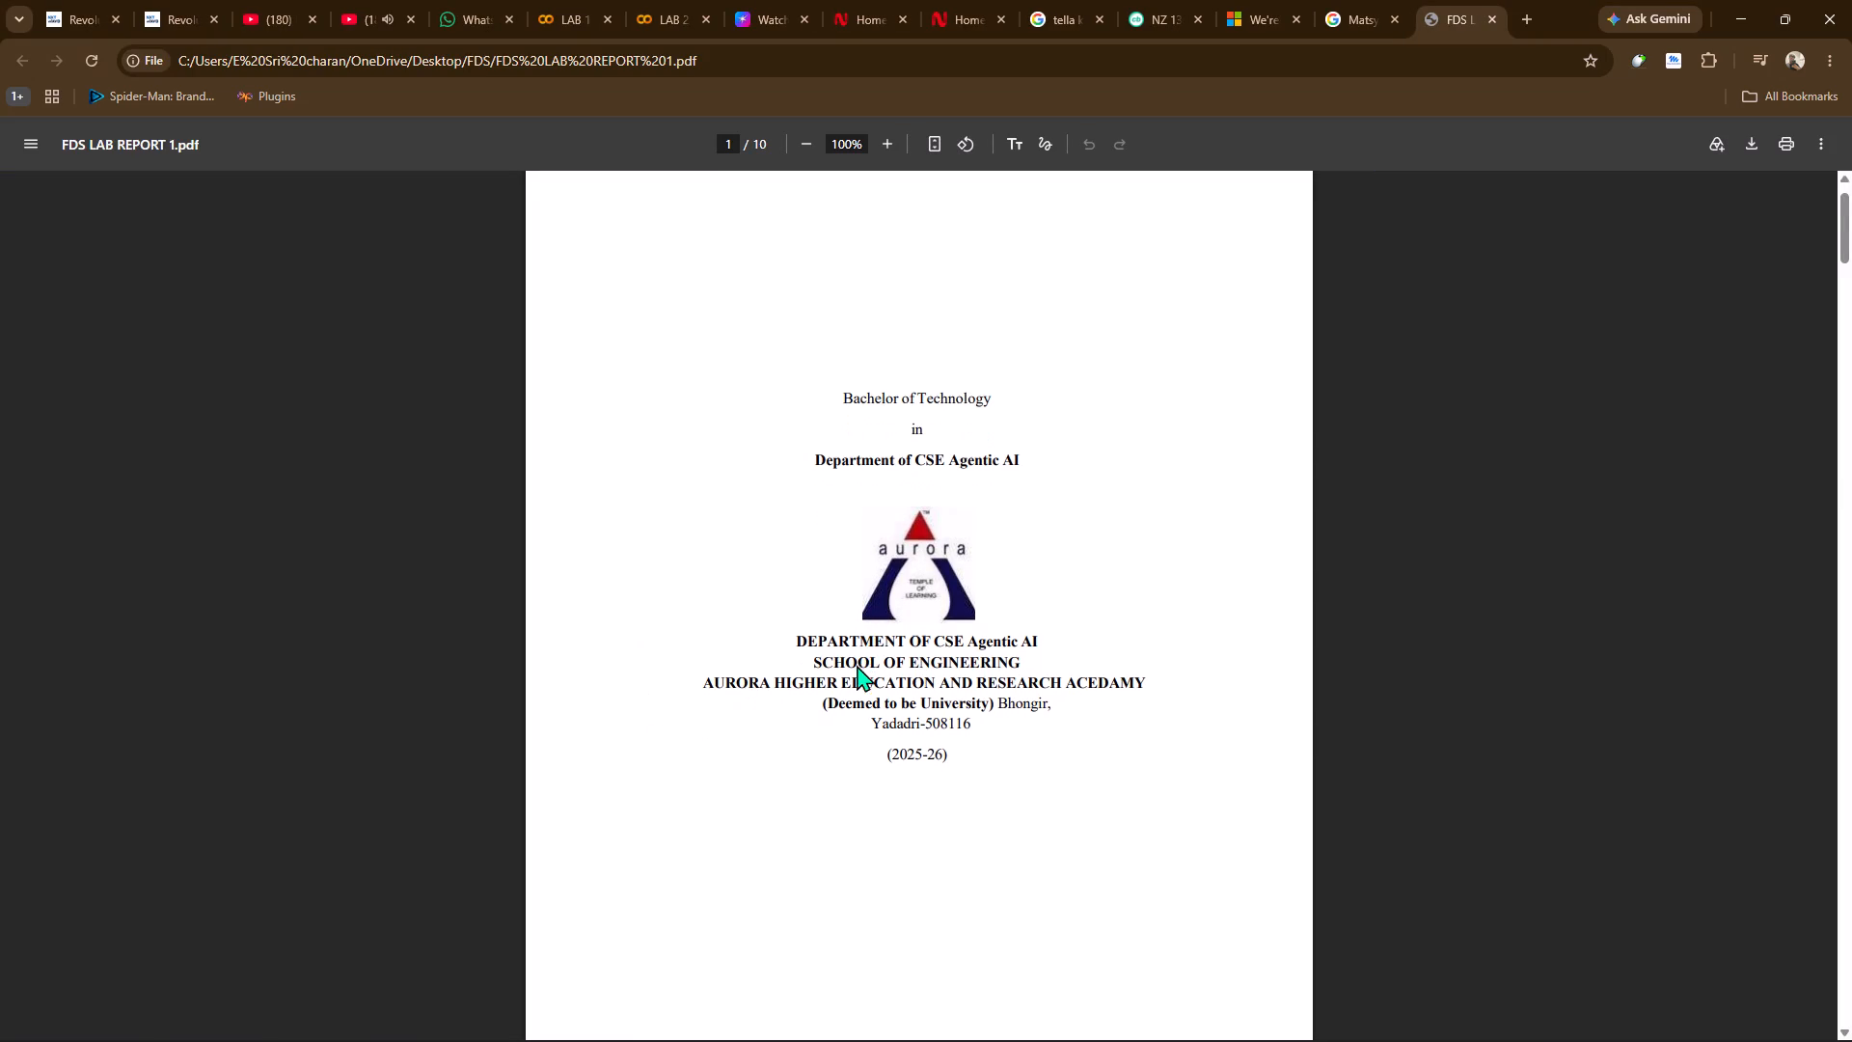
pyautogui.scroll(-18, 857, 665)
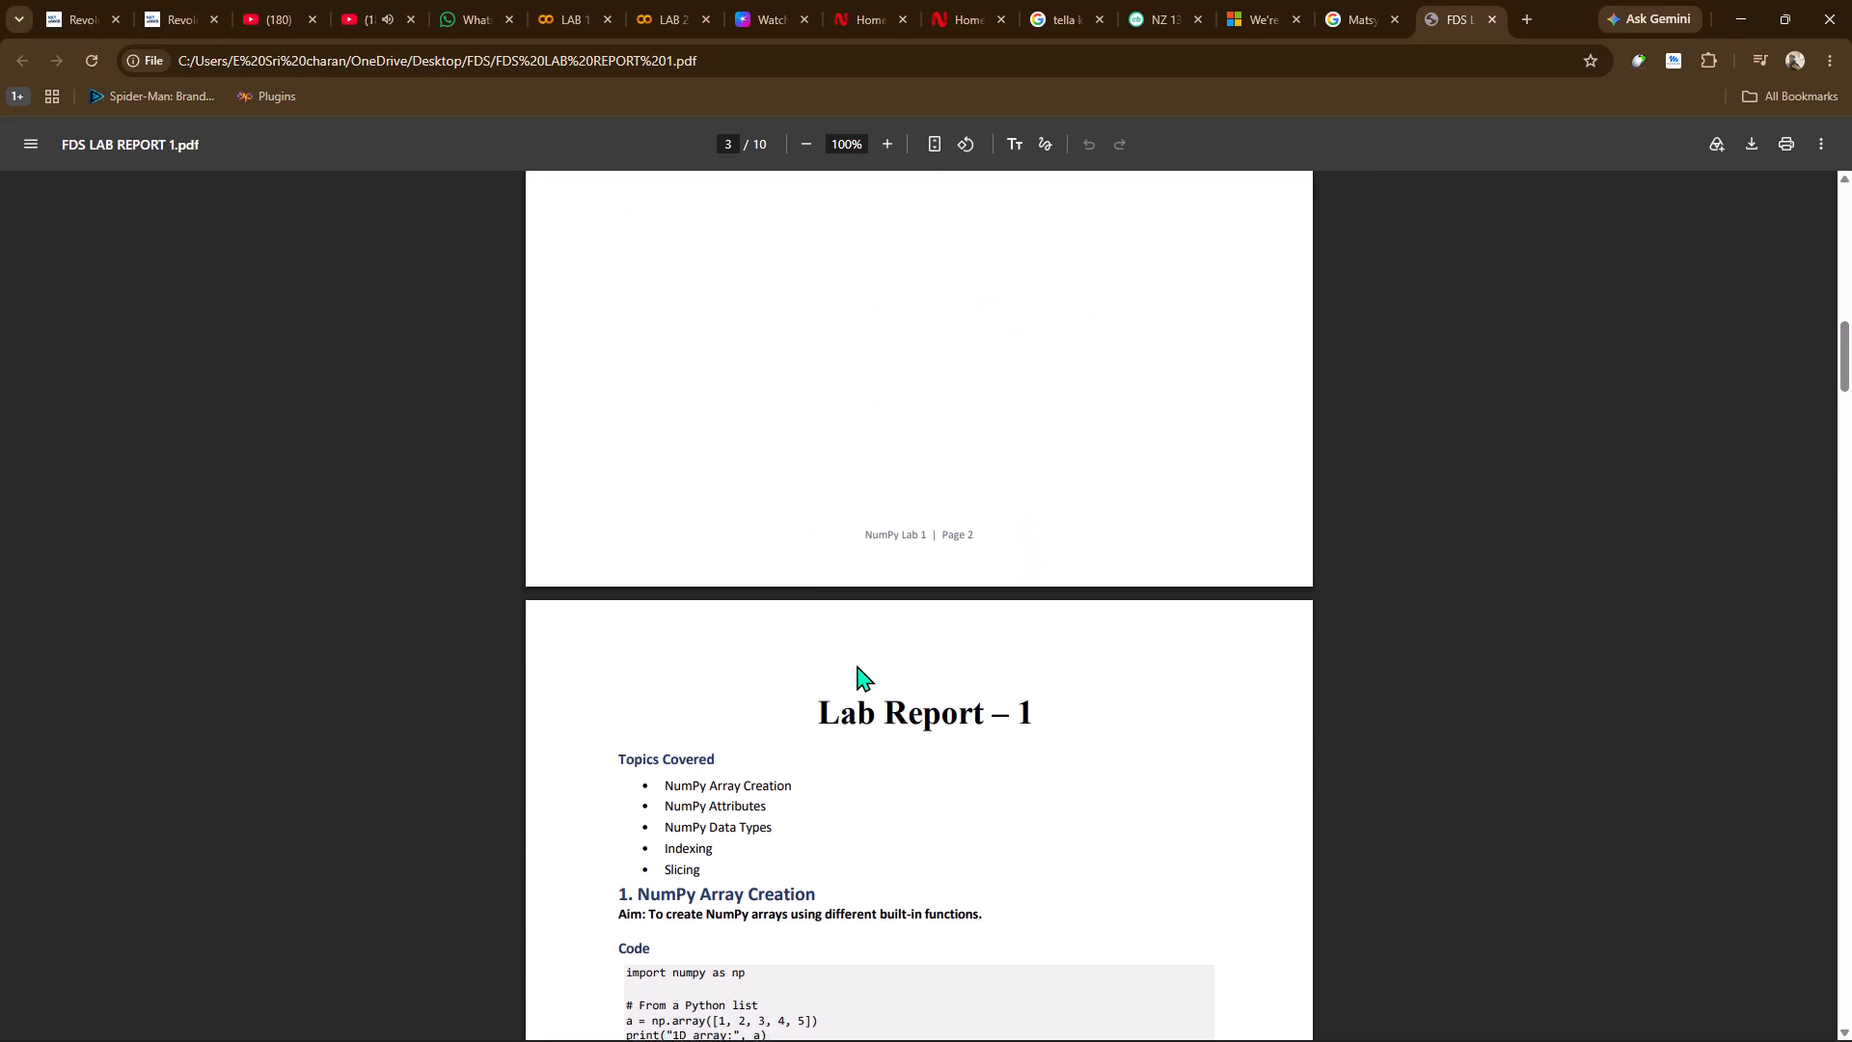
pyautogui.scroll(-13, 857, 665)
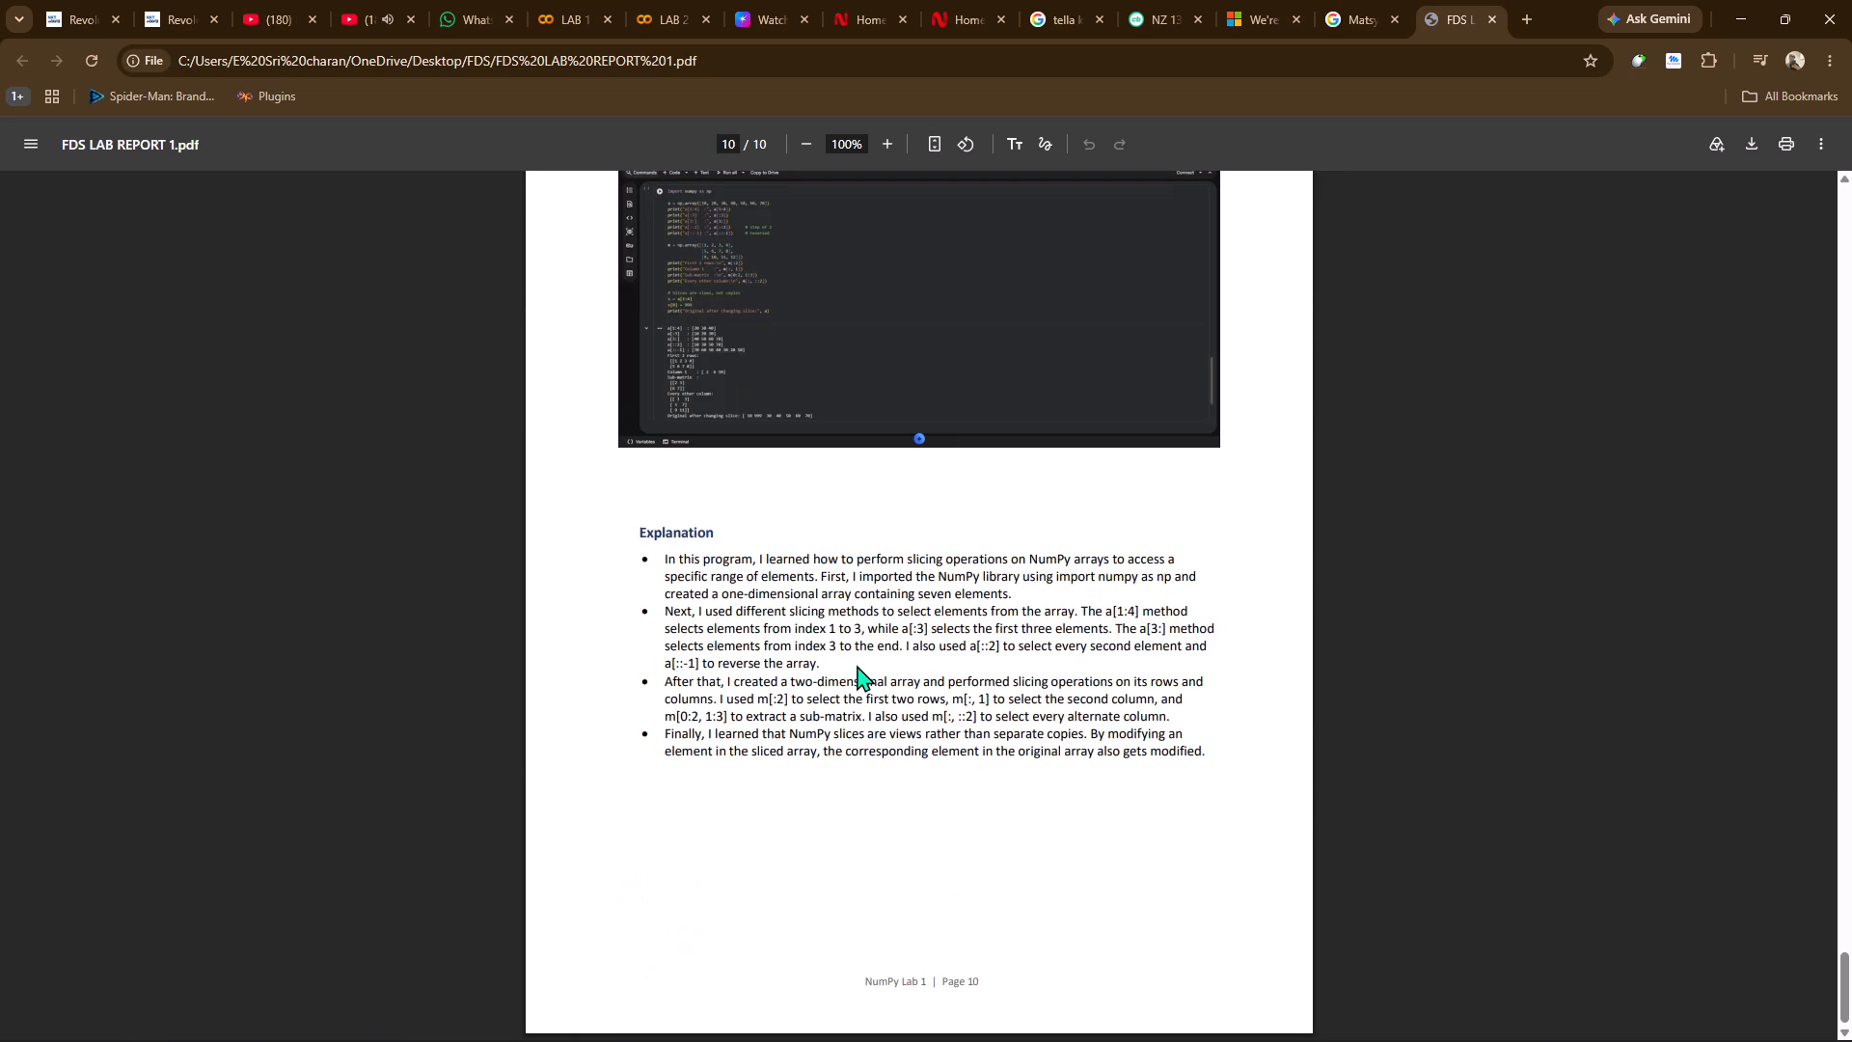
pyautogui.scroll(9, 857, 665)
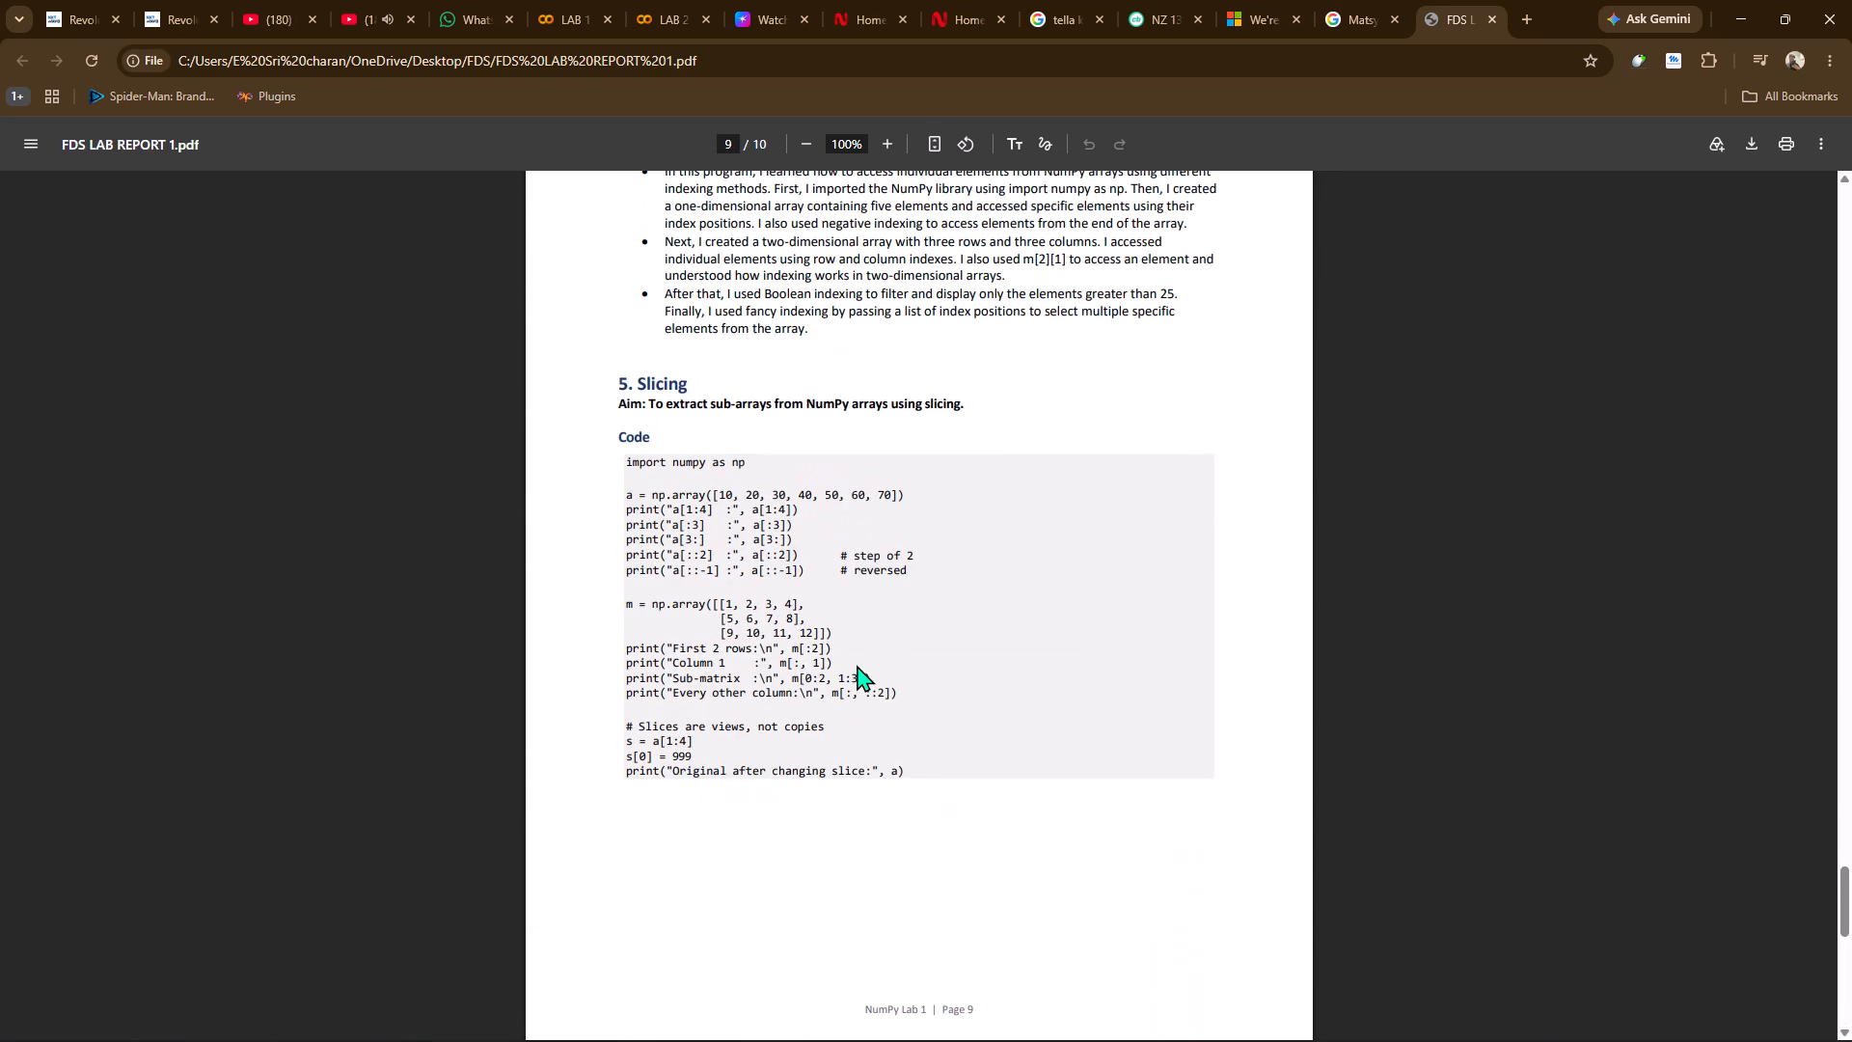
pyautogui.scroll(5, 857, 665)
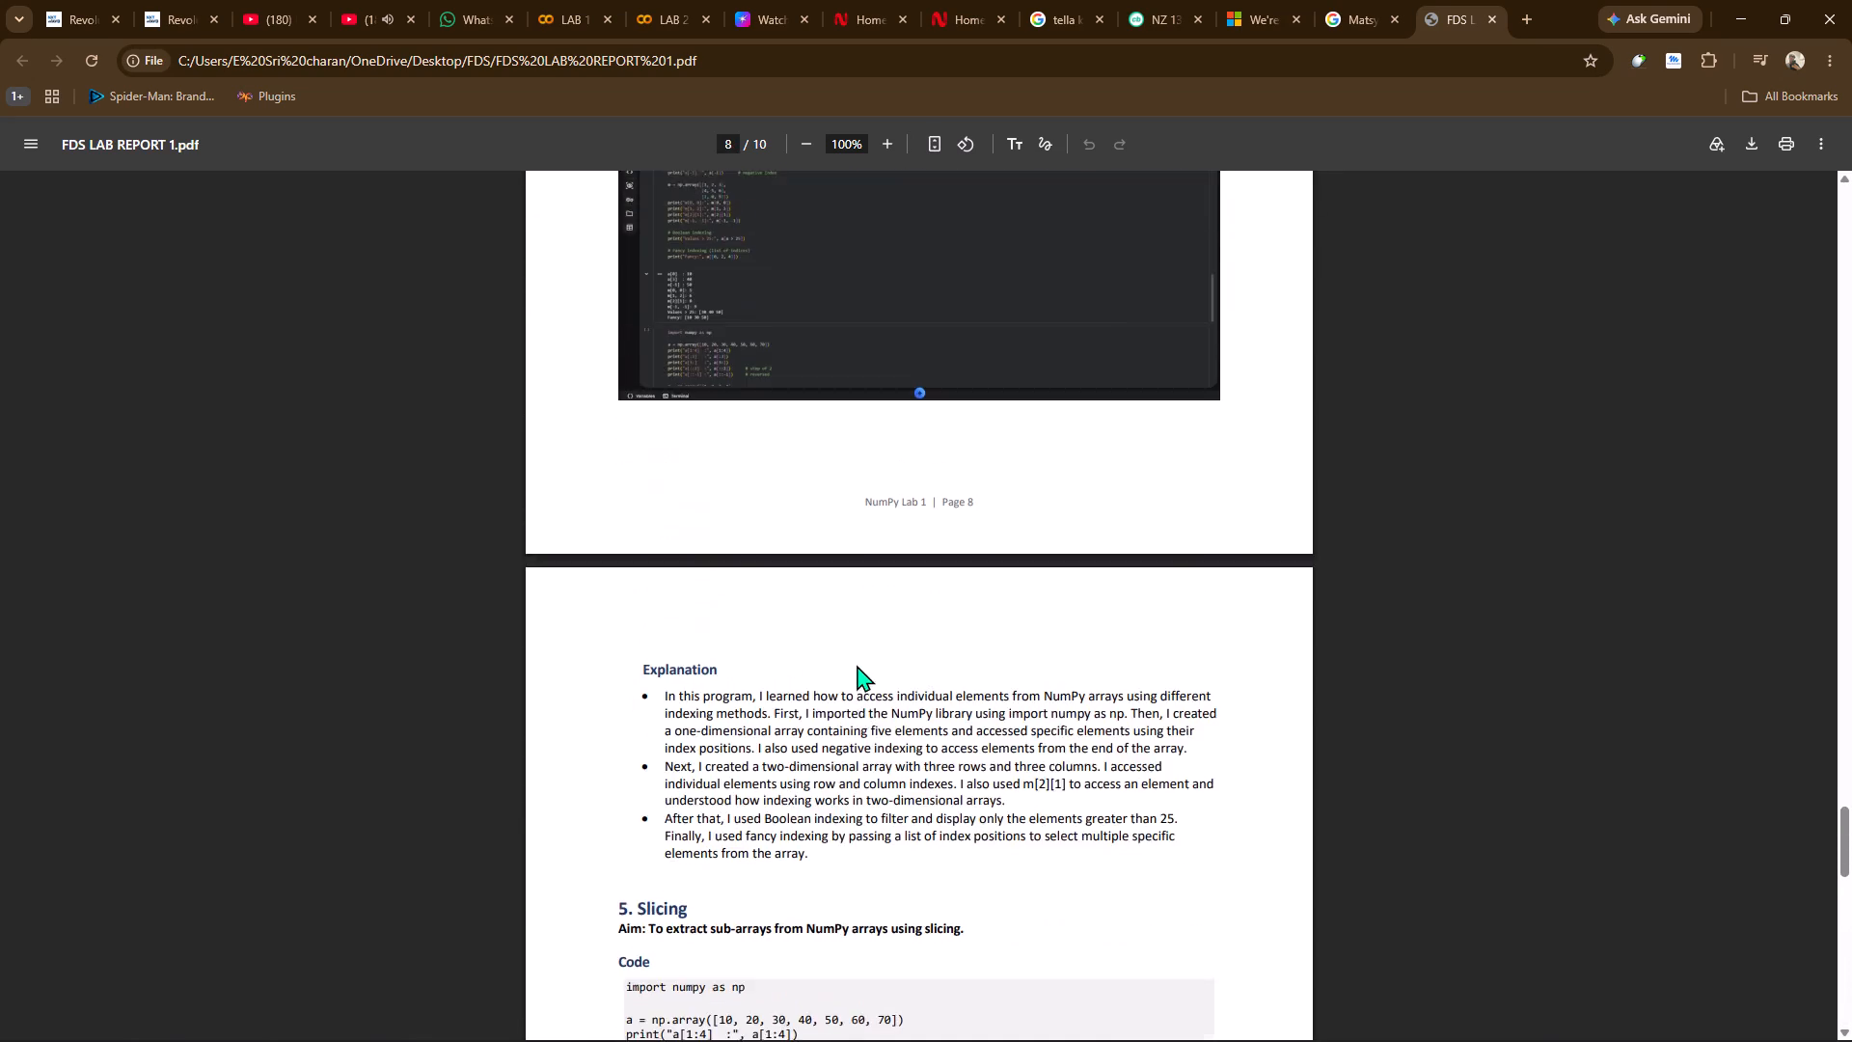
pyautogui.scroll(13, 857, 665)
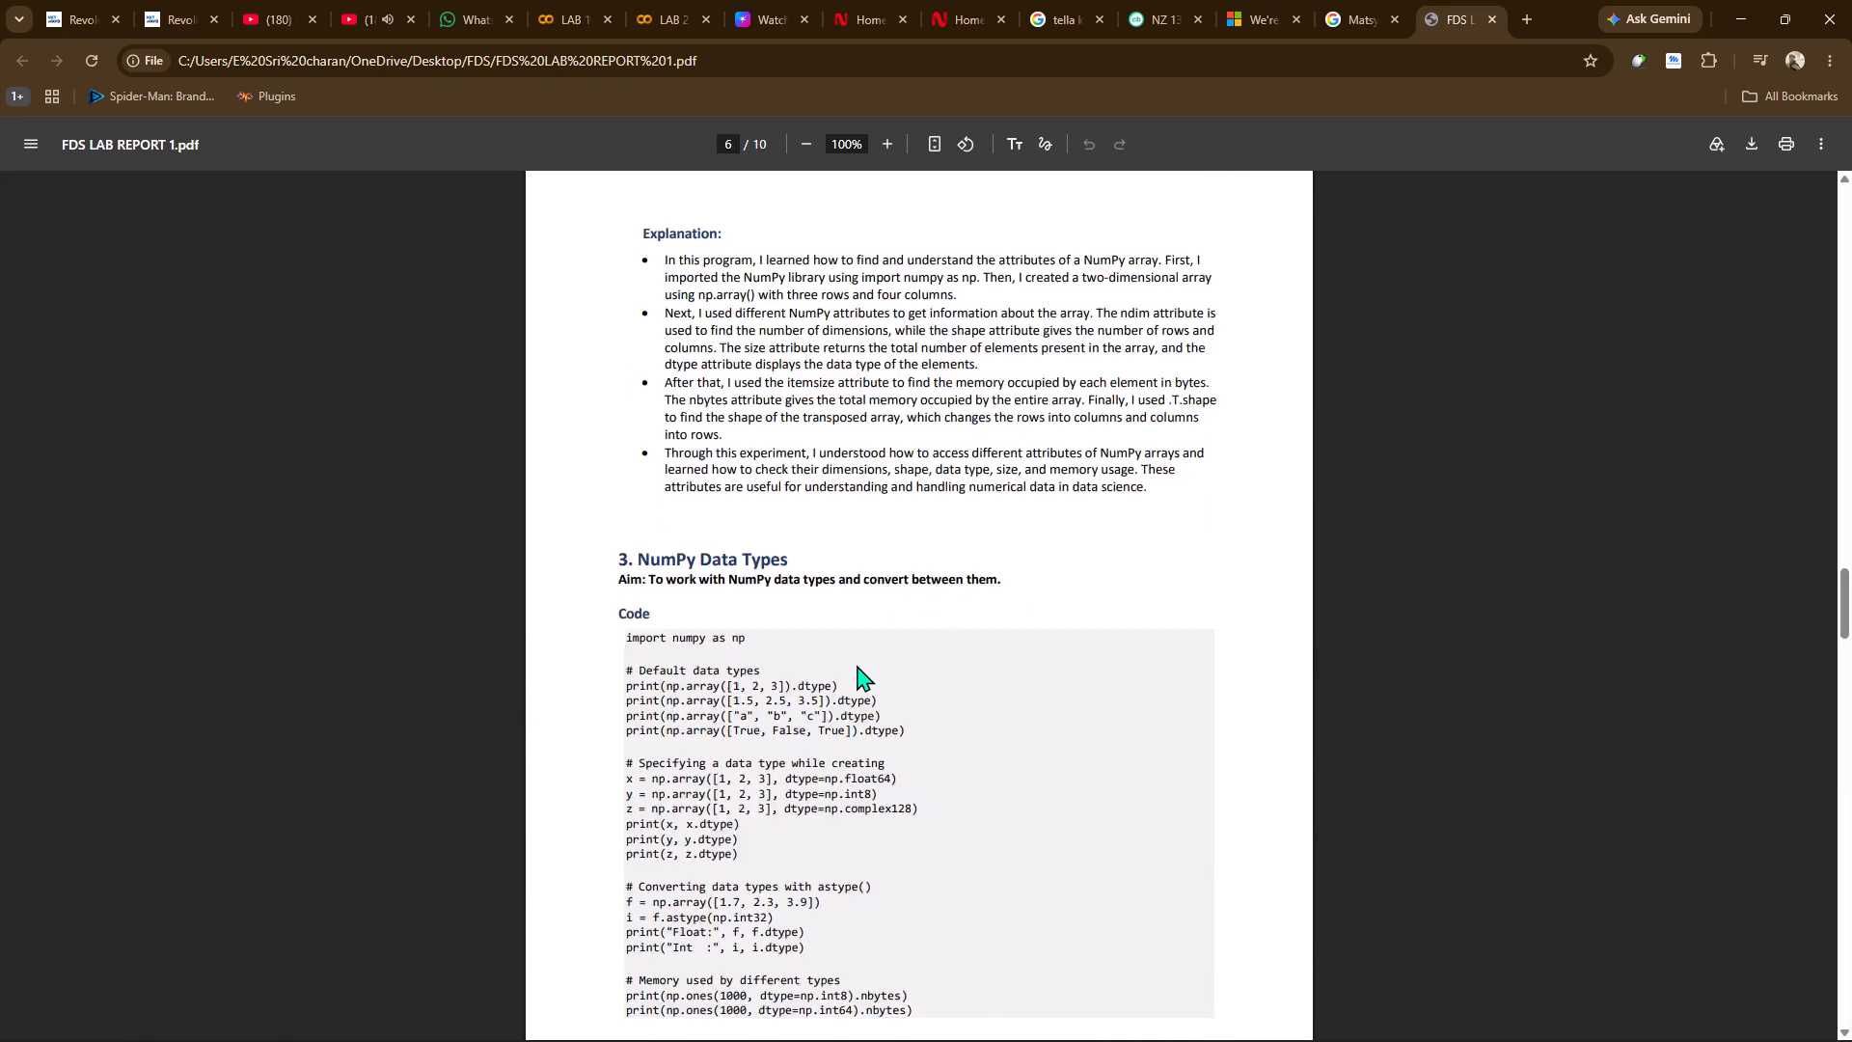
pyautogui.scroll(7, 857, 665)
pyautogui.scroll(-5, 857, 665)
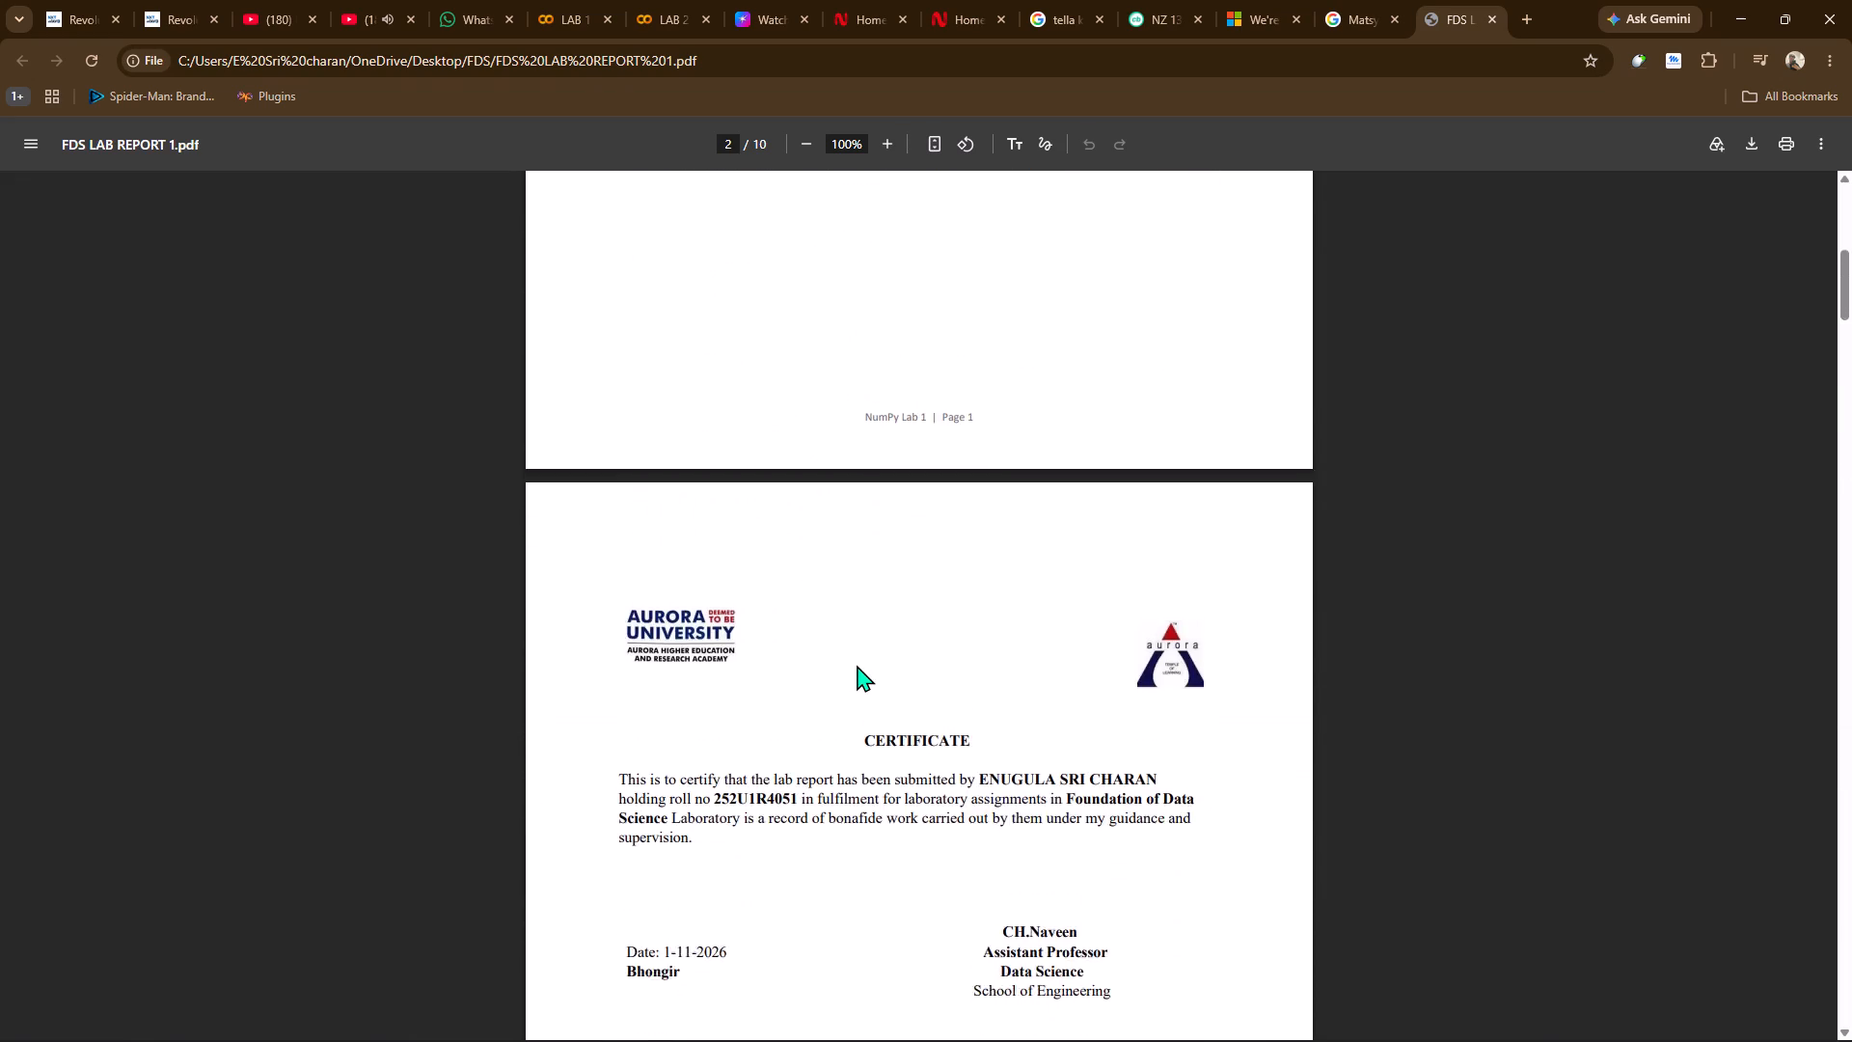
pyautogui.scroll(-16, 857, 665)
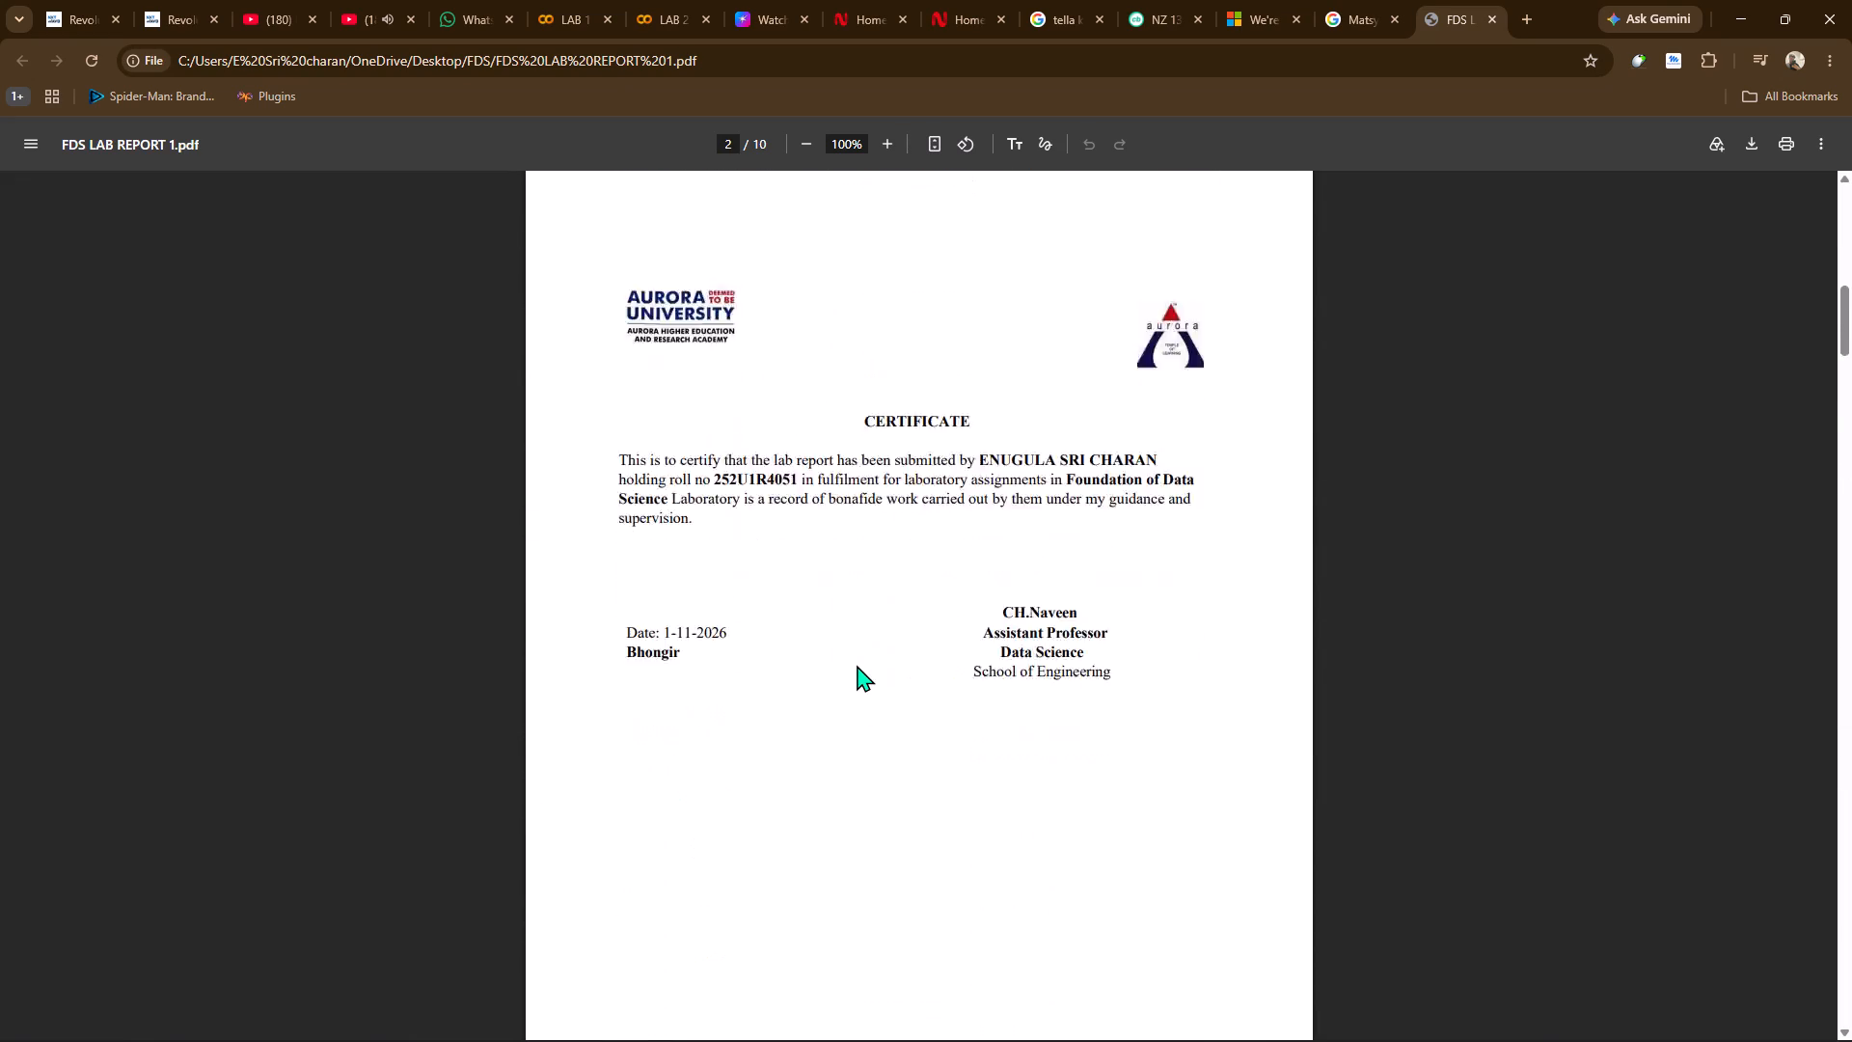
pyautogui.scroll(-11, 857, 665)
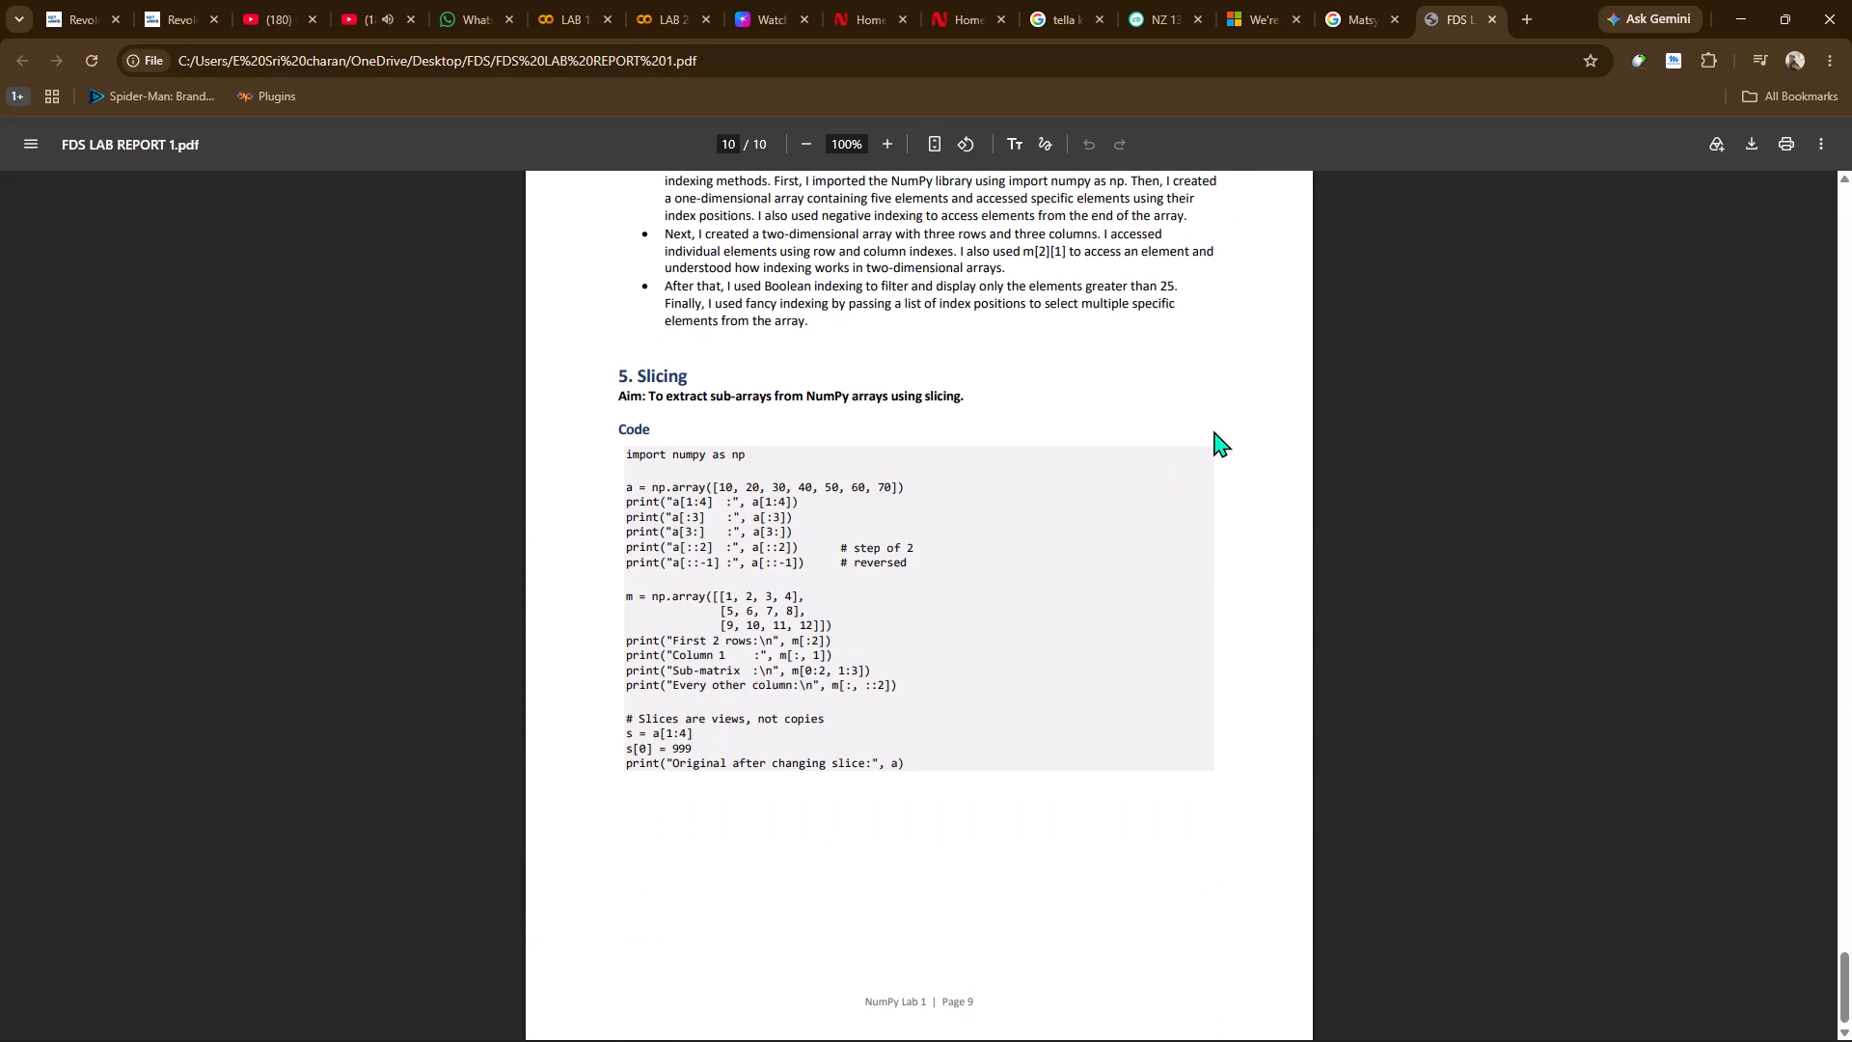
pyautogui.hotkey('ctrl', 'w')
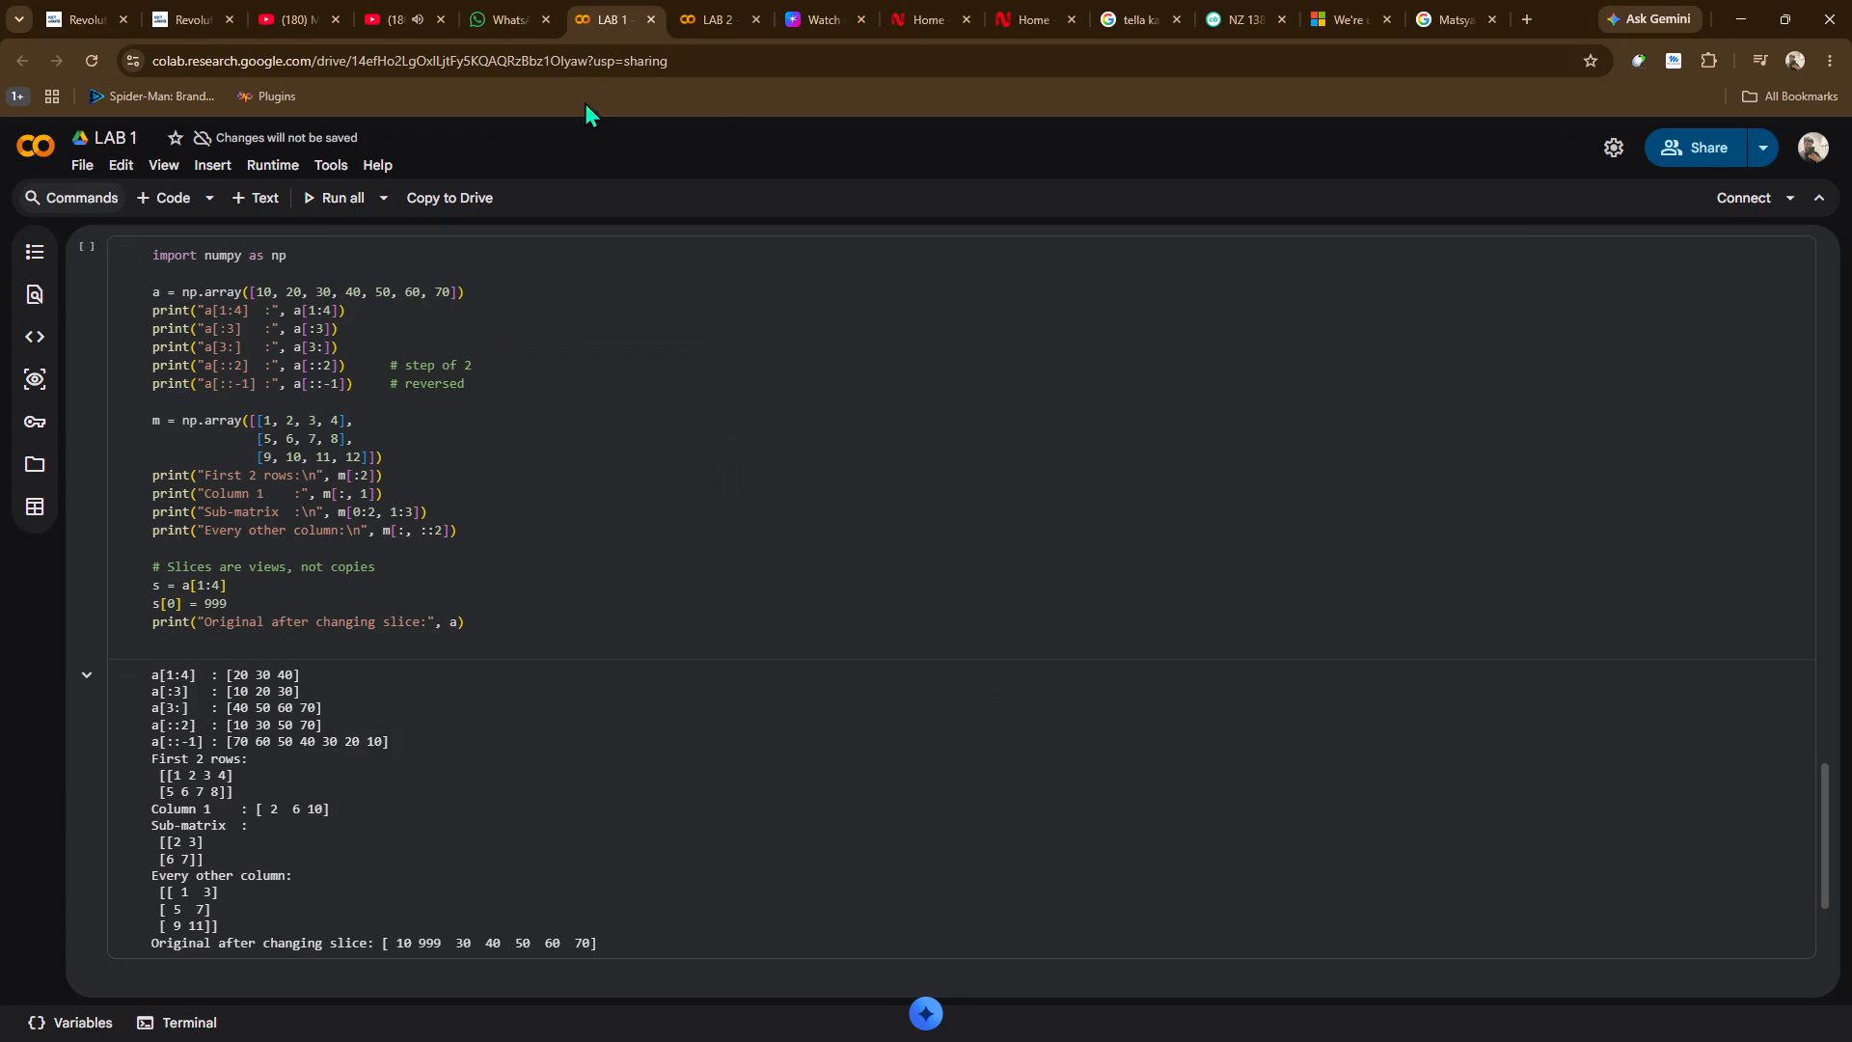
# Close the LAB 1 notebook in Chrome and go to the first cells of the LAB 2 notebook.
pyautogui.click(649, 19)
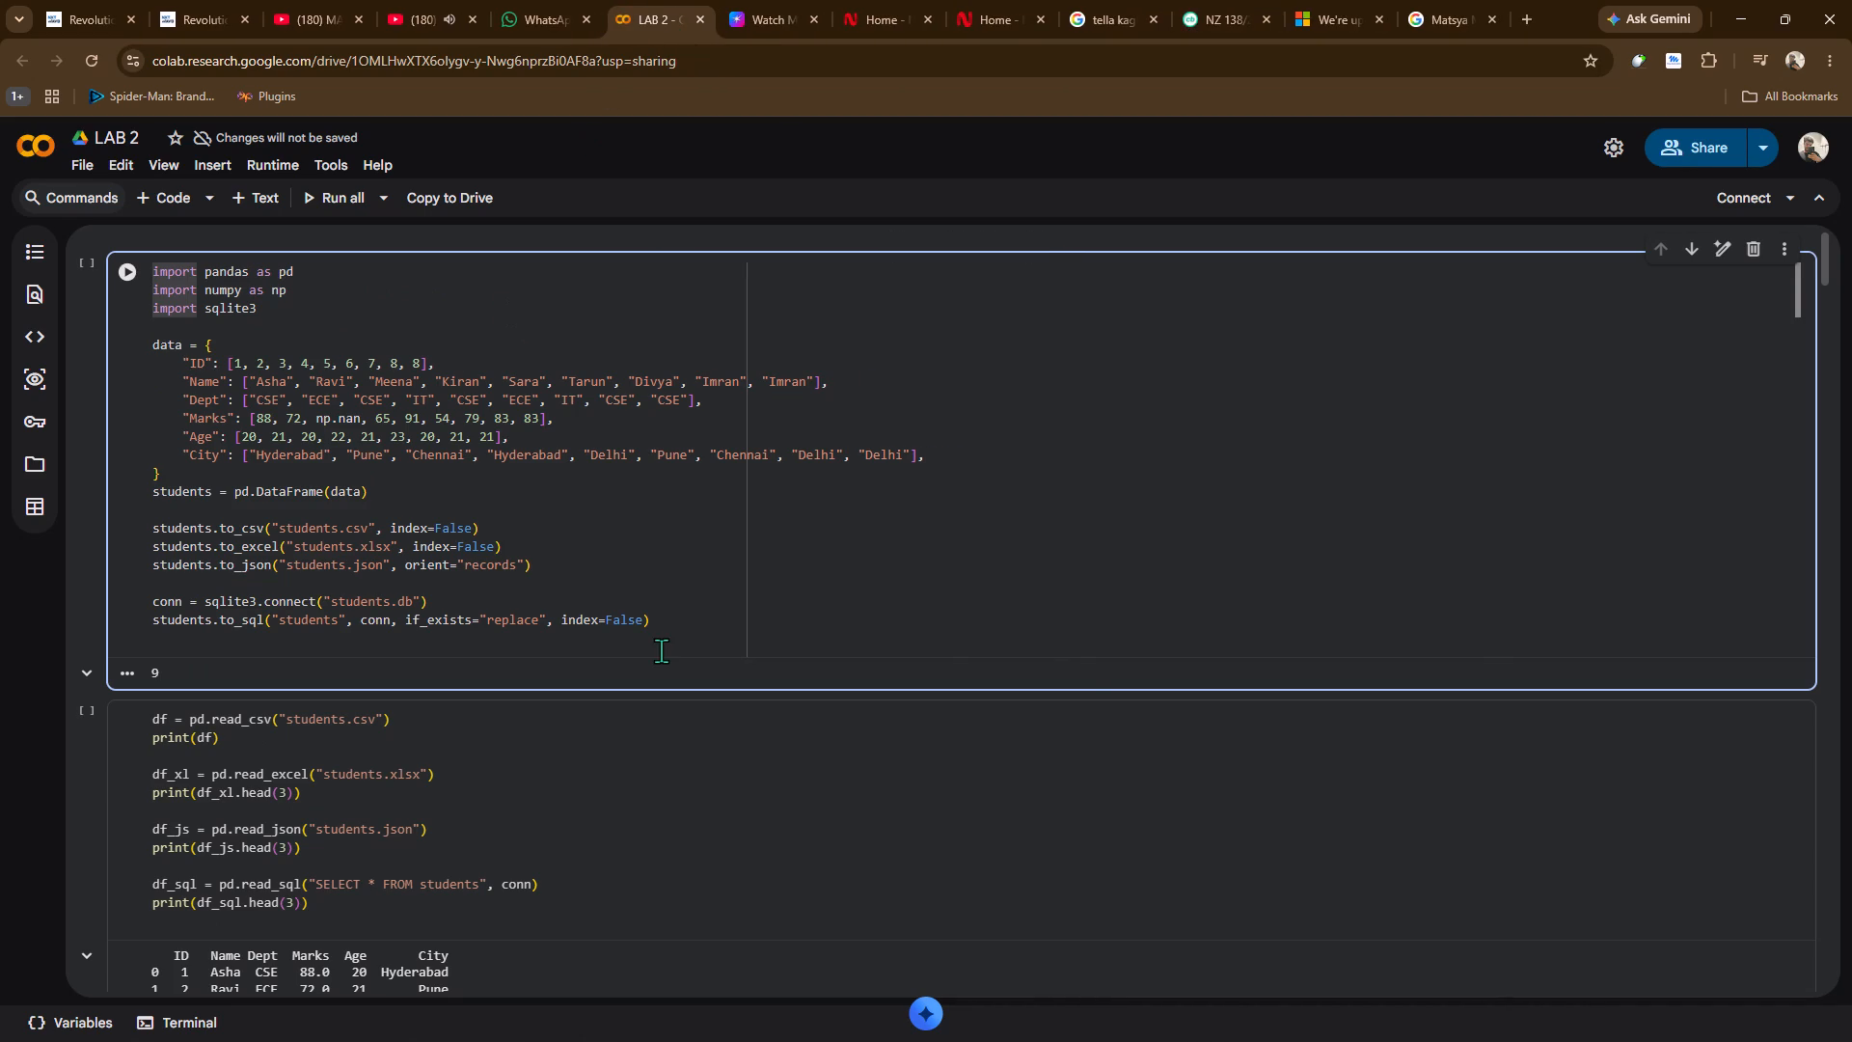
pyautogui.scroll(7, 661, 650)
pyautogui.scroll(2, 694, 768)
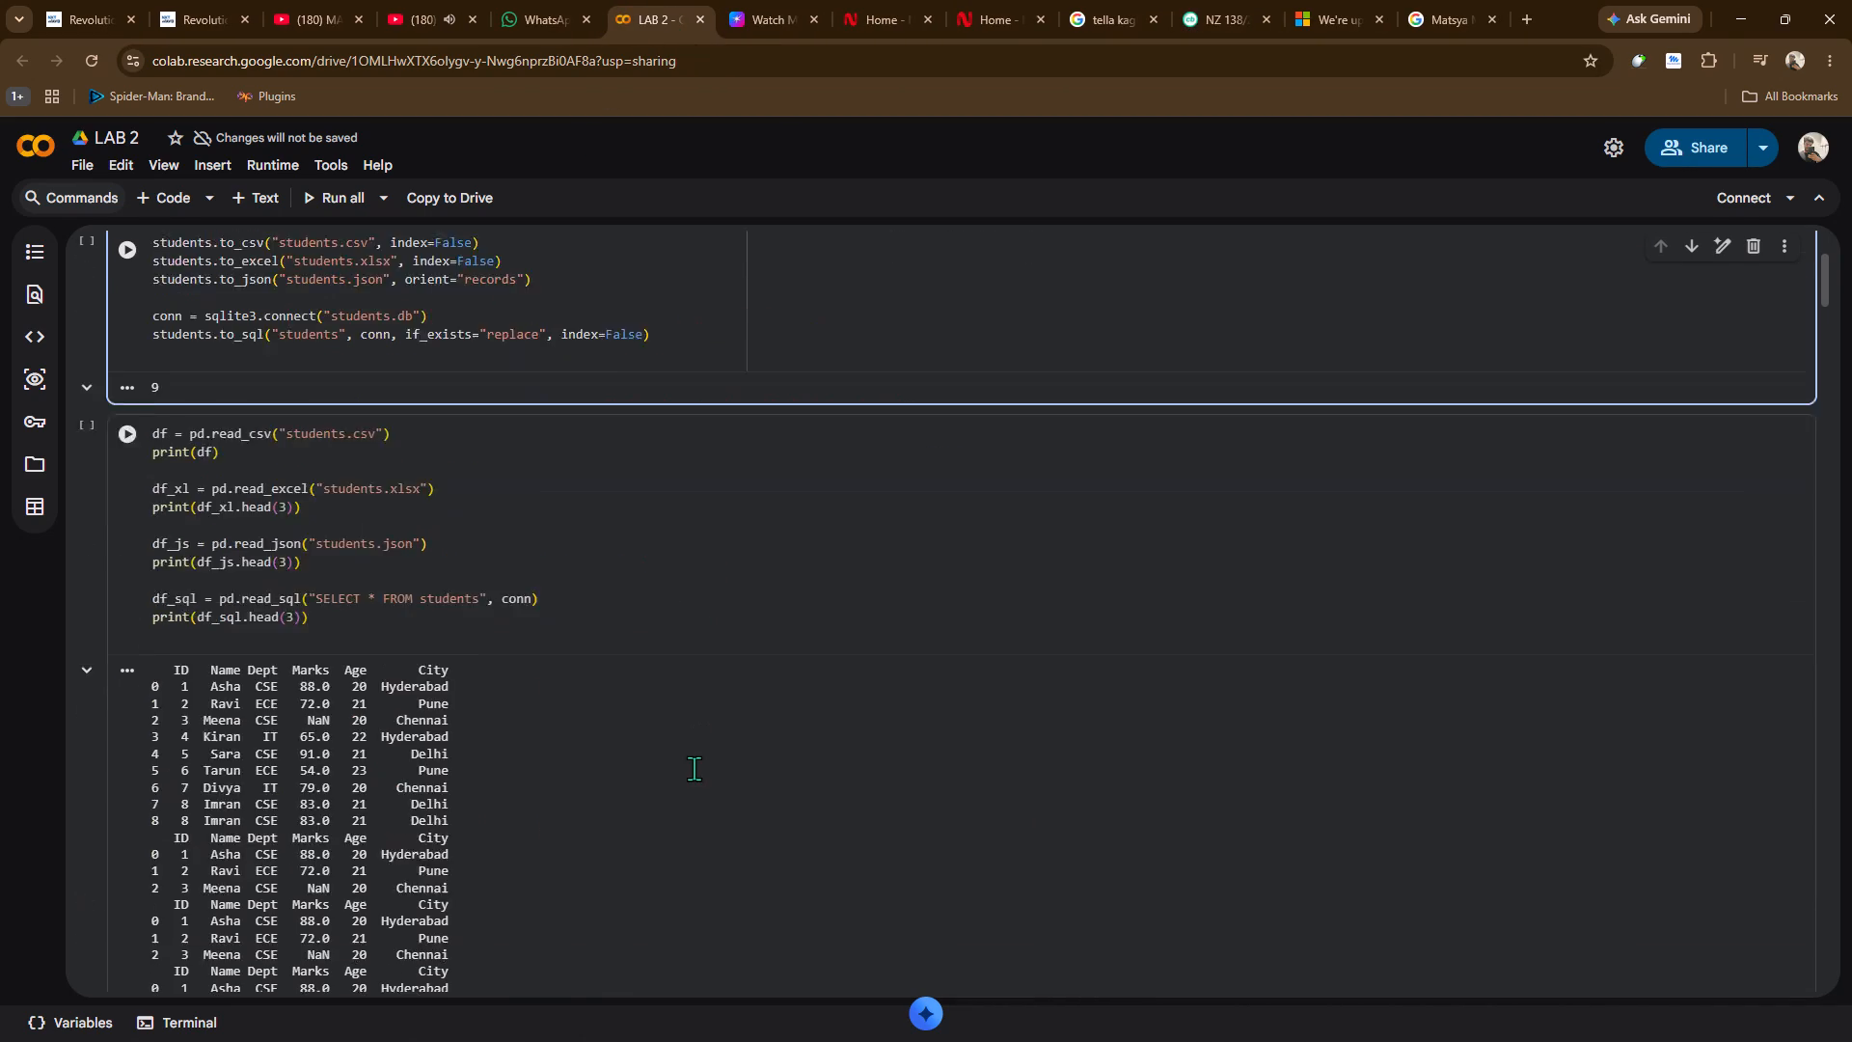
pyautogui.scroll(5, 694, 768)
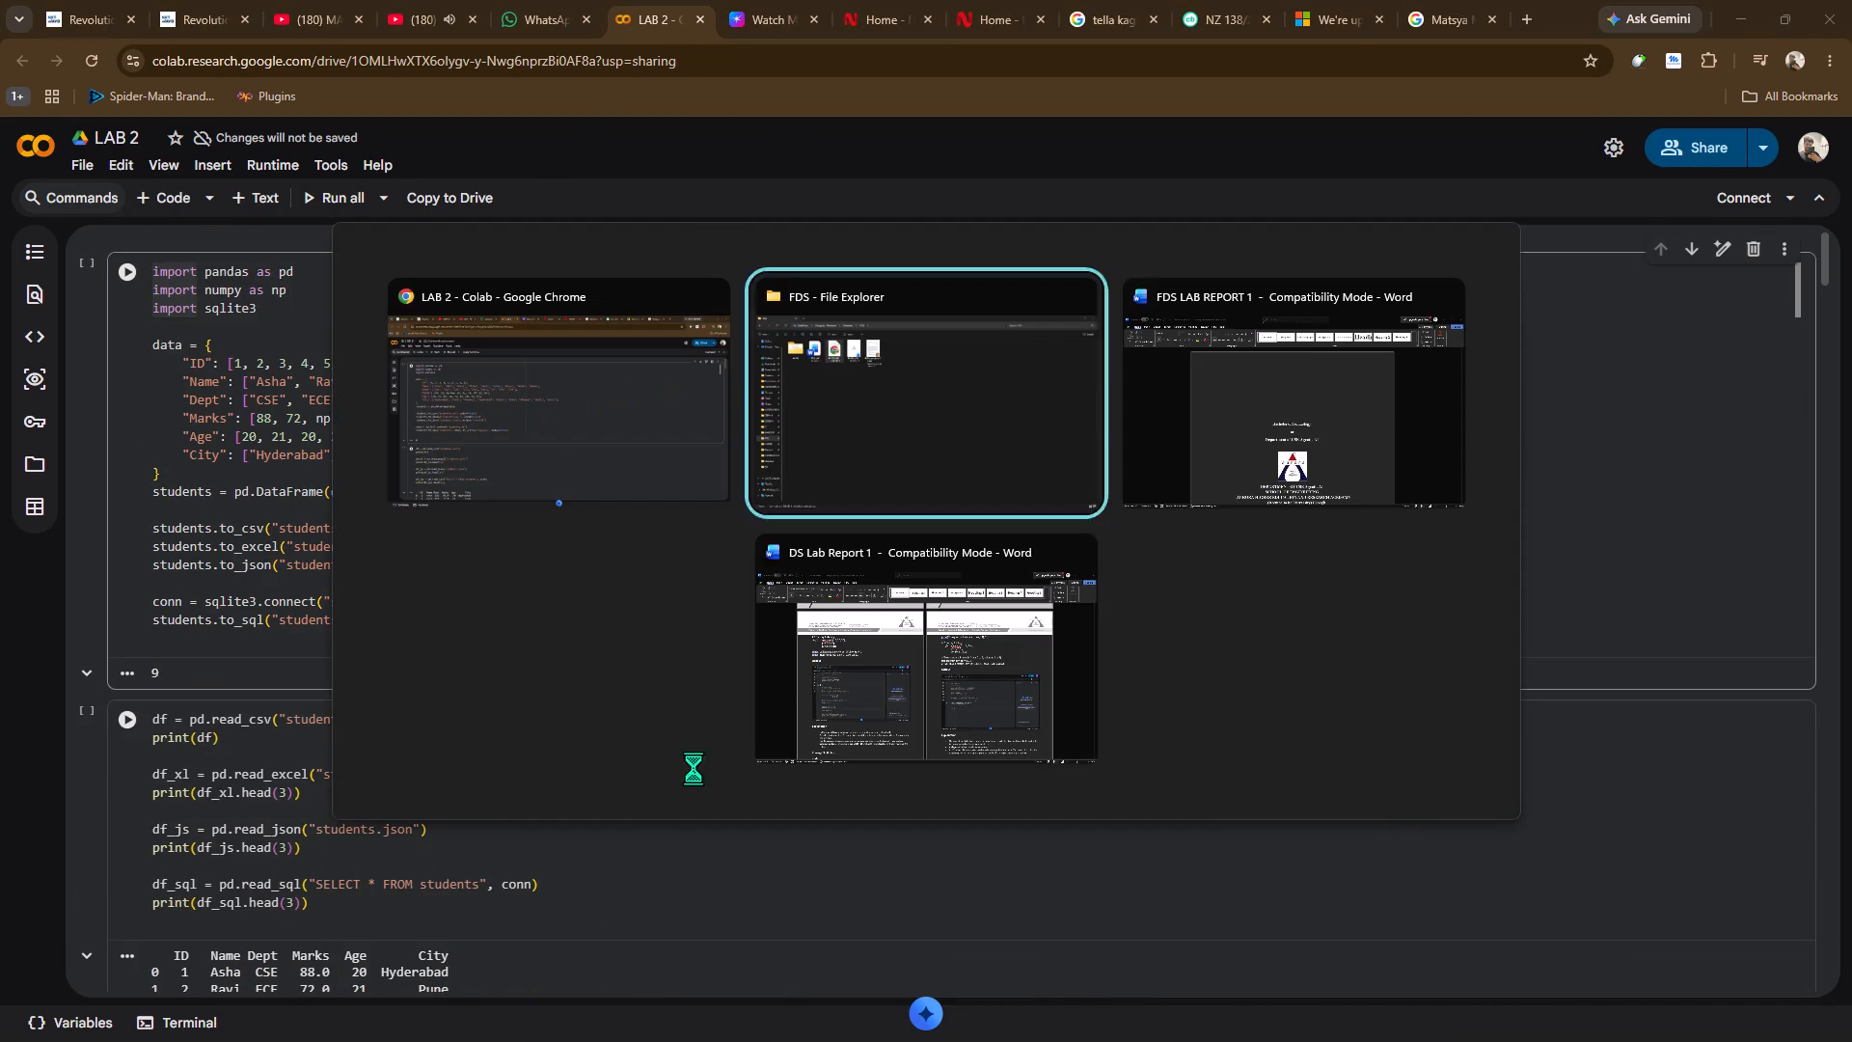
# Open the FDS LAB REPORT 2 document from the FDS folder and select the first "Screenshot of Code and Output" picture in the Reading Data section.
pyautogui.doubleClick(534, 167)
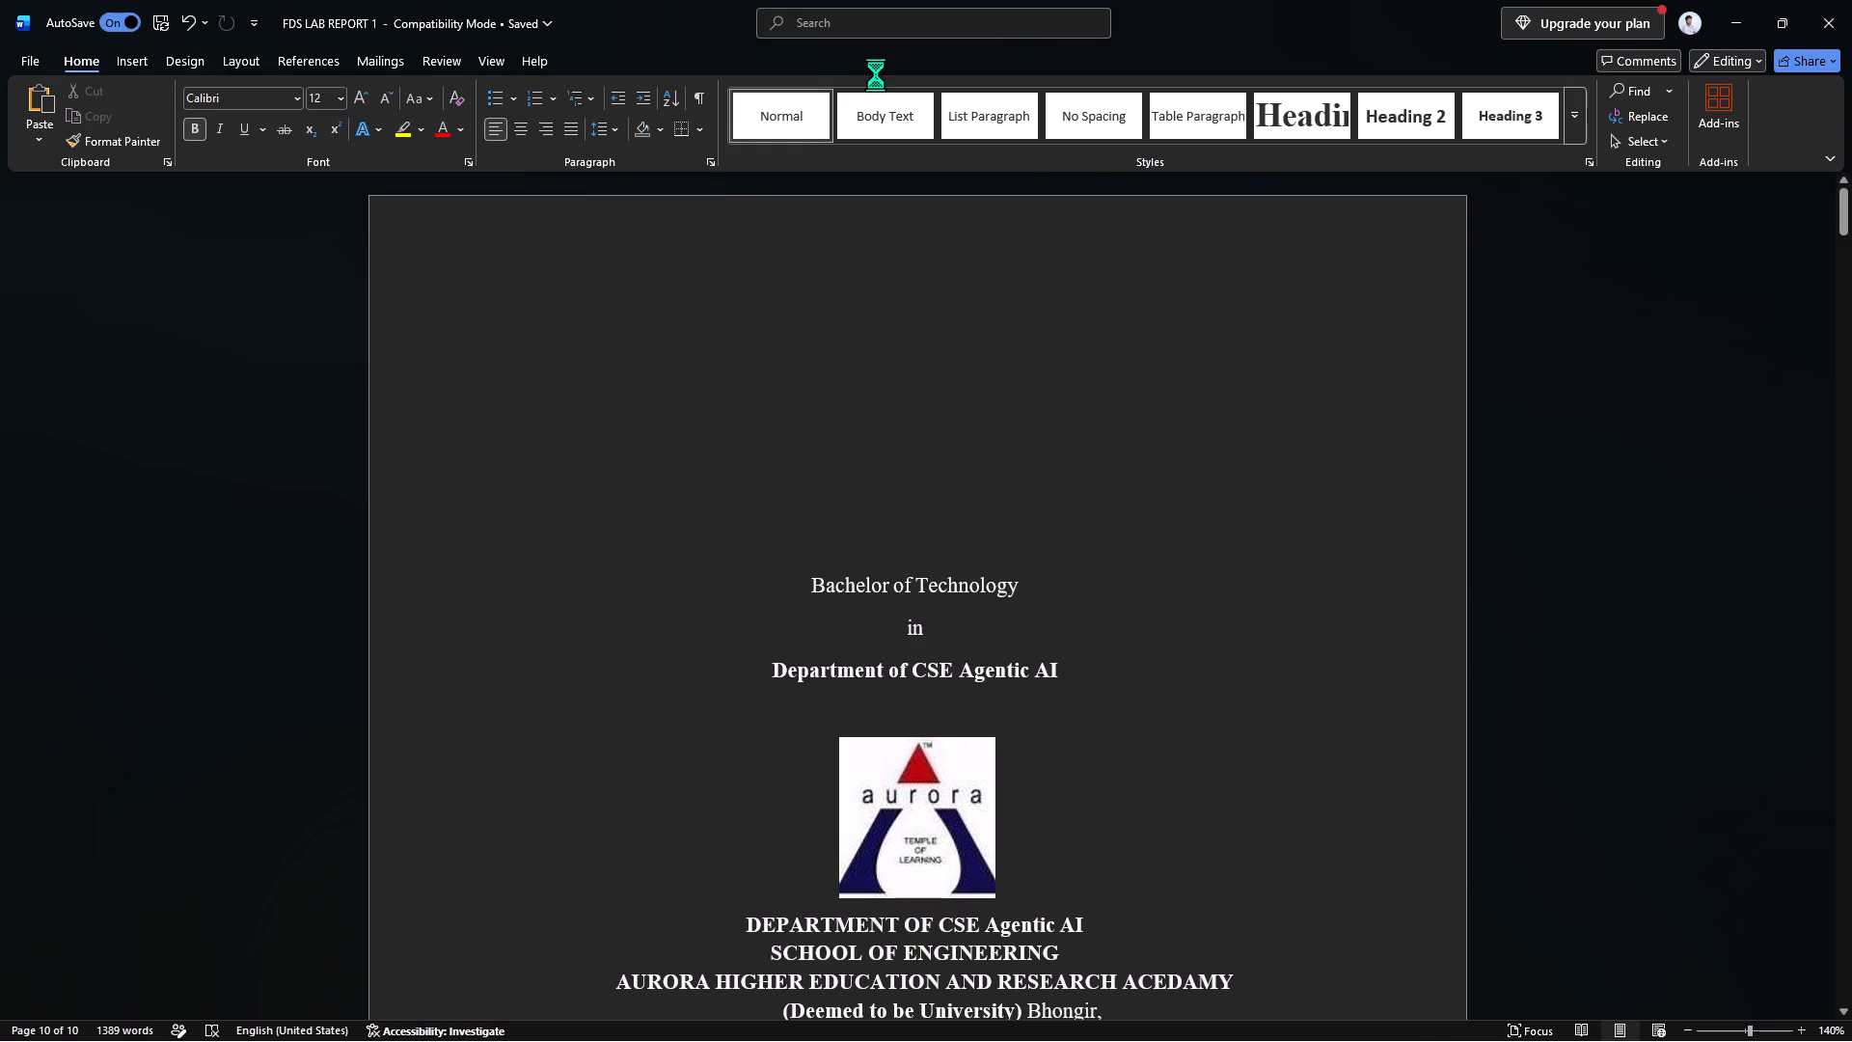
pyautogui.scroll(-1, 1060, 674)
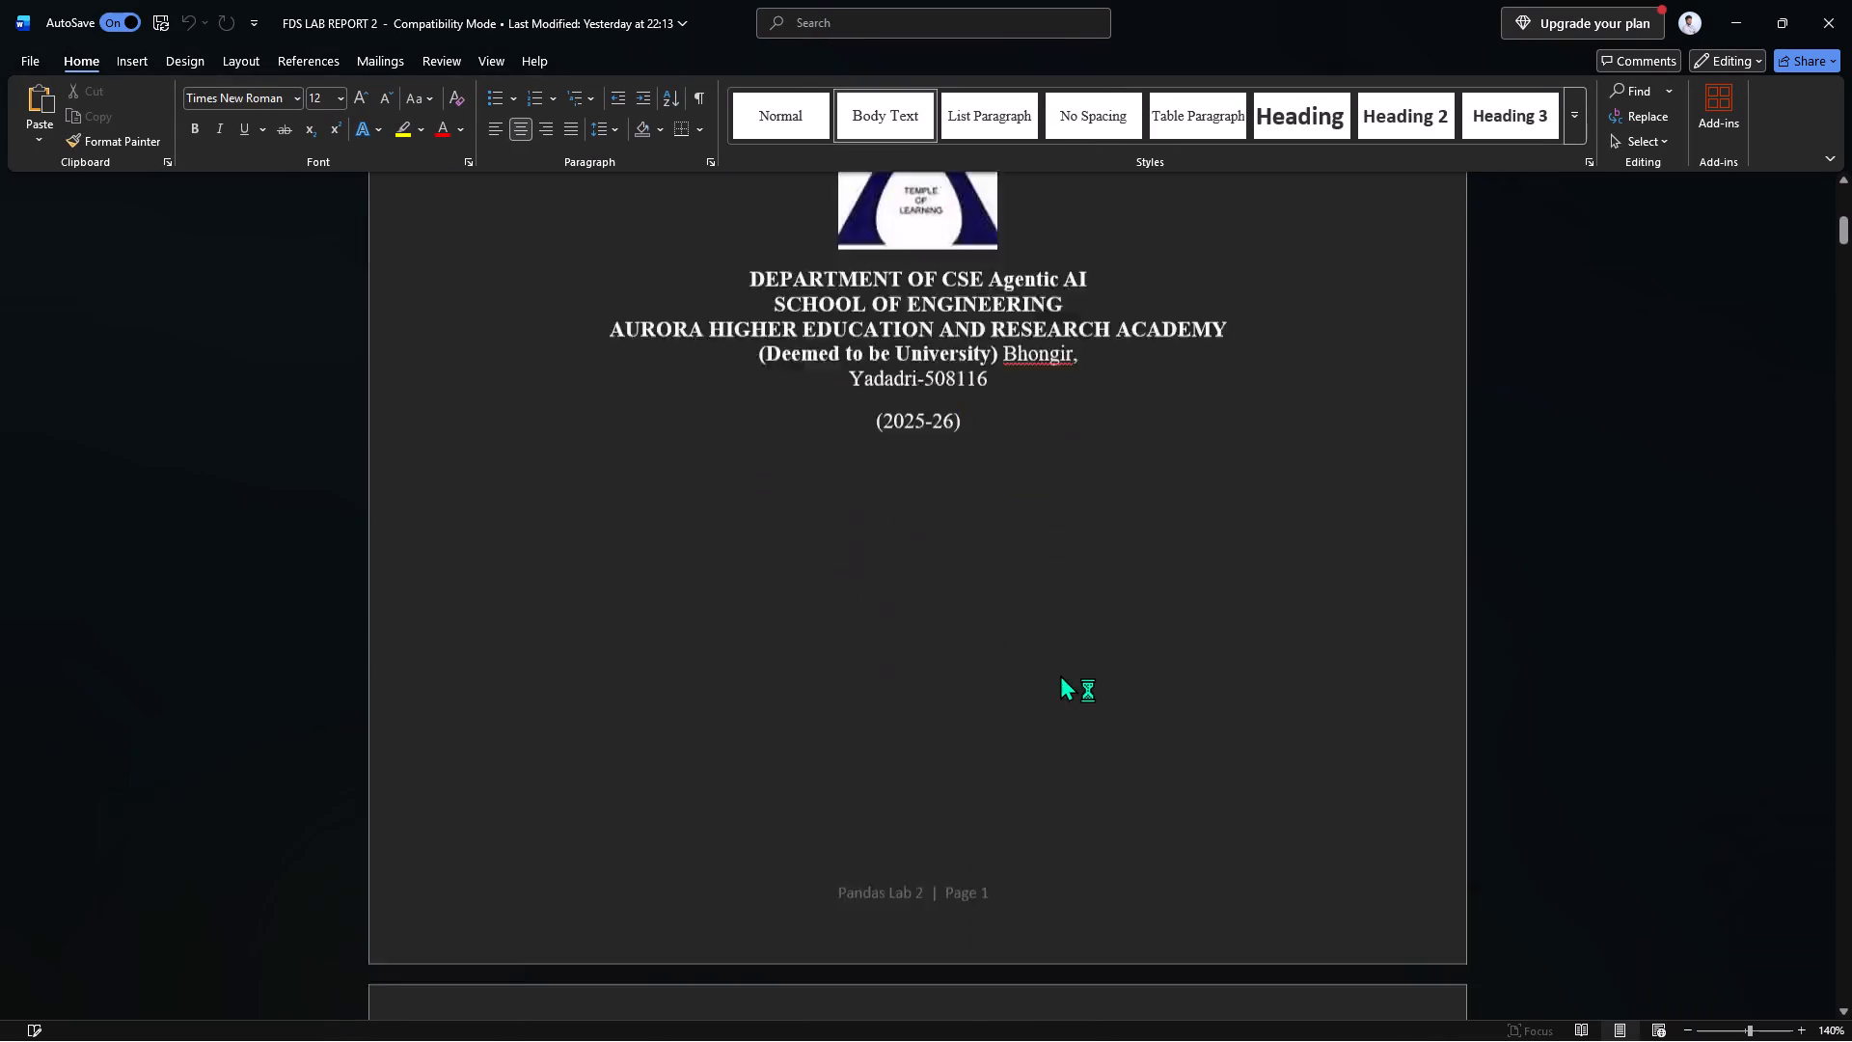
pyautogui.scroll(-1, 1060, 674)
pyautogui.scroll(-1, 972, 818)
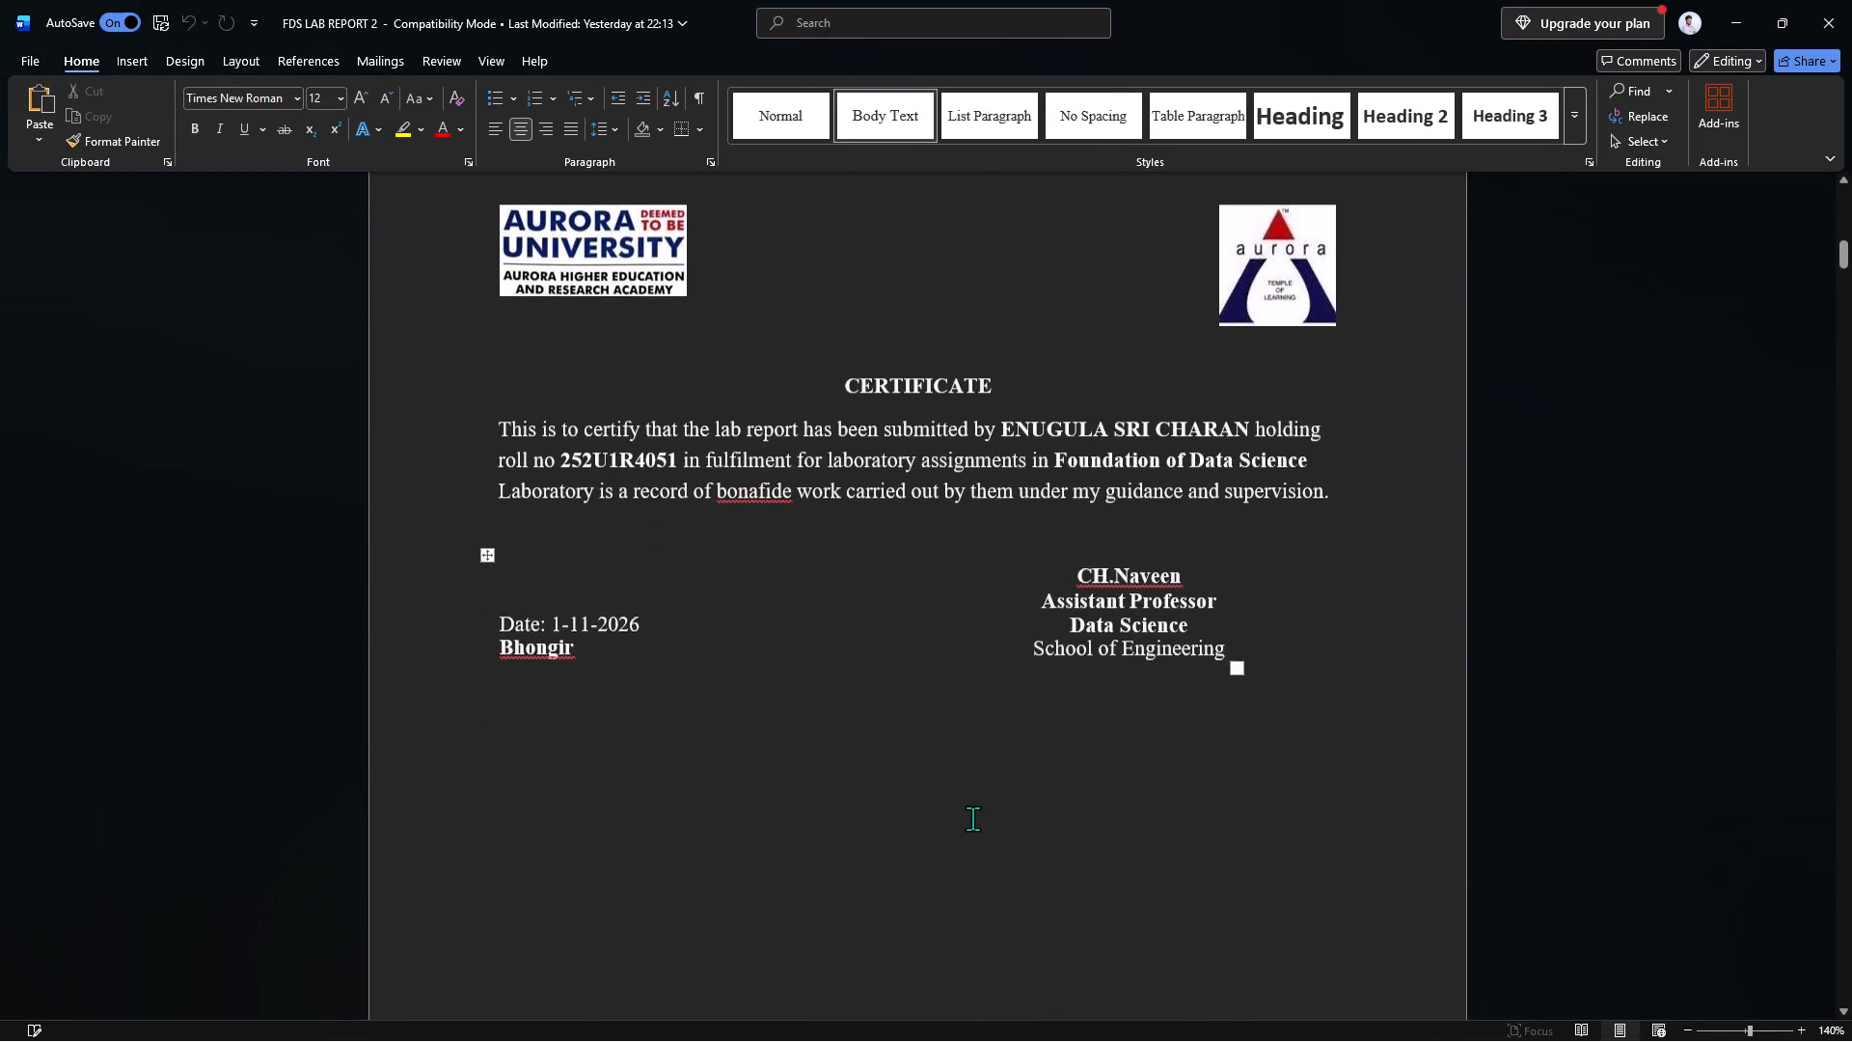
pyautogui.scroll(-2, 972, 818)
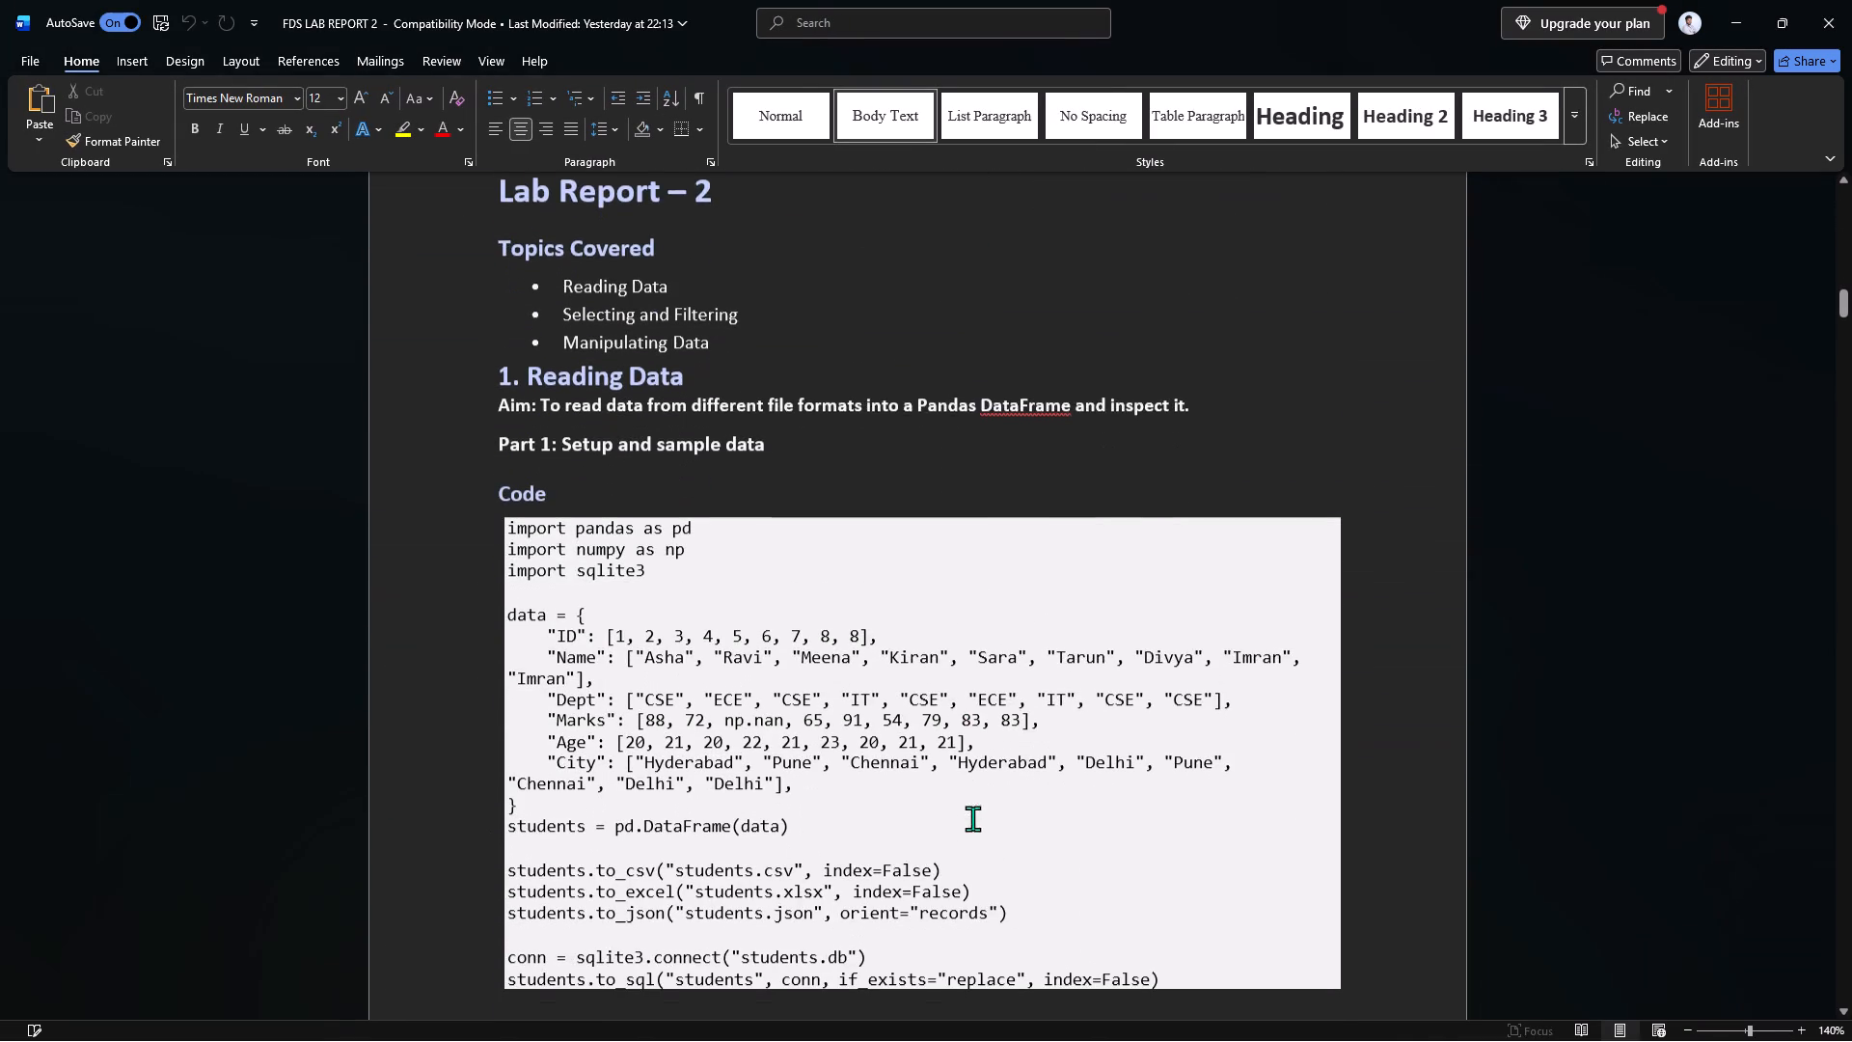
pyautogui.keyDown('ctrl'); pyautogui.scroll(-4, 1030, 842); pyautogui.keyUp('ctrl')
pyautogui.scroll(-1, 961, 804)
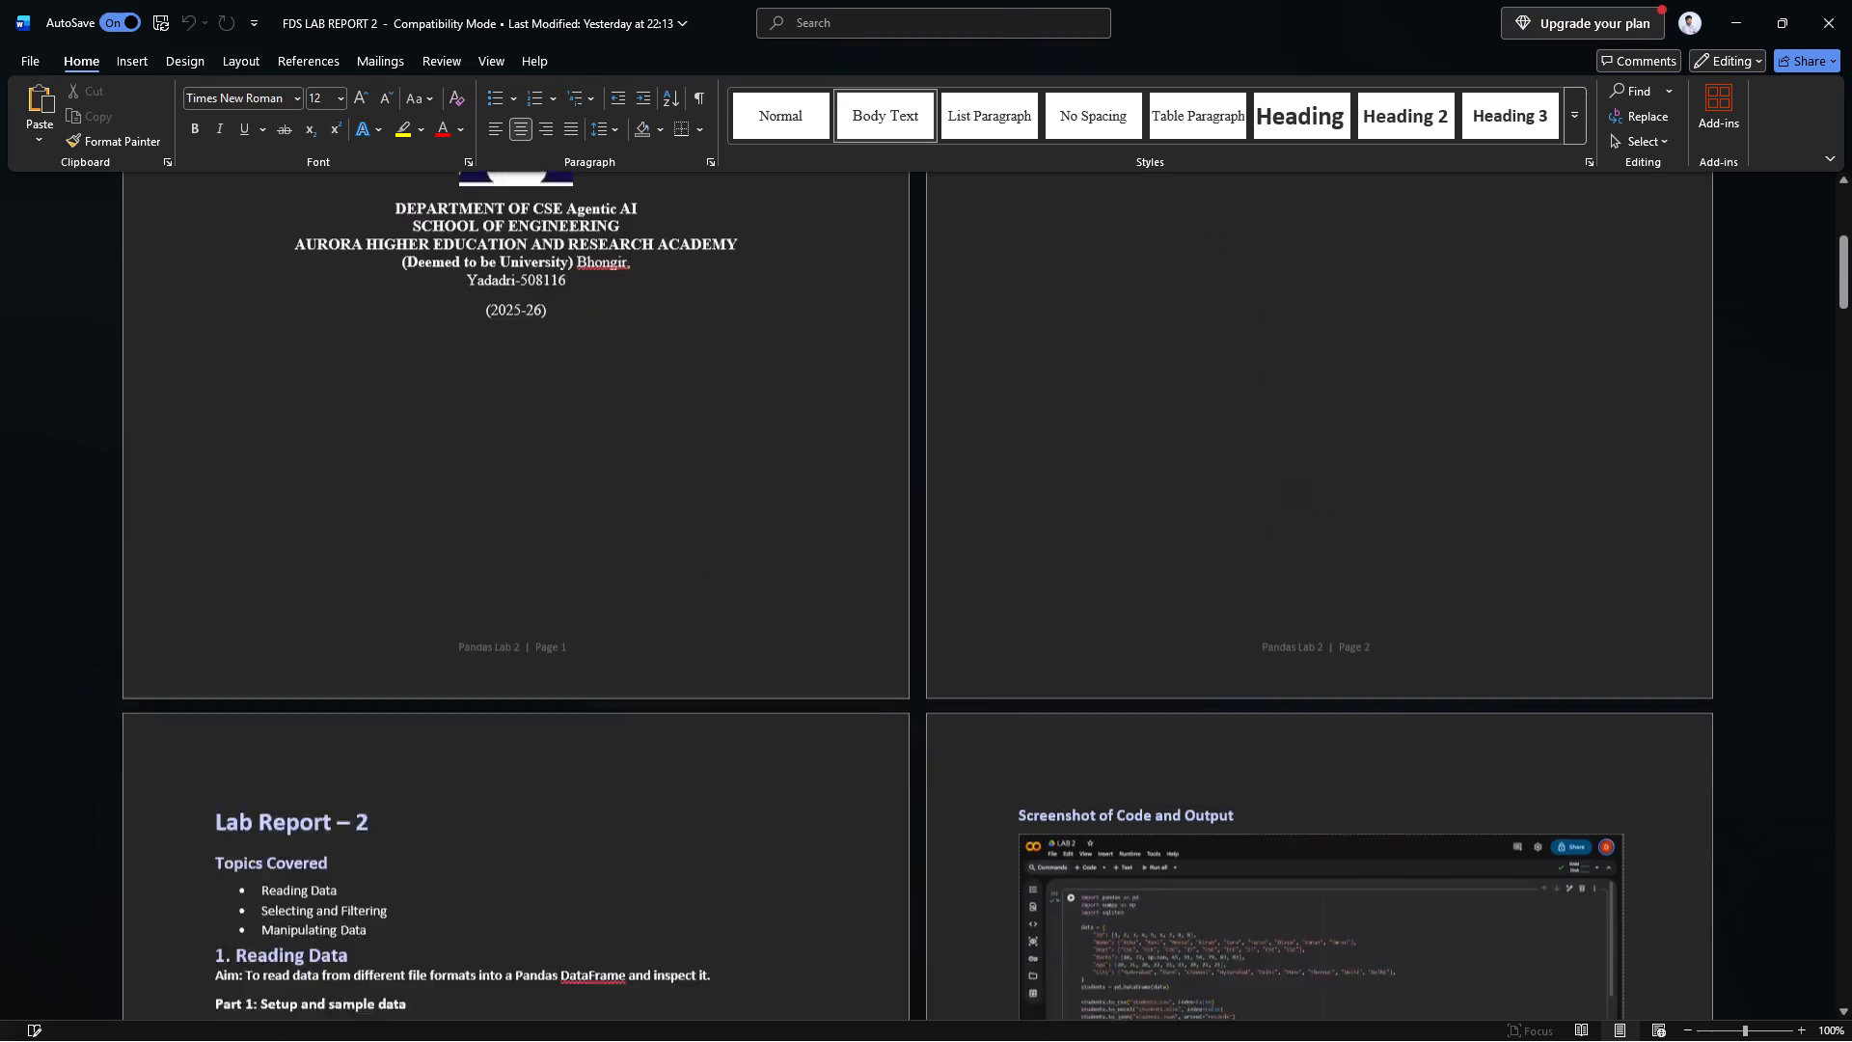
pyautogui.scroll(-1, 961, 804)
pyautogui.click(1169, 709)
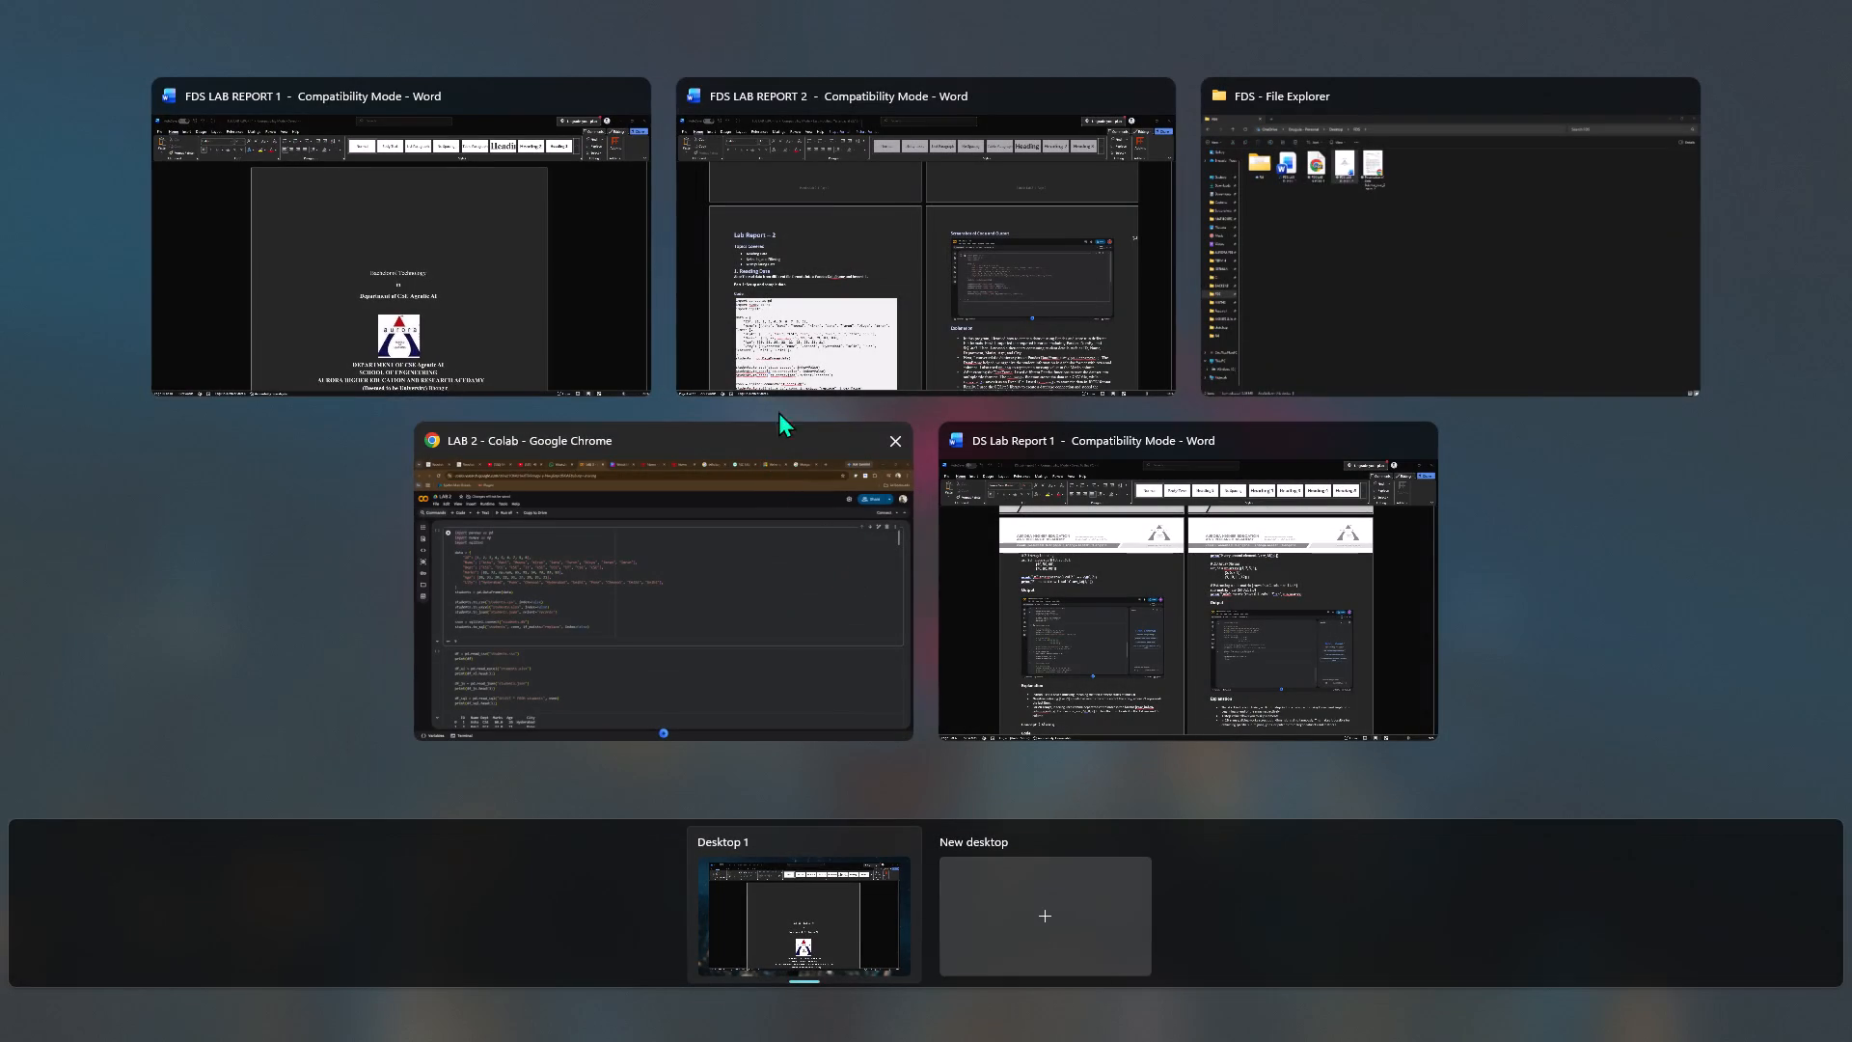
# Close the Word windows of the FDS LAB REPORT 1 and DS Lab Report 1 documents.
pyautogui.click(648, 103)
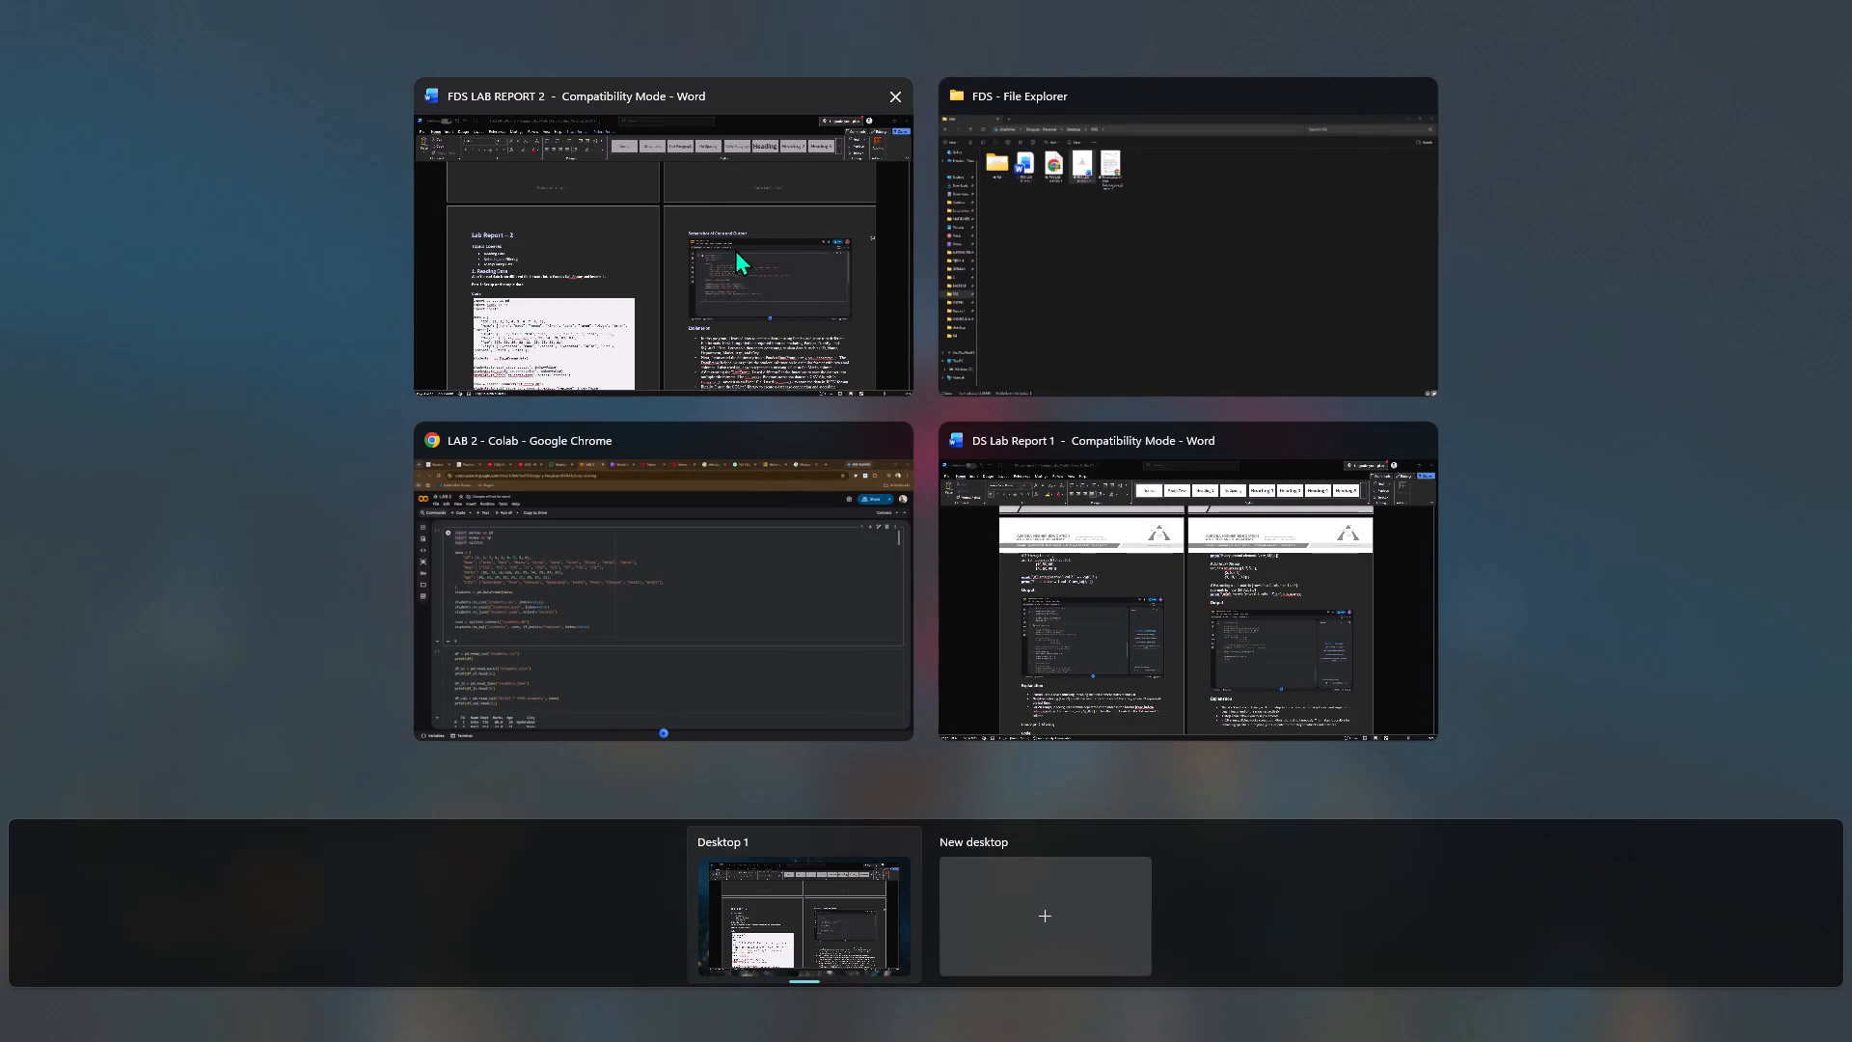
pyautogui.click(1445, 435)
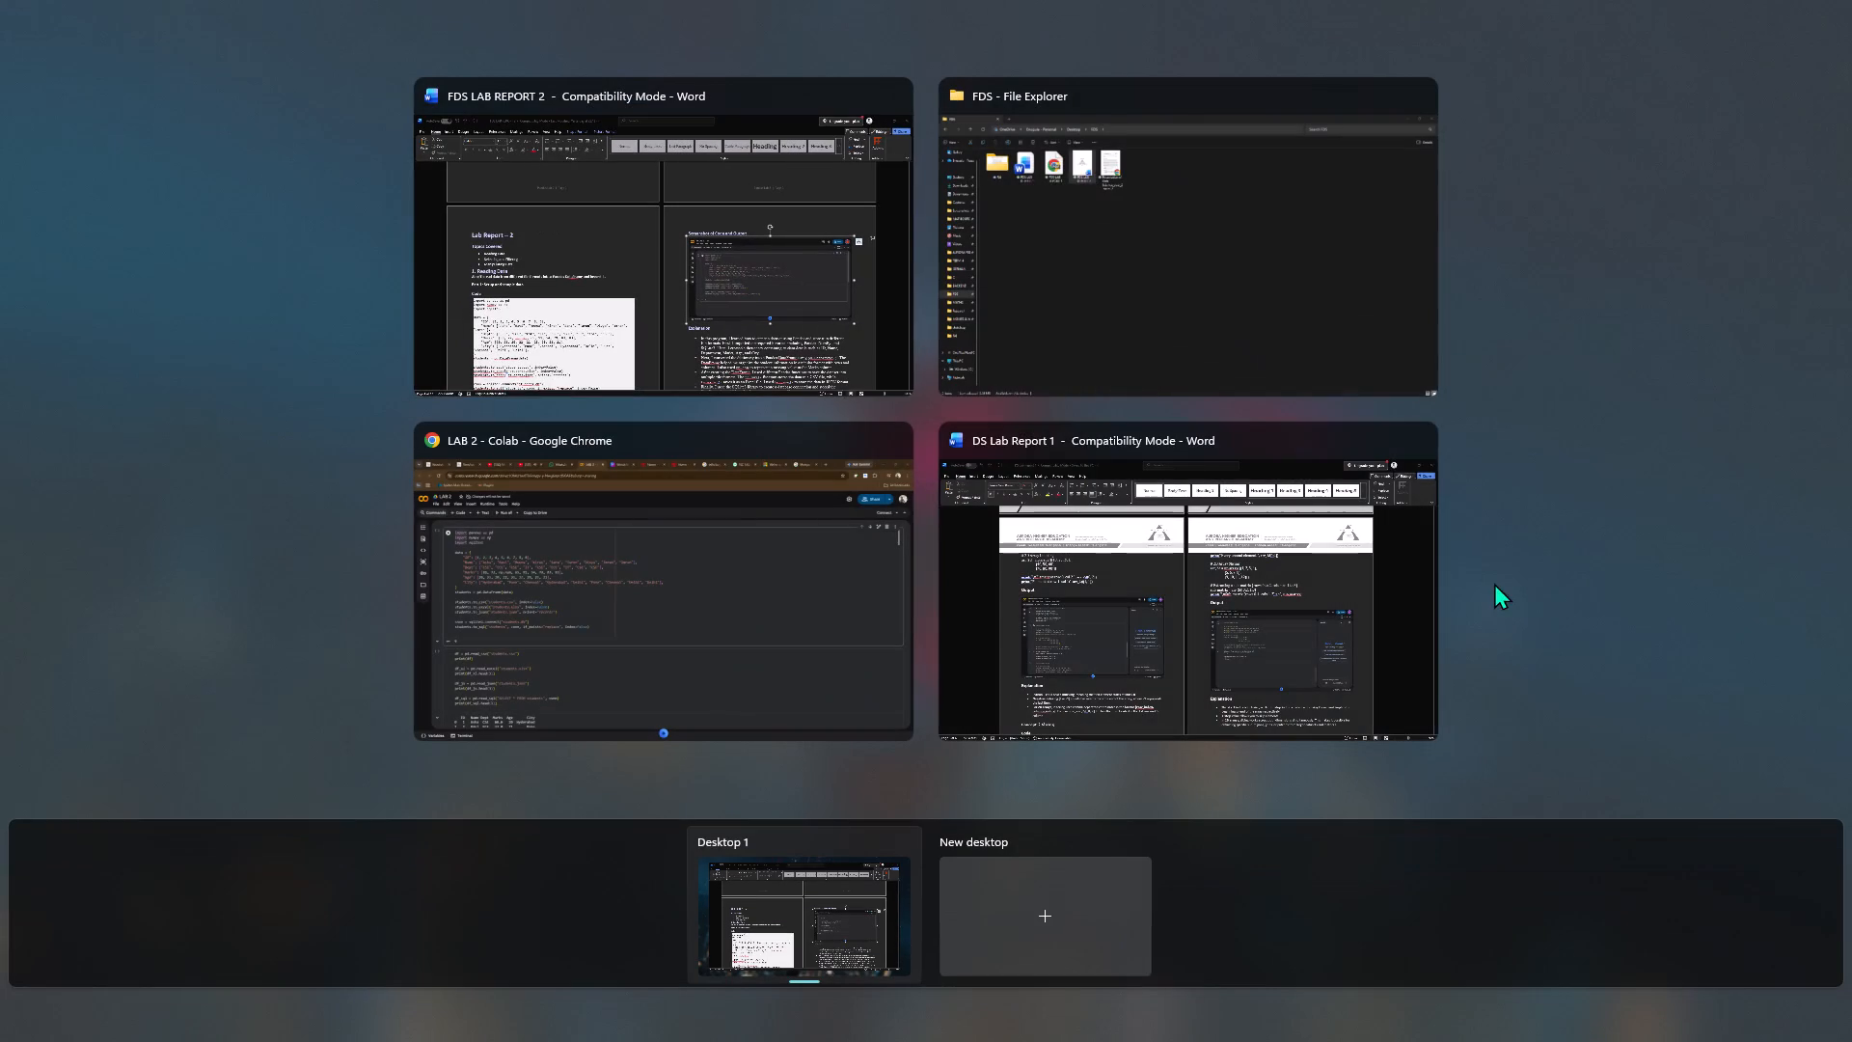
pyautogui.click(1419, 442)
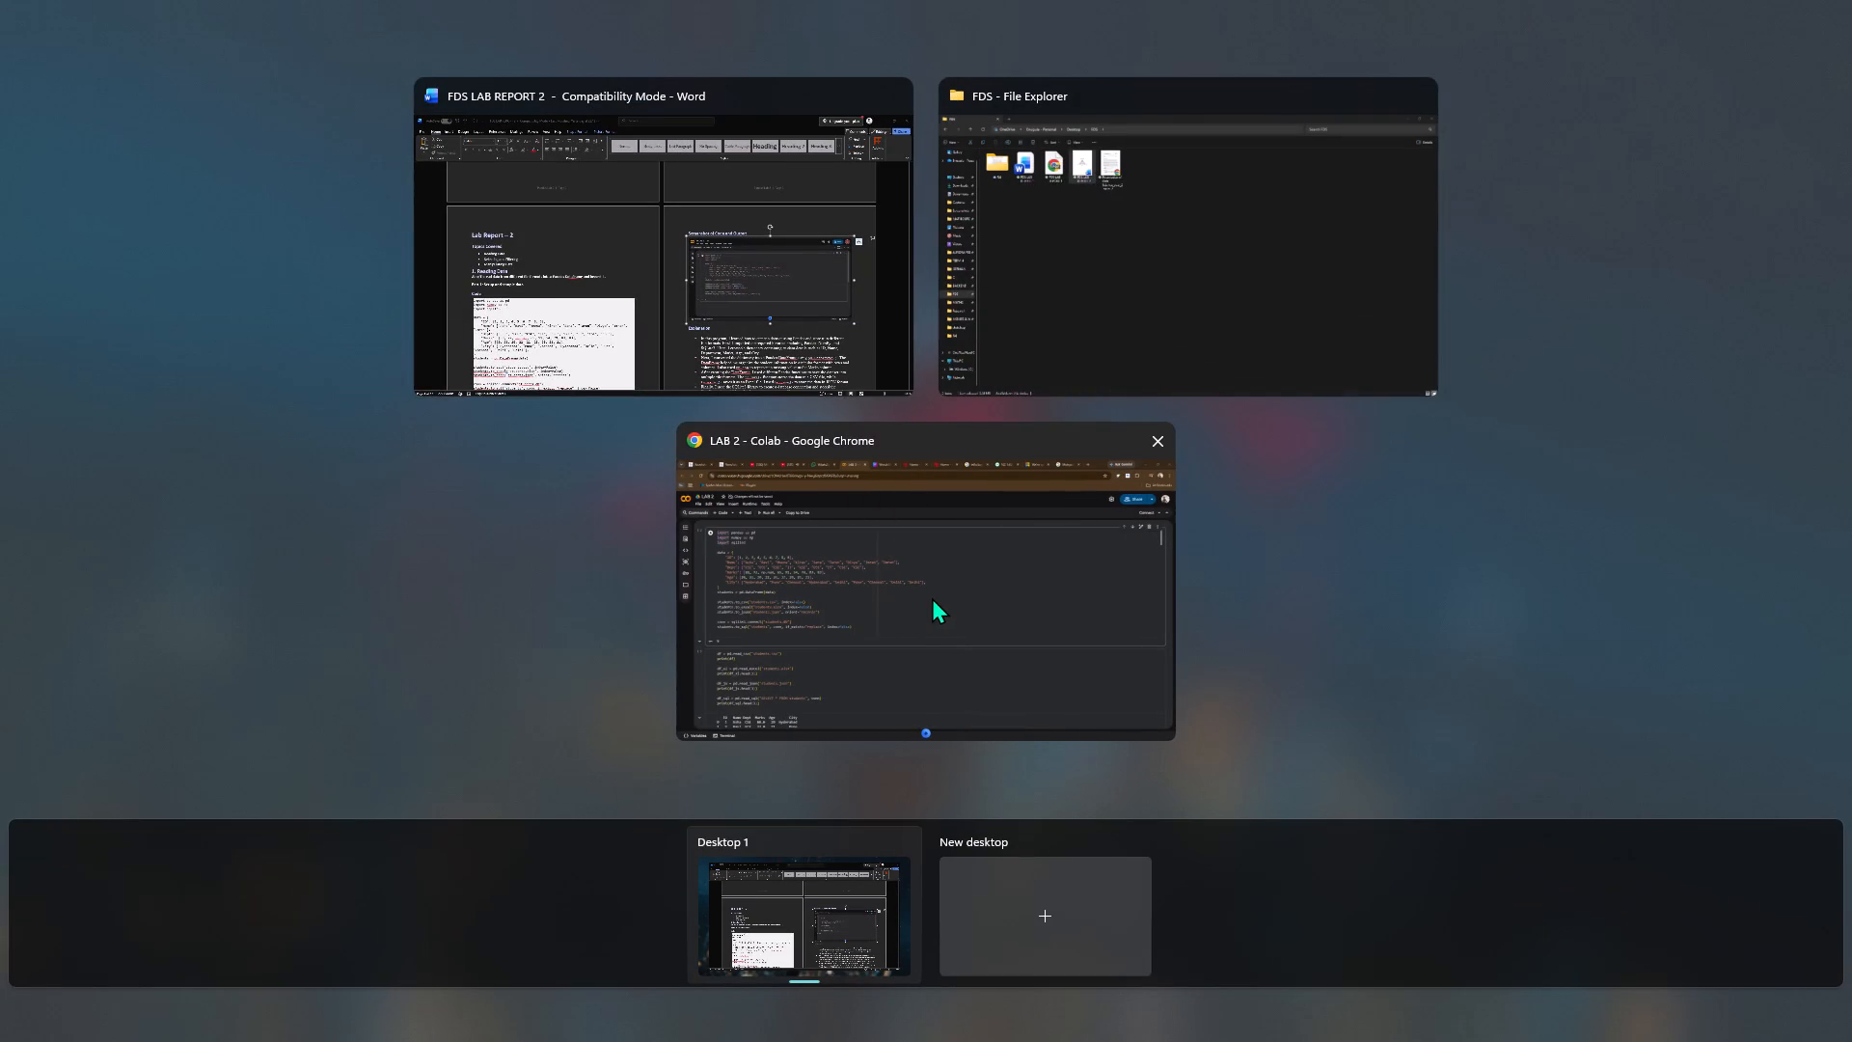
# Switch to the LAB 2 notebook in Chrome and capture an enlarged screenshot of the first cell with its output.
pyautogui.click(934, 604)
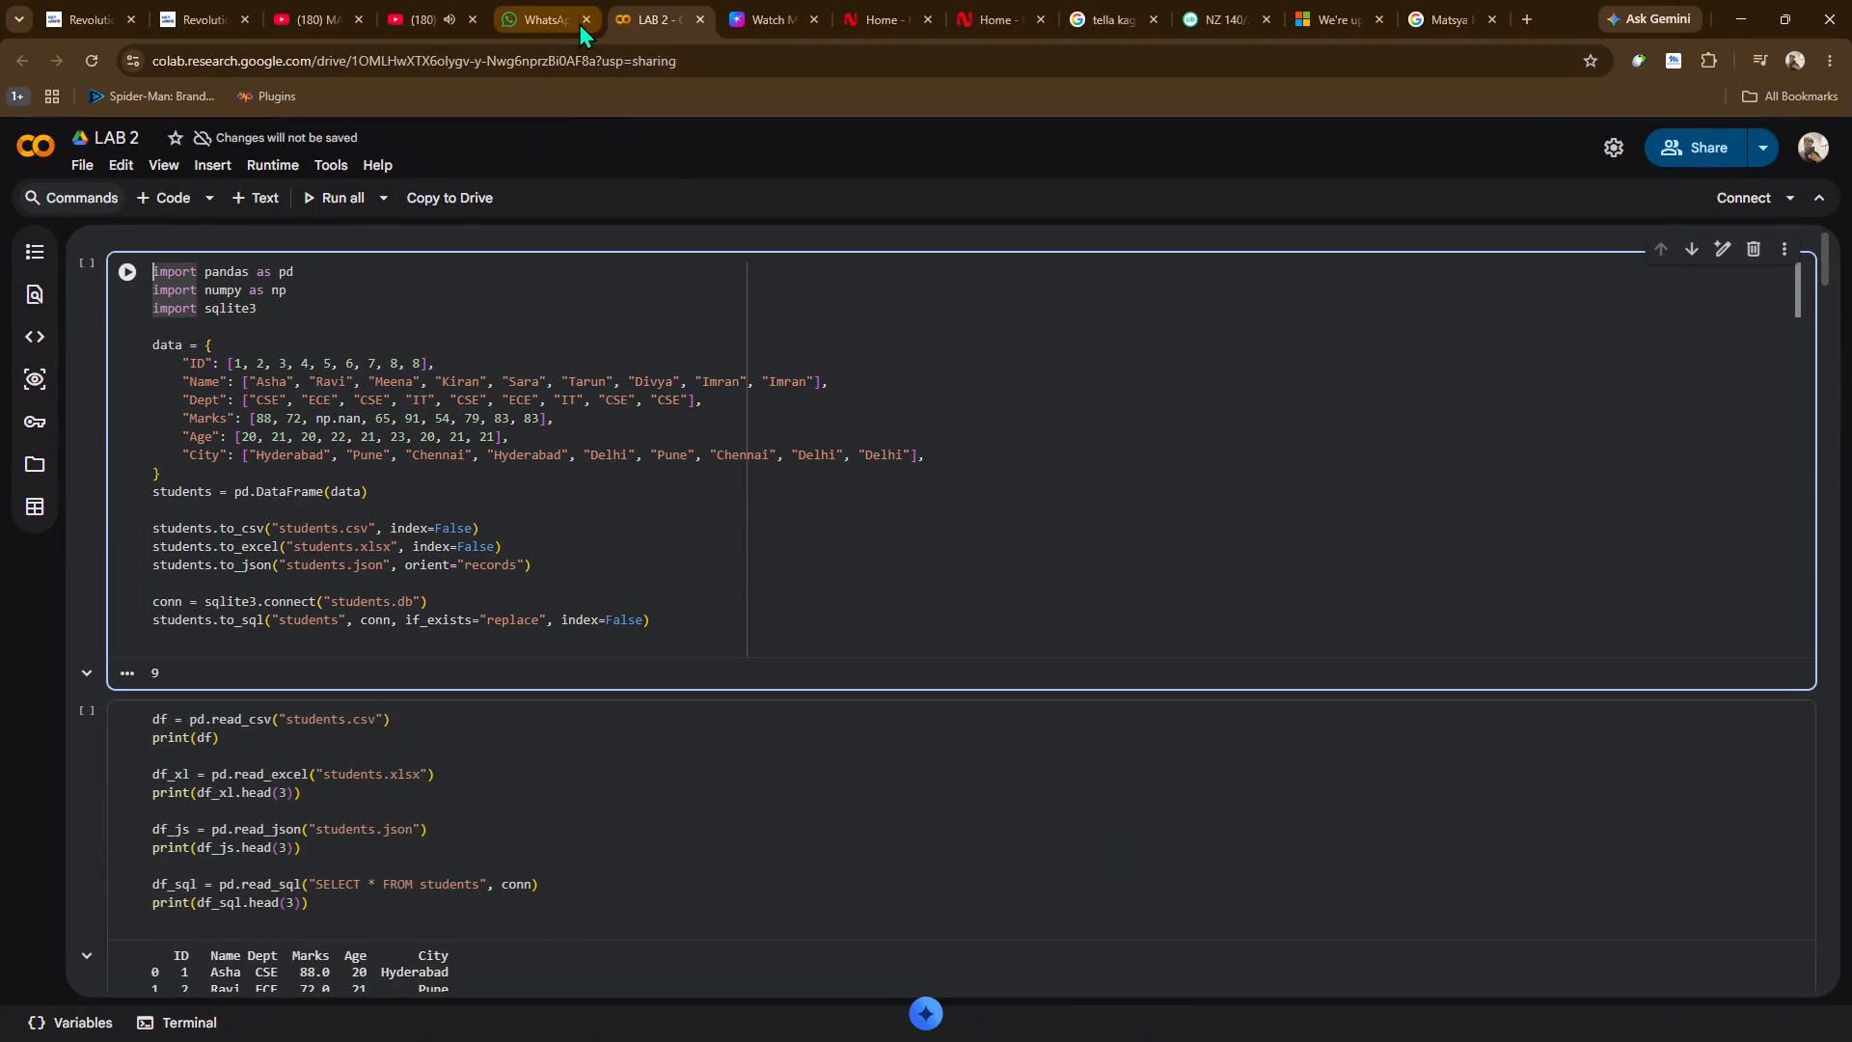
pyautogui.scroll(6, 557, 550)
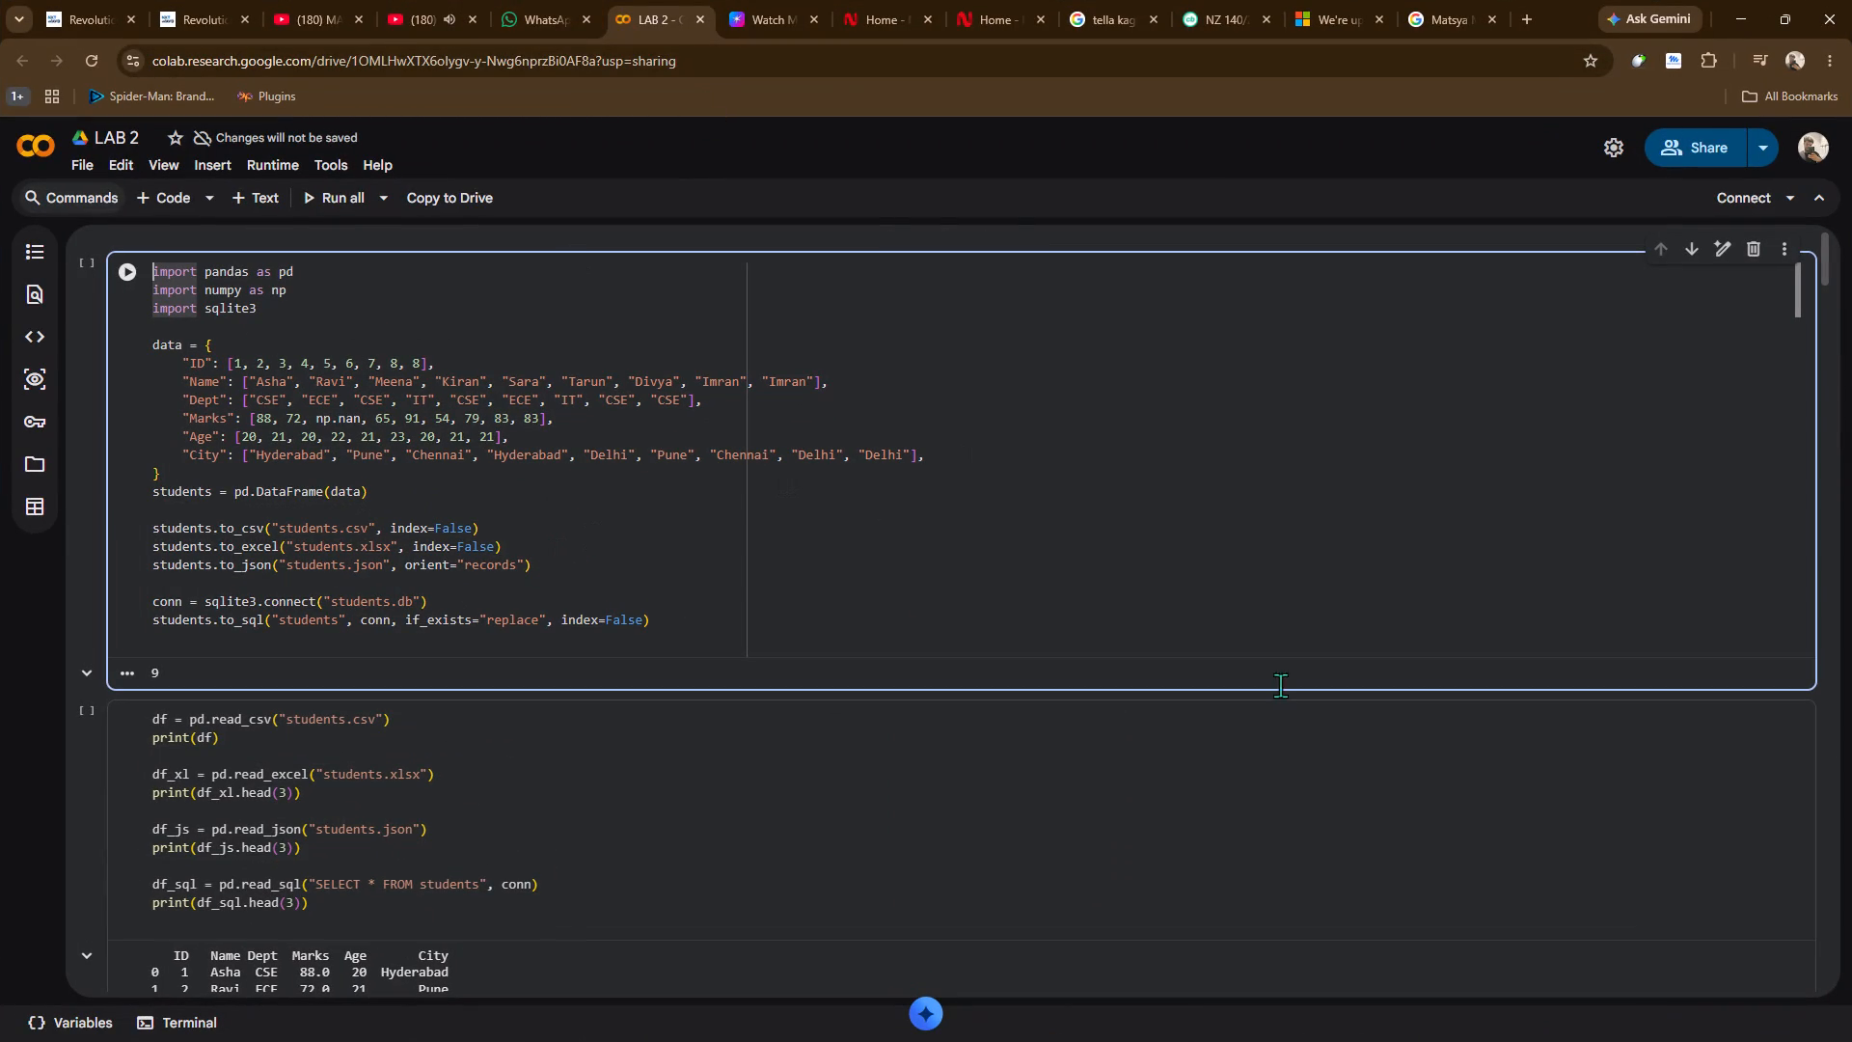
pyautogui.hotkey('ctrl', '+')
pyautogui.hotkey('ctrl', '+')
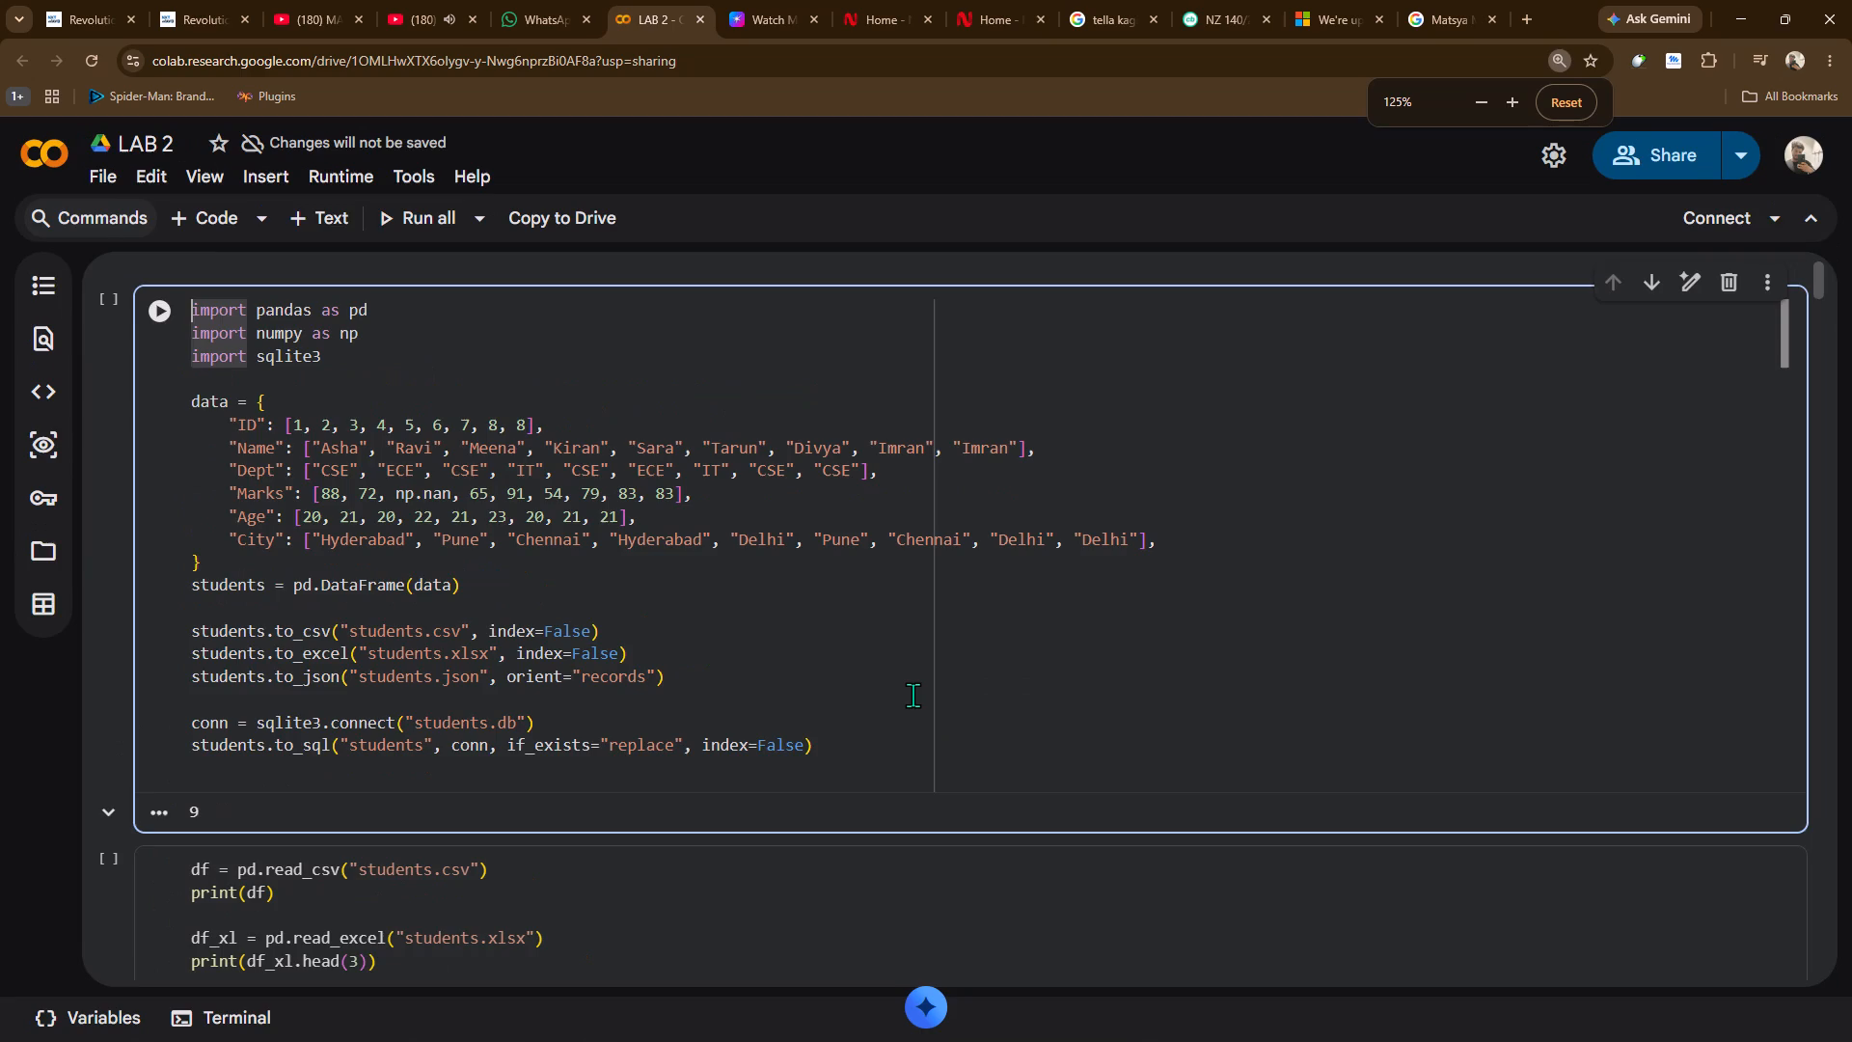
pyautogui.hotkey('ctrl', '+')
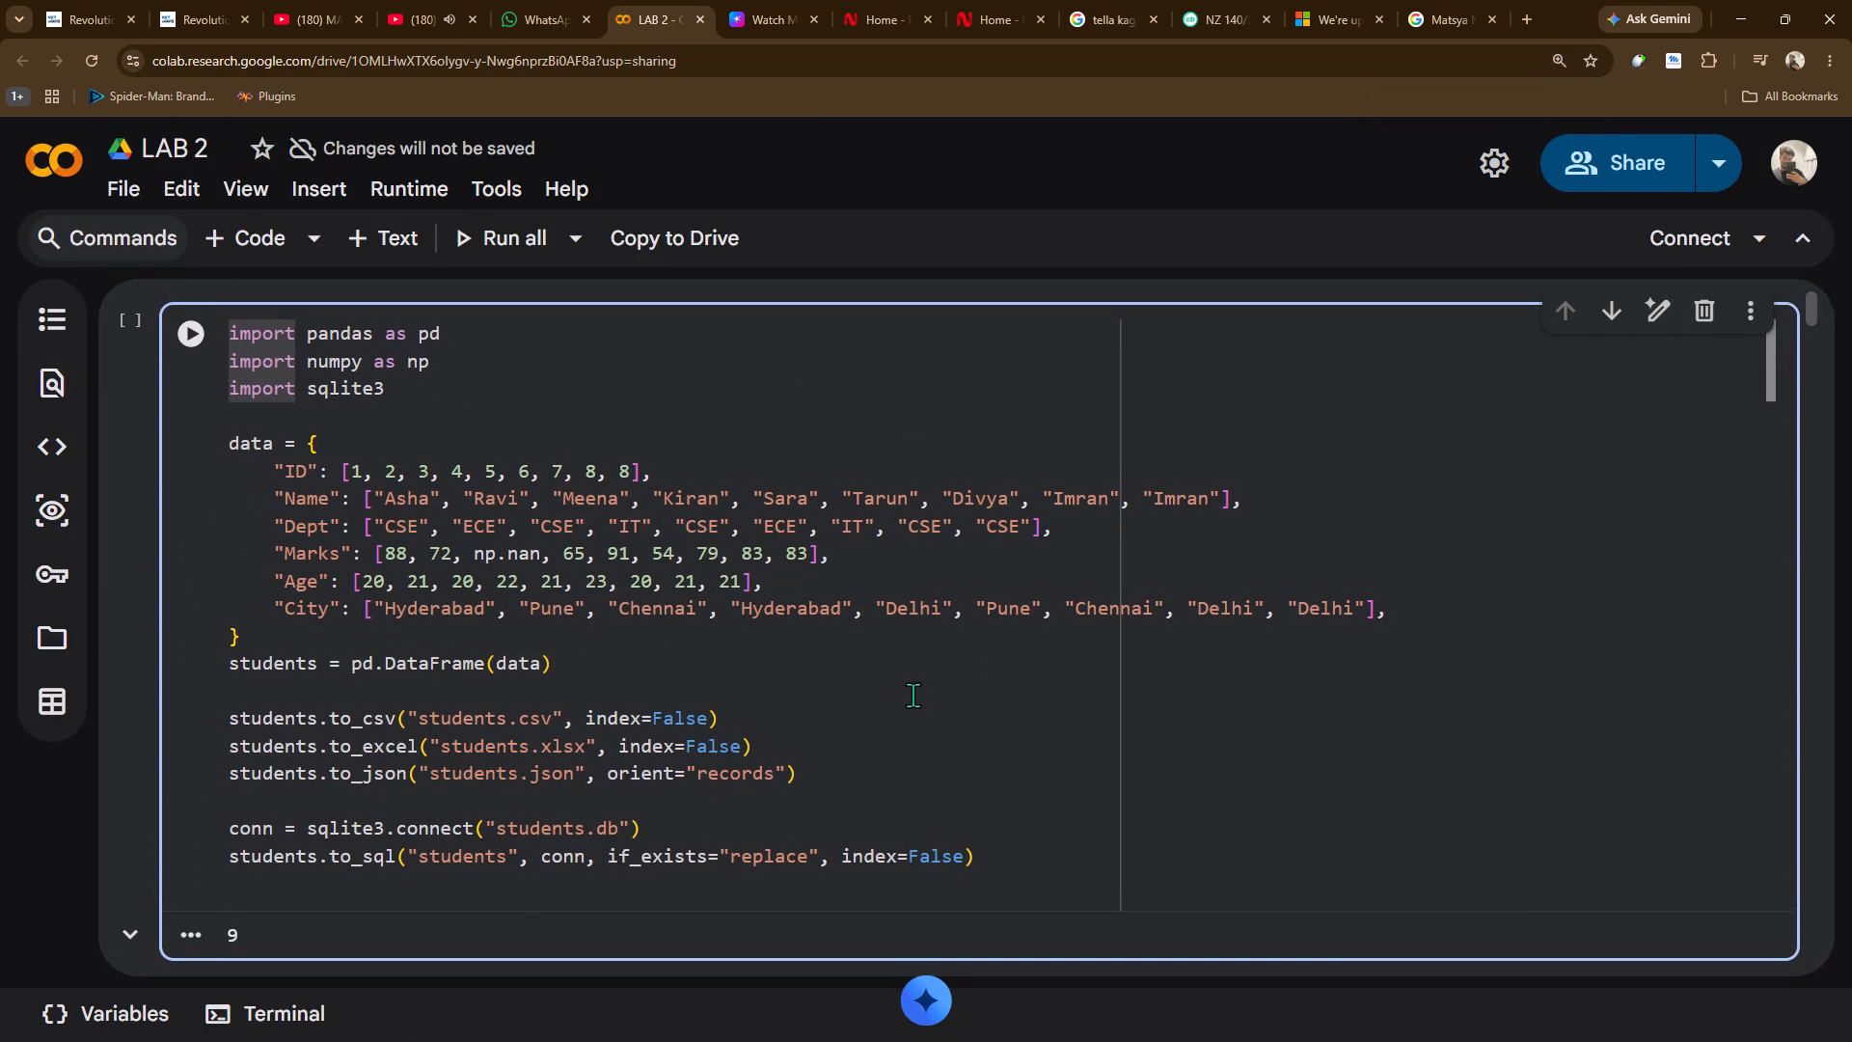
pyautogui.press('Print')
pyautogui.moveTo(0, 117); pyautogui.dragTo(131, 261)
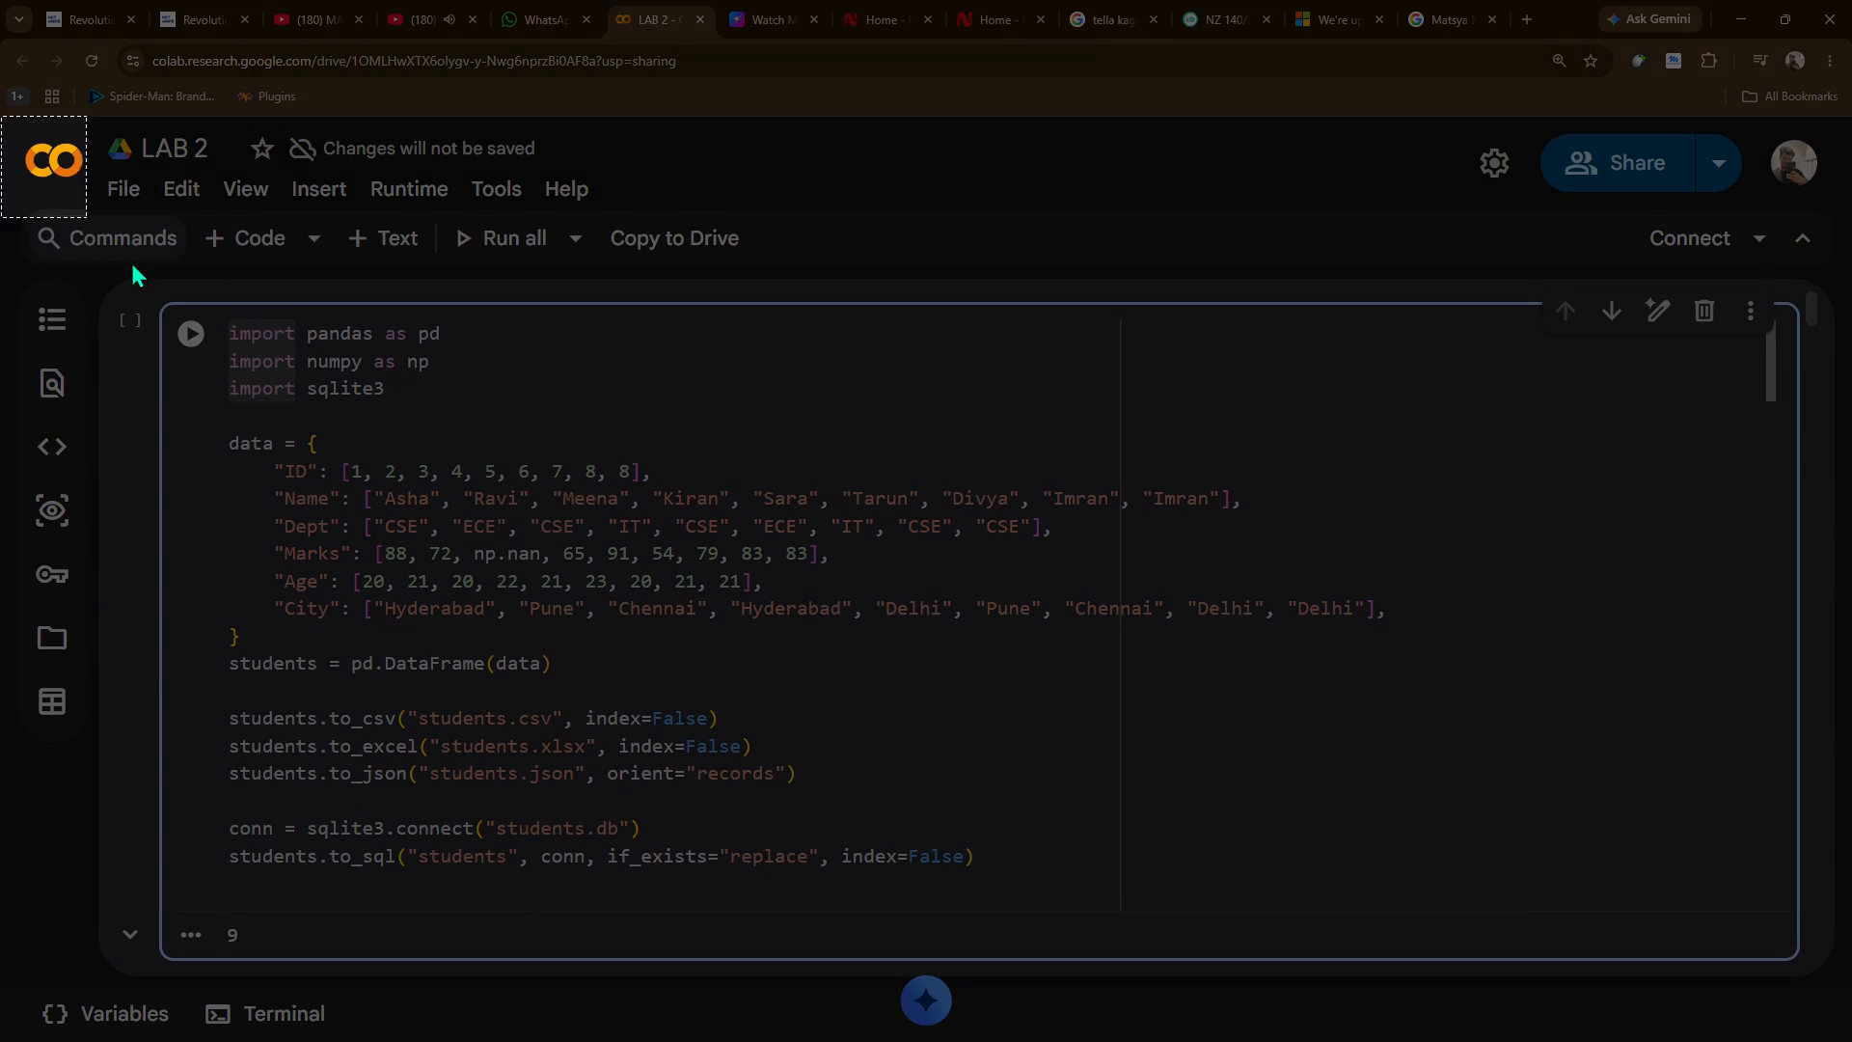
pyautogui.moveTo(131, 261); pyautogui.dragTo(1851, 1041)
# In the FDS LAB REPORT 2 document, delete the old Part 1 code and output picture together with its surrounding frame.
pyautogui.hscroll(2, 1001, 695)
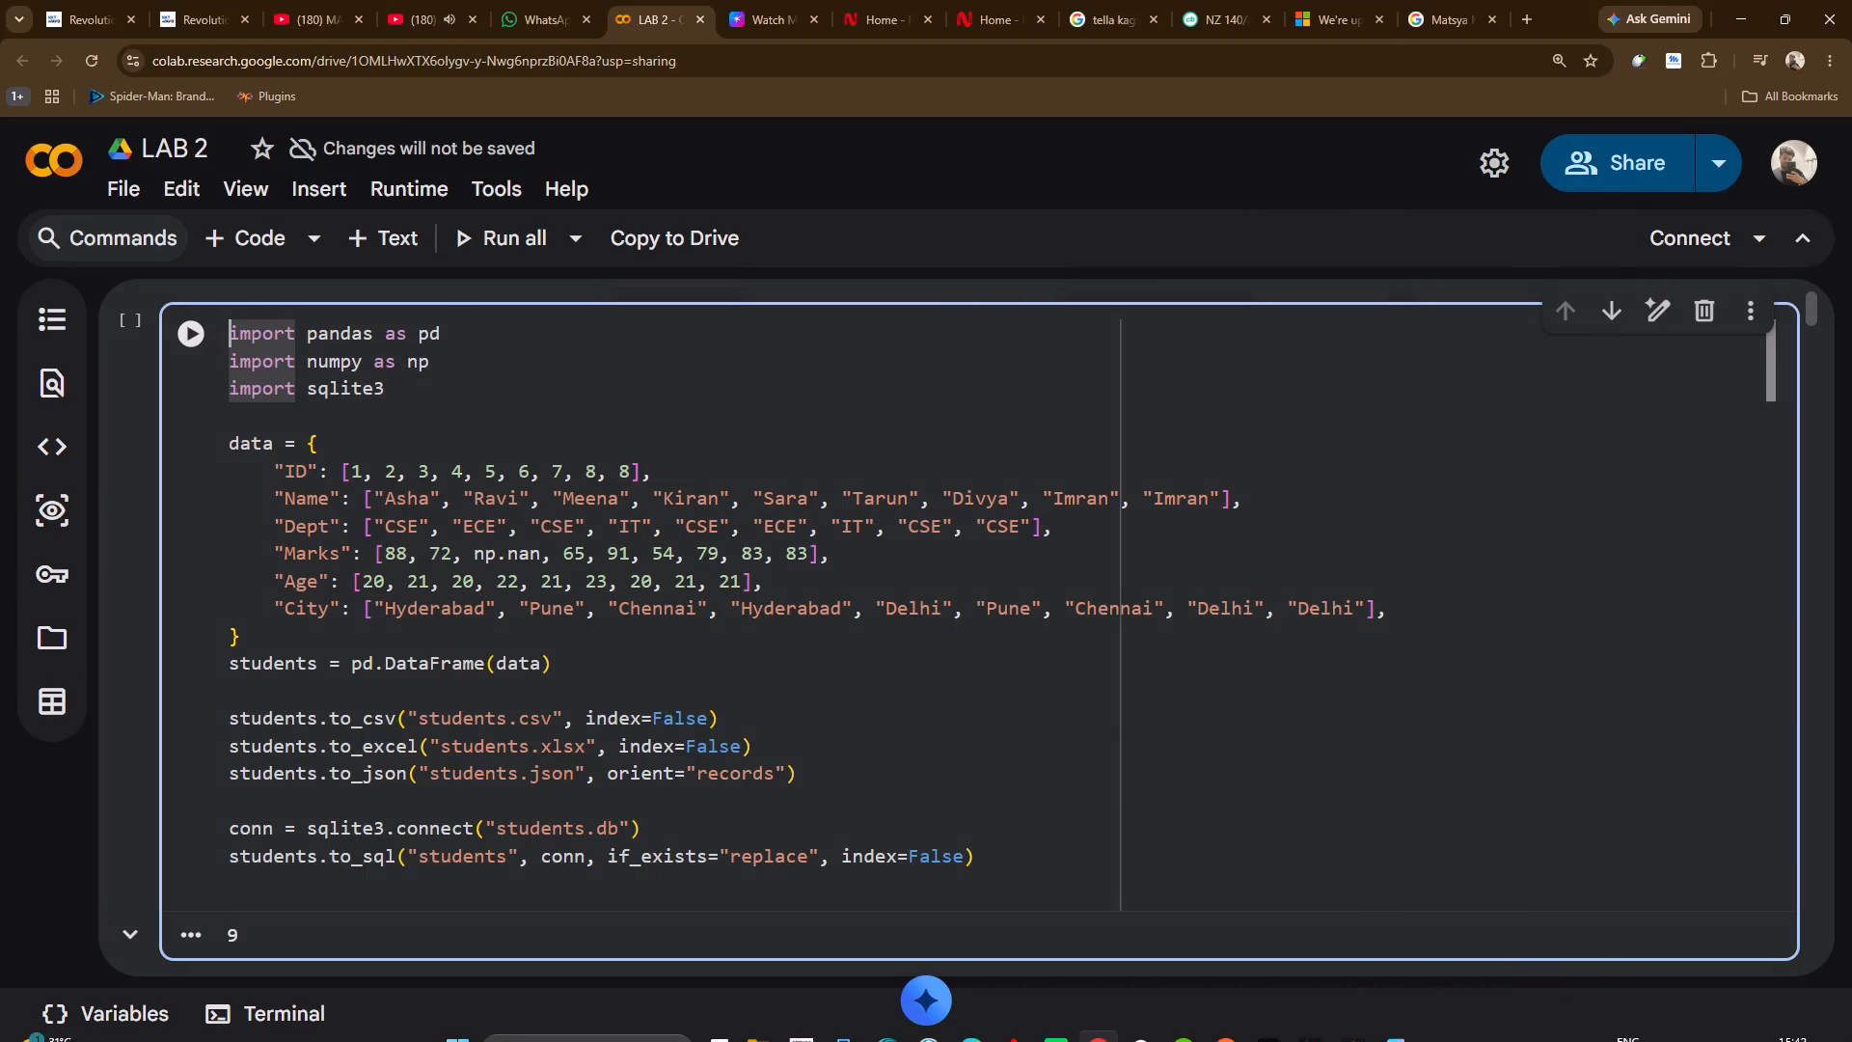
pyautogui.hscroll(-1, 1214, 277)
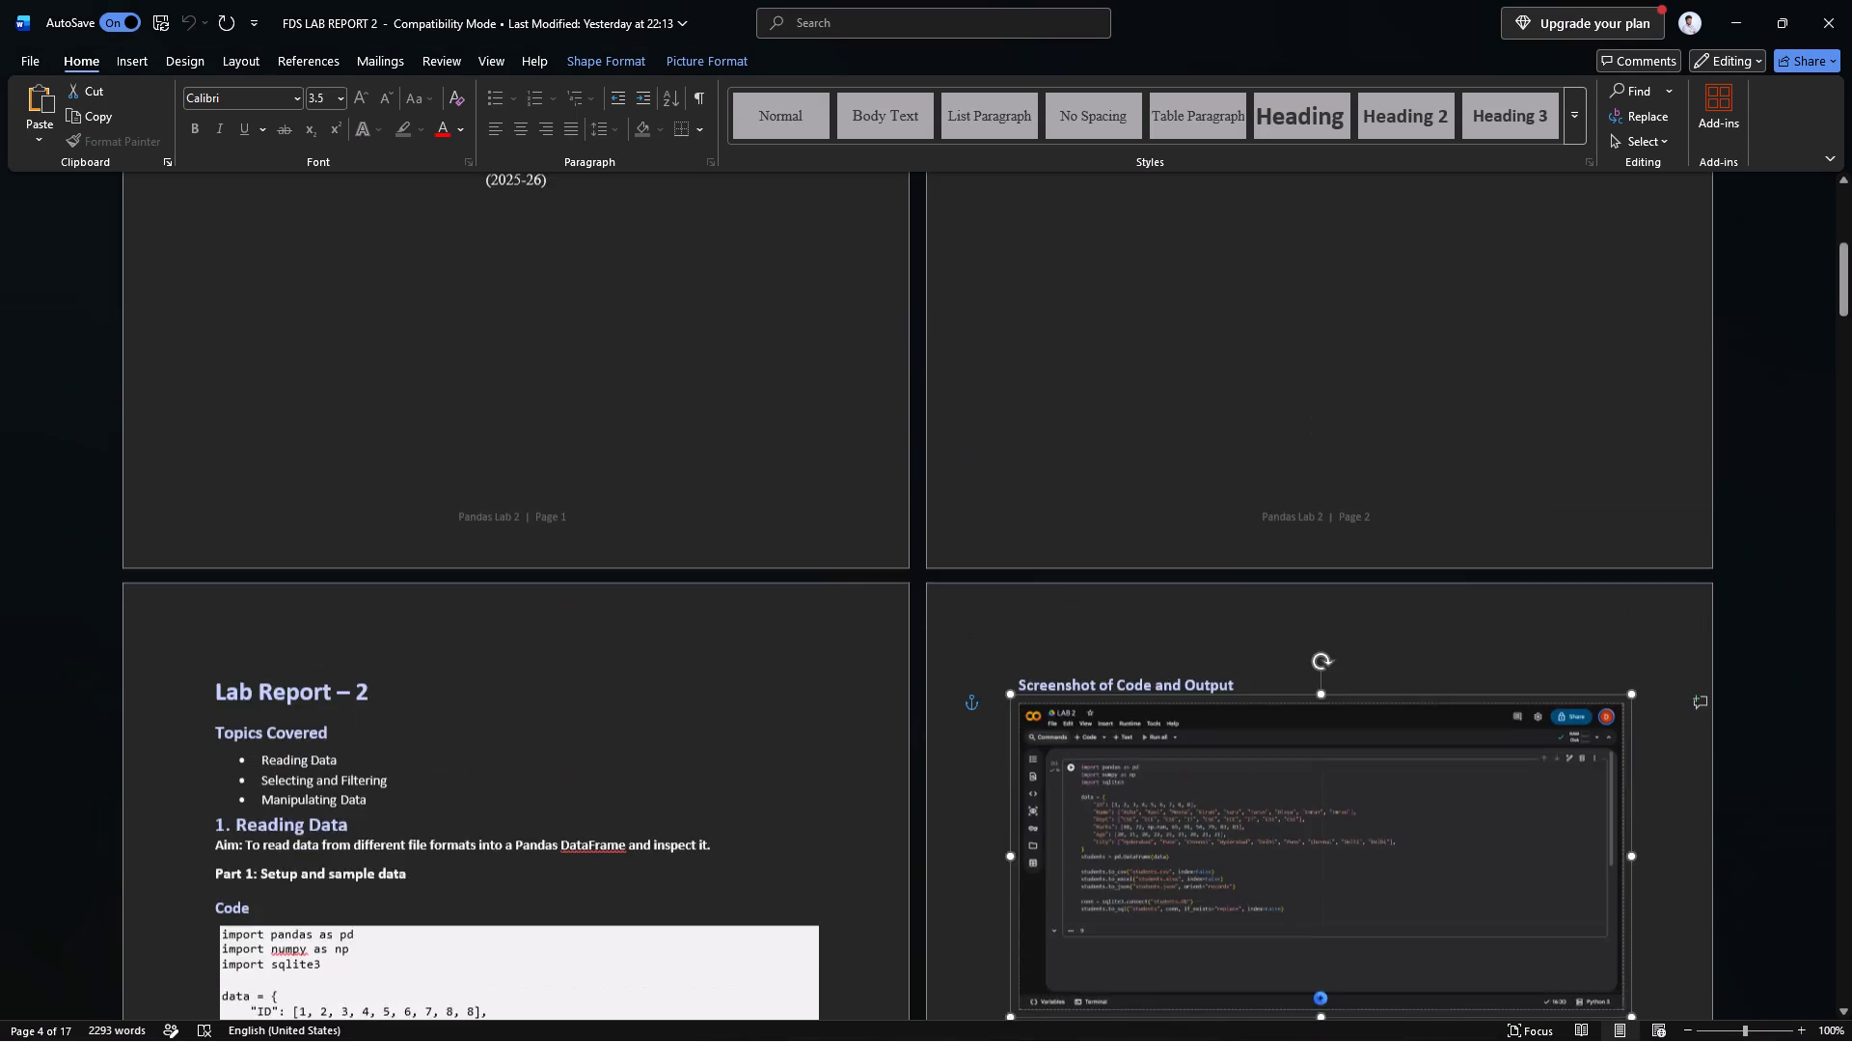
pyautogui.hscroll(-1, 1214, 277)
pyautogui.scroll(-1, 1039, 478)
pyautogui.scroll(1, 1039, 478)
pyautogui.scroll(-1, 1039, 478)
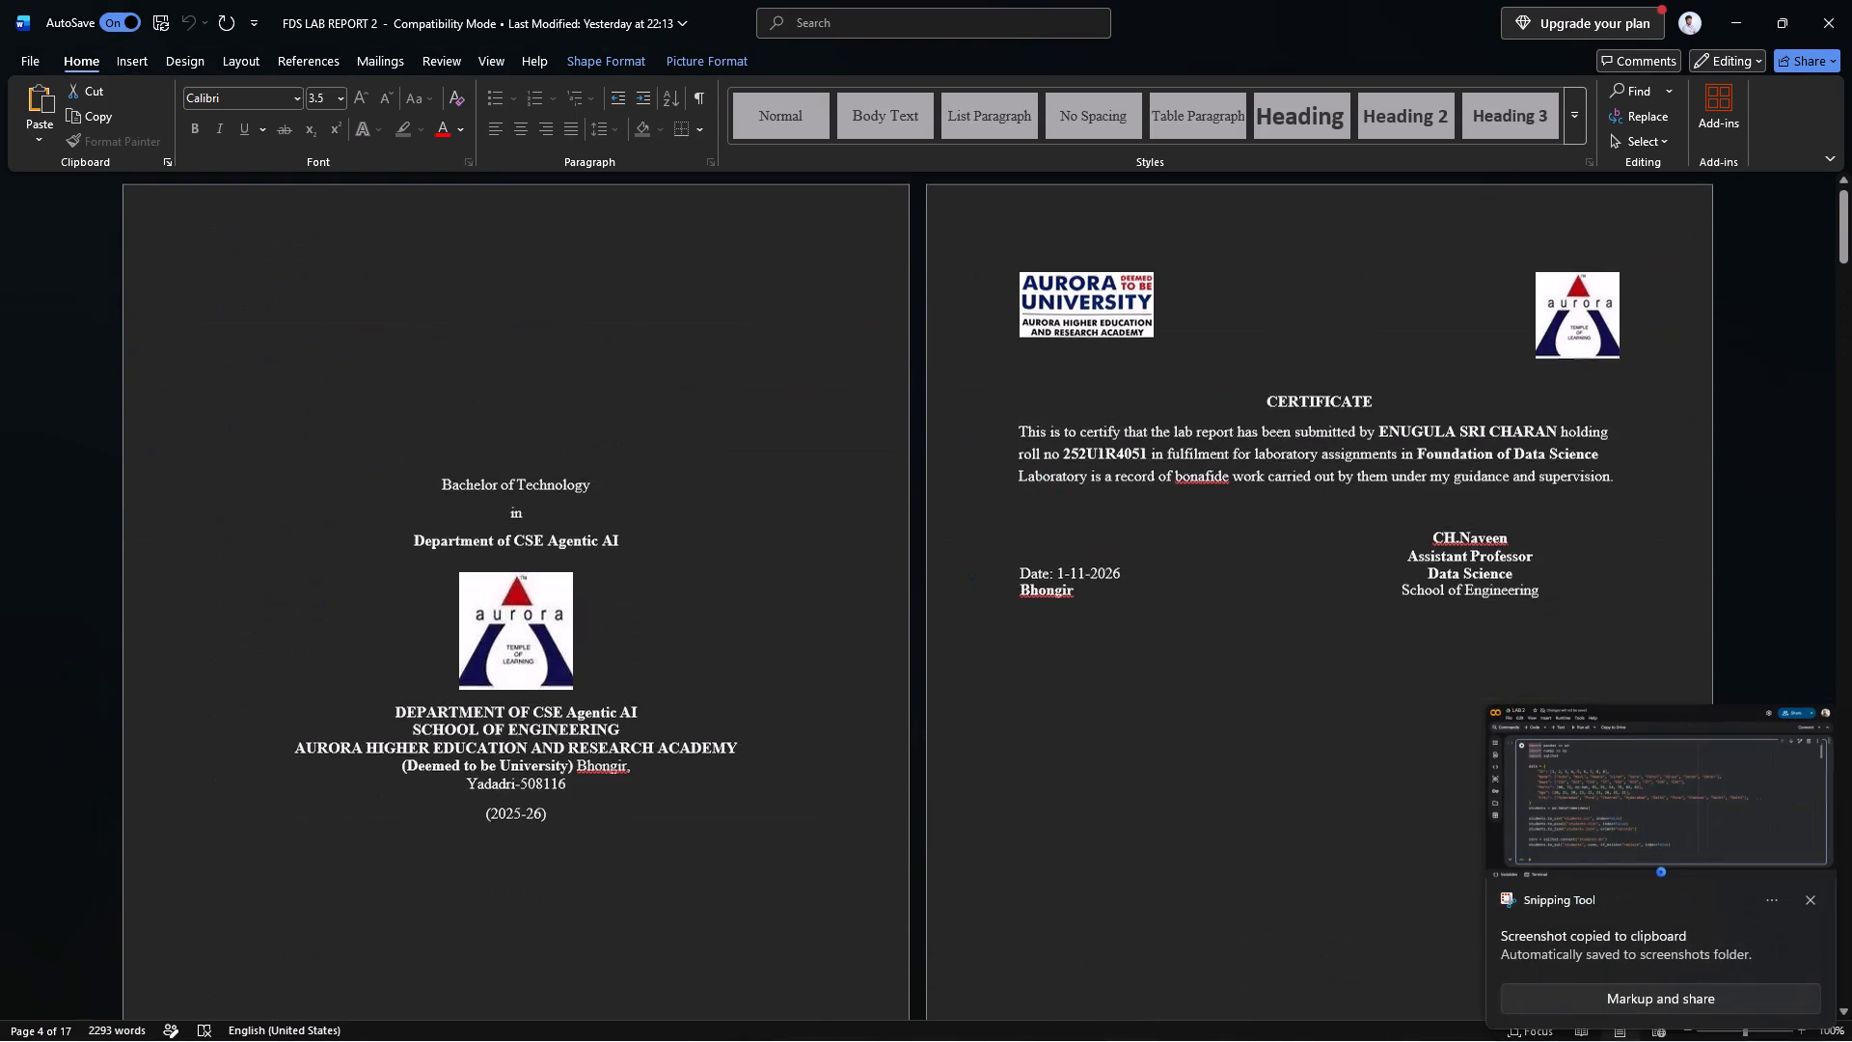
pyautogui.scroll(-1, 1039, 478)
pyautogui.scroll(-1, 999, 567)
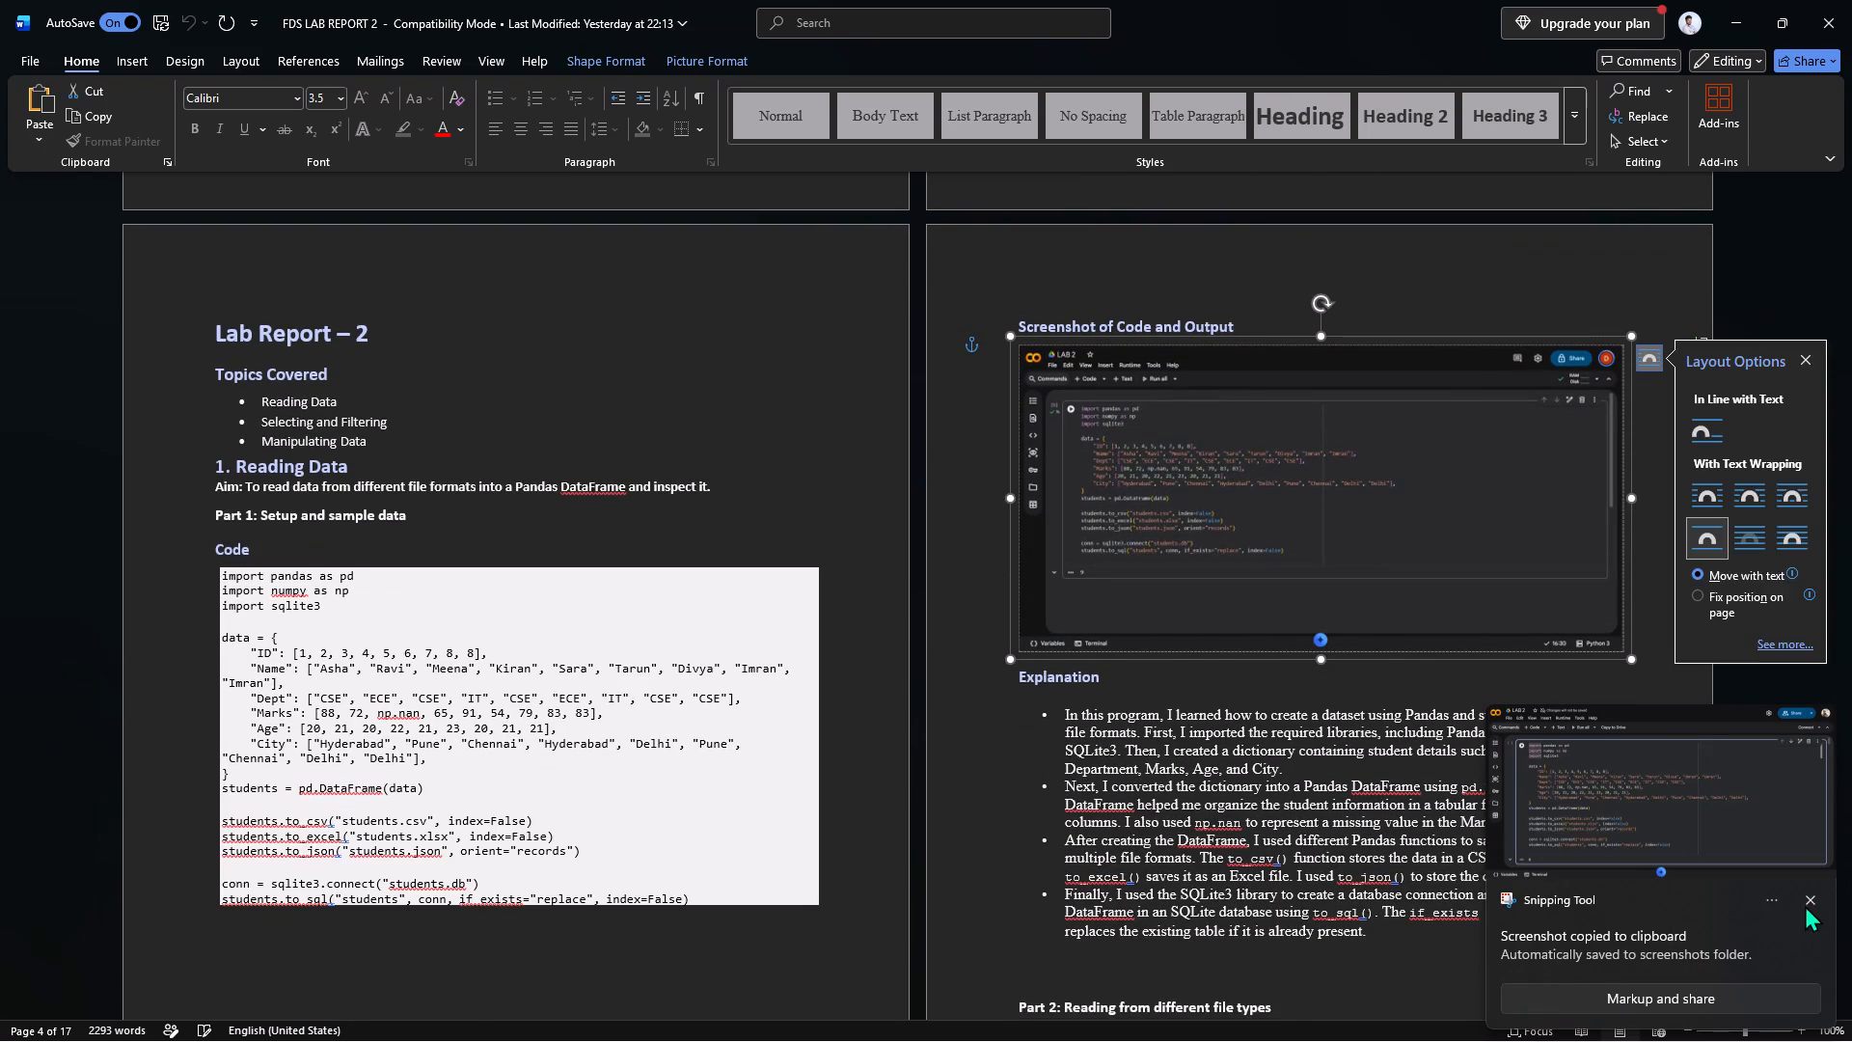
pyautogui.click(1806, 905)
pyautogui.click(1278, 510)
pyautogui.click(1265, 513)
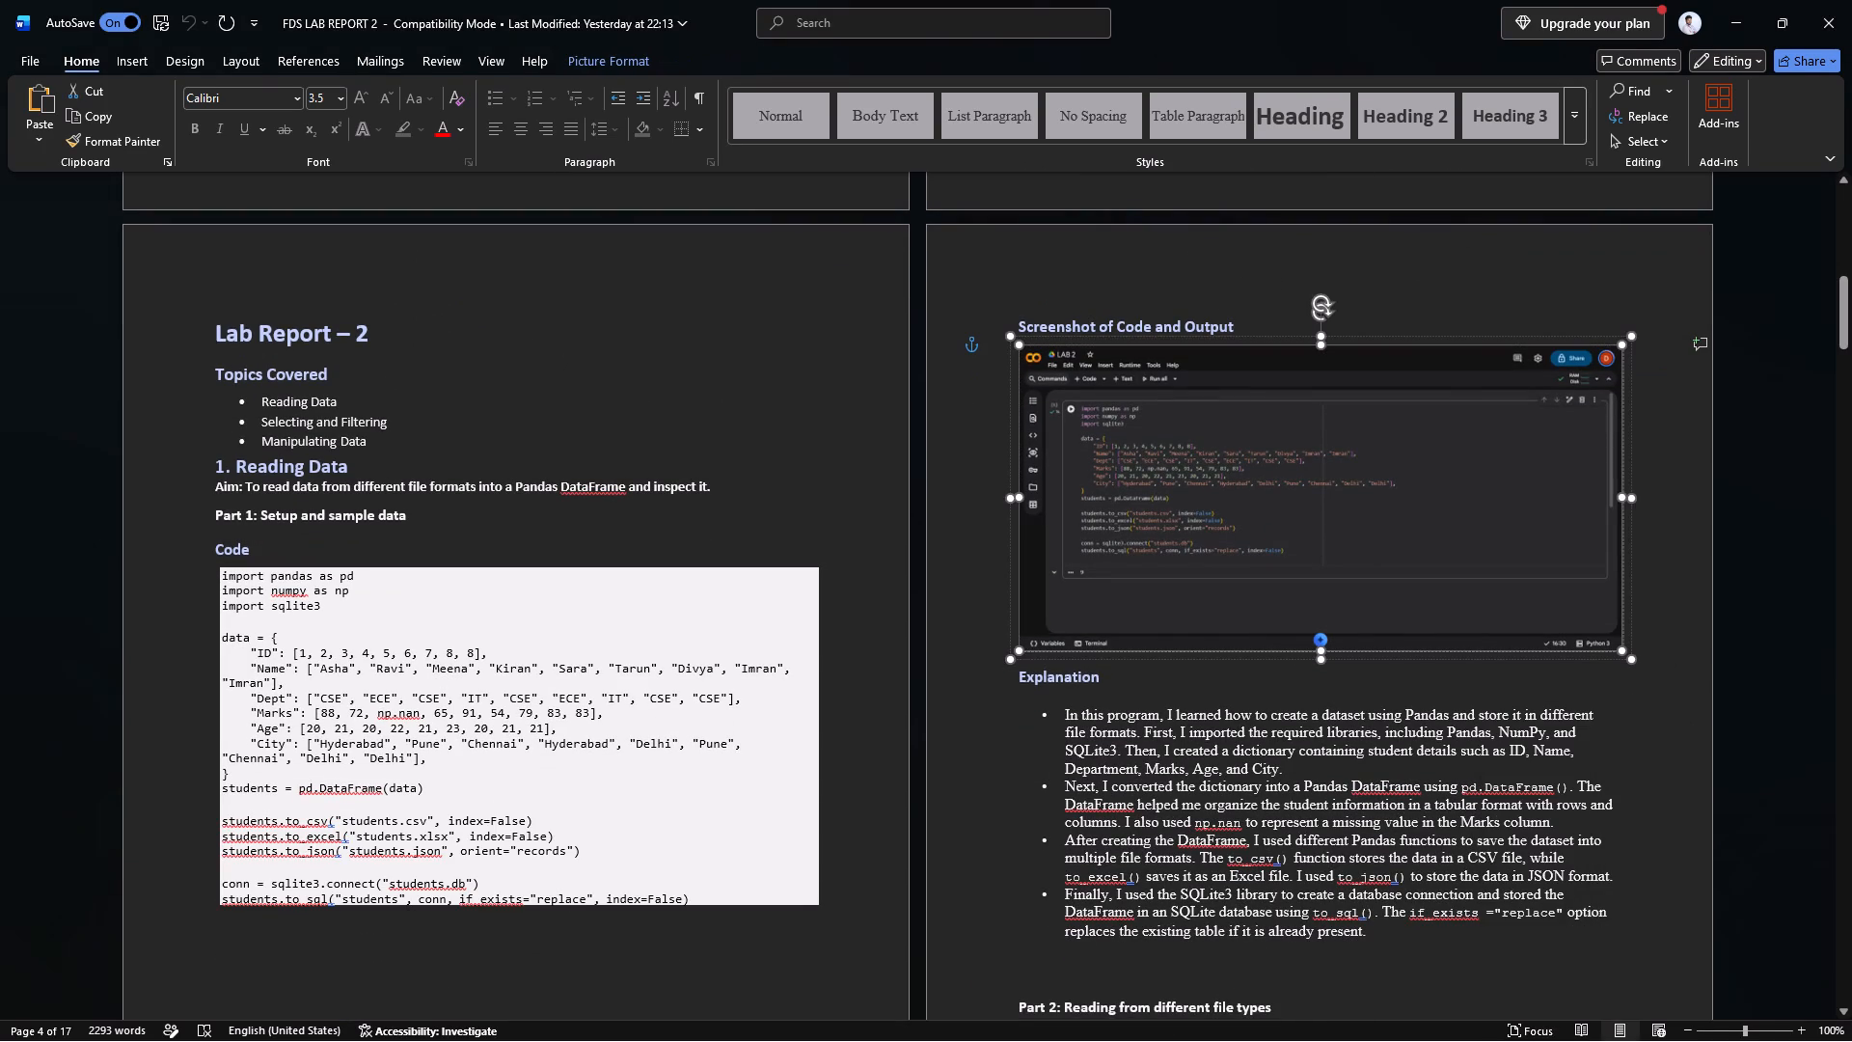
pyautogui.click(1009, 477)
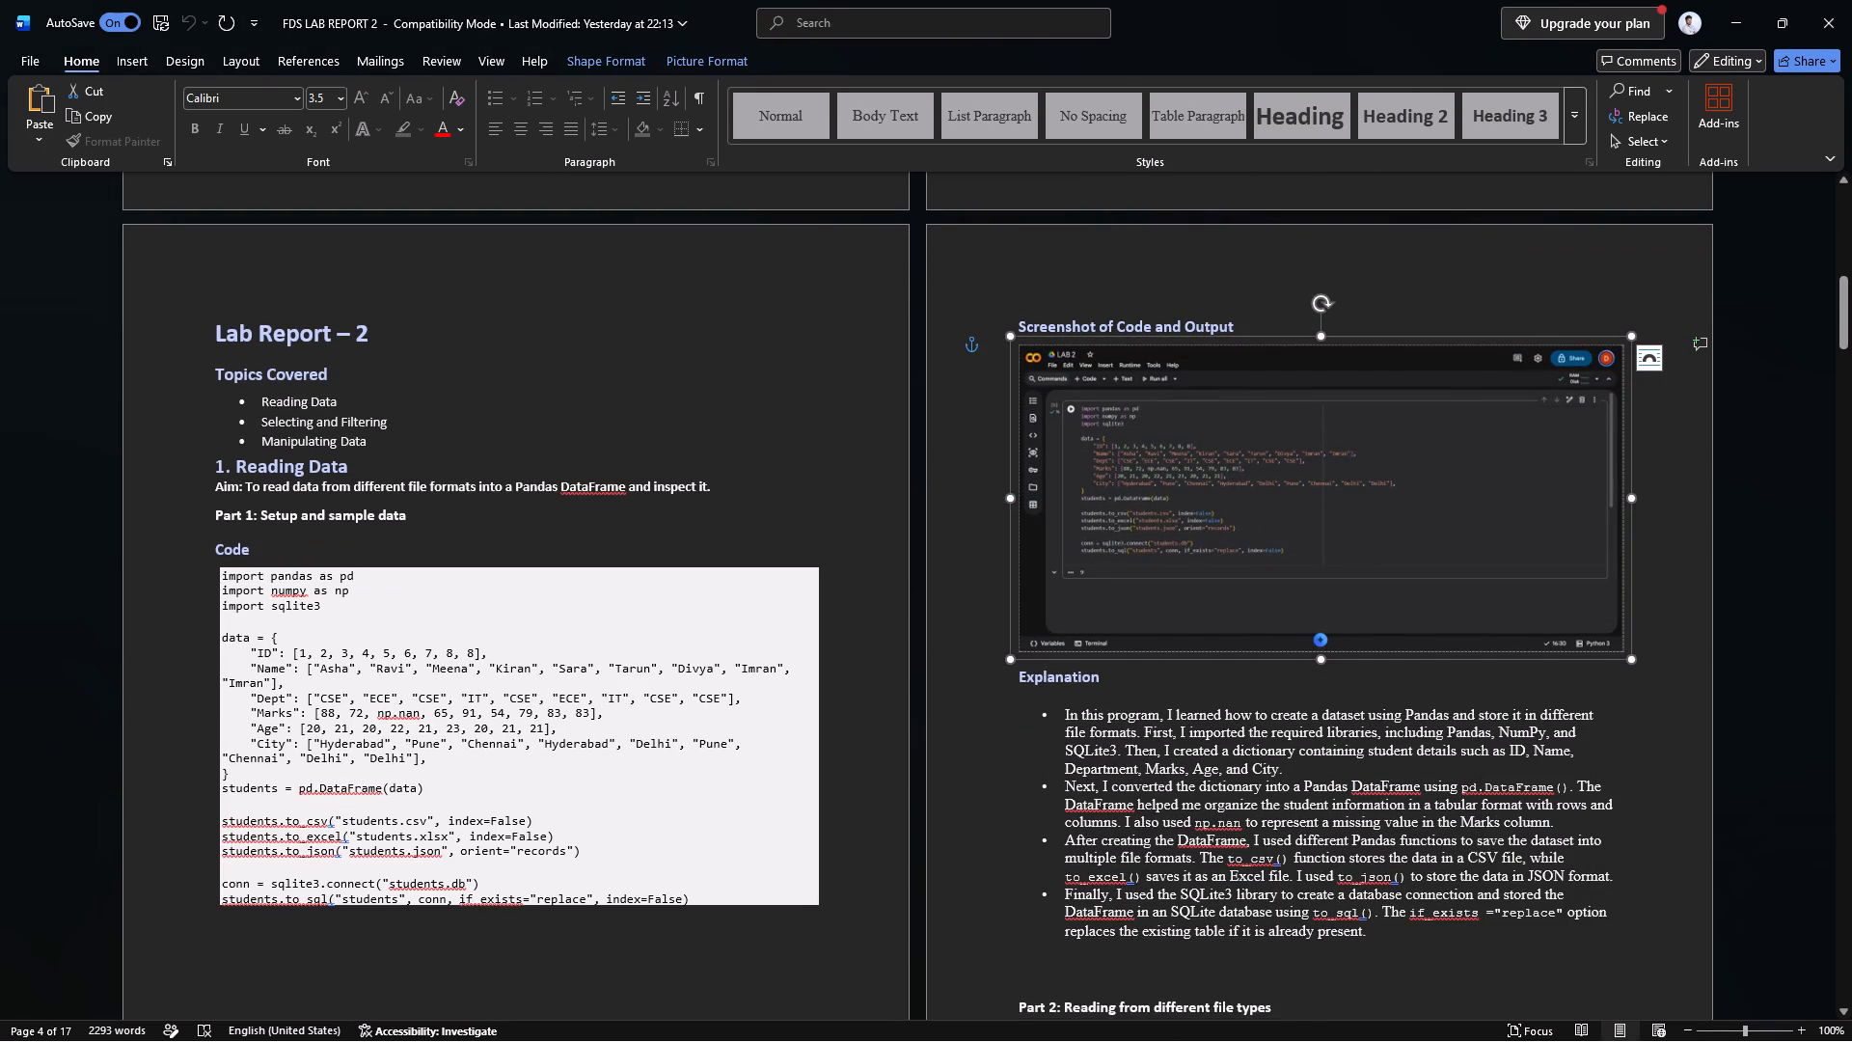
pyautogui.press('BackSpace')
pyautogui.click(1202, 582)
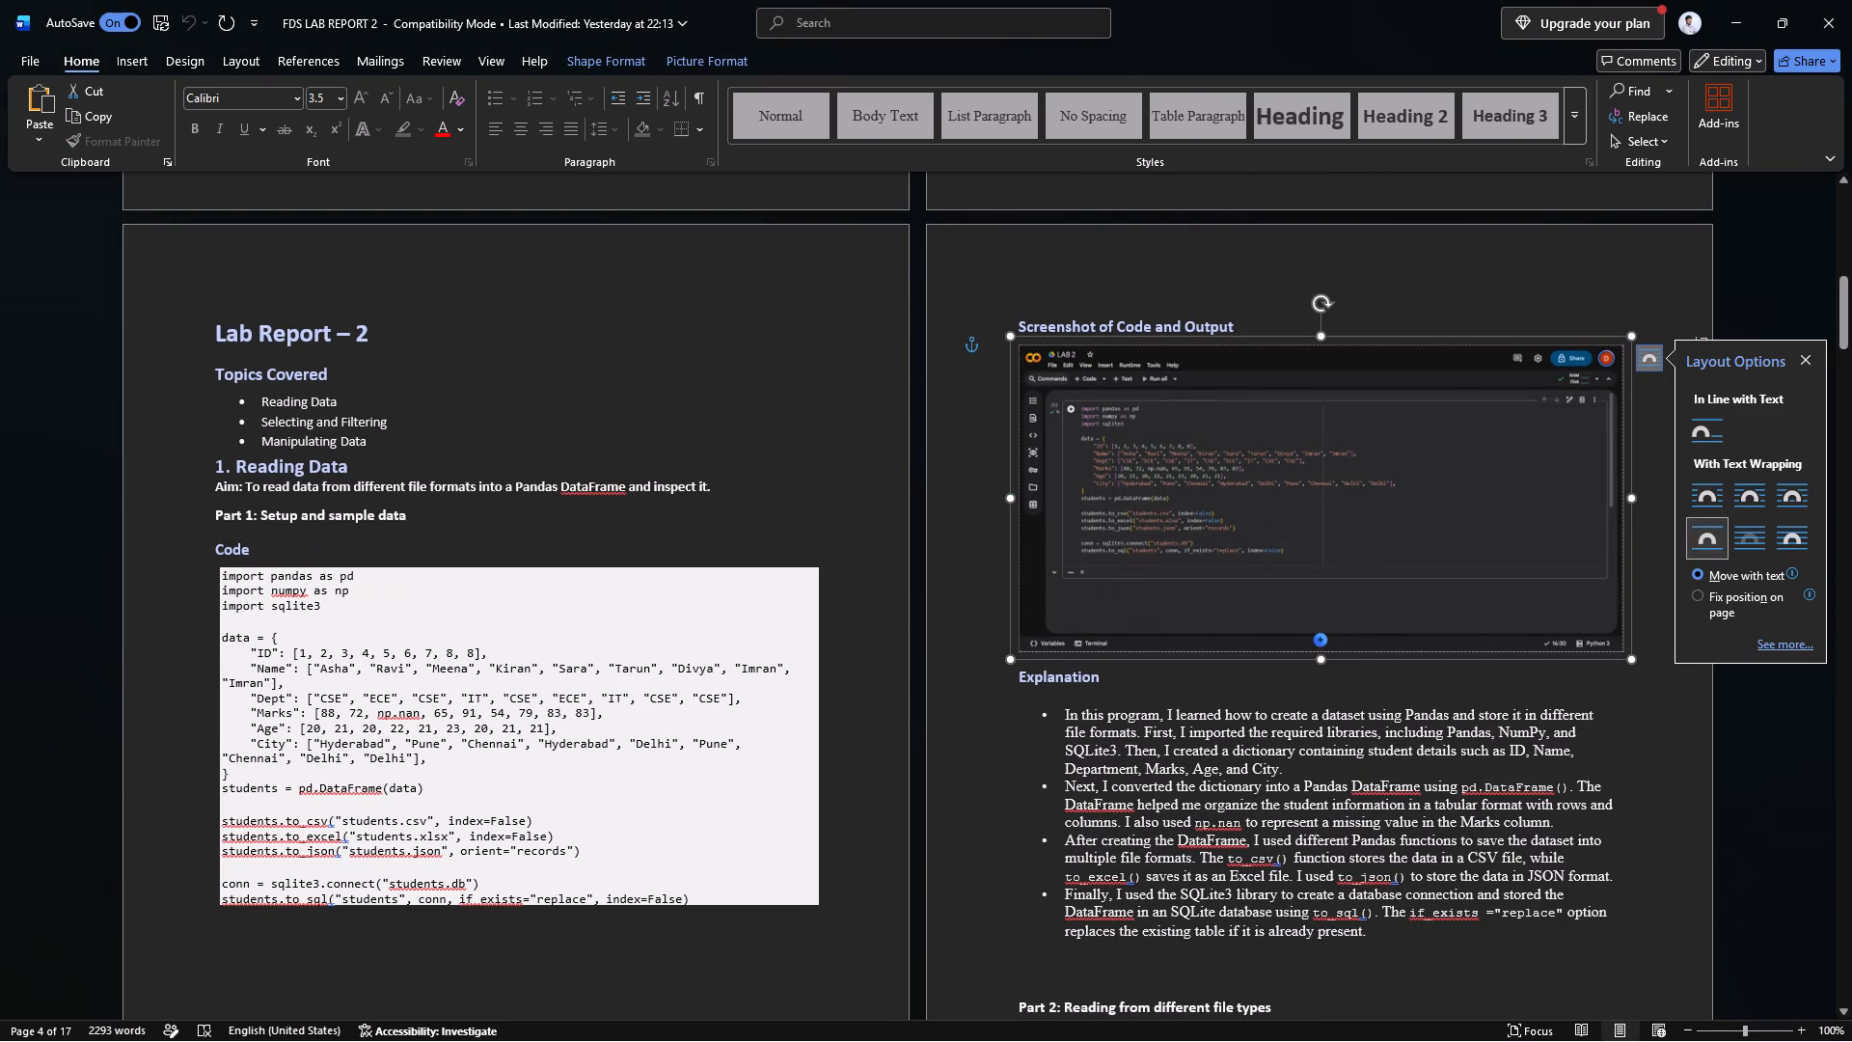
pyautogui.press('BackSpace')
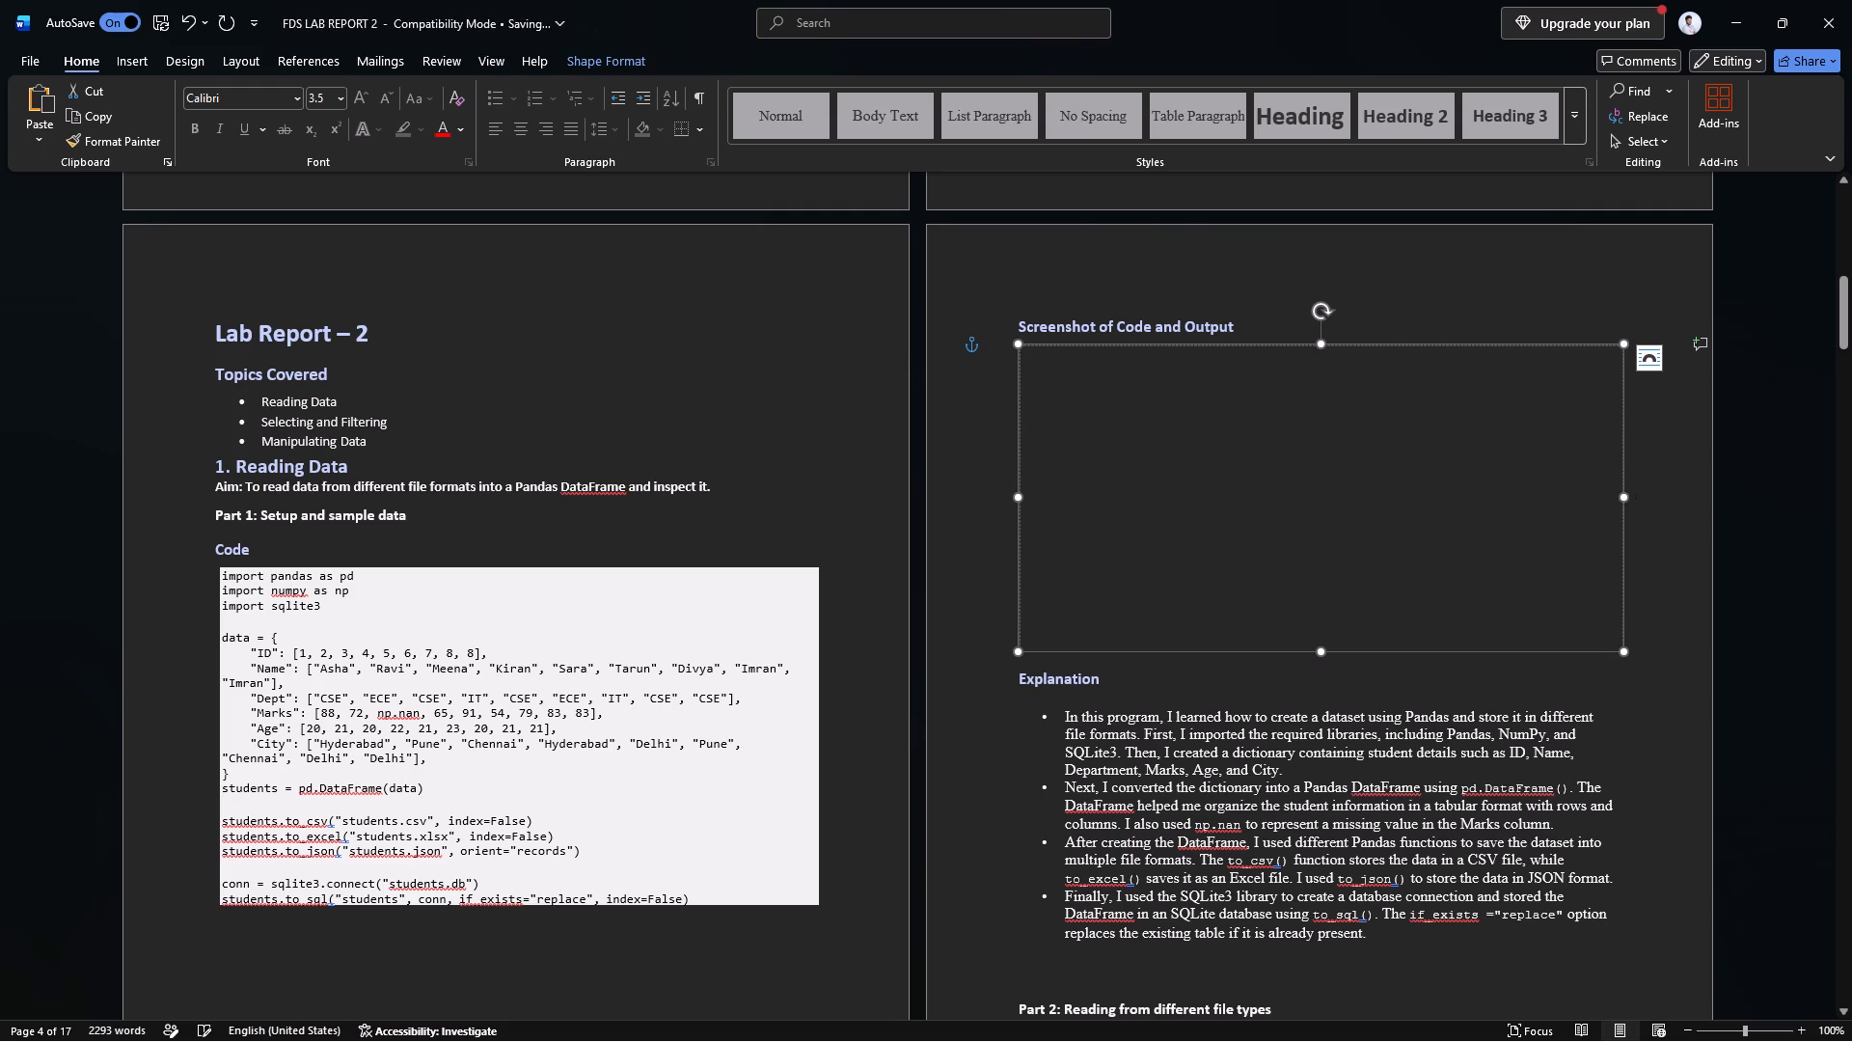
pyautogui.click(1622, 465)
pyautogui.press('BackSpace')
# Paste the new capture under Part 1's "Screenshot of Code and Output" heading and add a new paragraph after the heading.
pyautogui.hotkey('ctrl', 'v')
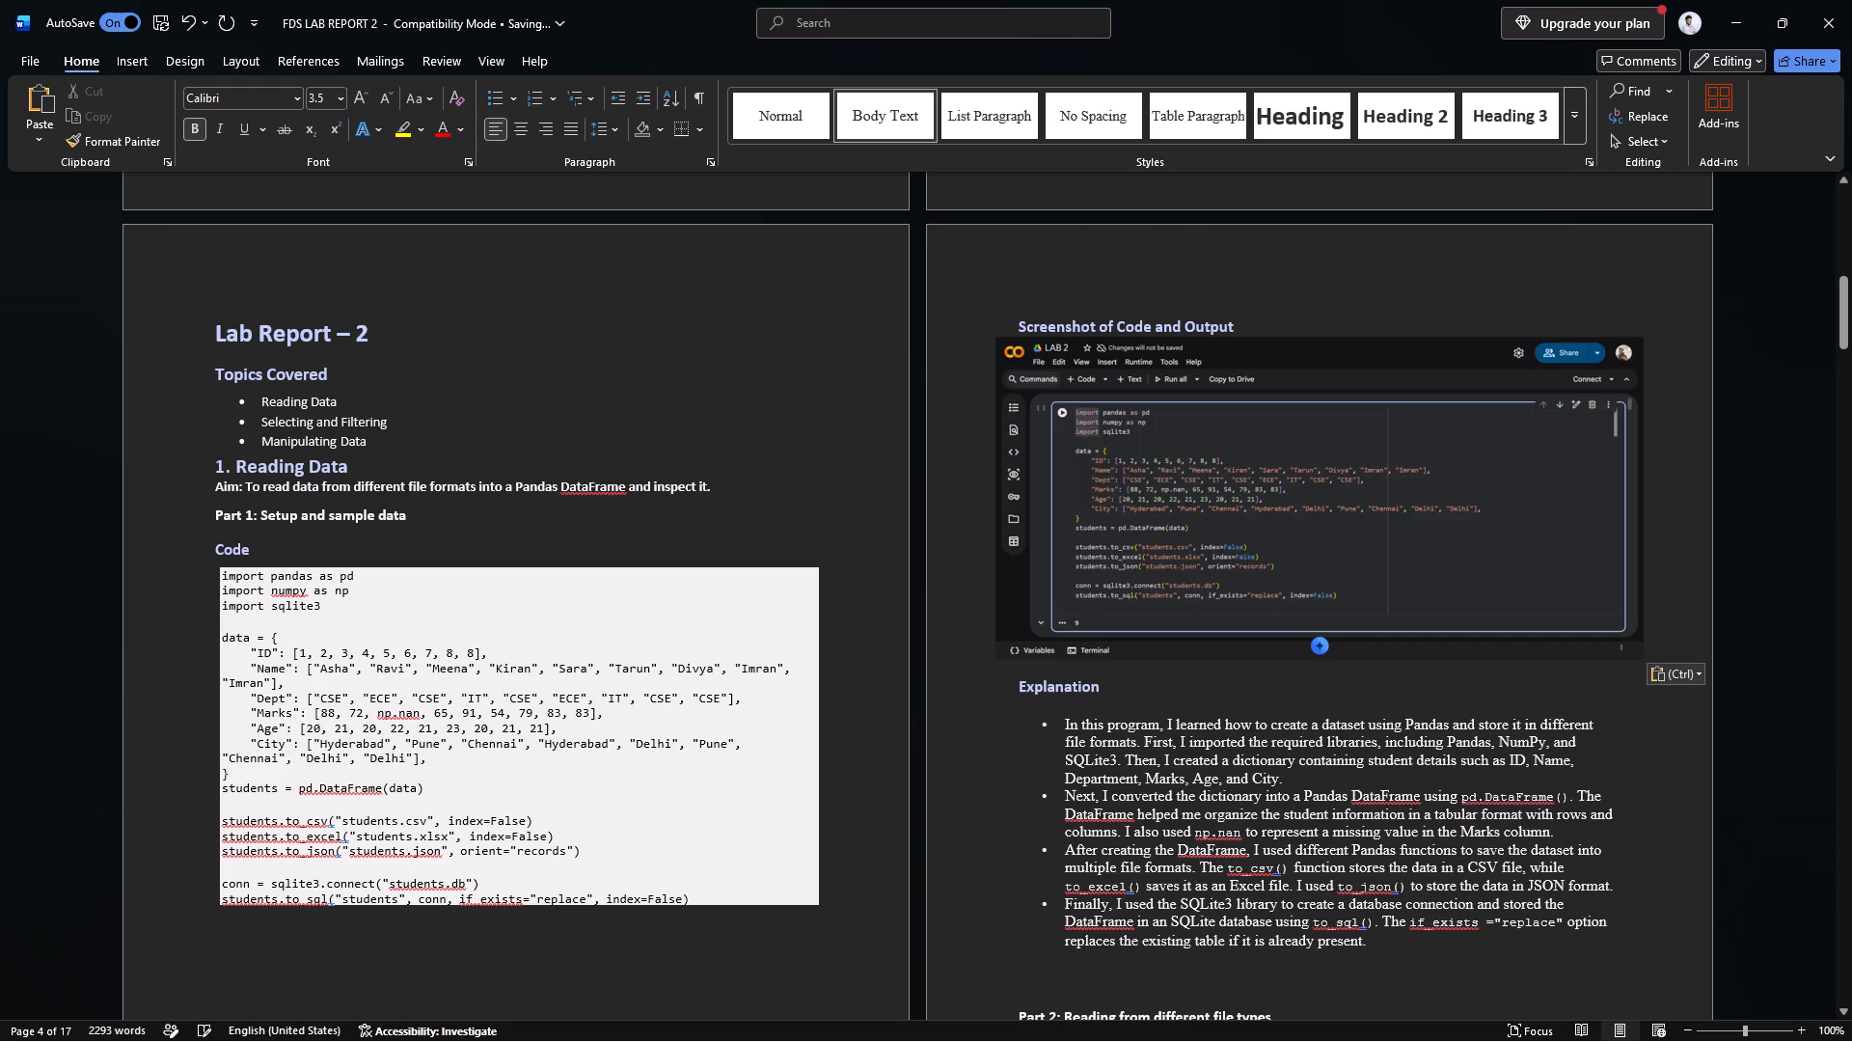
pyautogui.click(1254, 321)
pyautogui.press('Return')
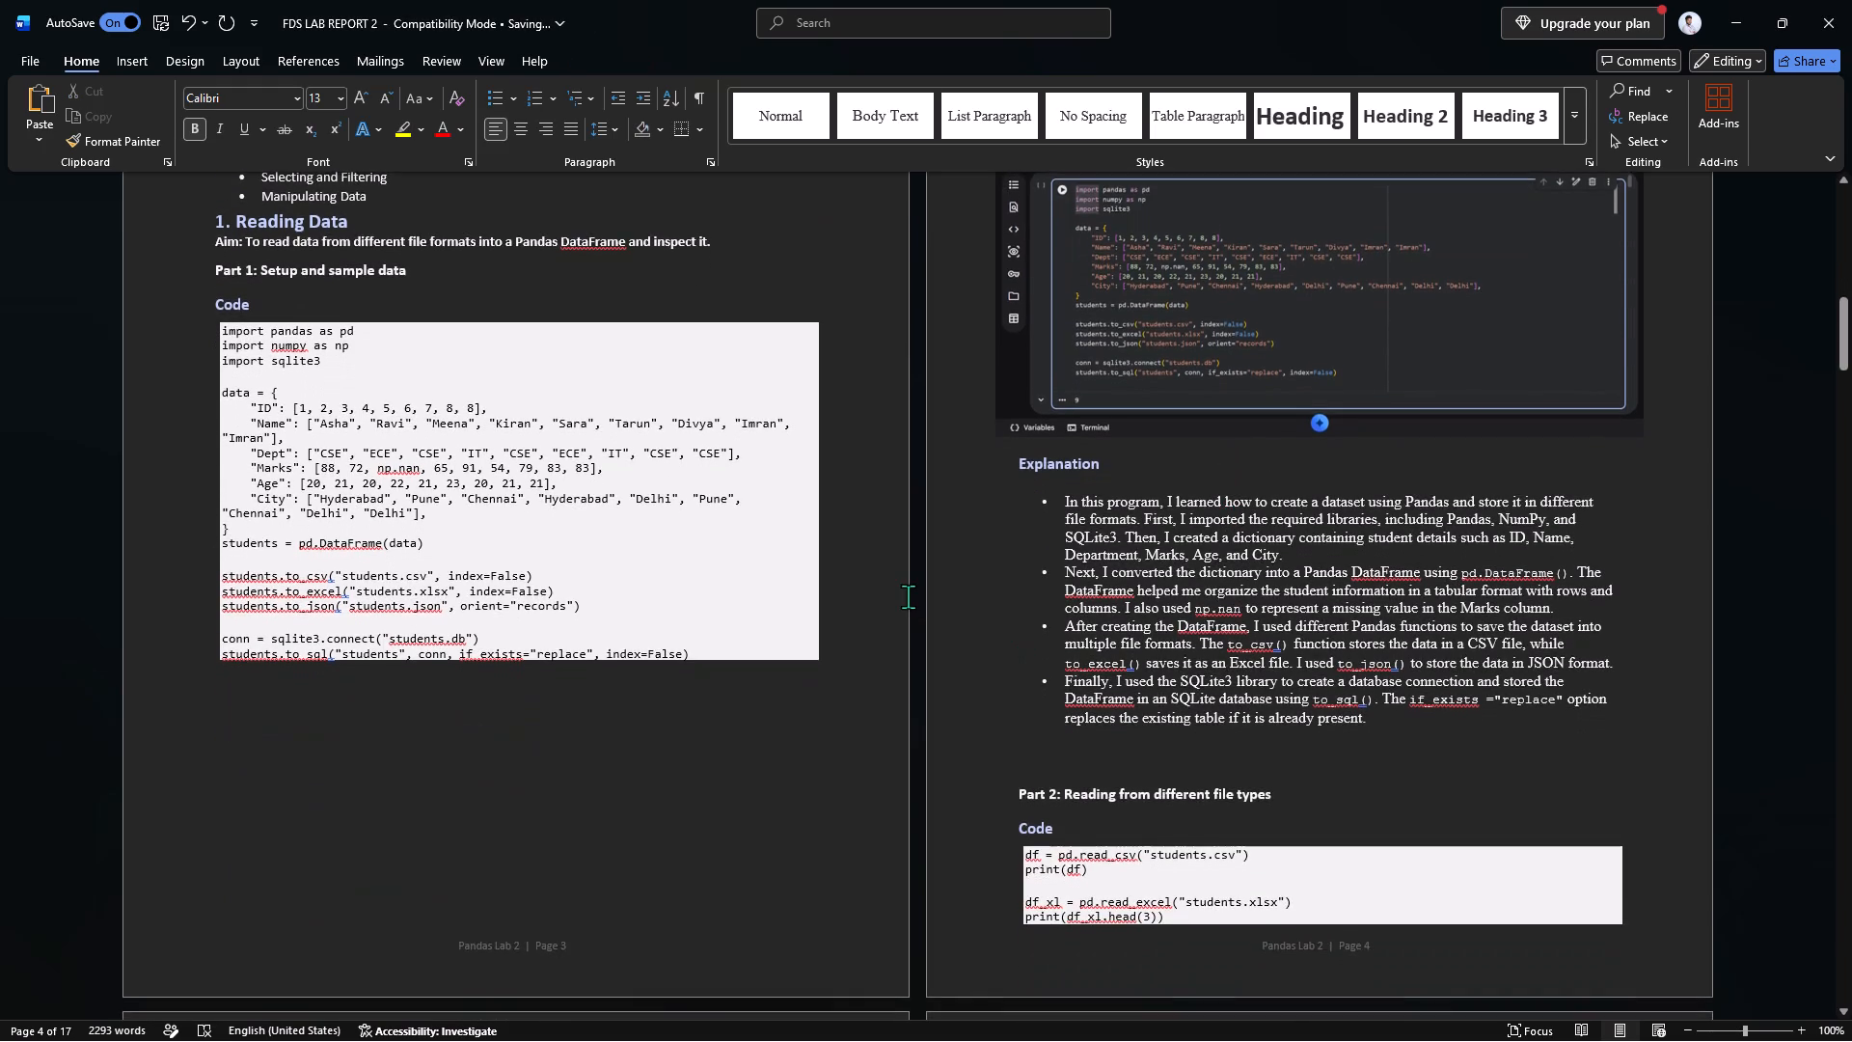
# Delete the old code and output picture in Part 2: Reading from different file types.
pyautogui.scroll(-1, 908, 596)
pyautogui.click(605, 502)
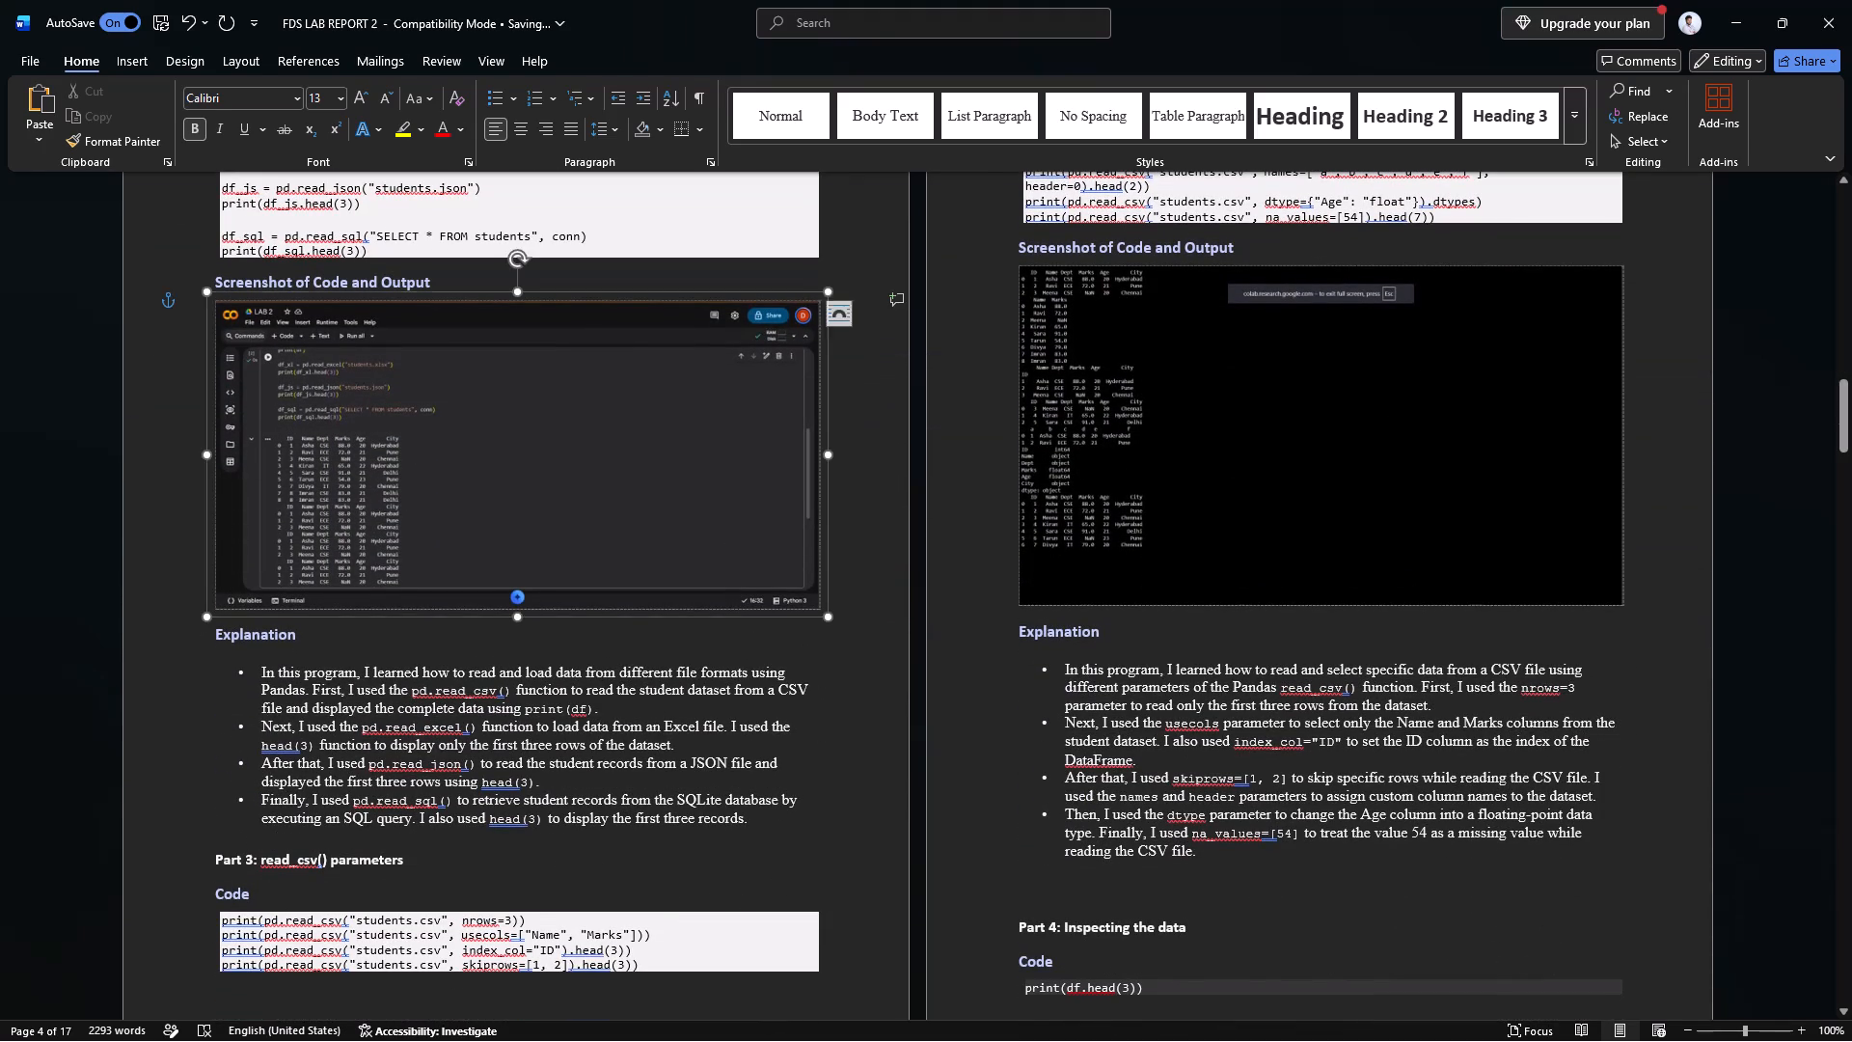
pyautogui.keyDown('ctrl'); pyautogui.scroll(4, 605, 500); pyautogui.keyUp('ctrl')
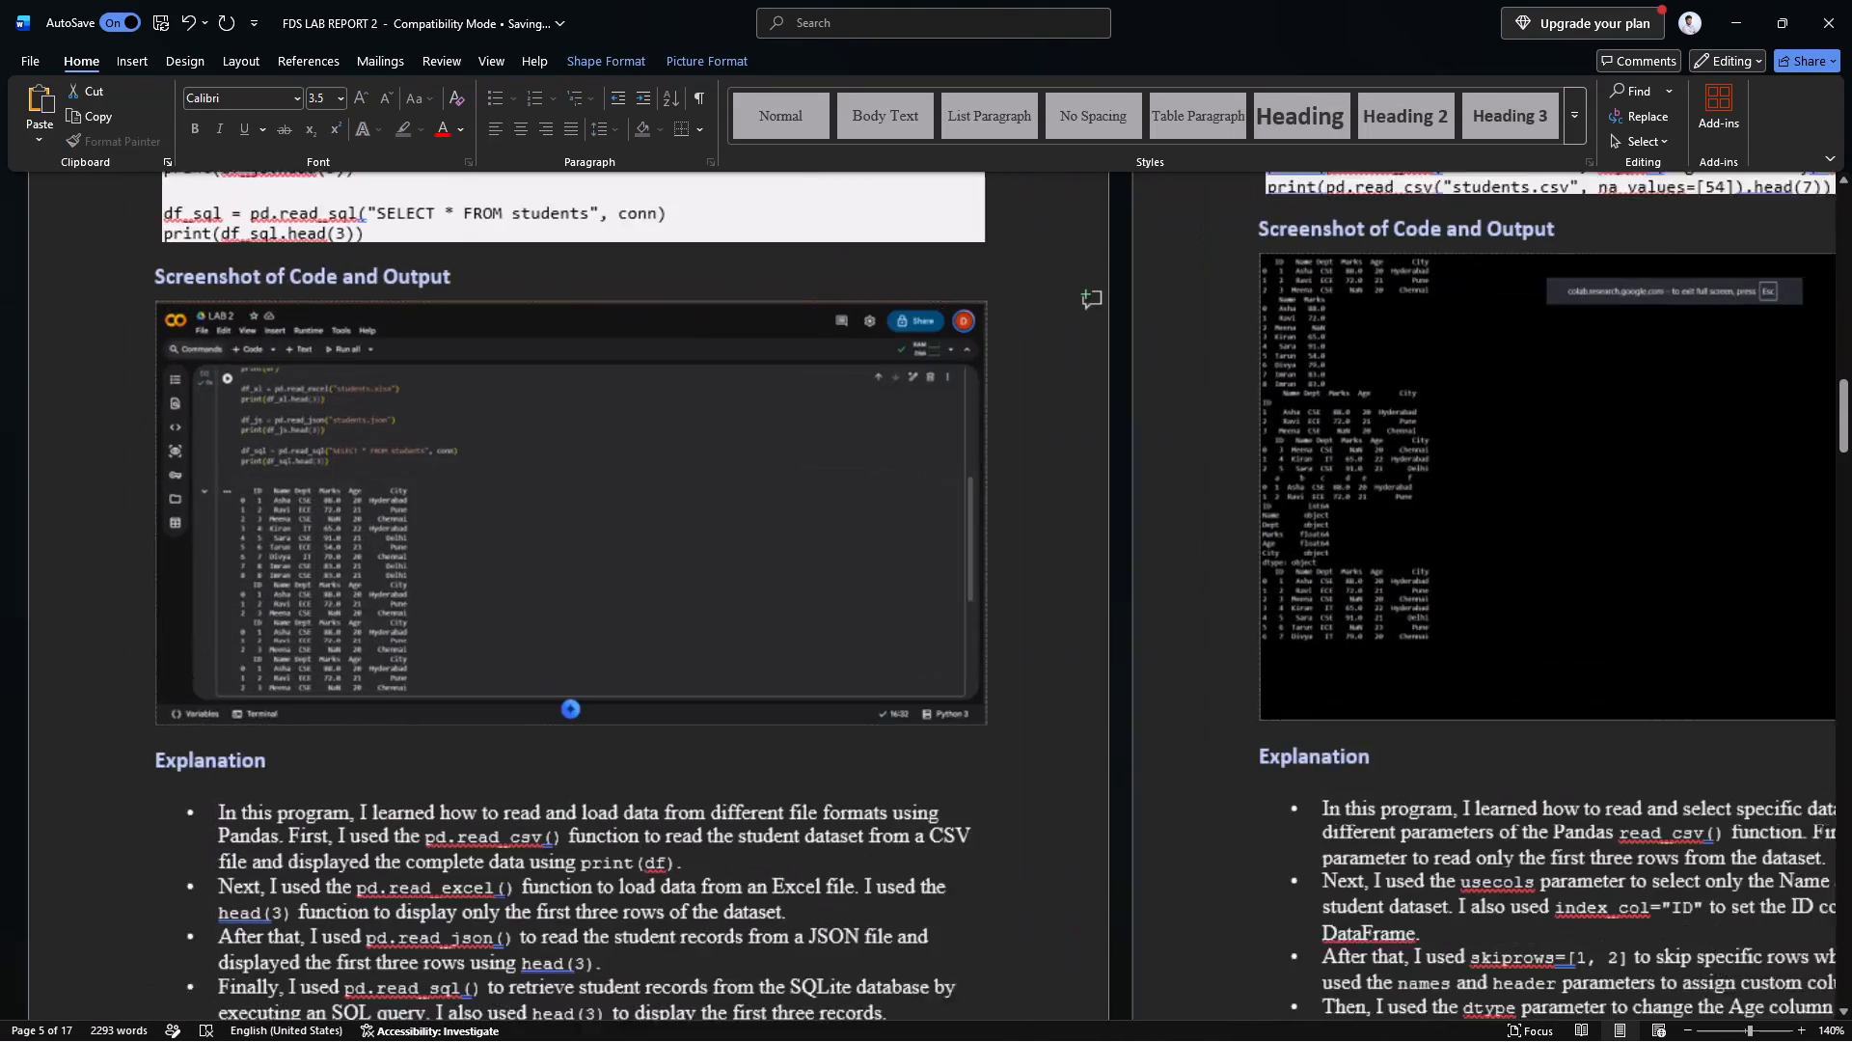
pyautogui.scroll(5, 672, 493)
pyautogui.scroll(-1, 672, 493)
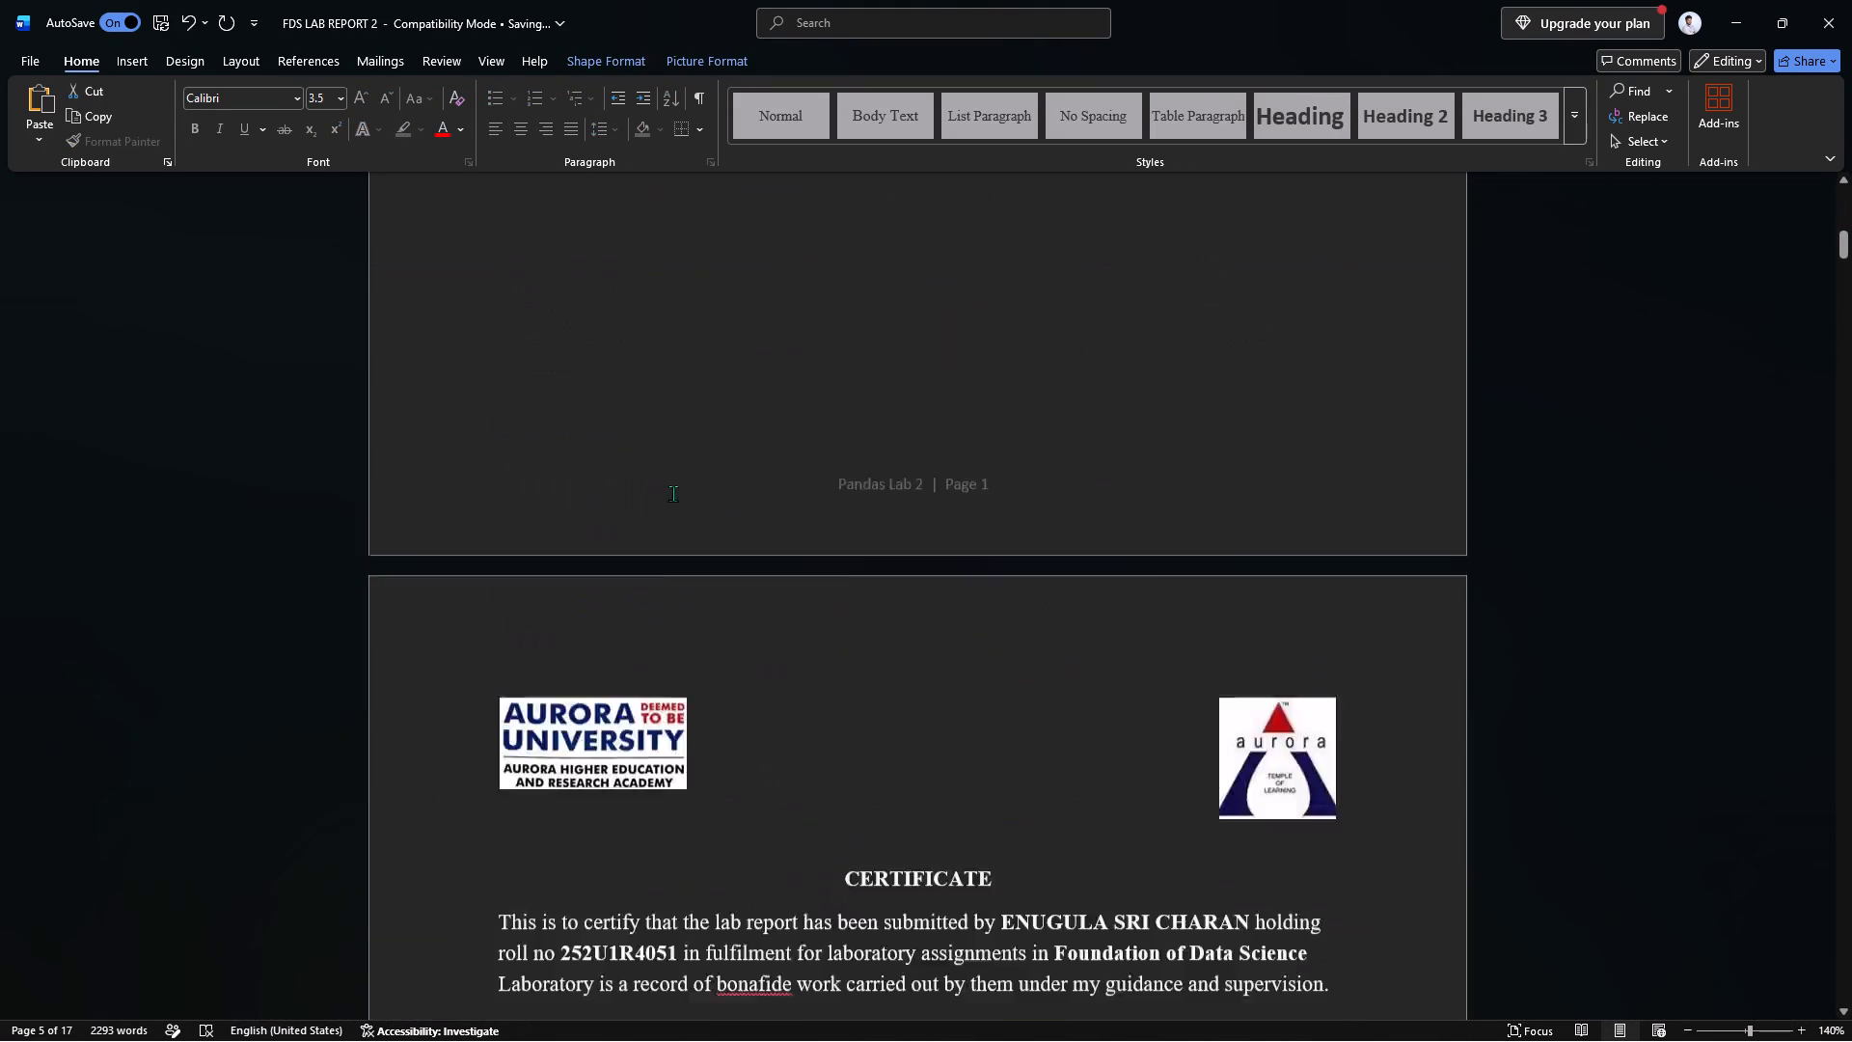
pyautogui.scroll(-3, 672, 493)
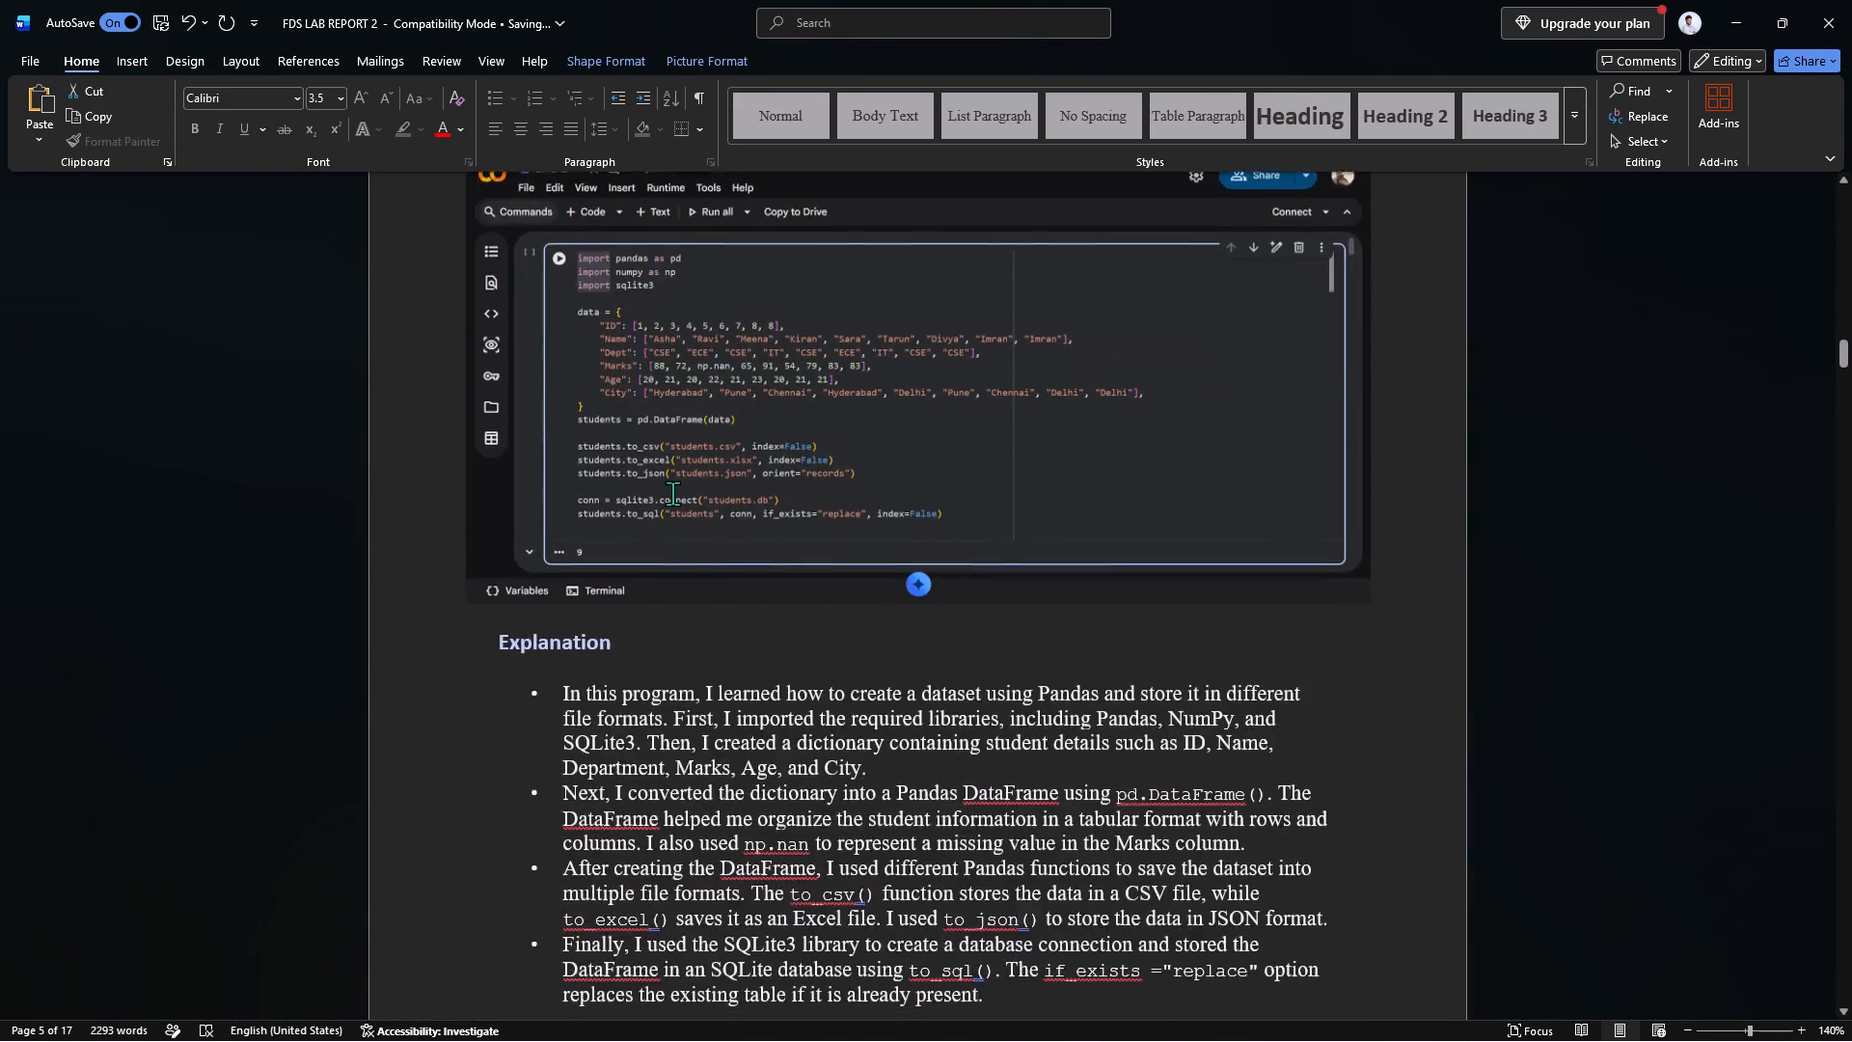
pyautogui.scroll(-2, 672, 493)
pyautogui.click(722, 557)
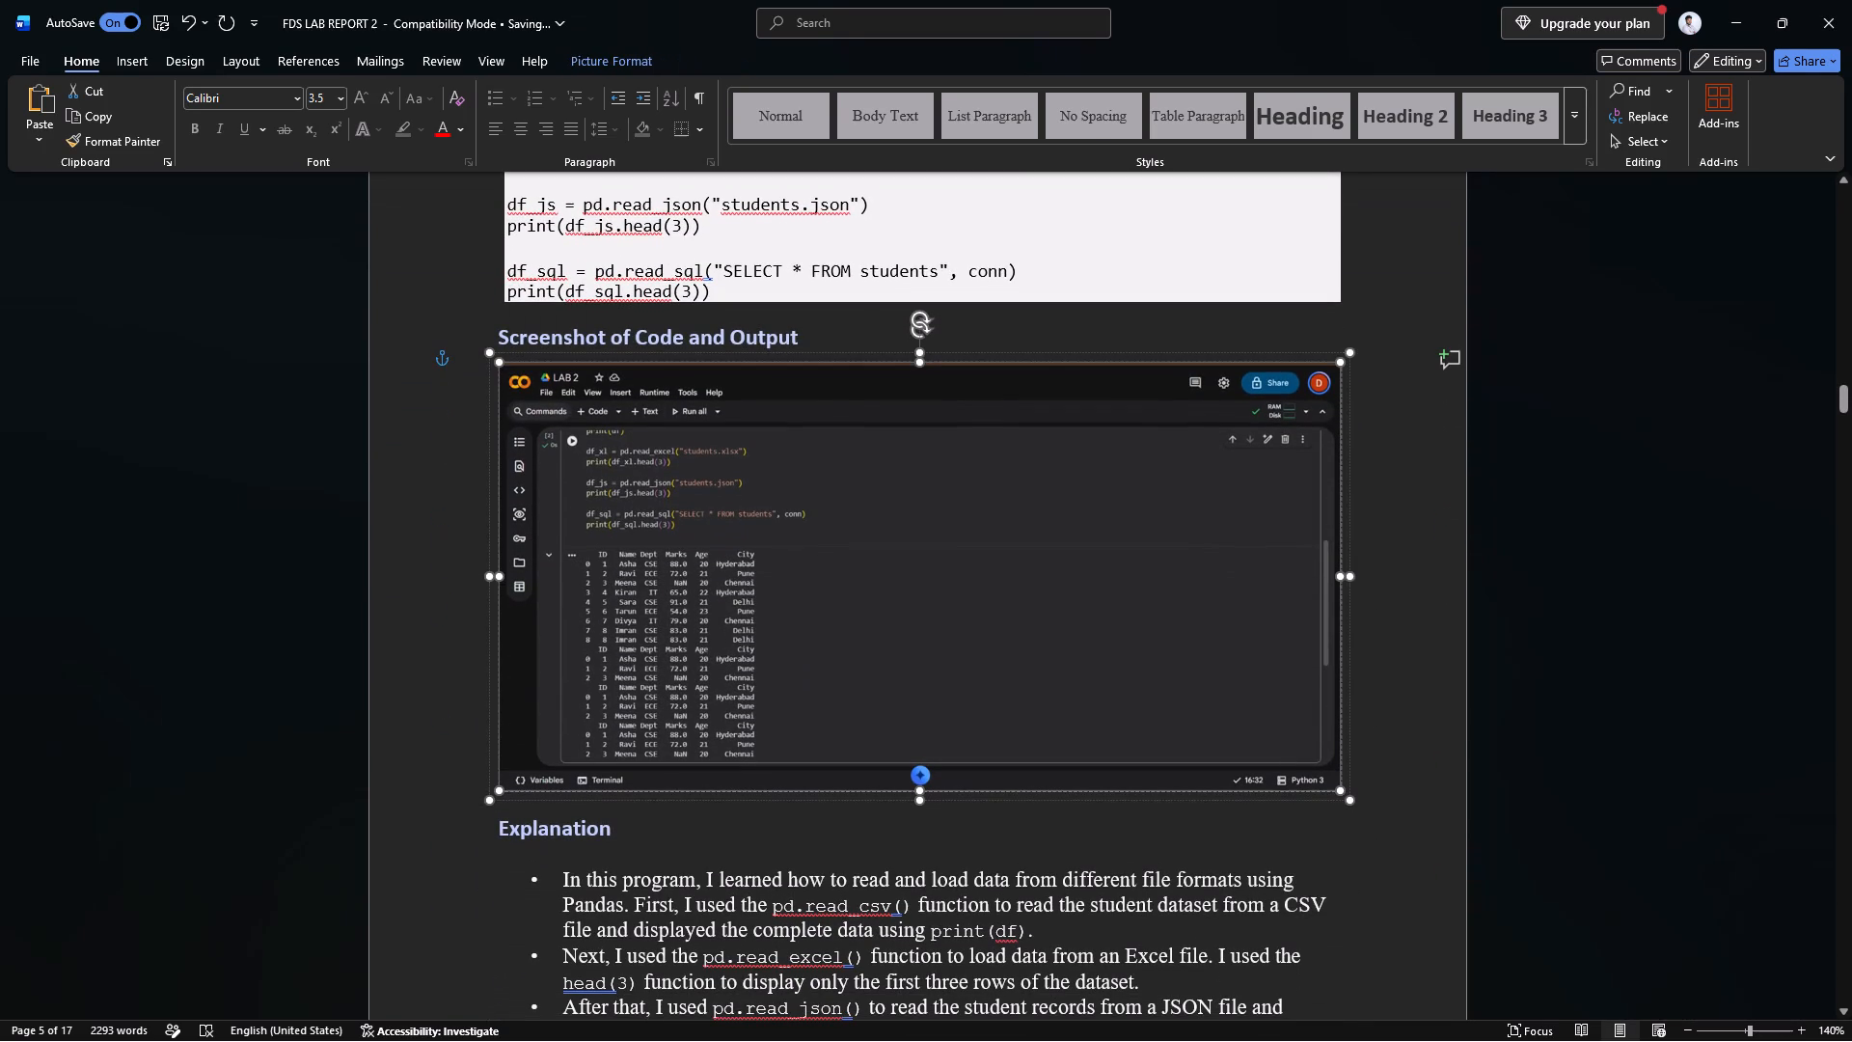
pyautogui.press('BackSpace')
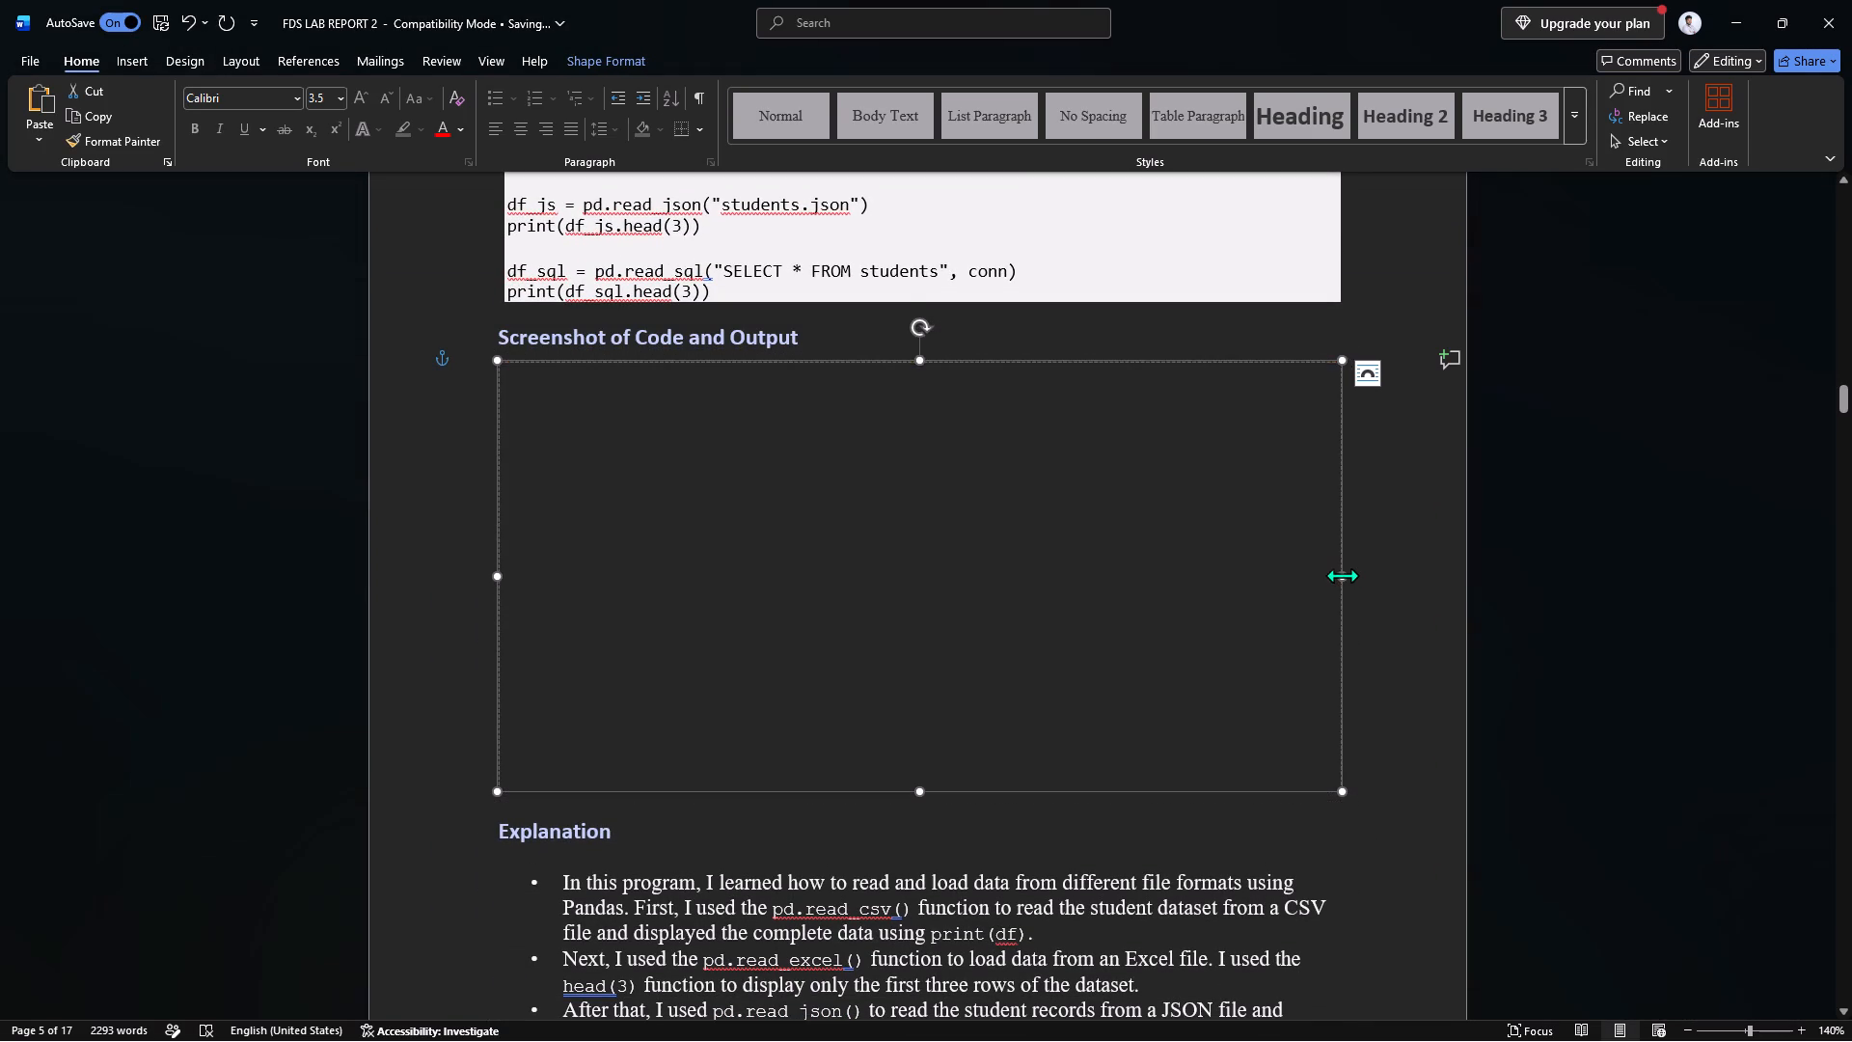
# In the LAB 2 notebook in Chrome, capture the second cell, from pd.read_csv("students.csv") through its complete output tables, in one screenshot.
pyautogui.scroll(-2, 817, 624)
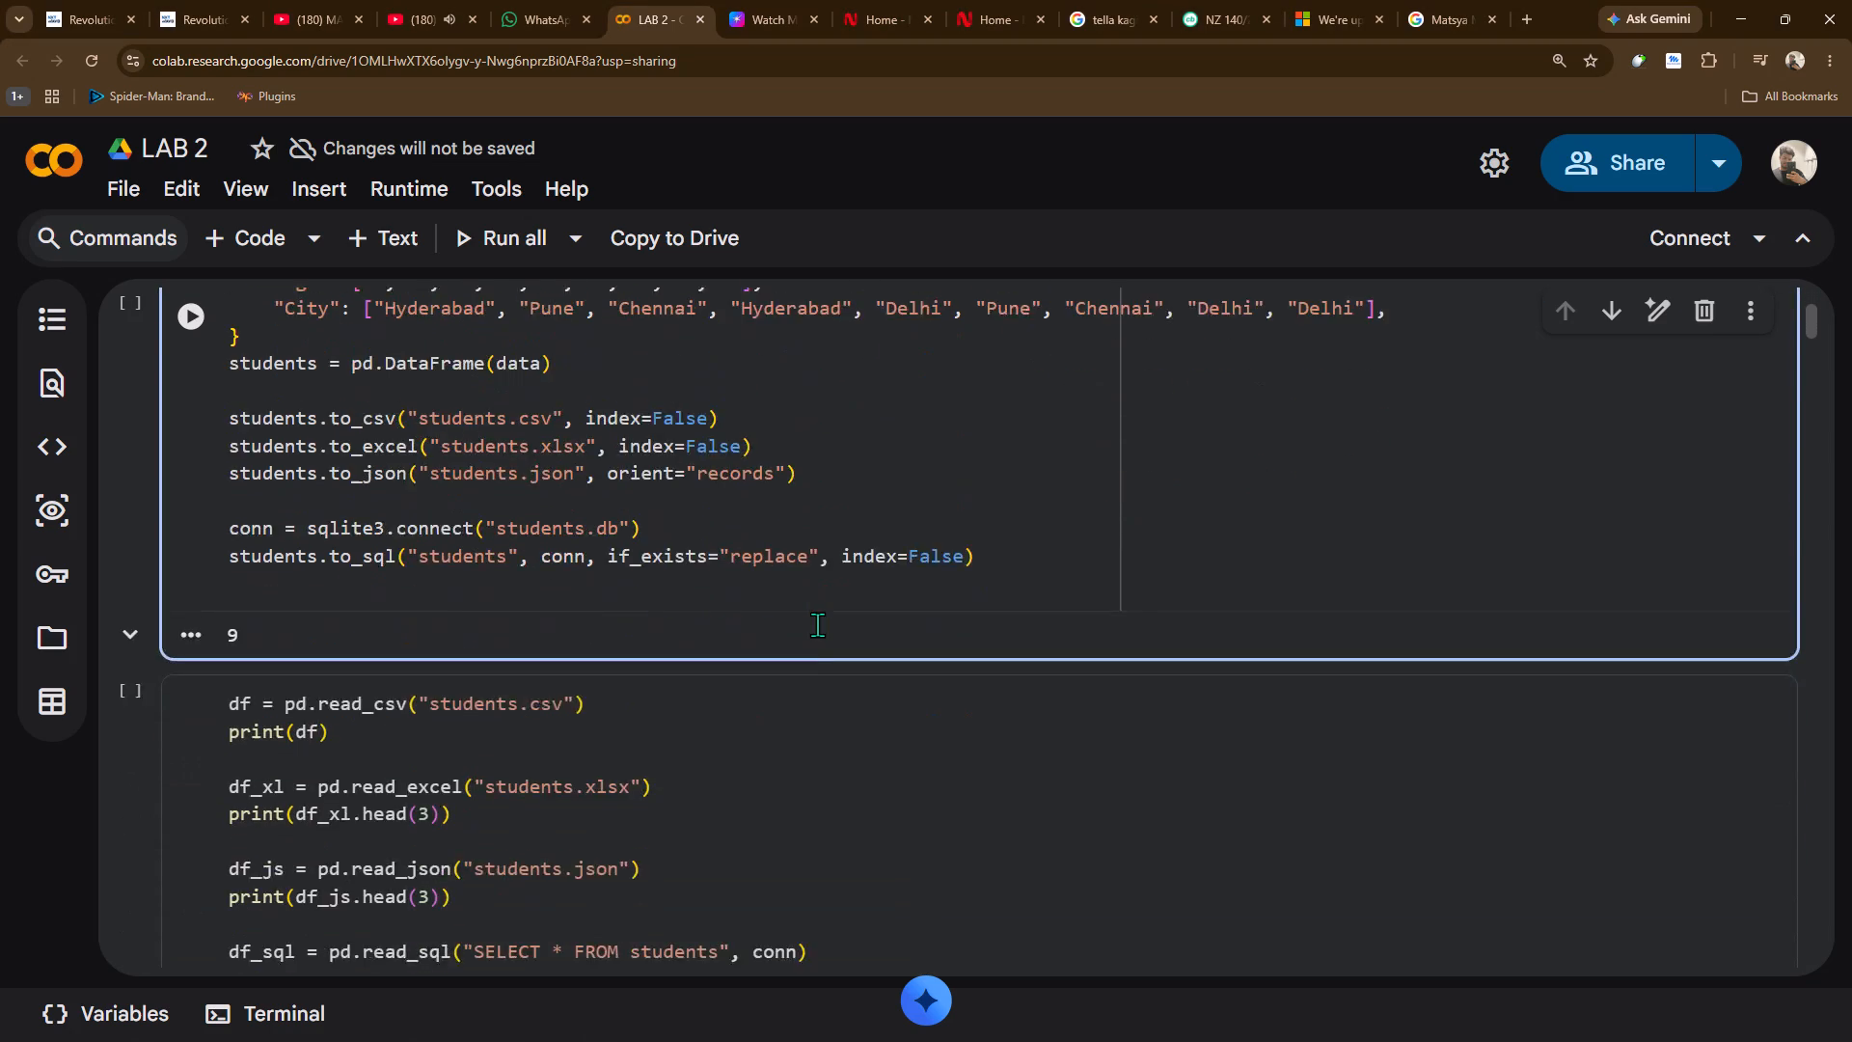
pyautogui.scroll(-5, 817, 624)
pyautogui.hotkey('ctrl', '-')
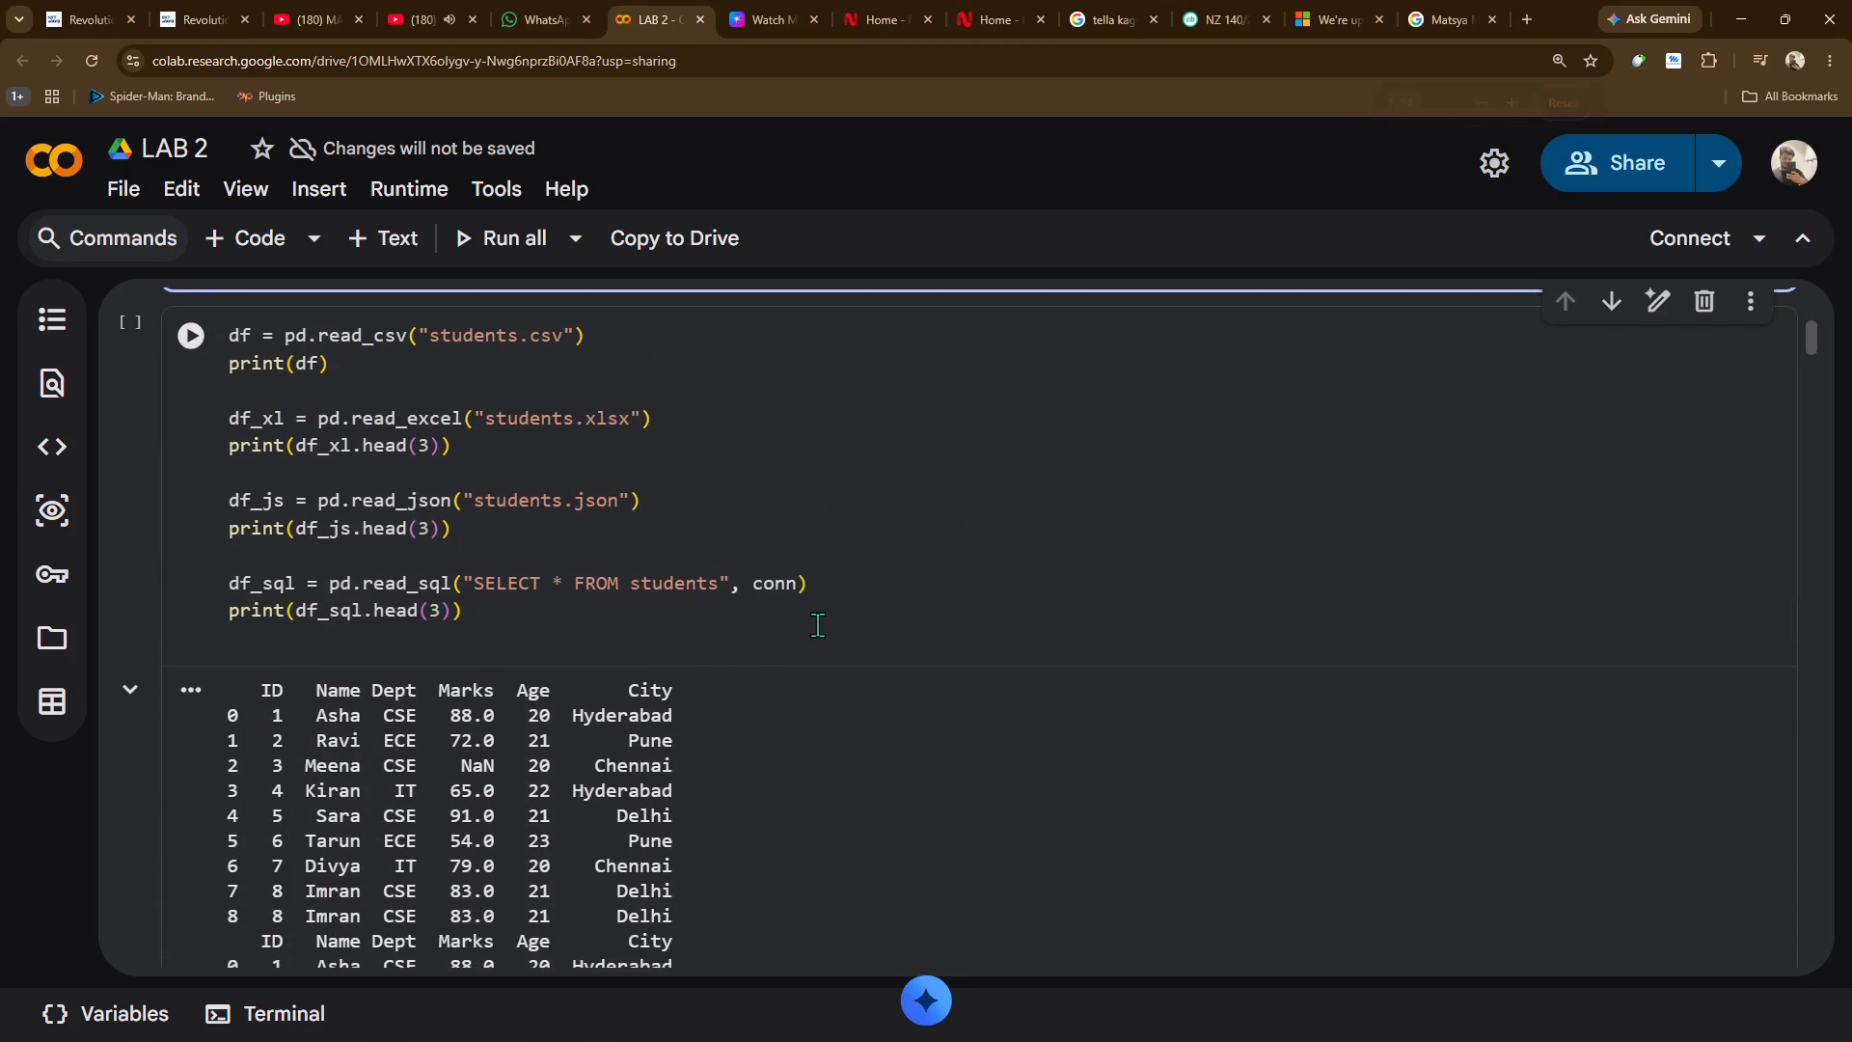
pyautogui.hscroll(1, 817, 624)
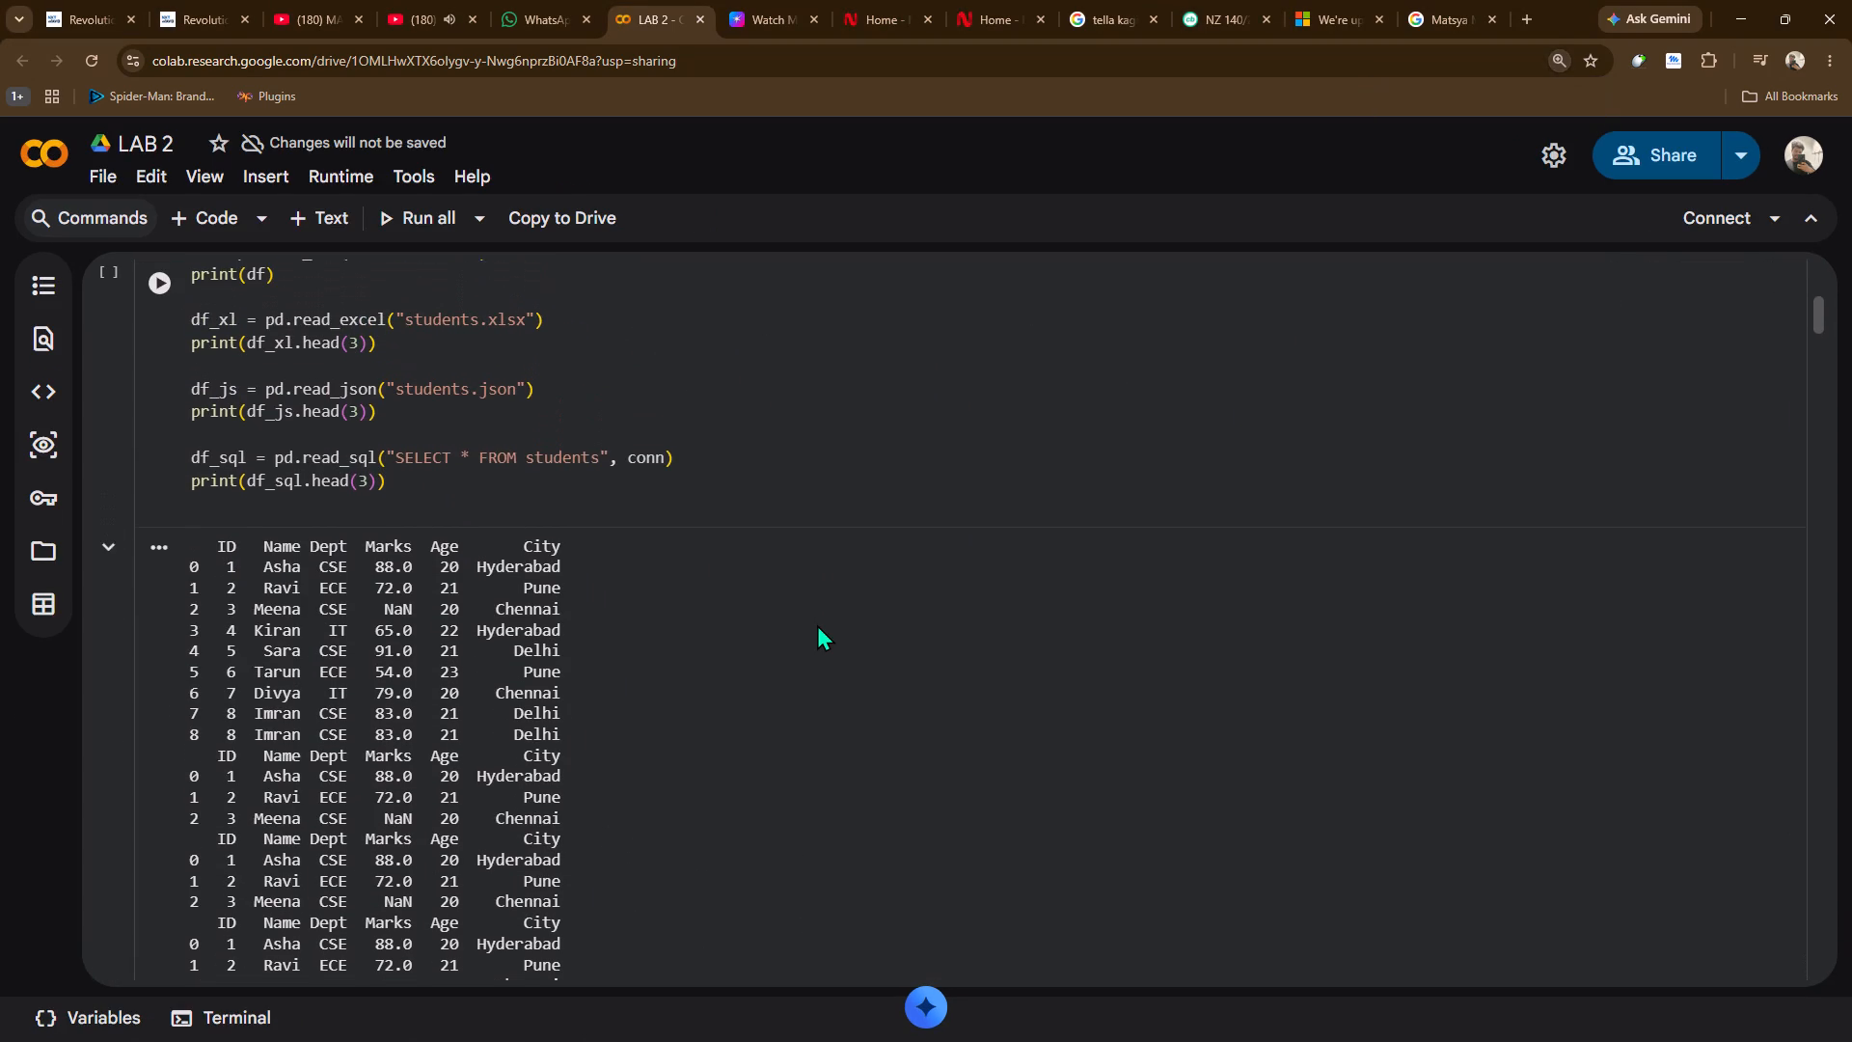
pyautogui.hscroll(1, 817, 624)
pyautogui.hotkey('ctrl', '-')
pyautogui.scroll(1, 817, 624)
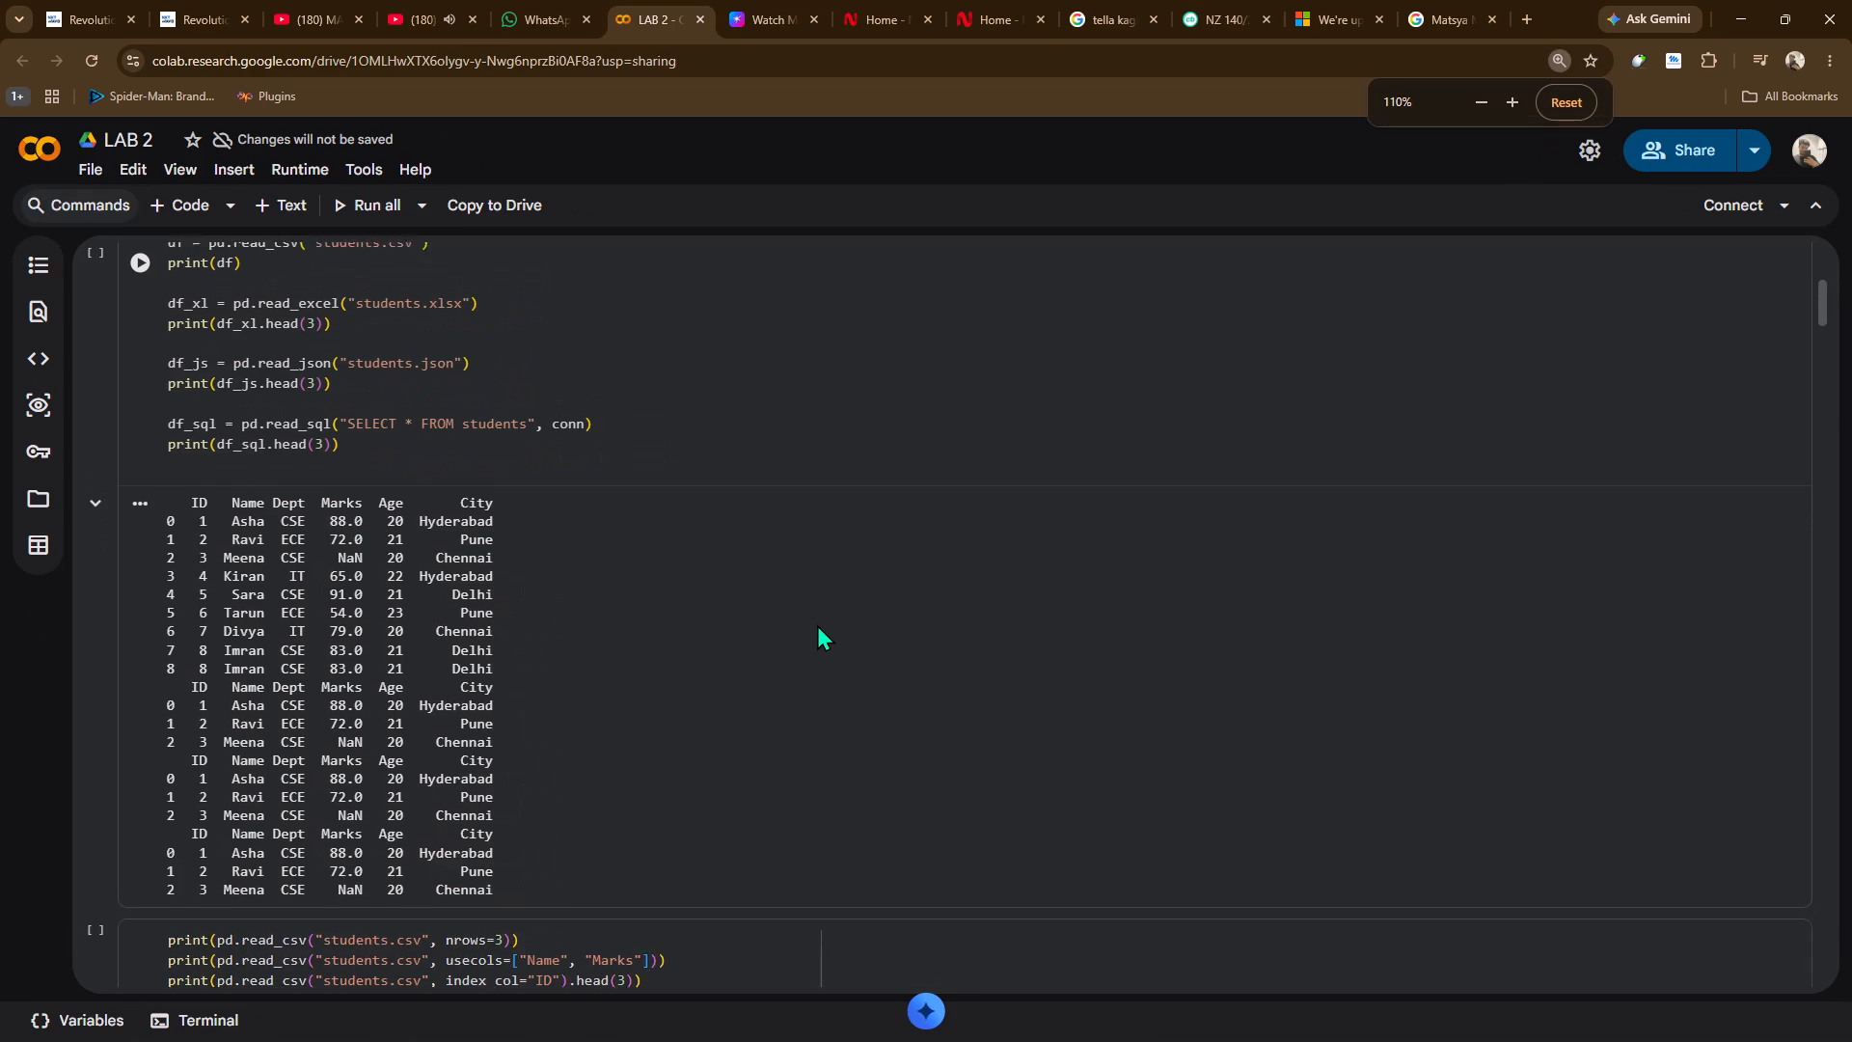
pyautogui.scroll(1, 817, 624)
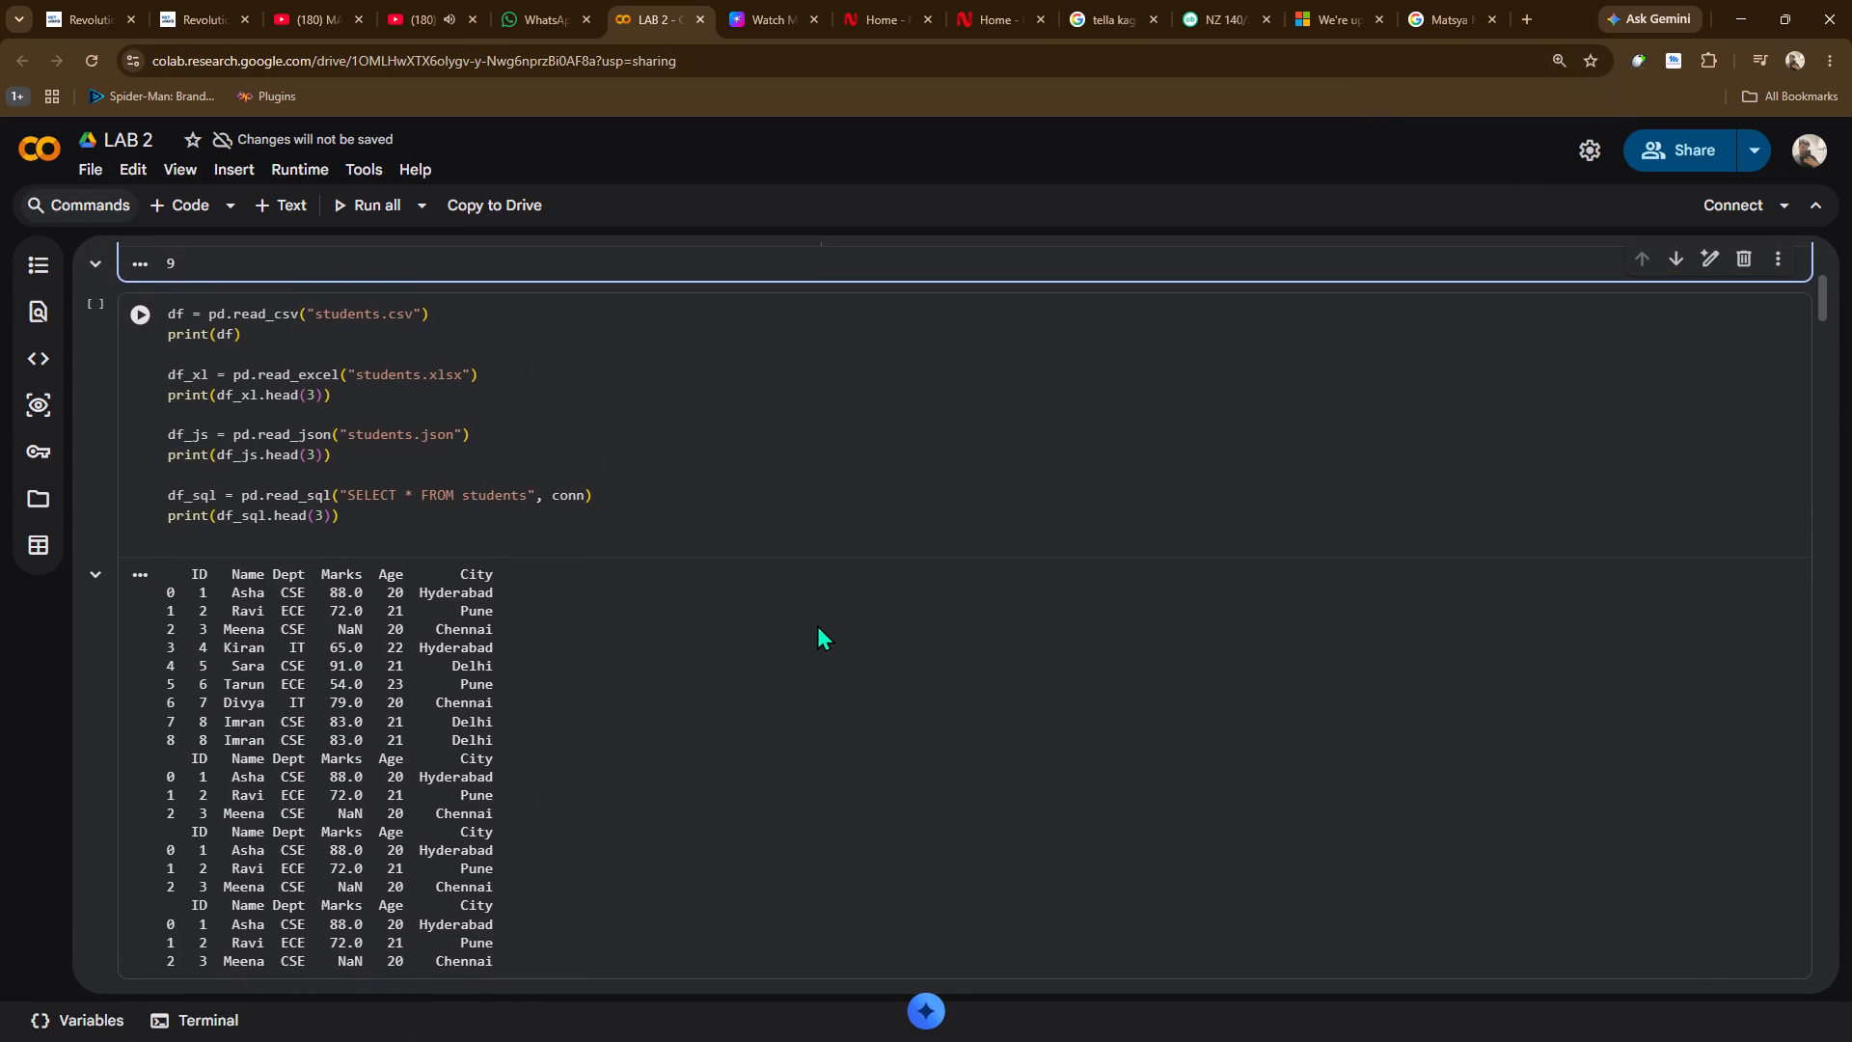
pyautogui.scroll(1, 817, 624)
pyautogui.press('Print')
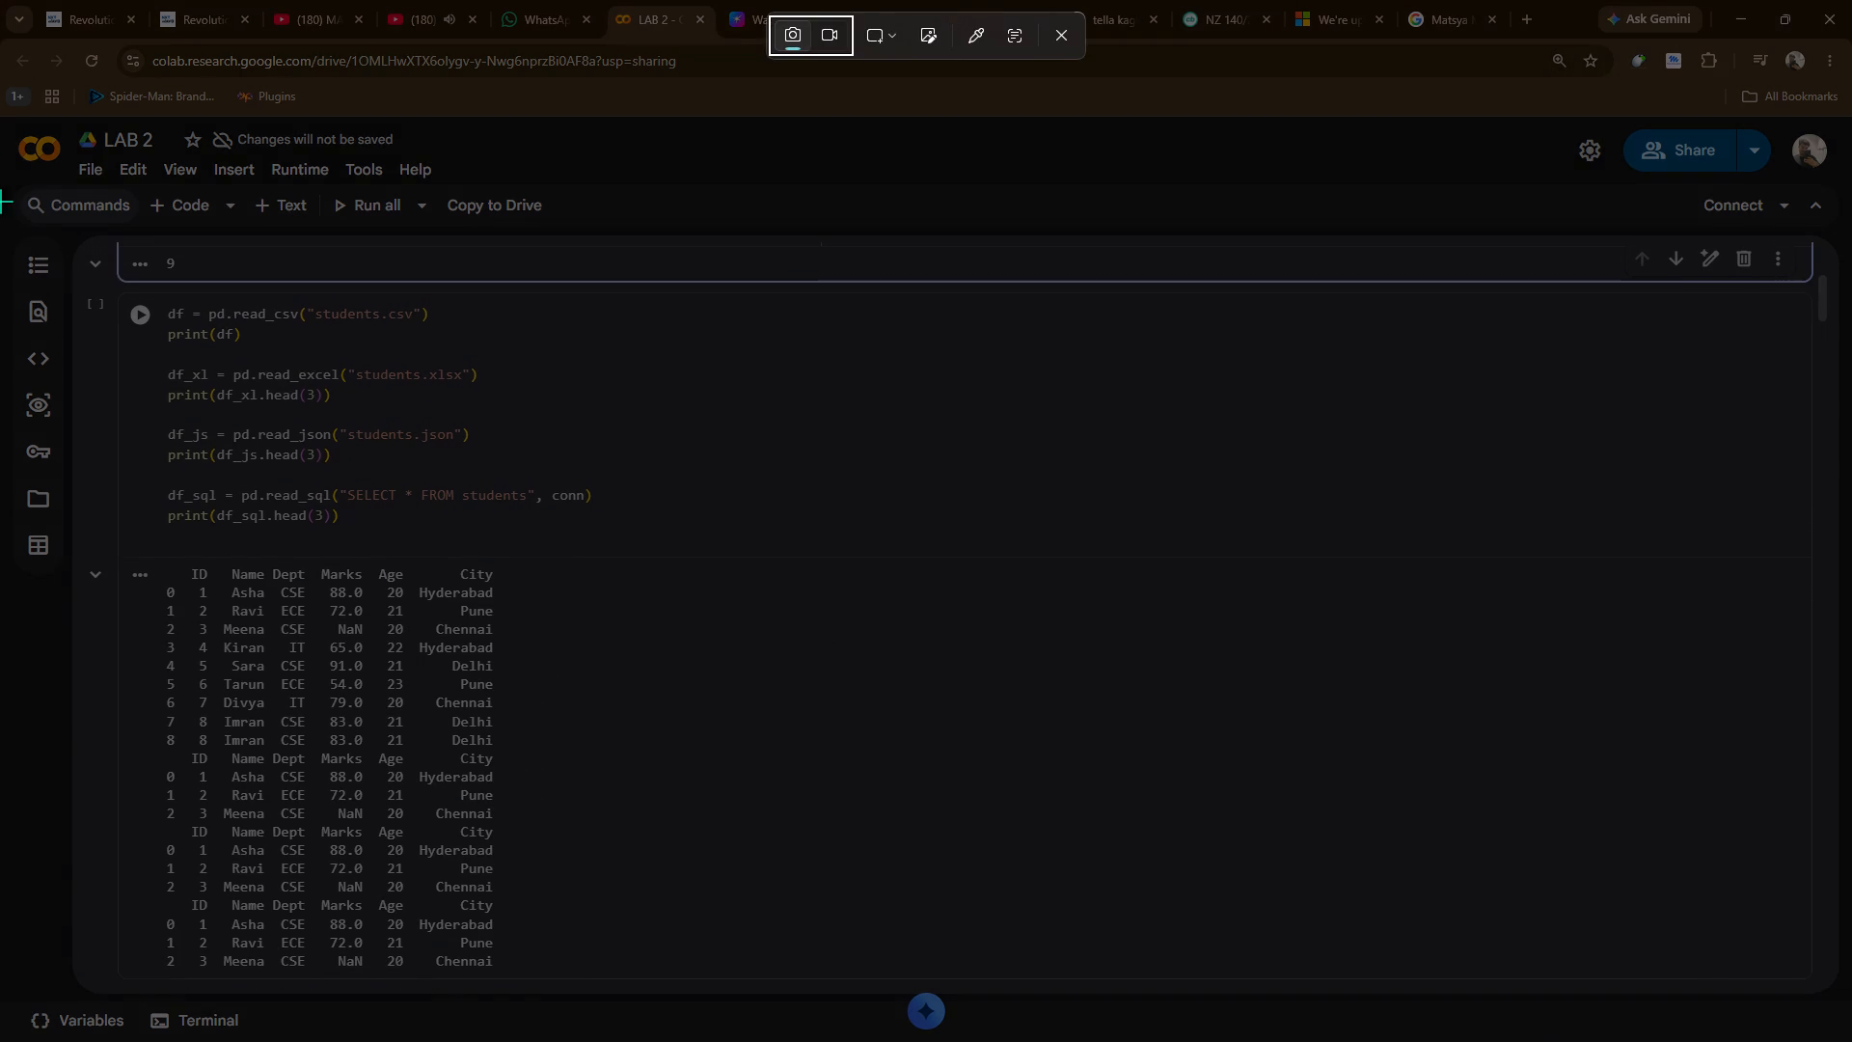
pyautogui.moveTo(0, 118); pyautogui.dragTo(1300, 866)
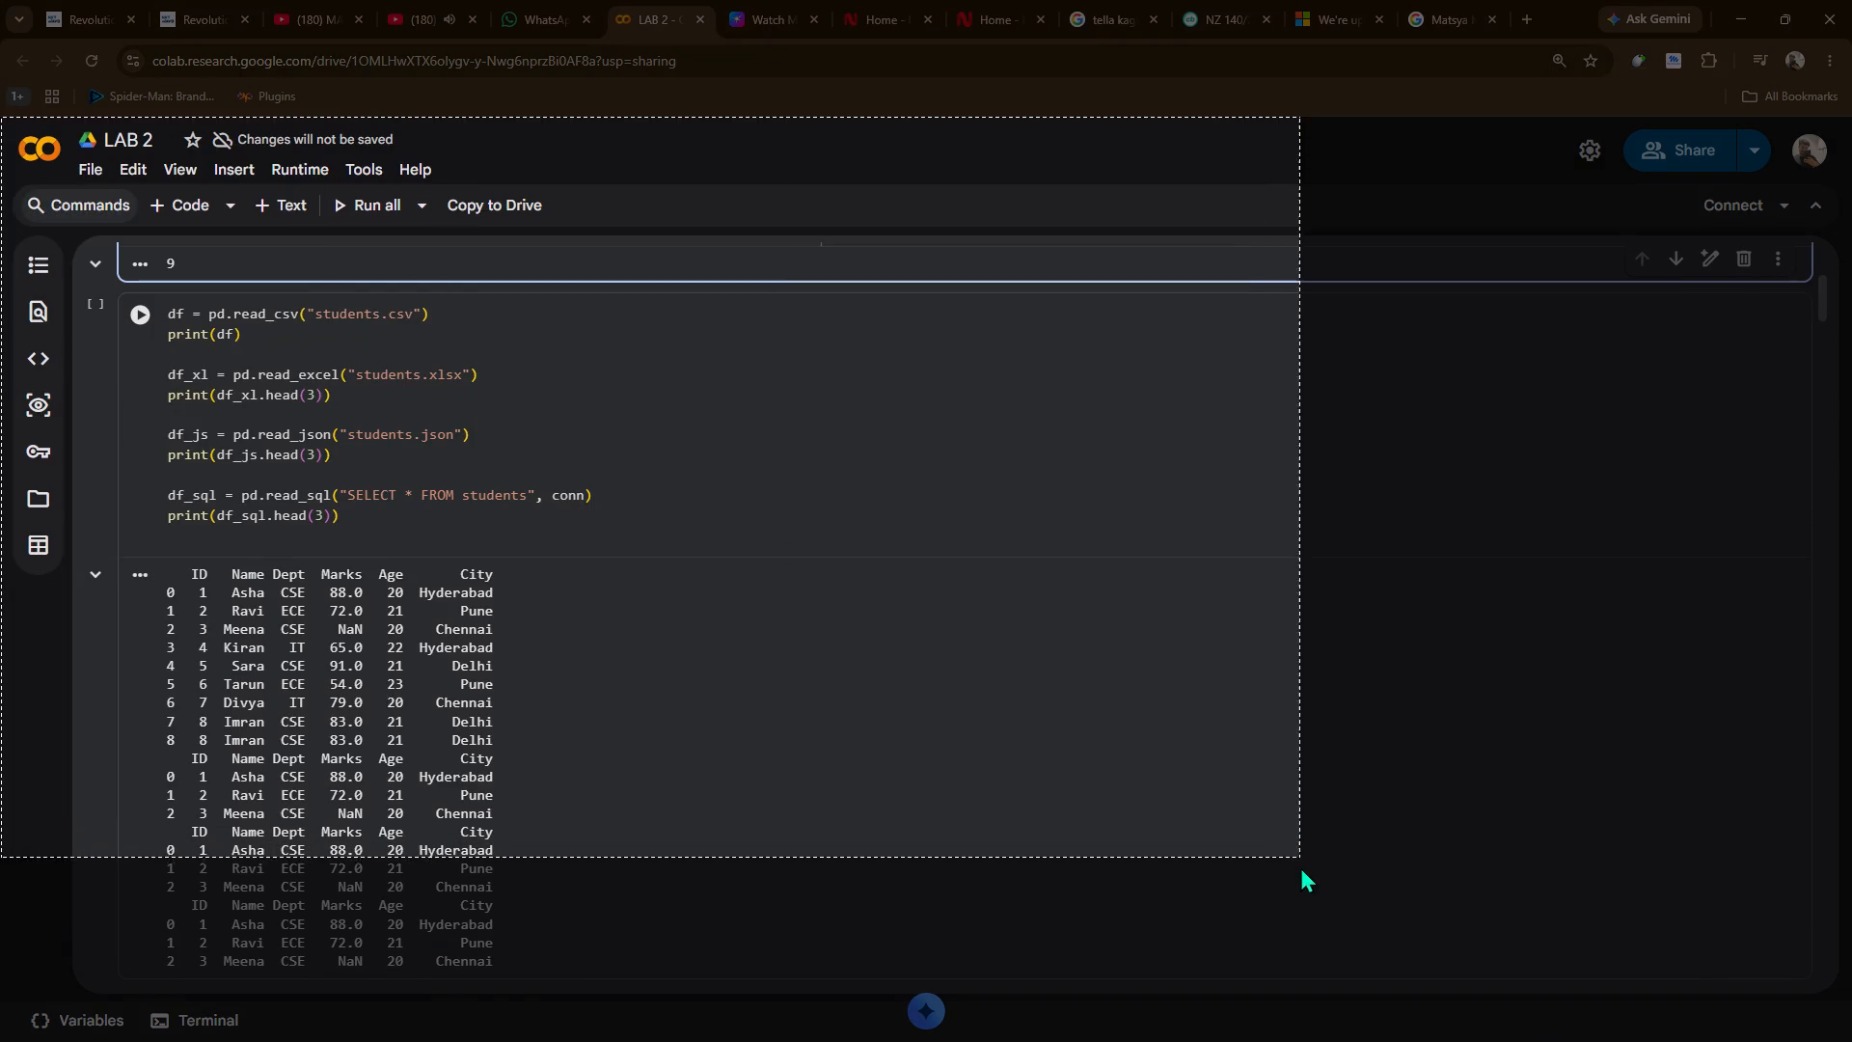
pyautogui.moveTo(1300, 866); pyautogui.dragTo(1850, 1035)
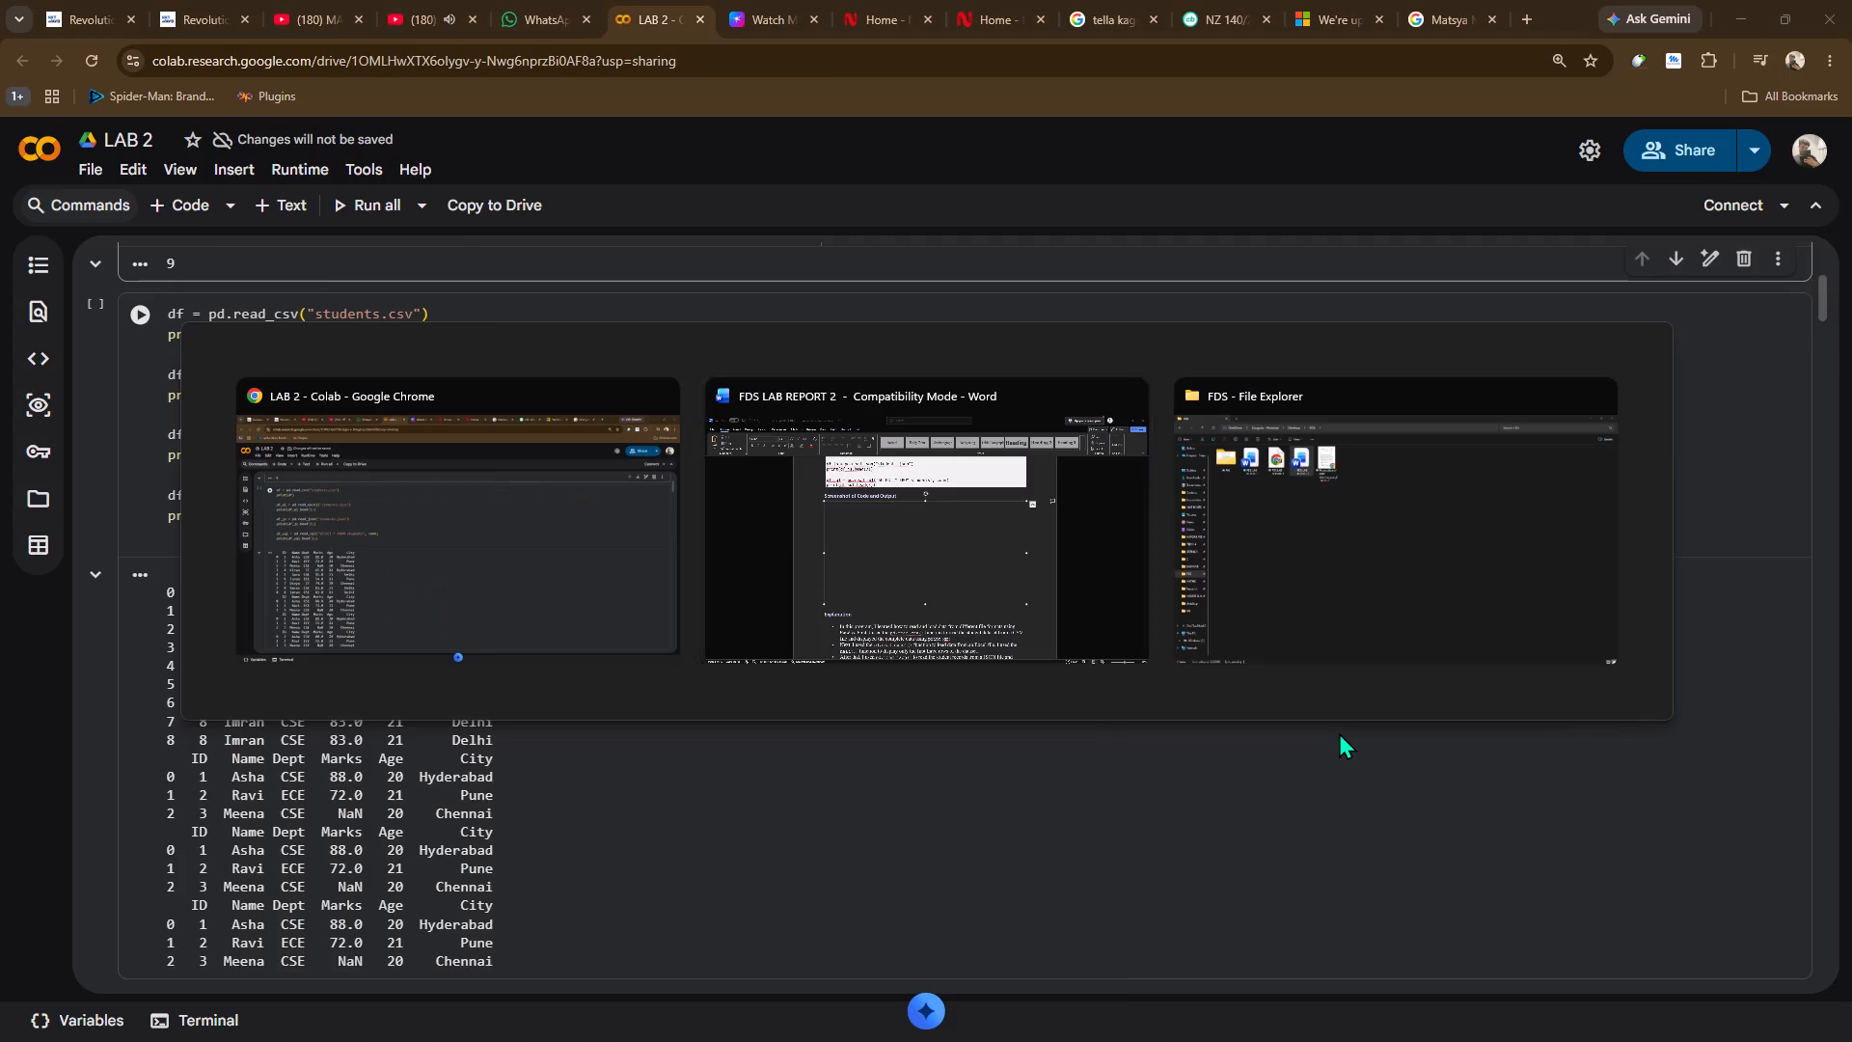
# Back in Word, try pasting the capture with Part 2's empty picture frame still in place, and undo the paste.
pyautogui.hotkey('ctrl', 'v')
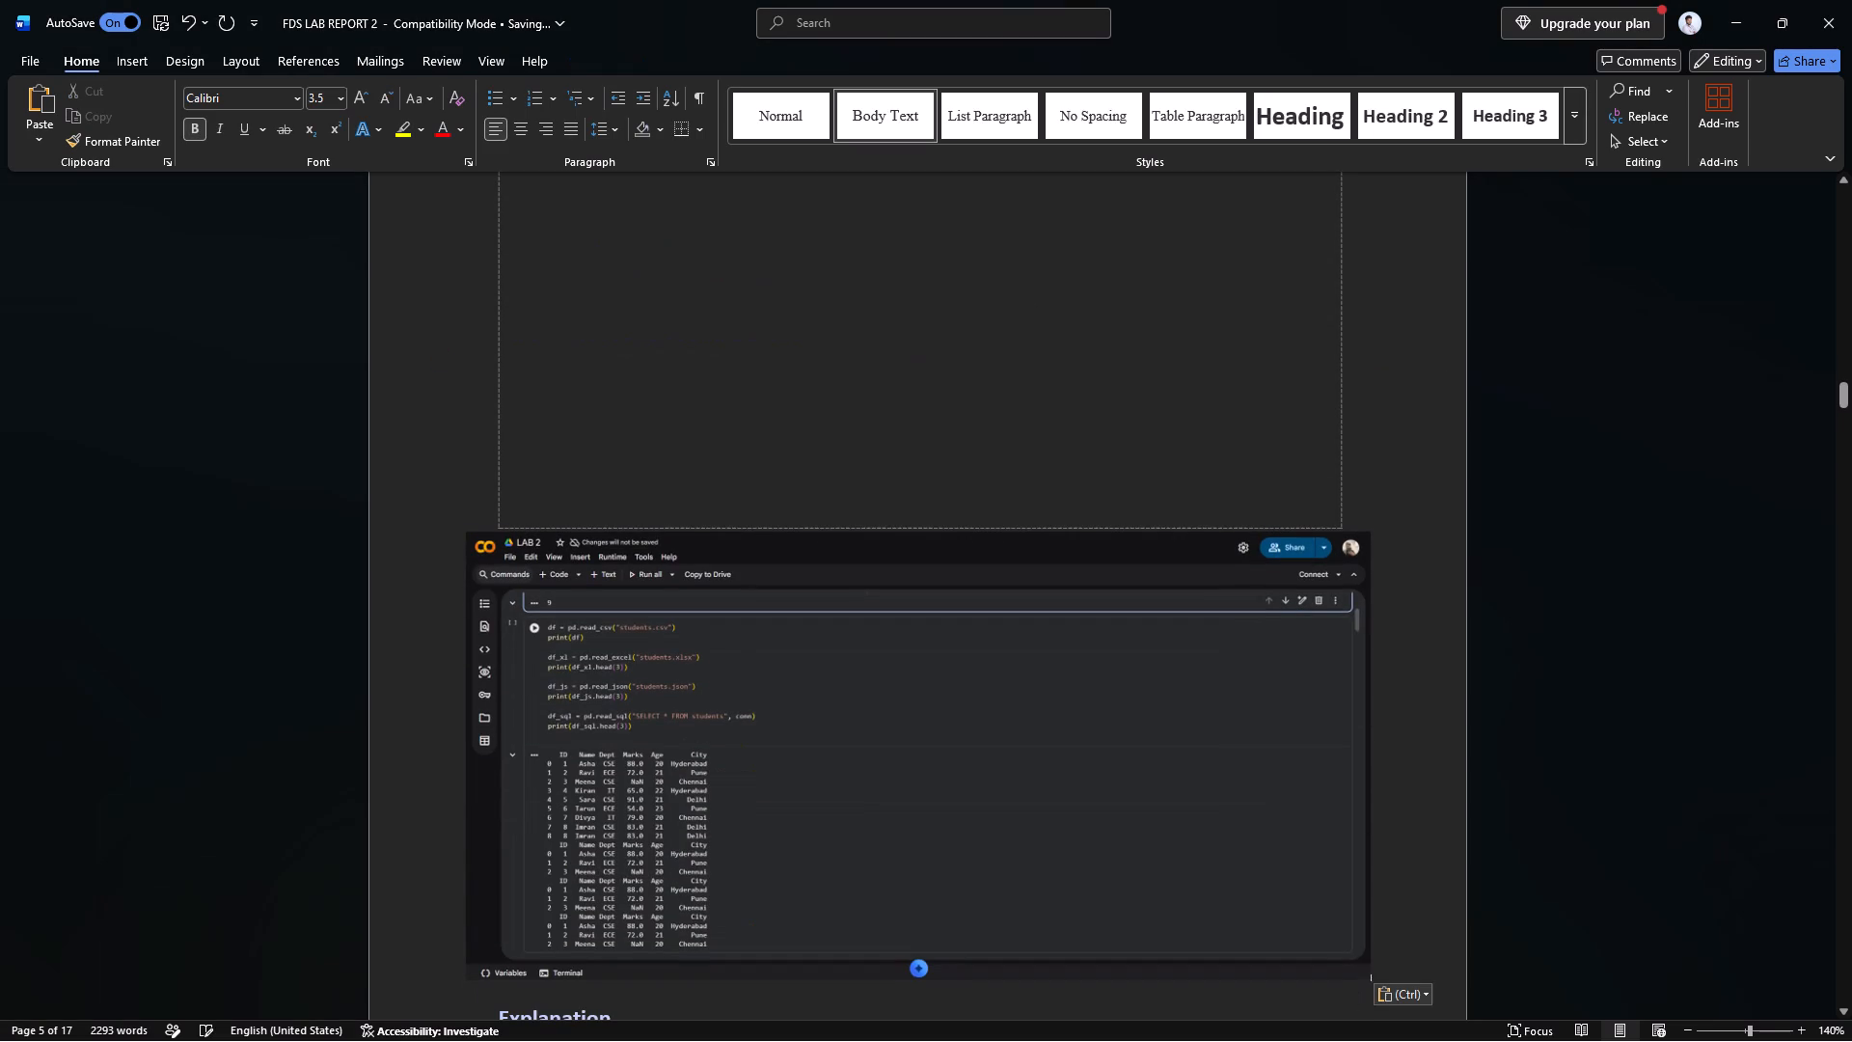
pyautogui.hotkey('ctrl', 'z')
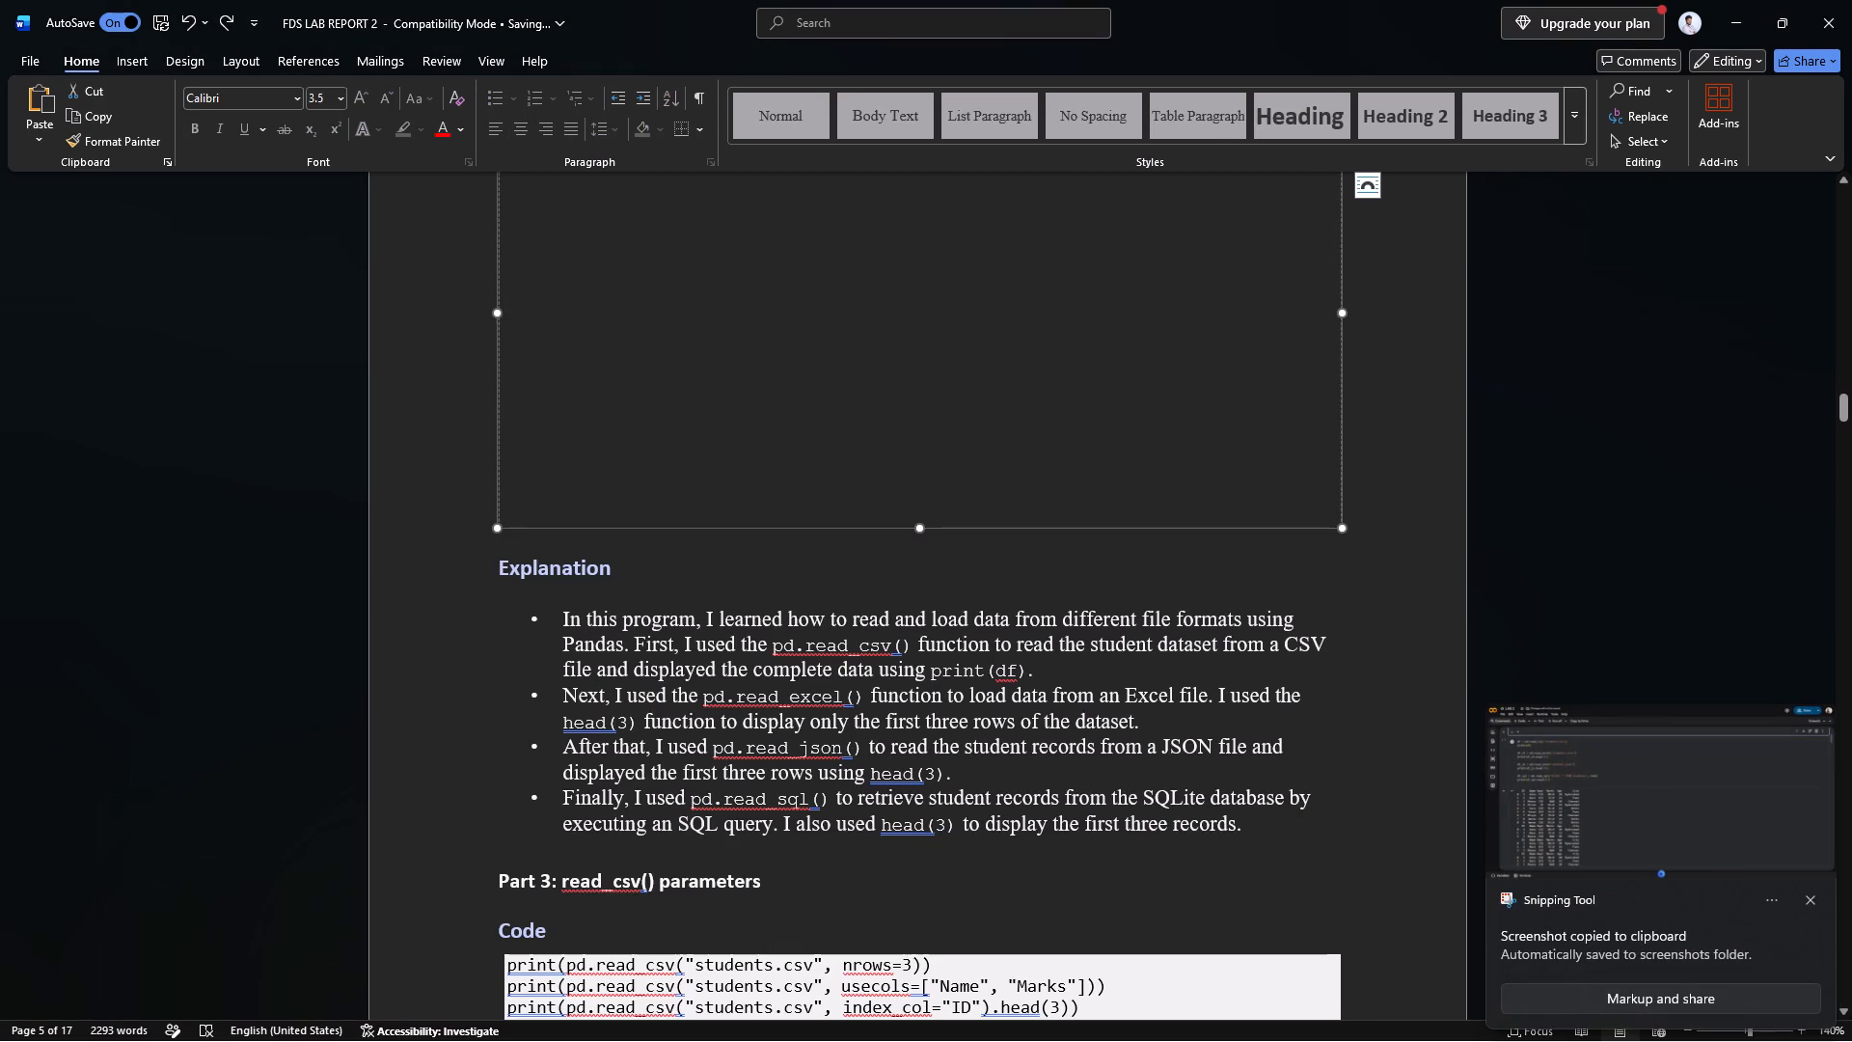
# Delete the empty picture frame left above Part 2's Explanation heading.
pyautogui.click(692, 526)
pyautogui.press('BackSpace')
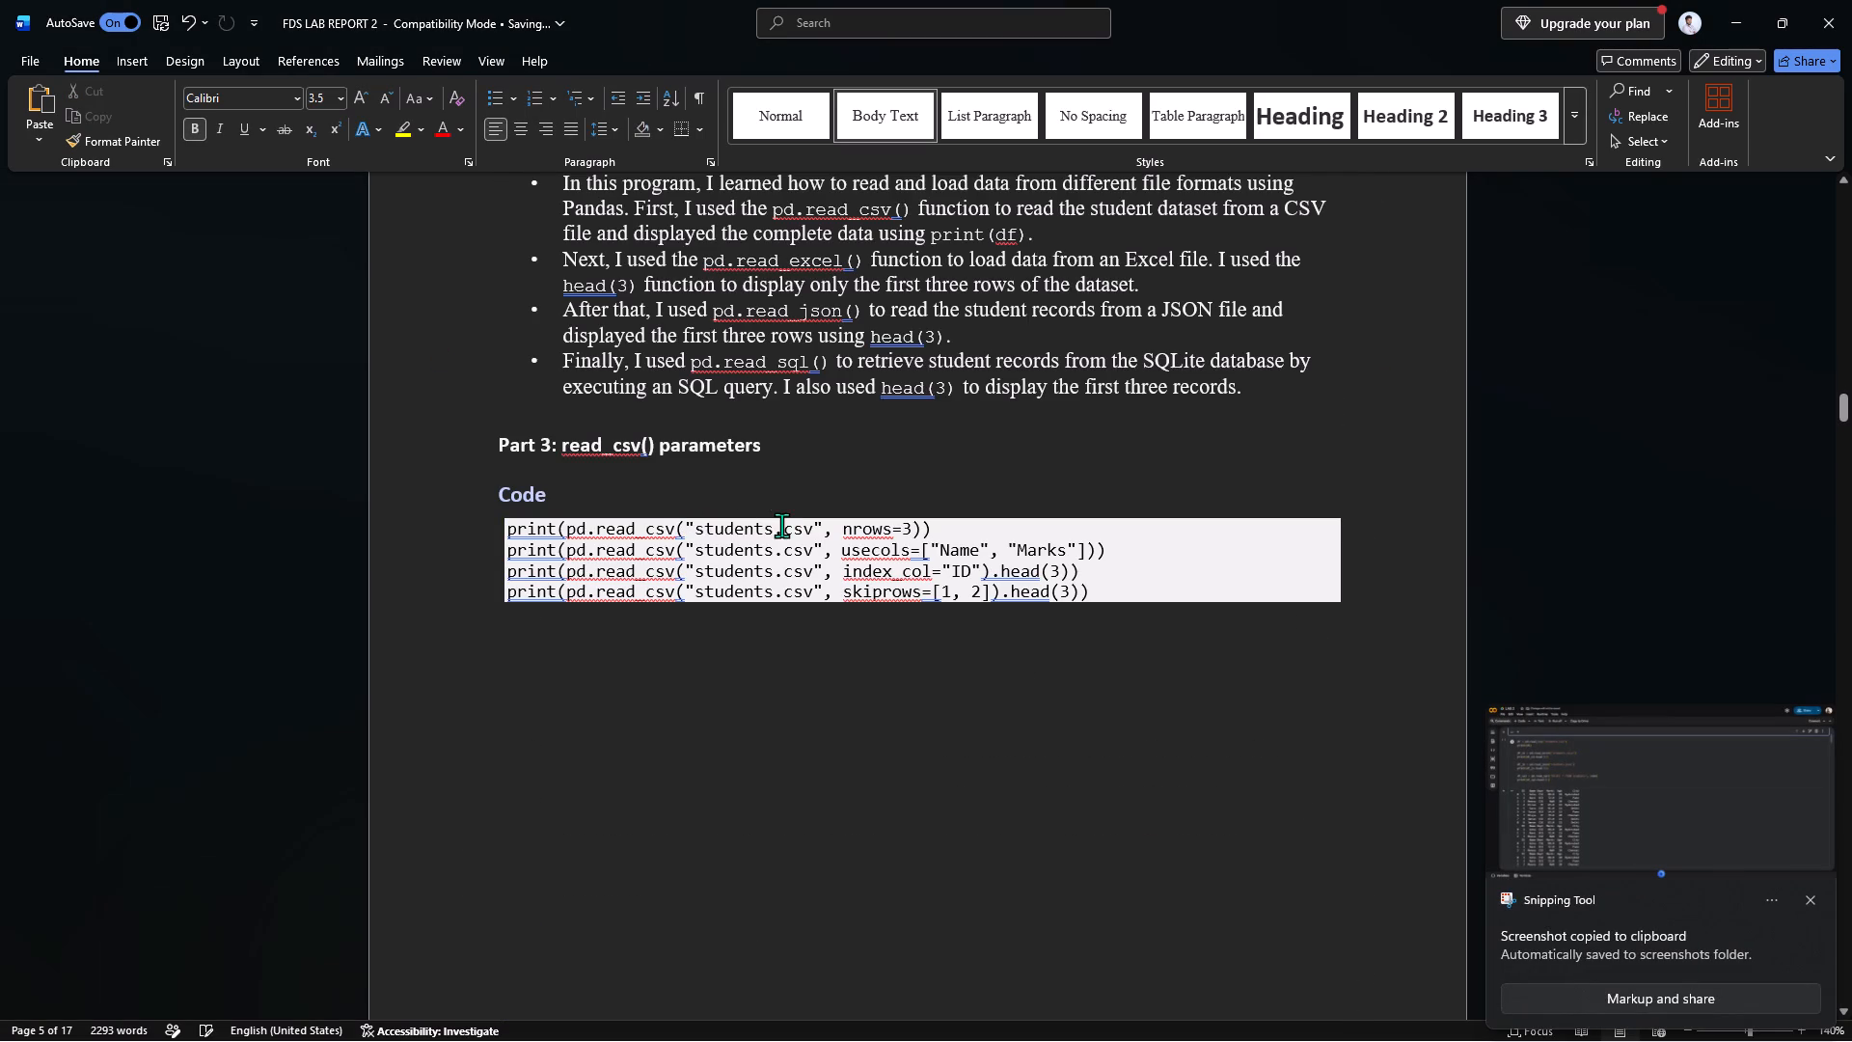
# Paste the capture at the end of Part 2's "Screenshot of Code and Output" heading and add a new paragraph after the heading text.
pyautogui.scroll(1, 776, 520)
pyautogui.click(838, 535)
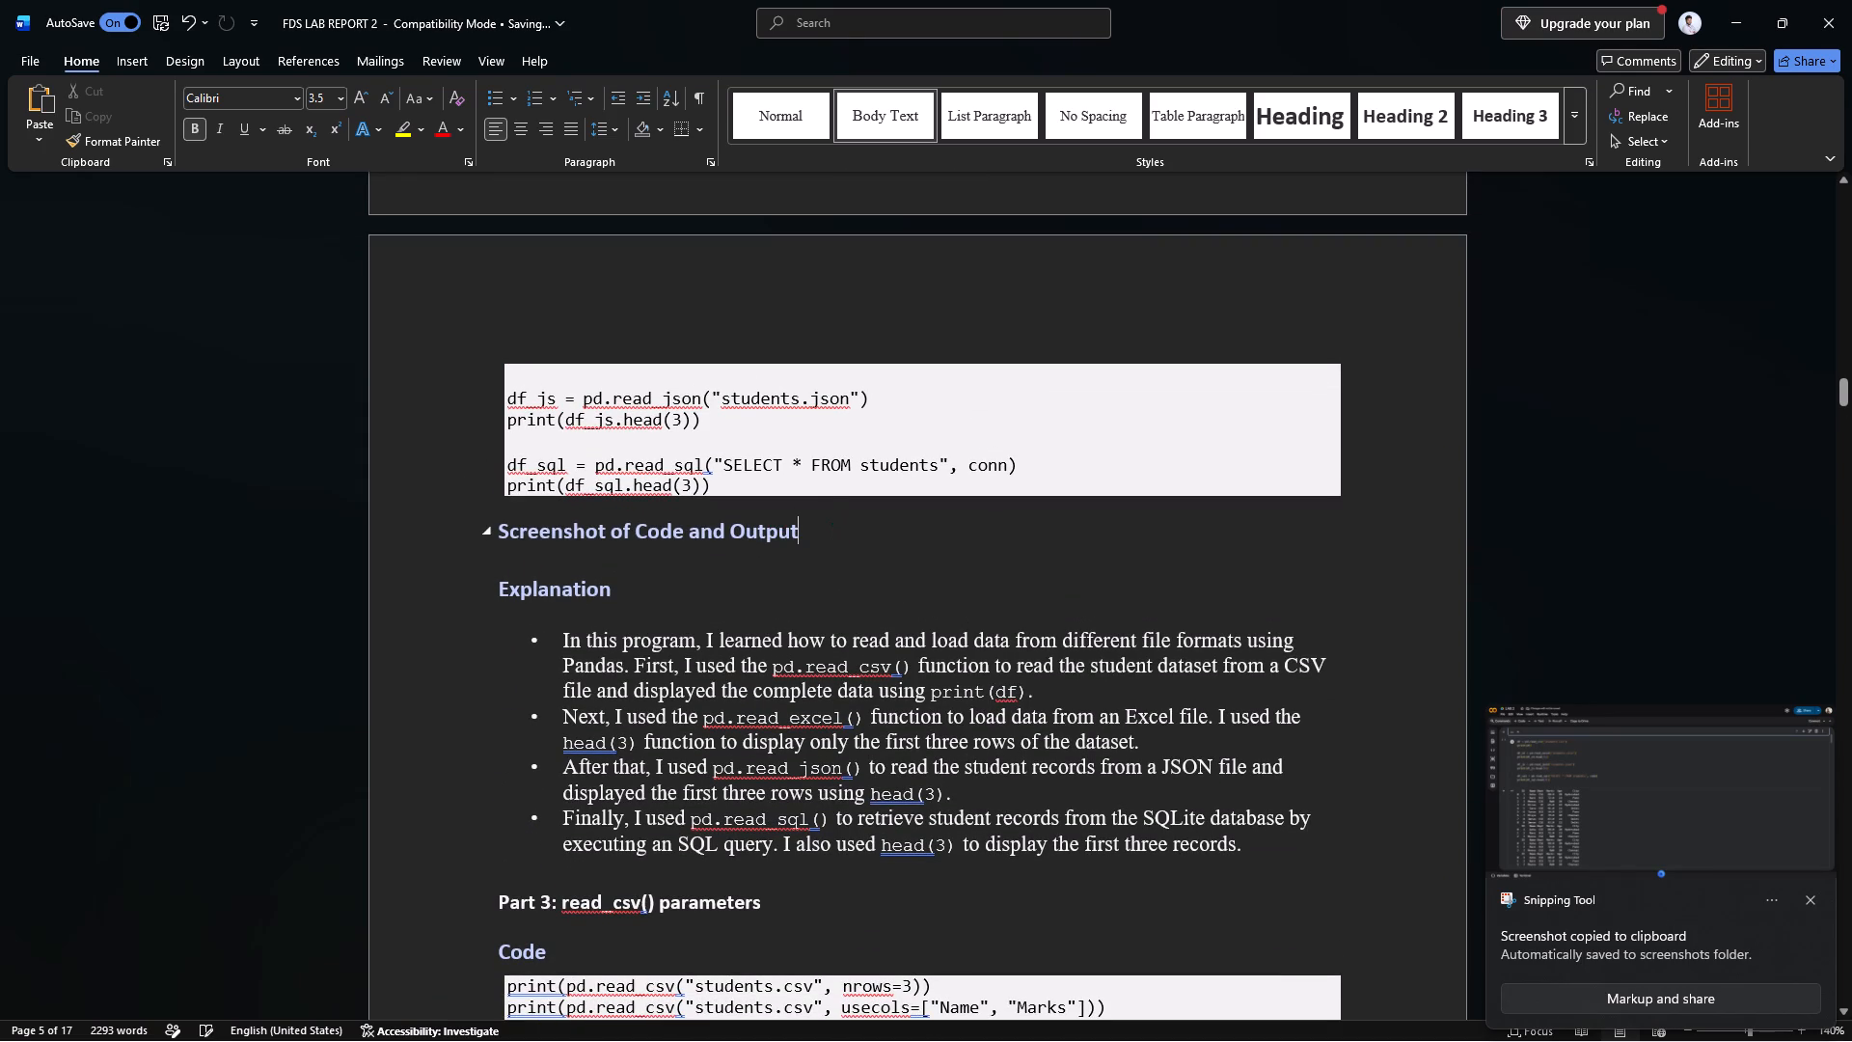
pyautogui.hotkey('ctrl', 'v')
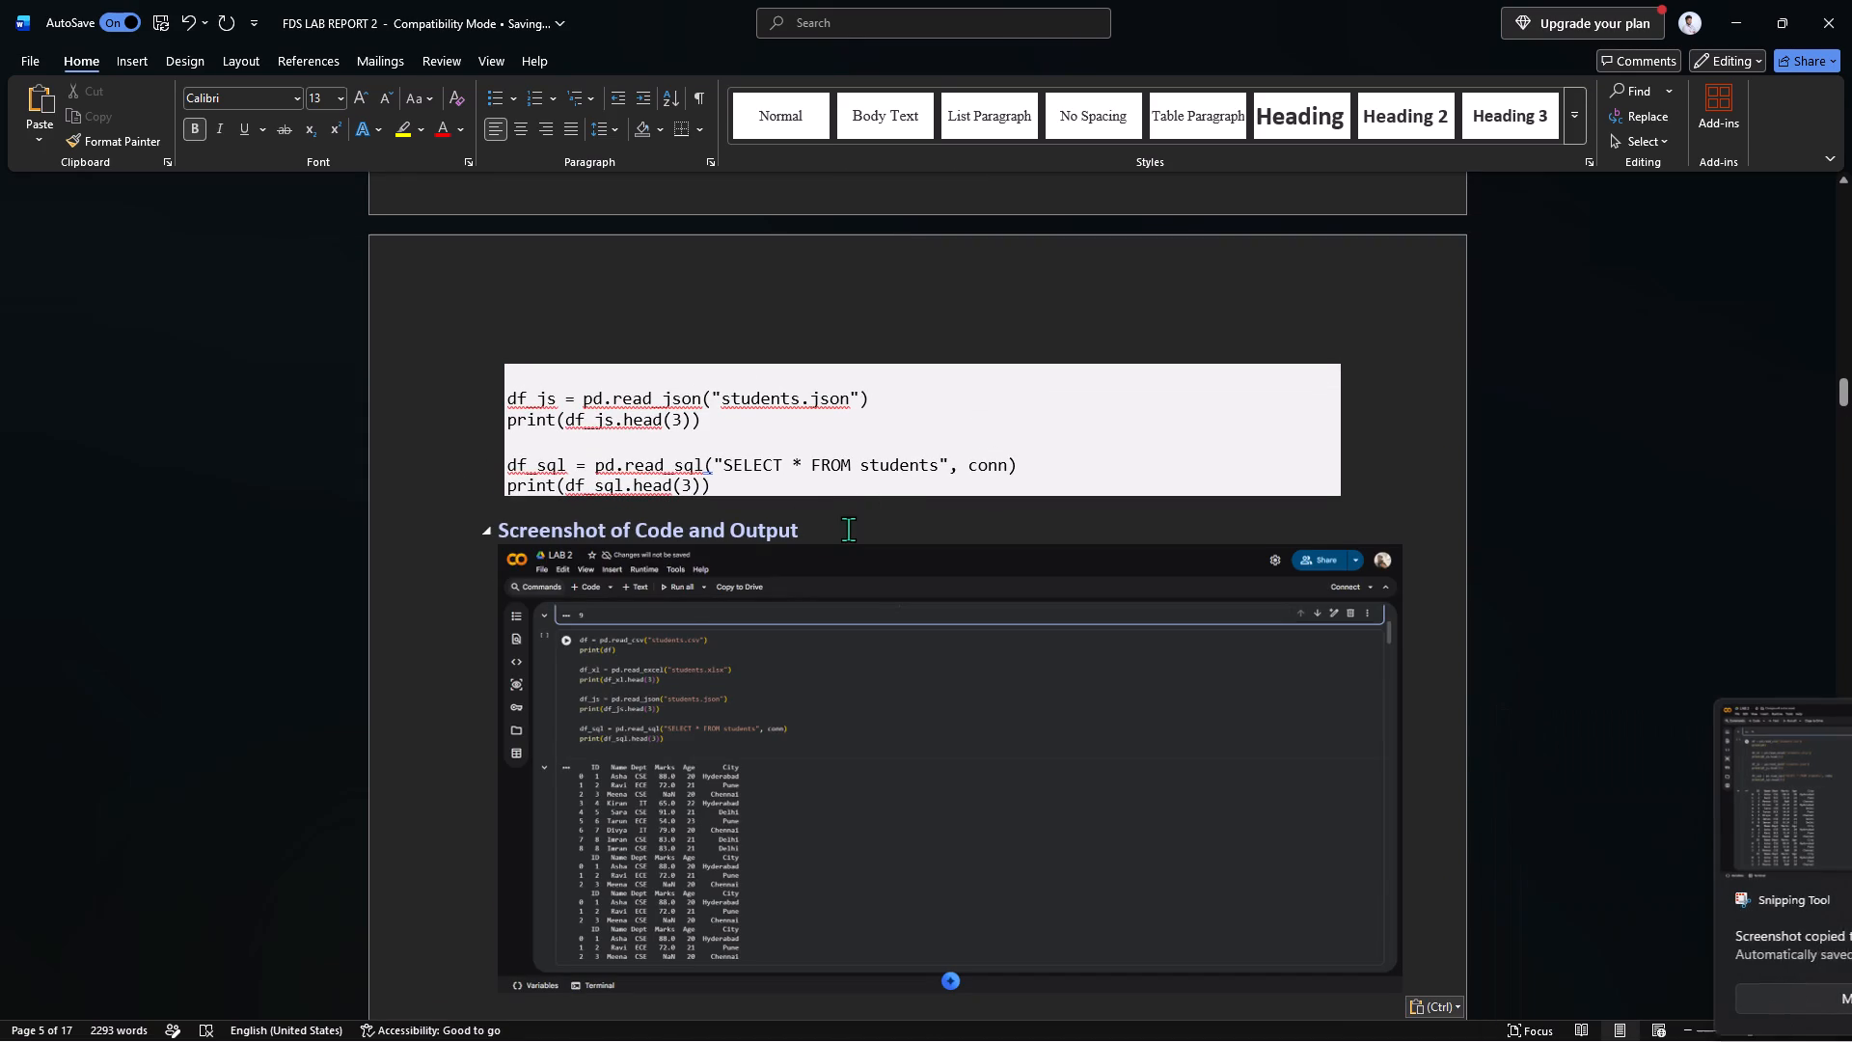
pyautogui.click(848, 529)
pyautogui.press('Return')
pyautogui.scroll(-1, 871, 588)
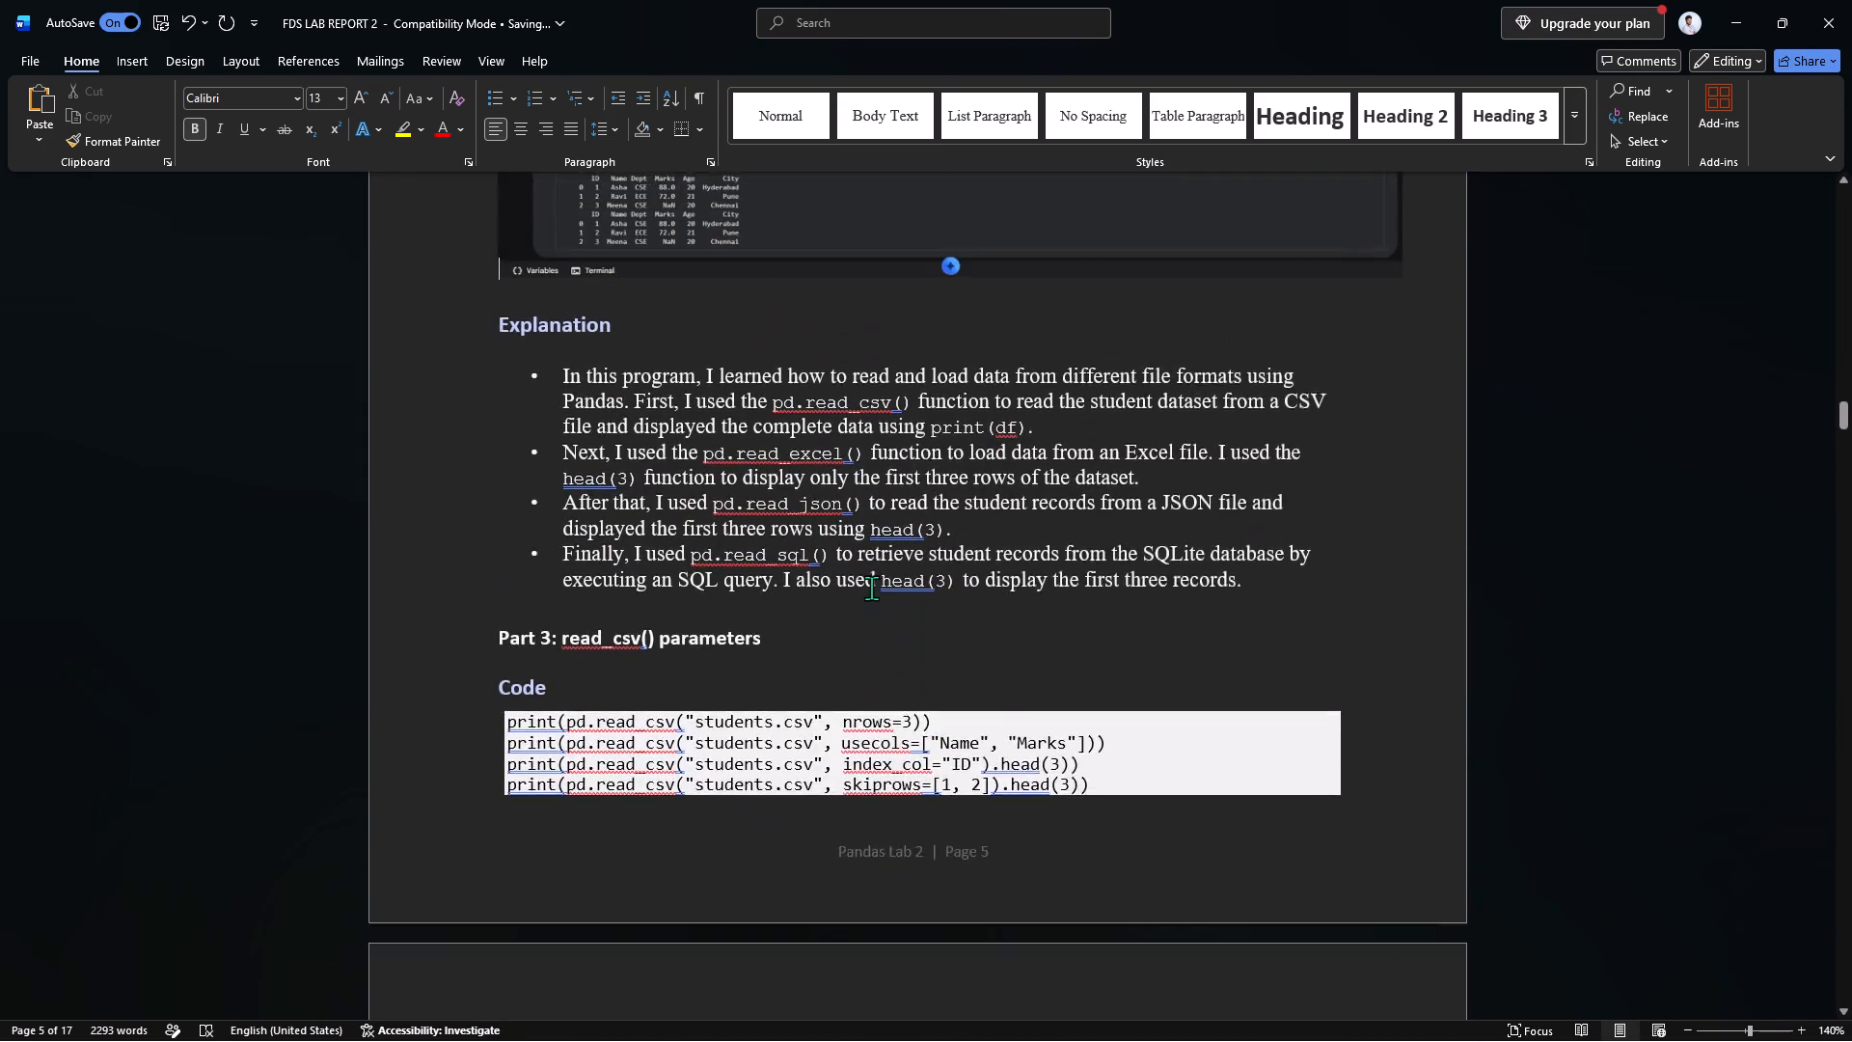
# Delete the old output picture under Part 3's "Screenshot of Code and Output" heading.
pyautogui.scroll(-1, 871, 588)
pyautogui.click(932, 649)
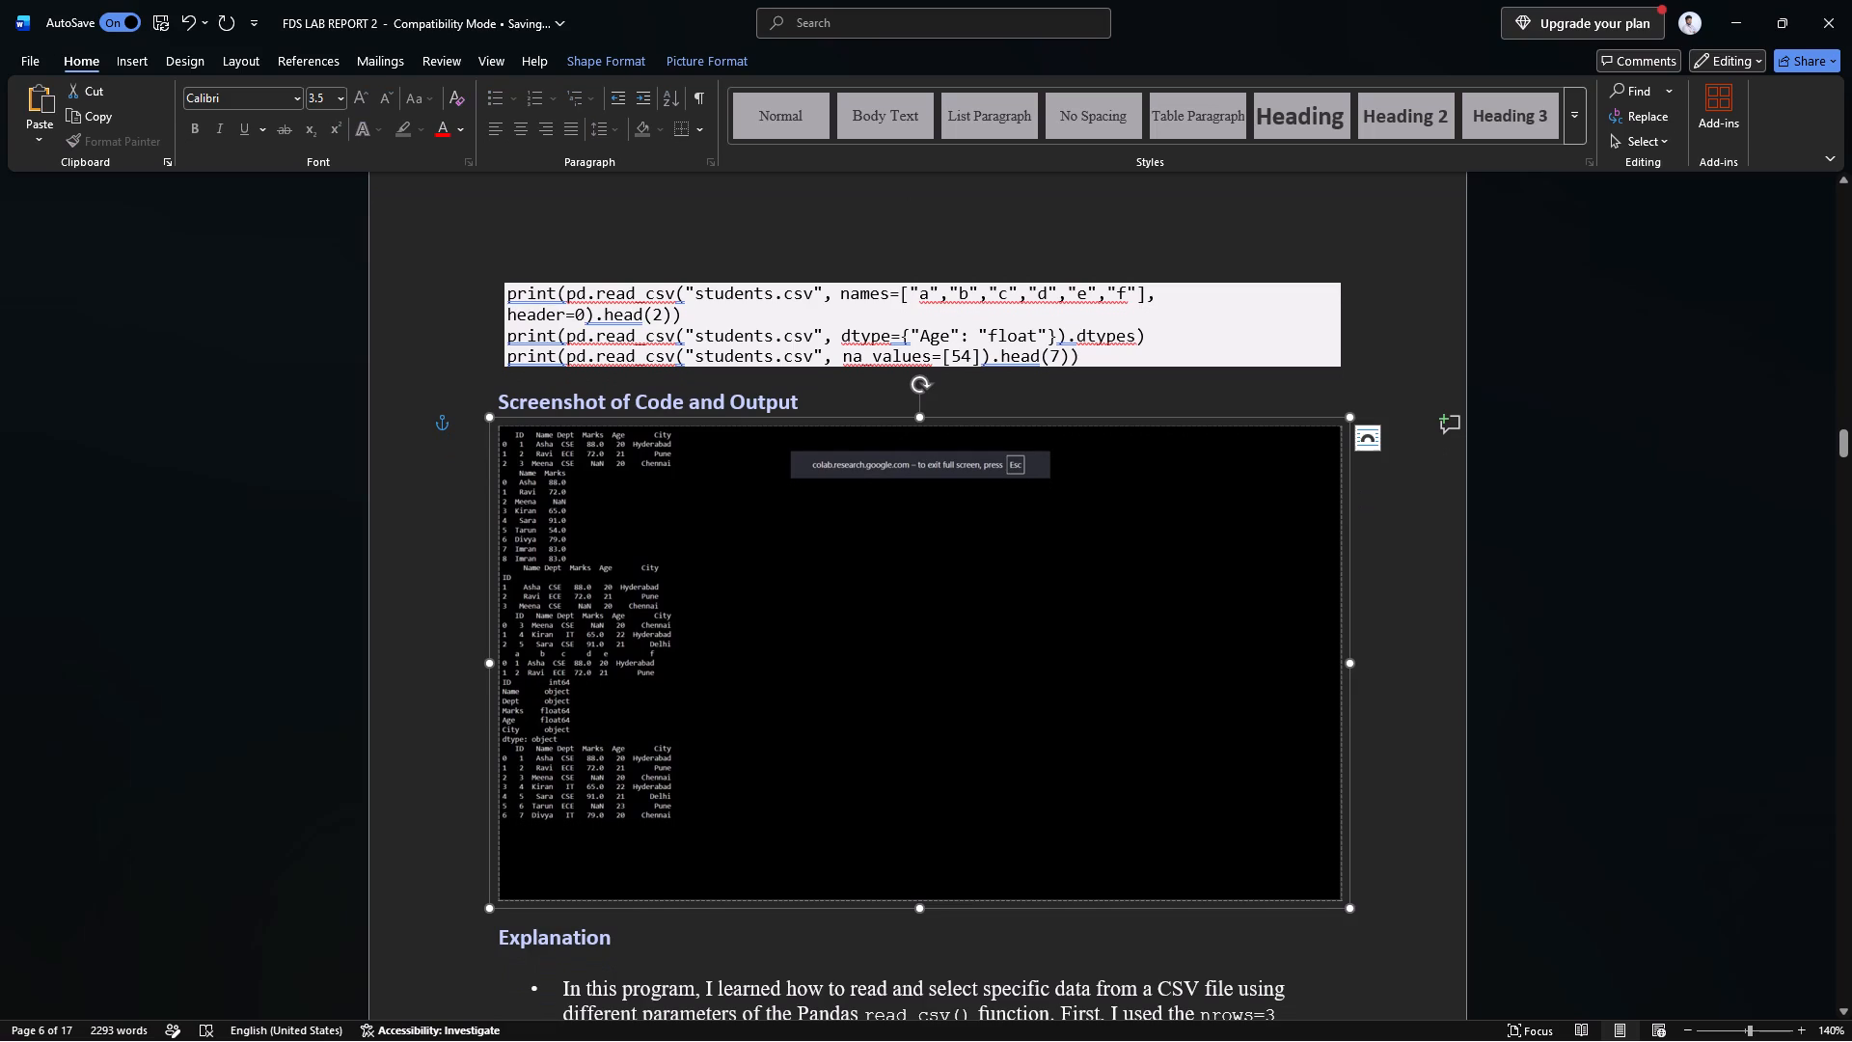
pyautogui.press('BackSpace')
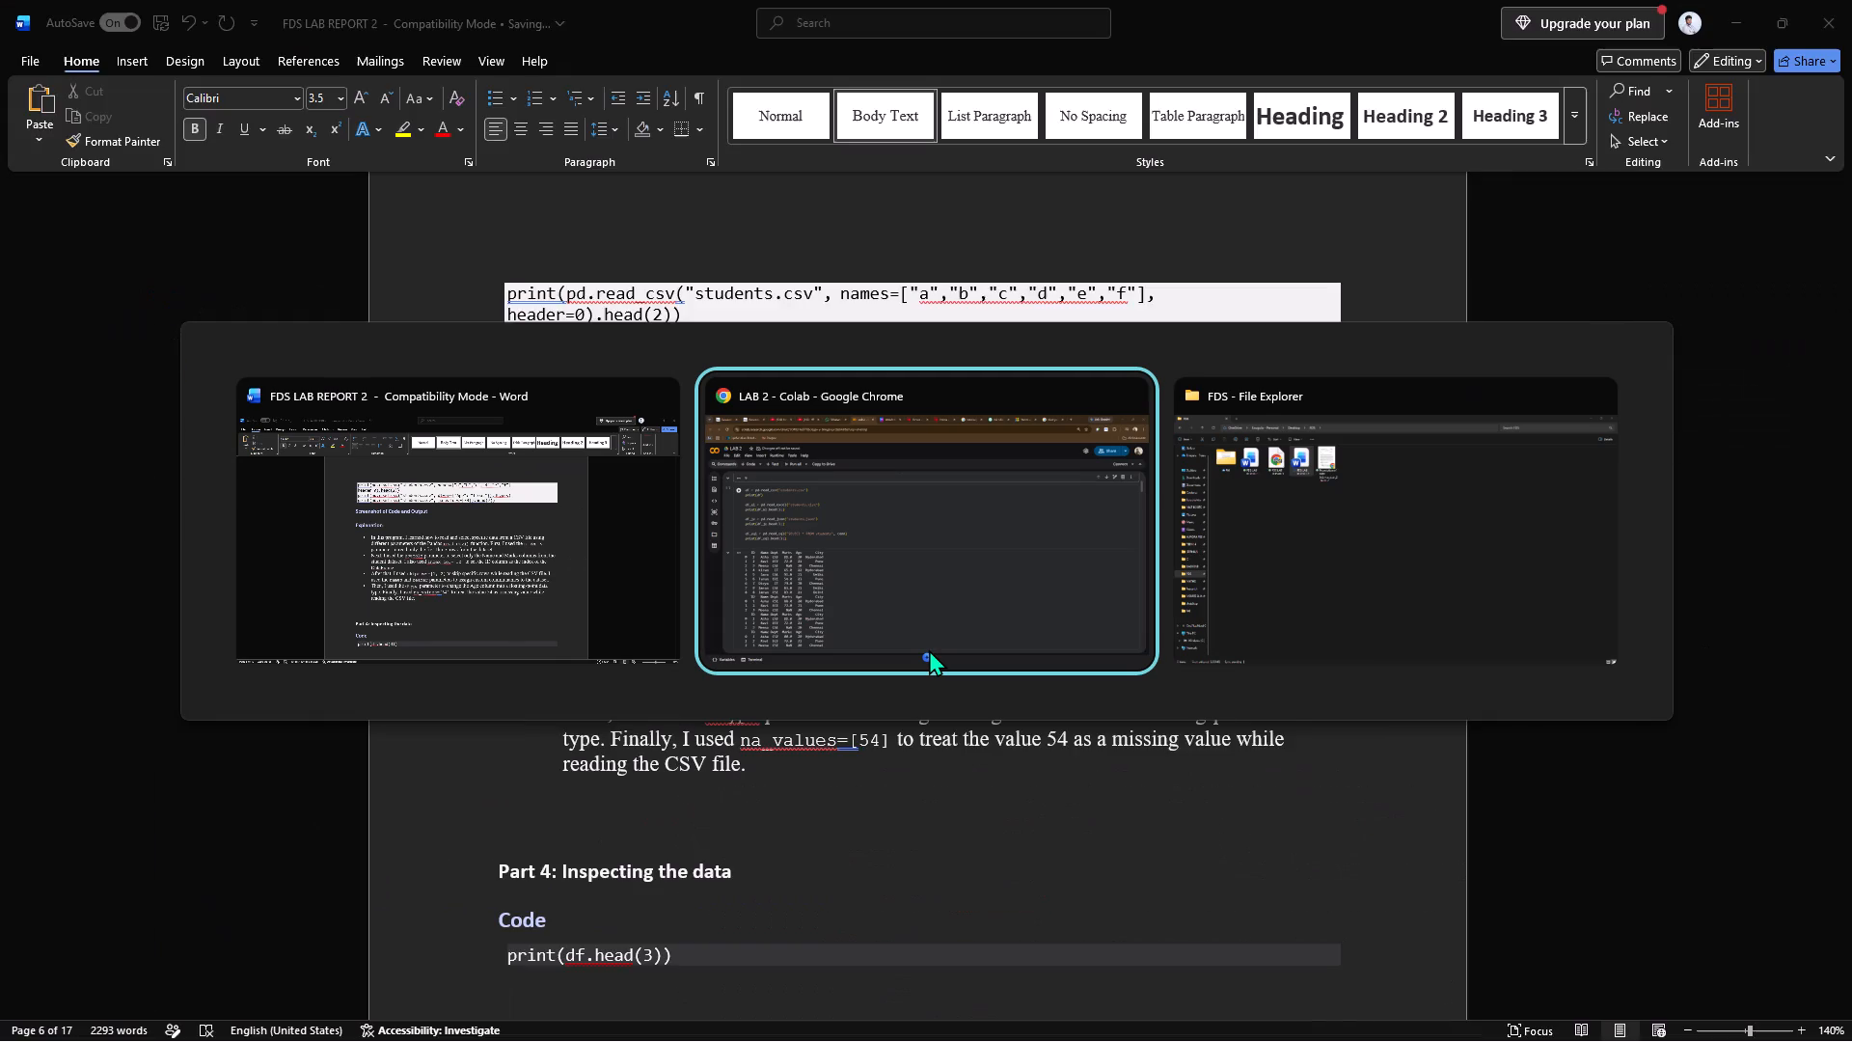
# In the LAB 2 notebook in Chrome, at 90% zoom, capture the read_csv parameters cell starting with nrows=3 and its output in one screenshot.
pyautogui.scroll(-4, 662, 693)
pyautogui.scroll(1, 662, 693)
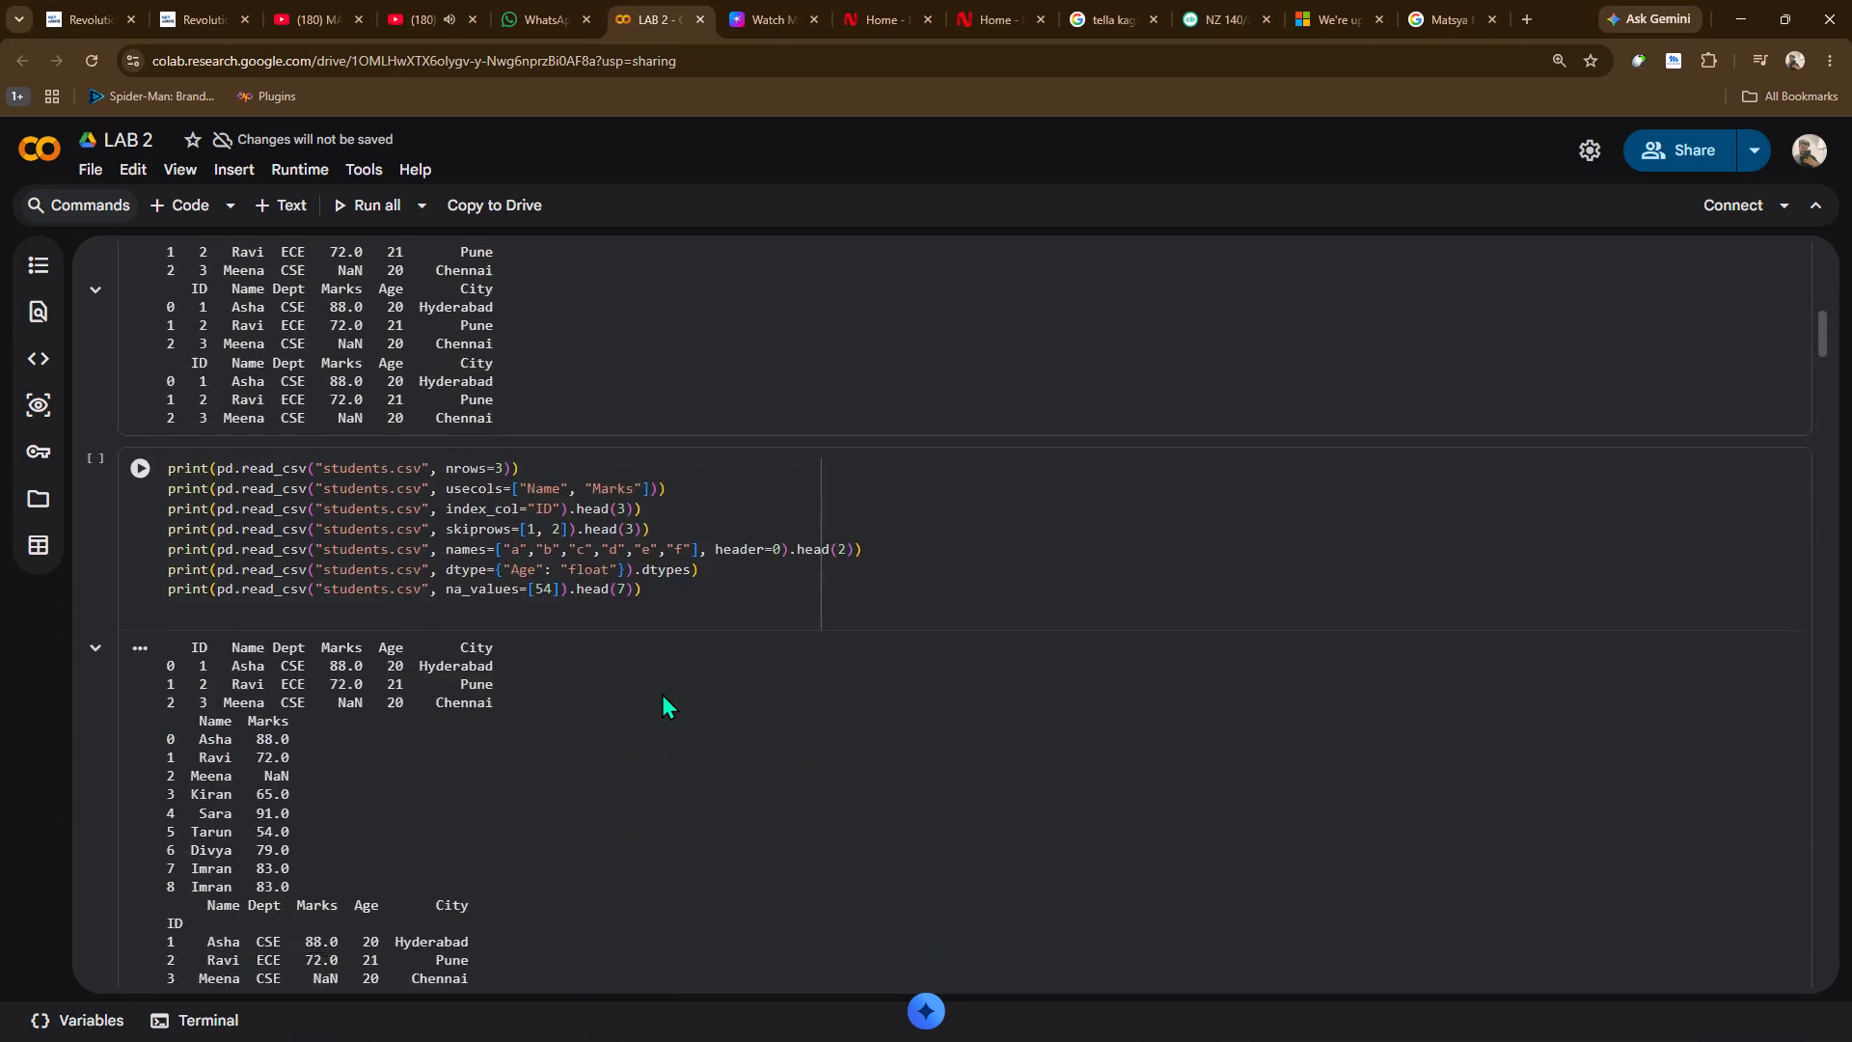
pyautogui.scroll(6, 662, 693)
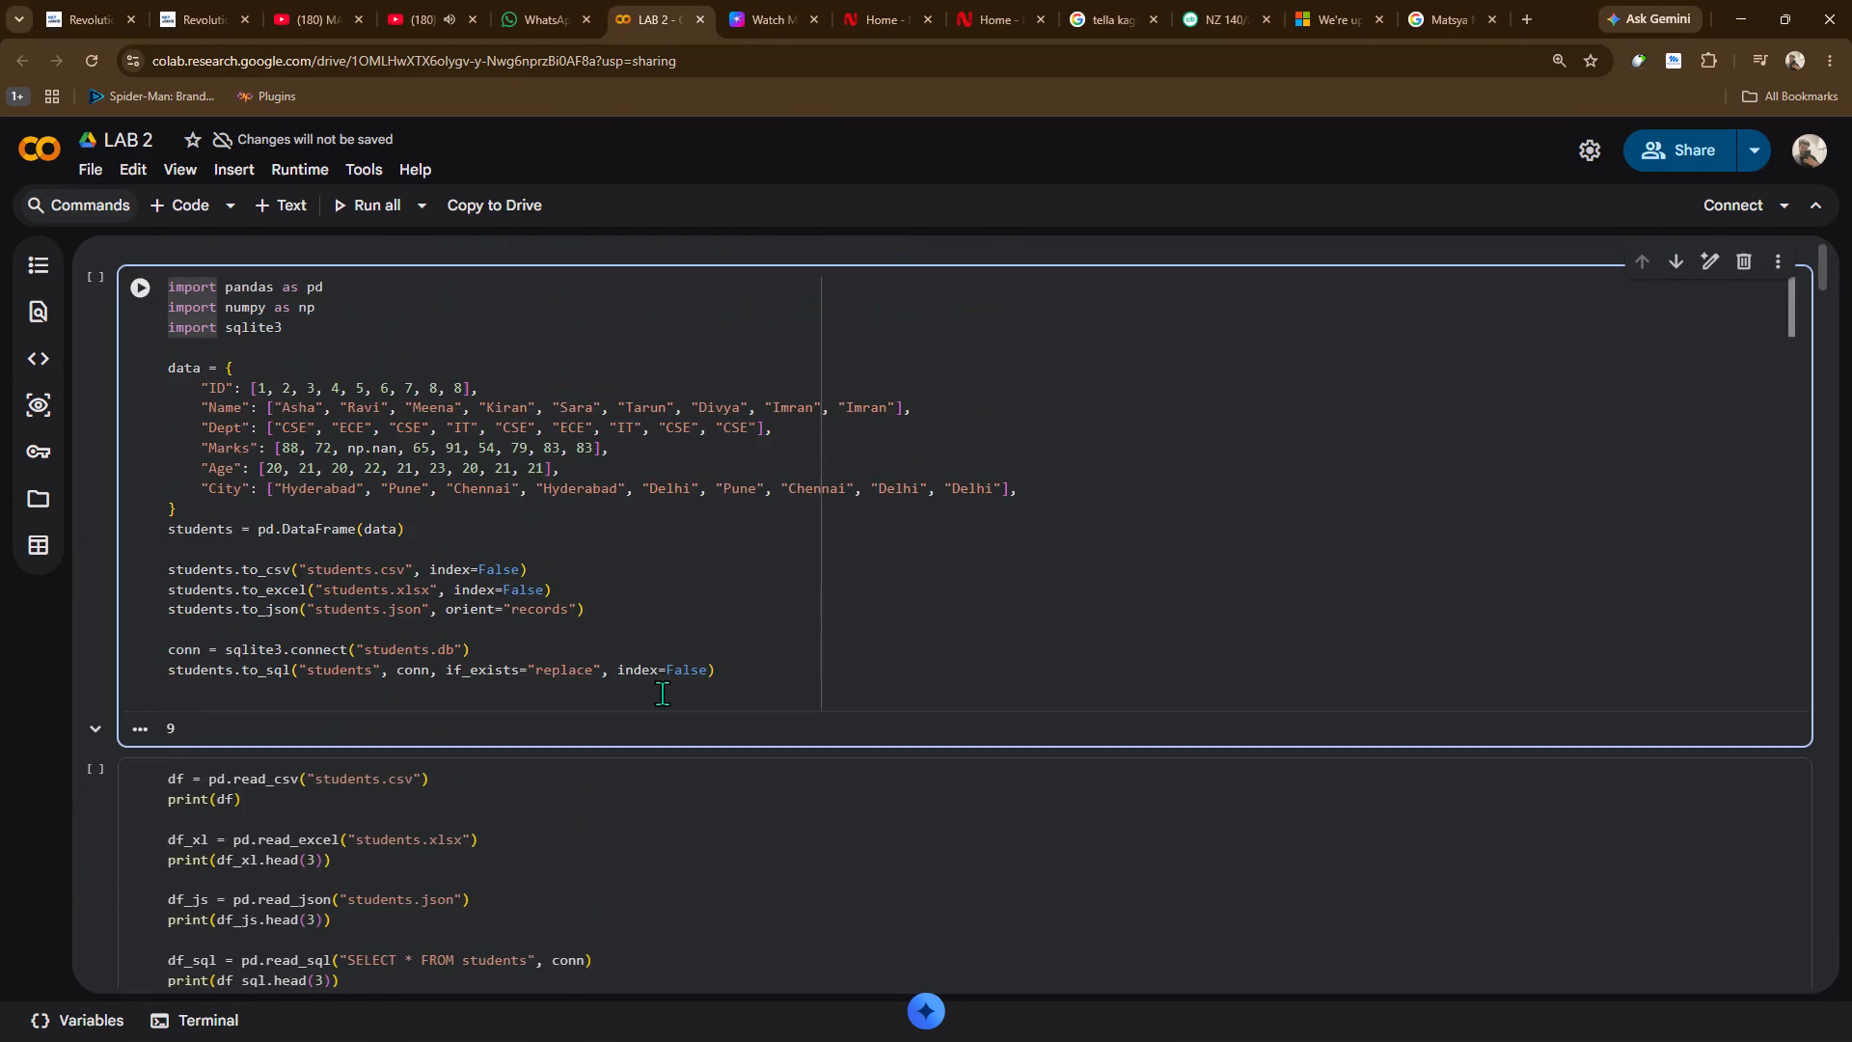
pyautogui.scroll(1, 662, 693)
pyautogui.scroll(-5, 662, 693)
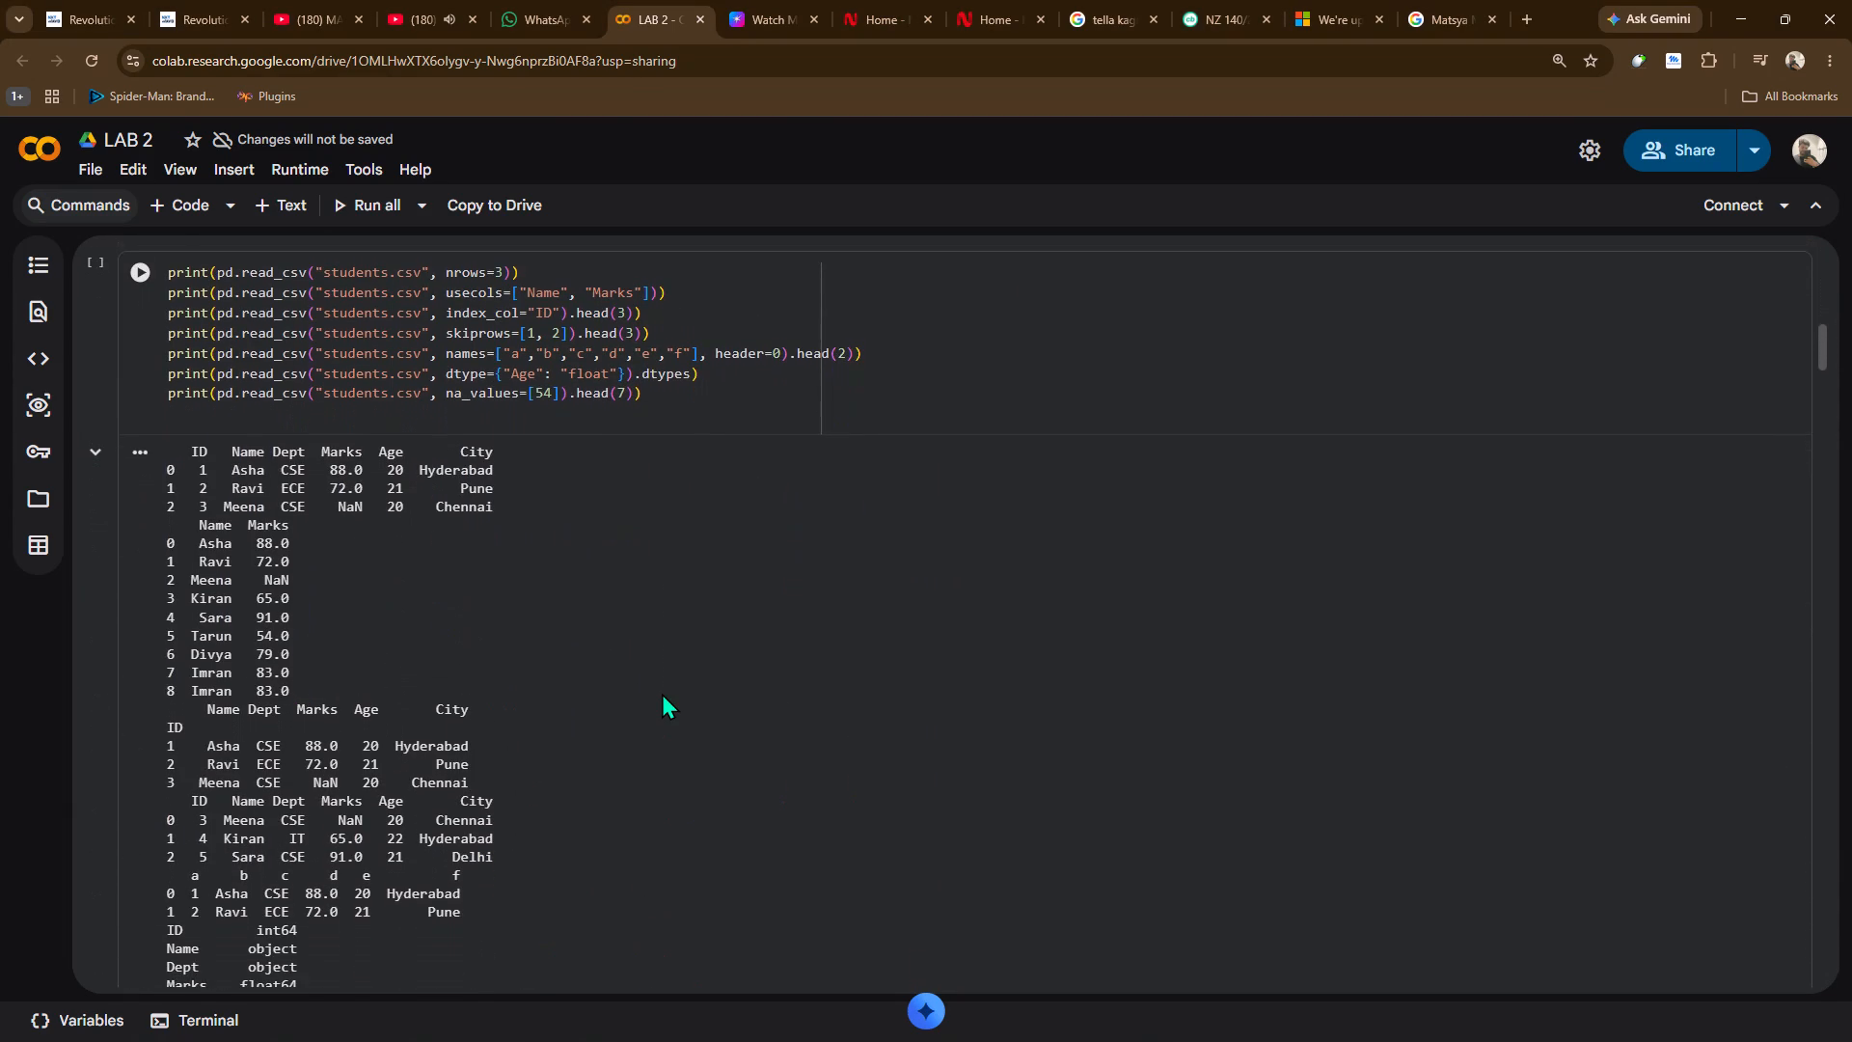
pyautogui.scroll(-2, 662, 693)
pyautogui.hotkey('ctrl', '-')
pyautogui.scroll(-5, 662, 693)
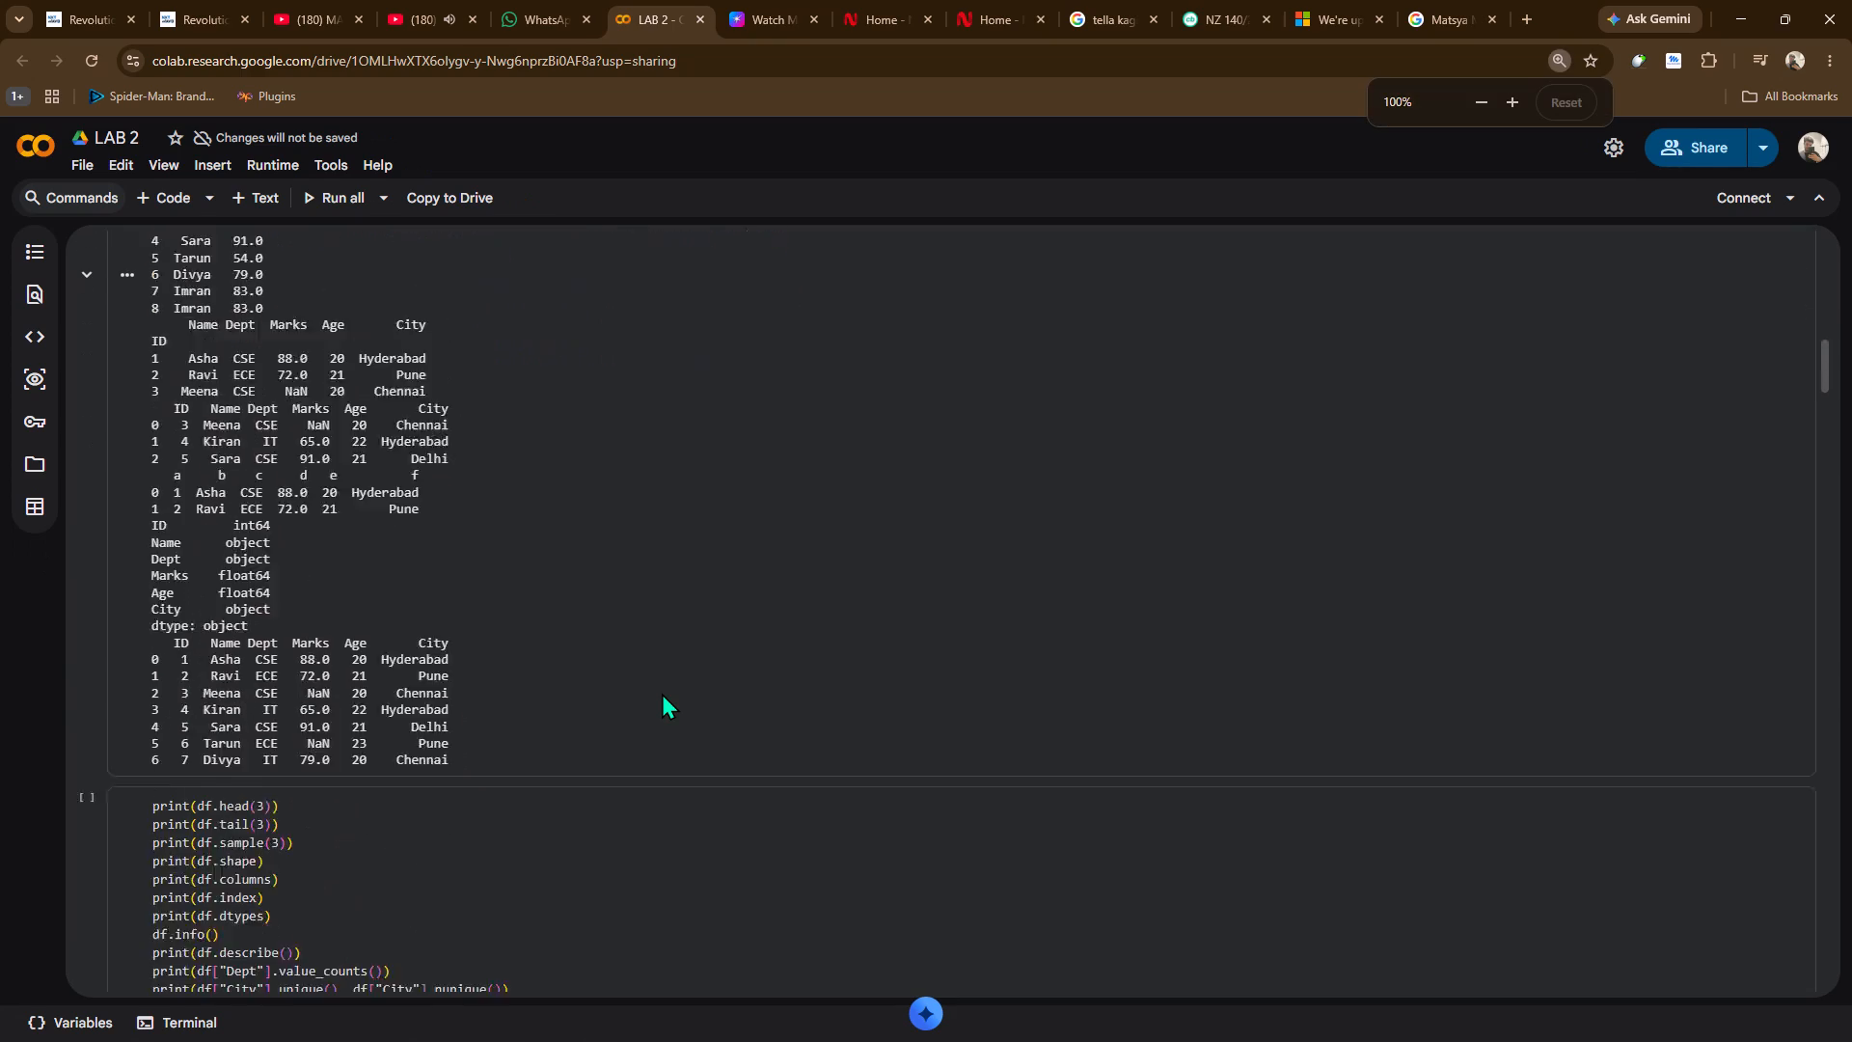
pyautogui.scroll(-2, 662, 693)
pyautogui.scroll(2, 662, 693)
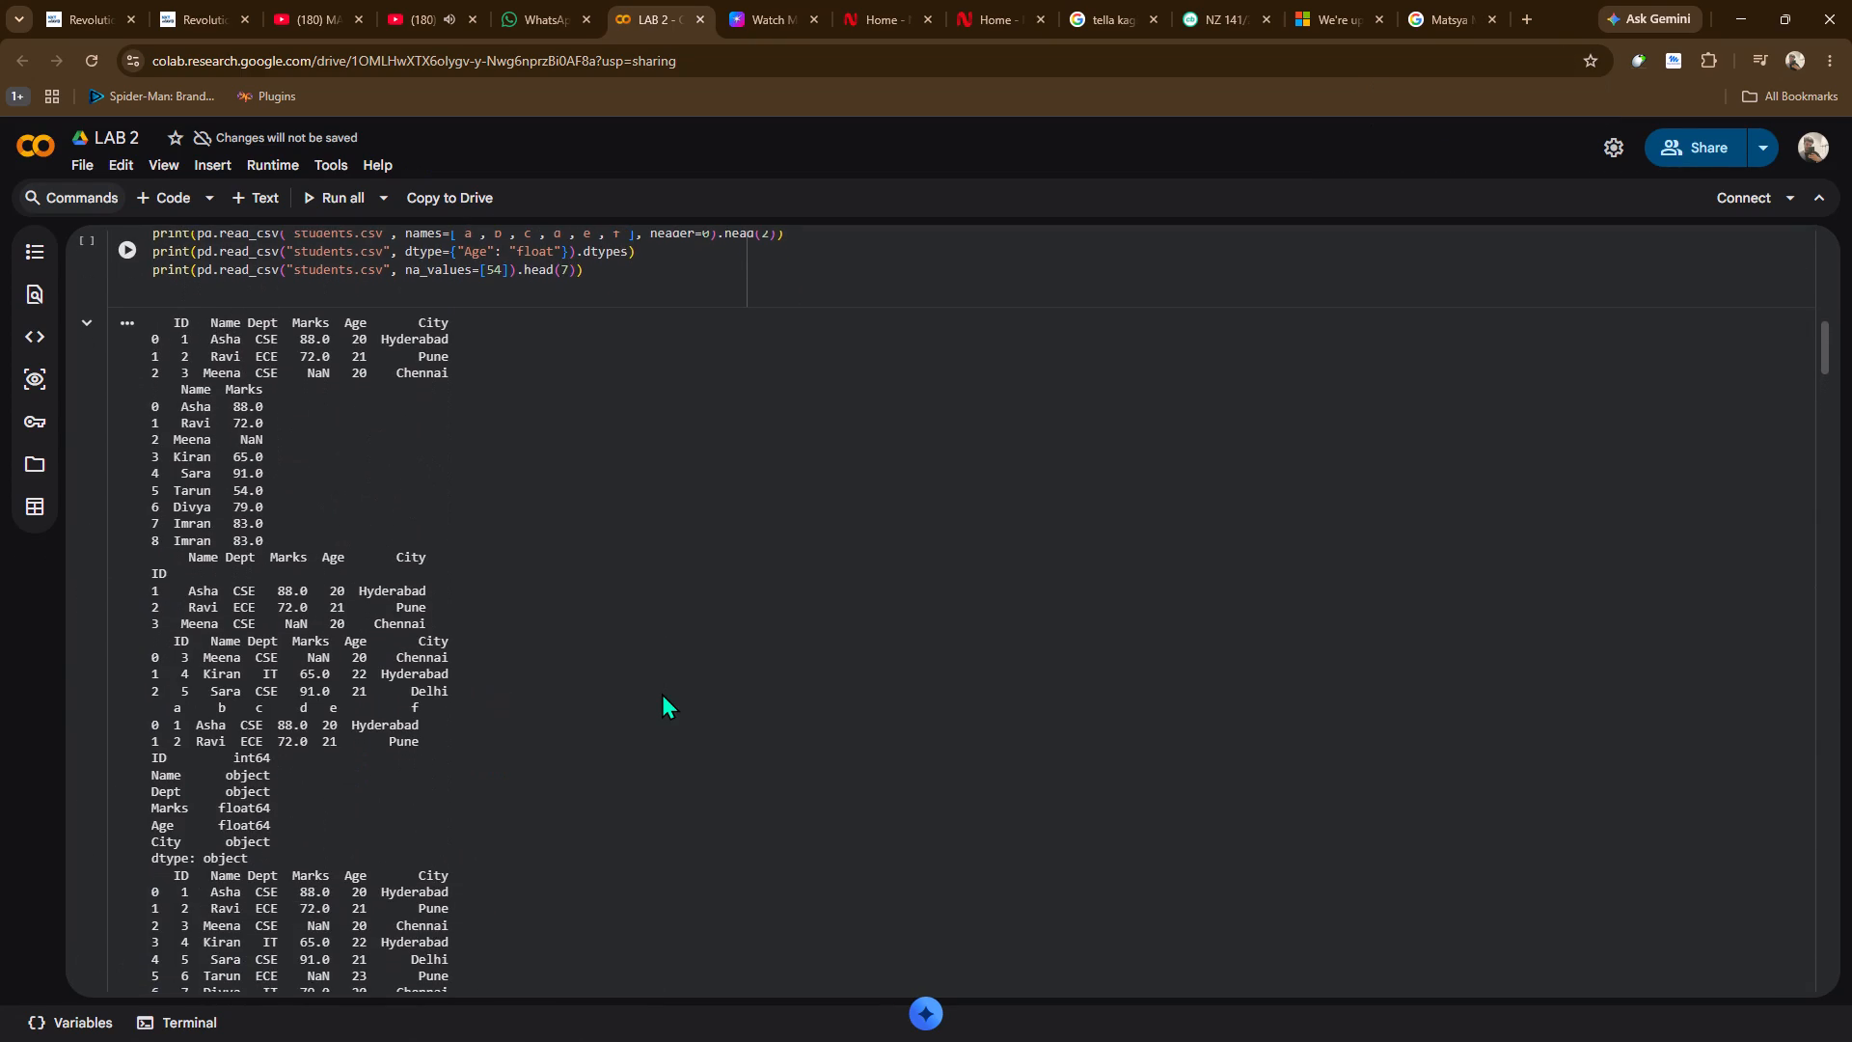
pyautogui.hotkey('ctrl', '-')
pyautogui.scroll(1, 662, 693)
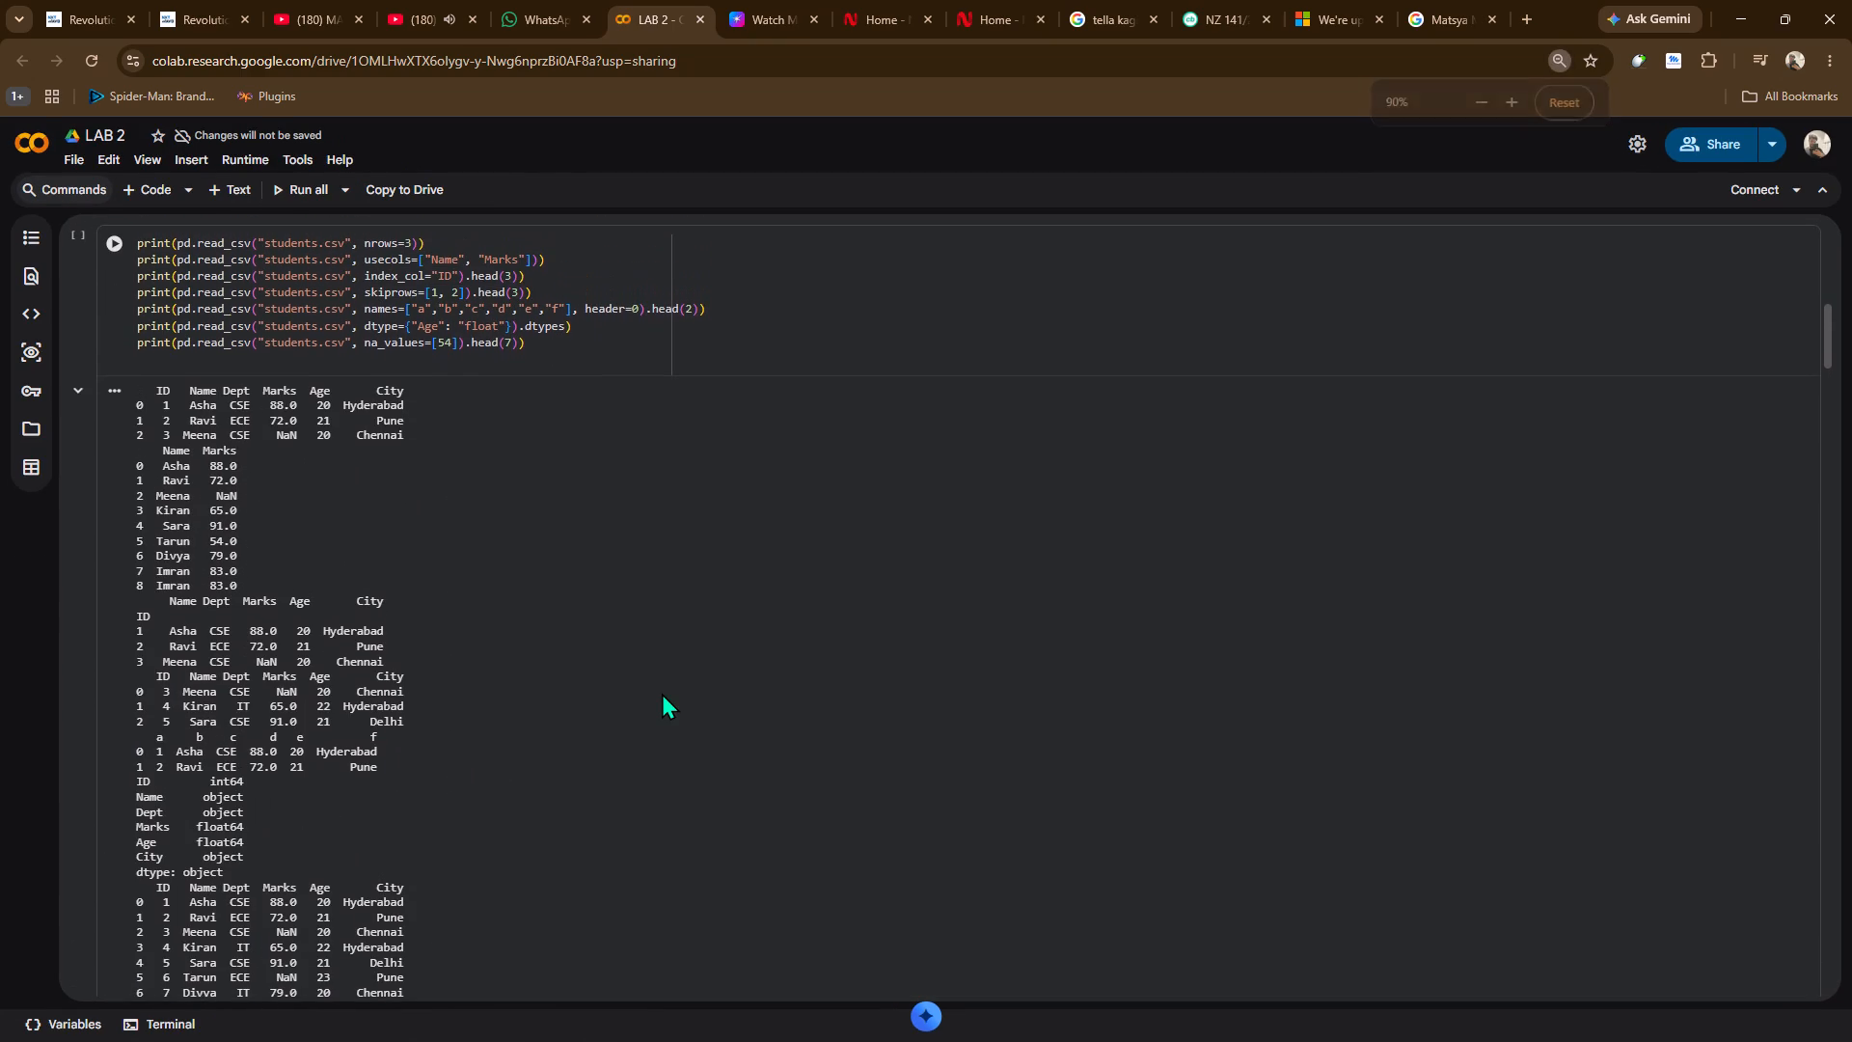
pyautogui.scroll(2, 662, 693)
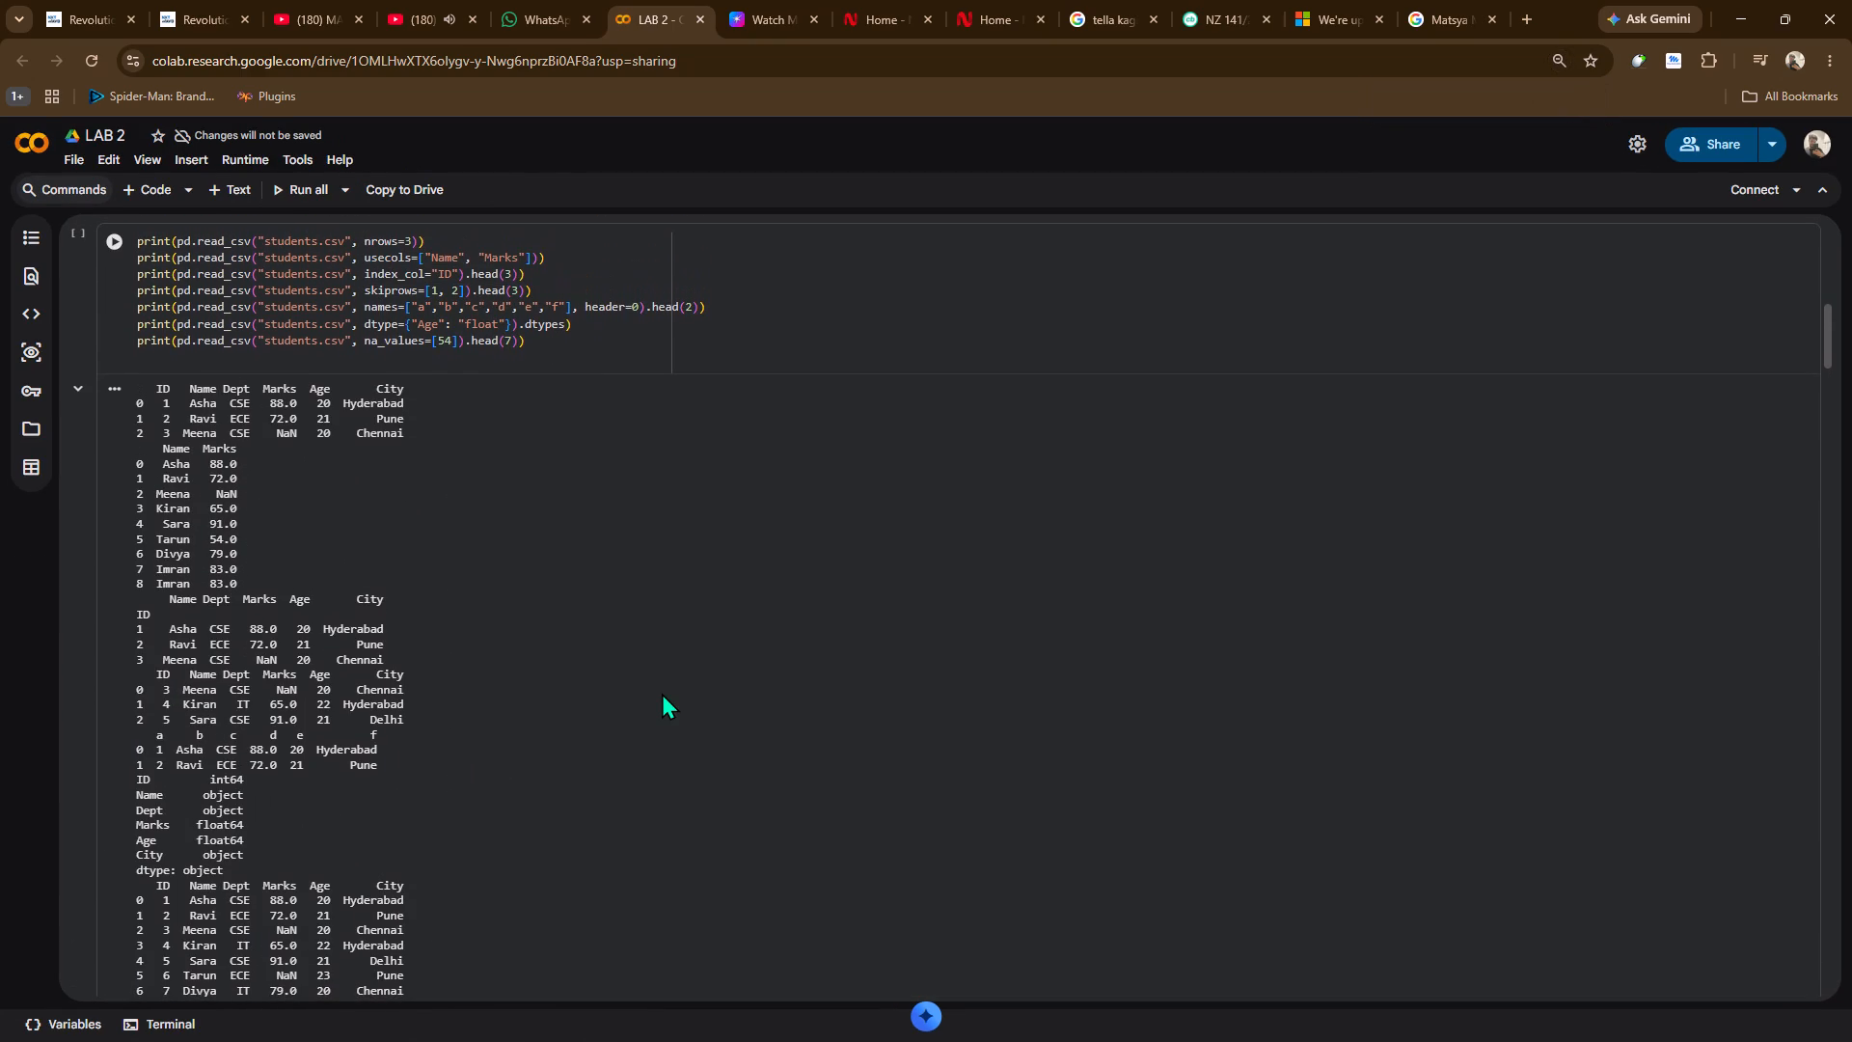
pyautogui.press('Print')
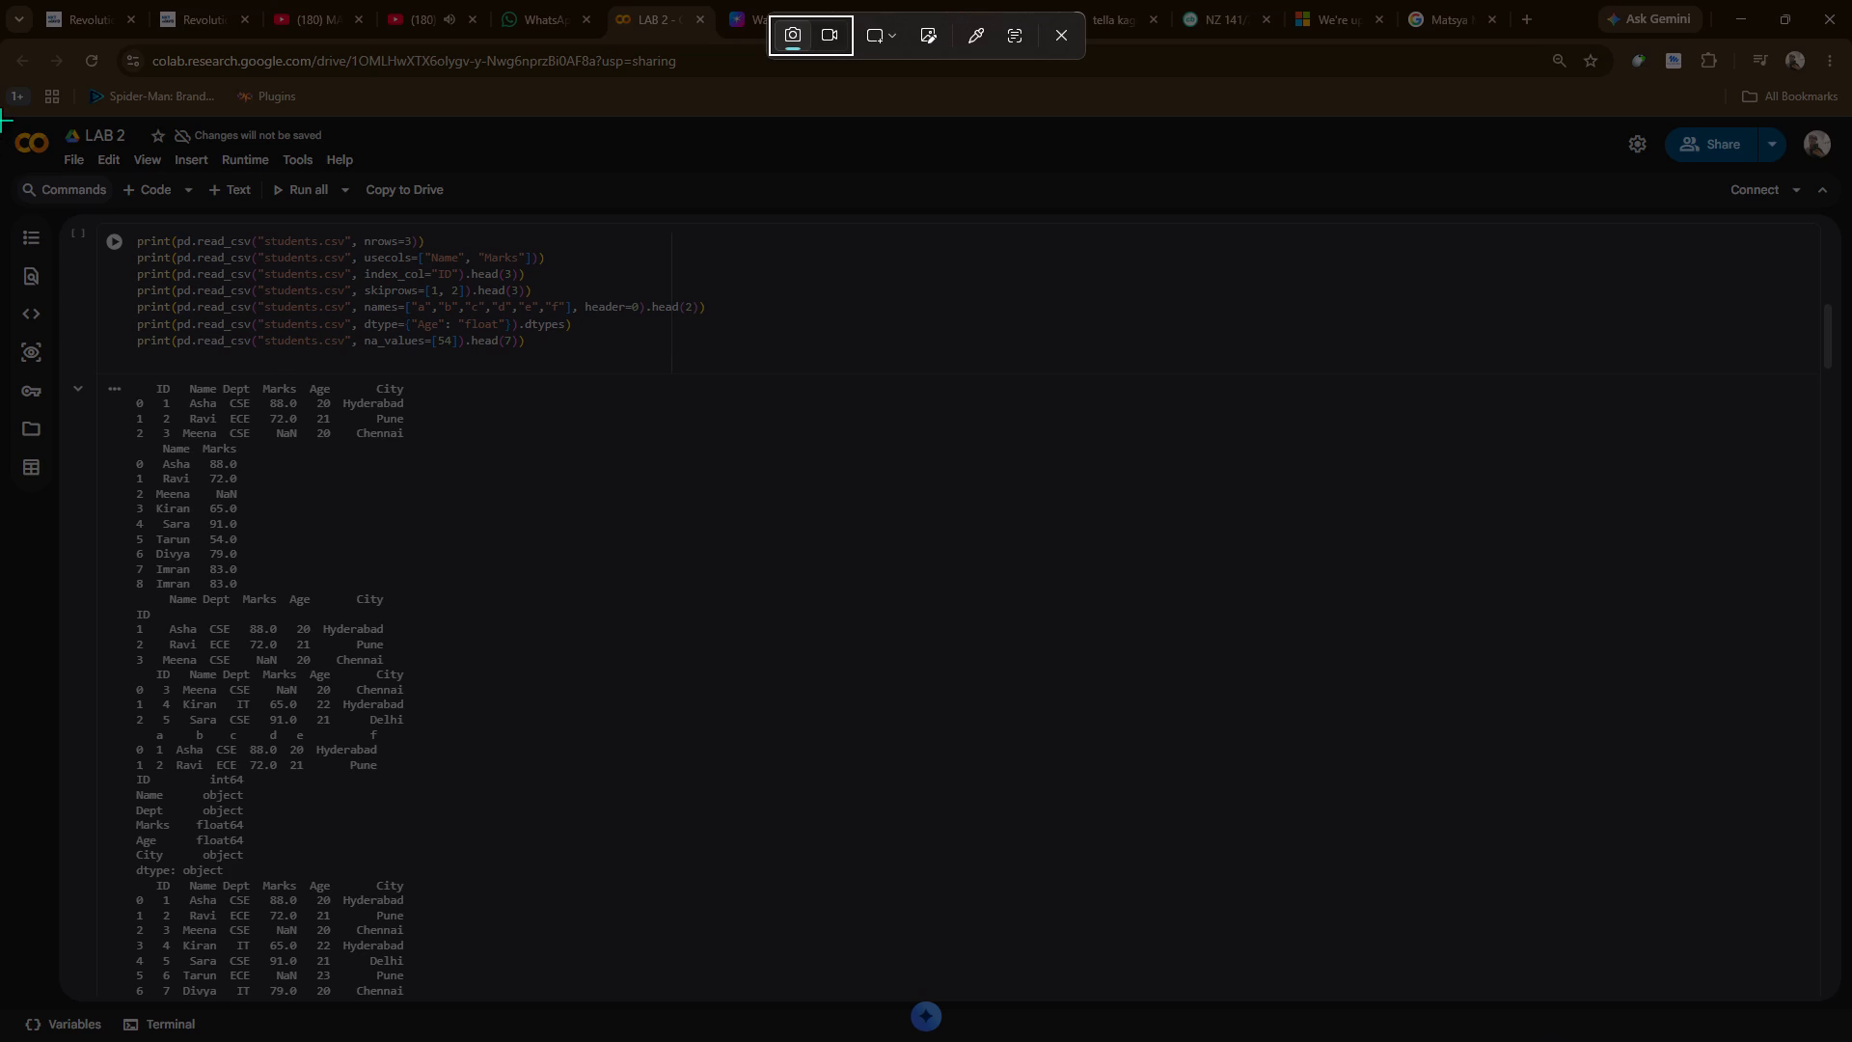
pyautogui.moveTo(0, 120); pyautogui.dragTo(1851, 1041)
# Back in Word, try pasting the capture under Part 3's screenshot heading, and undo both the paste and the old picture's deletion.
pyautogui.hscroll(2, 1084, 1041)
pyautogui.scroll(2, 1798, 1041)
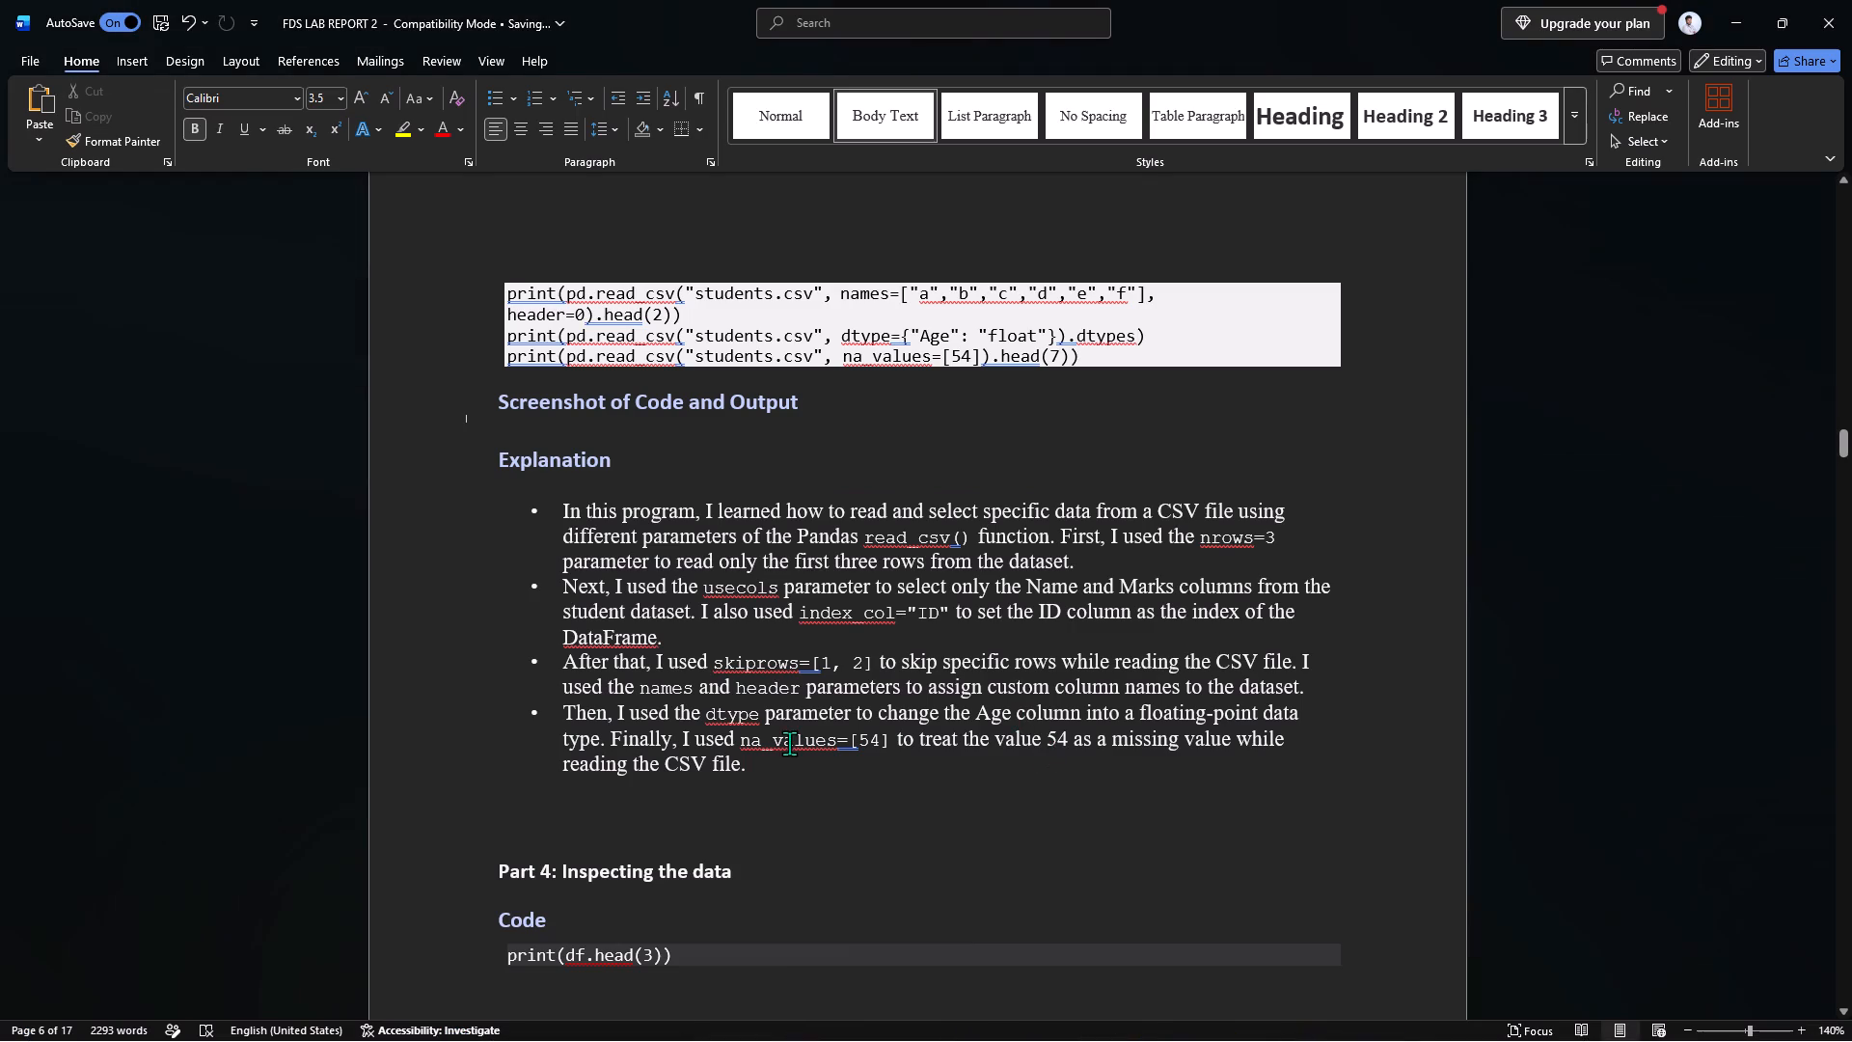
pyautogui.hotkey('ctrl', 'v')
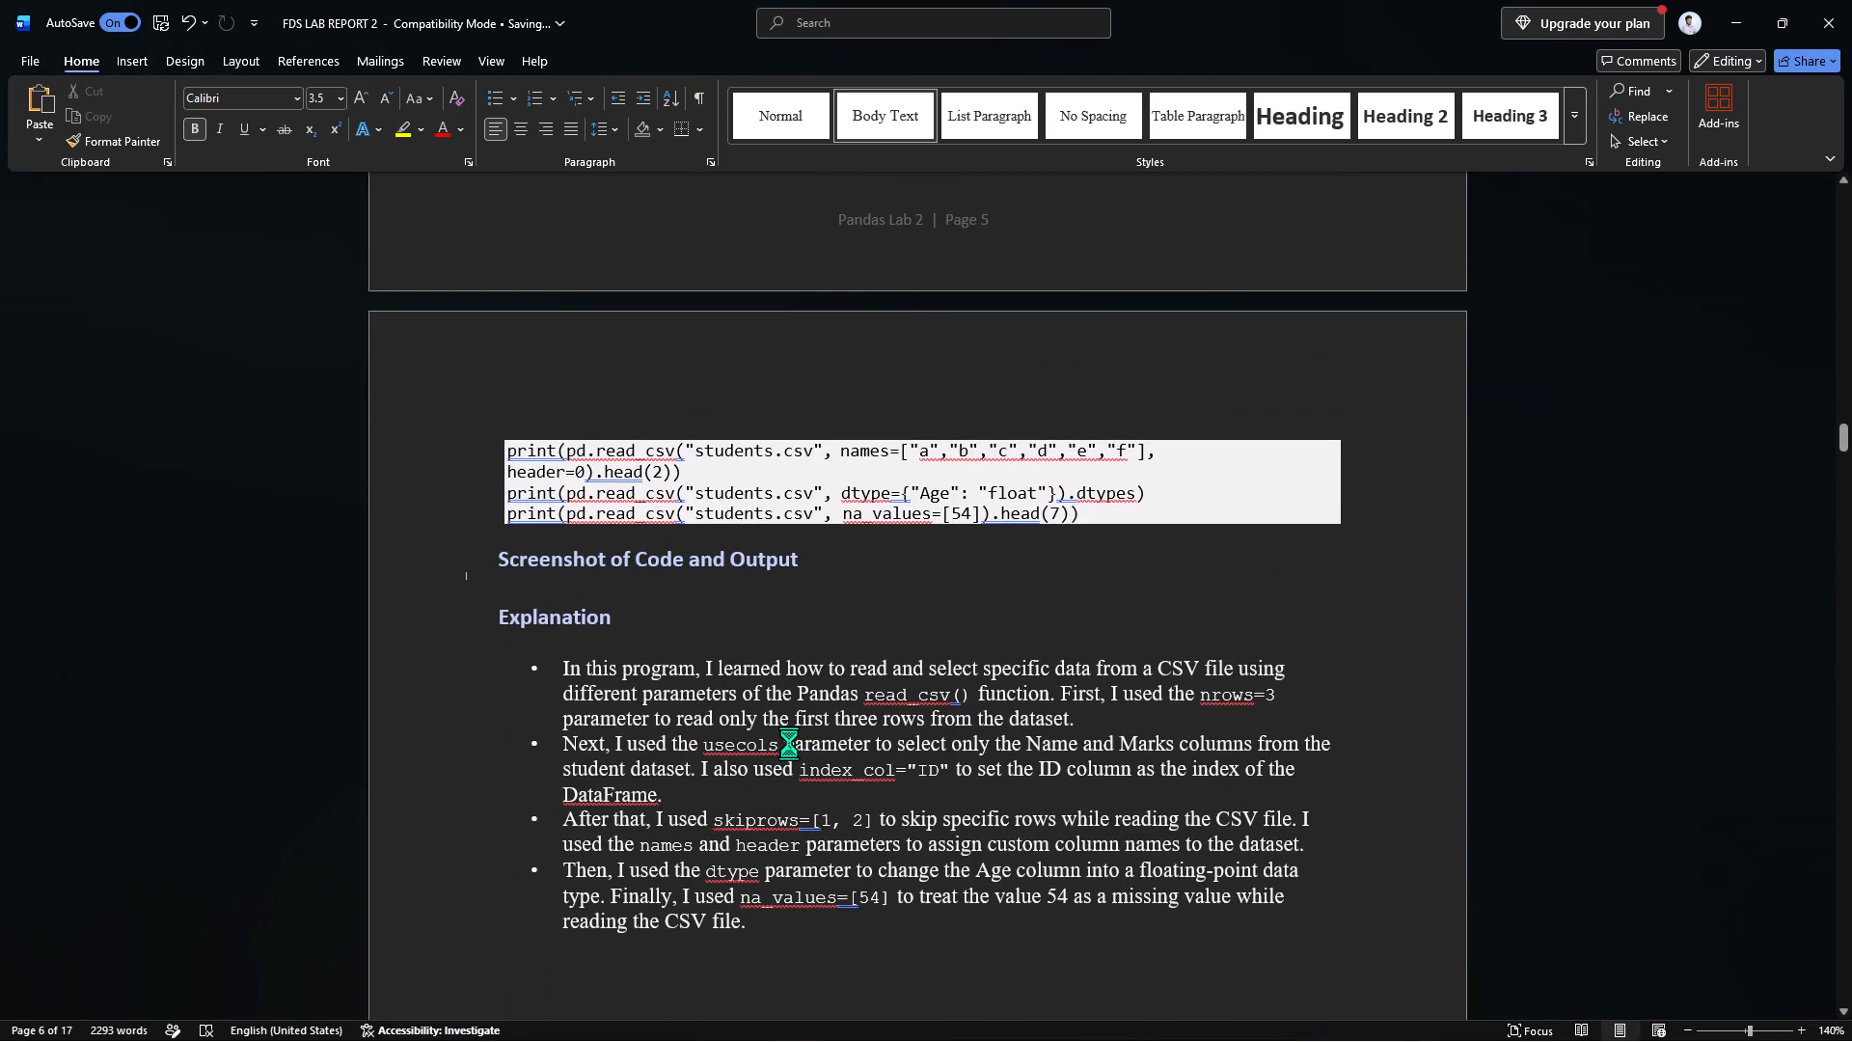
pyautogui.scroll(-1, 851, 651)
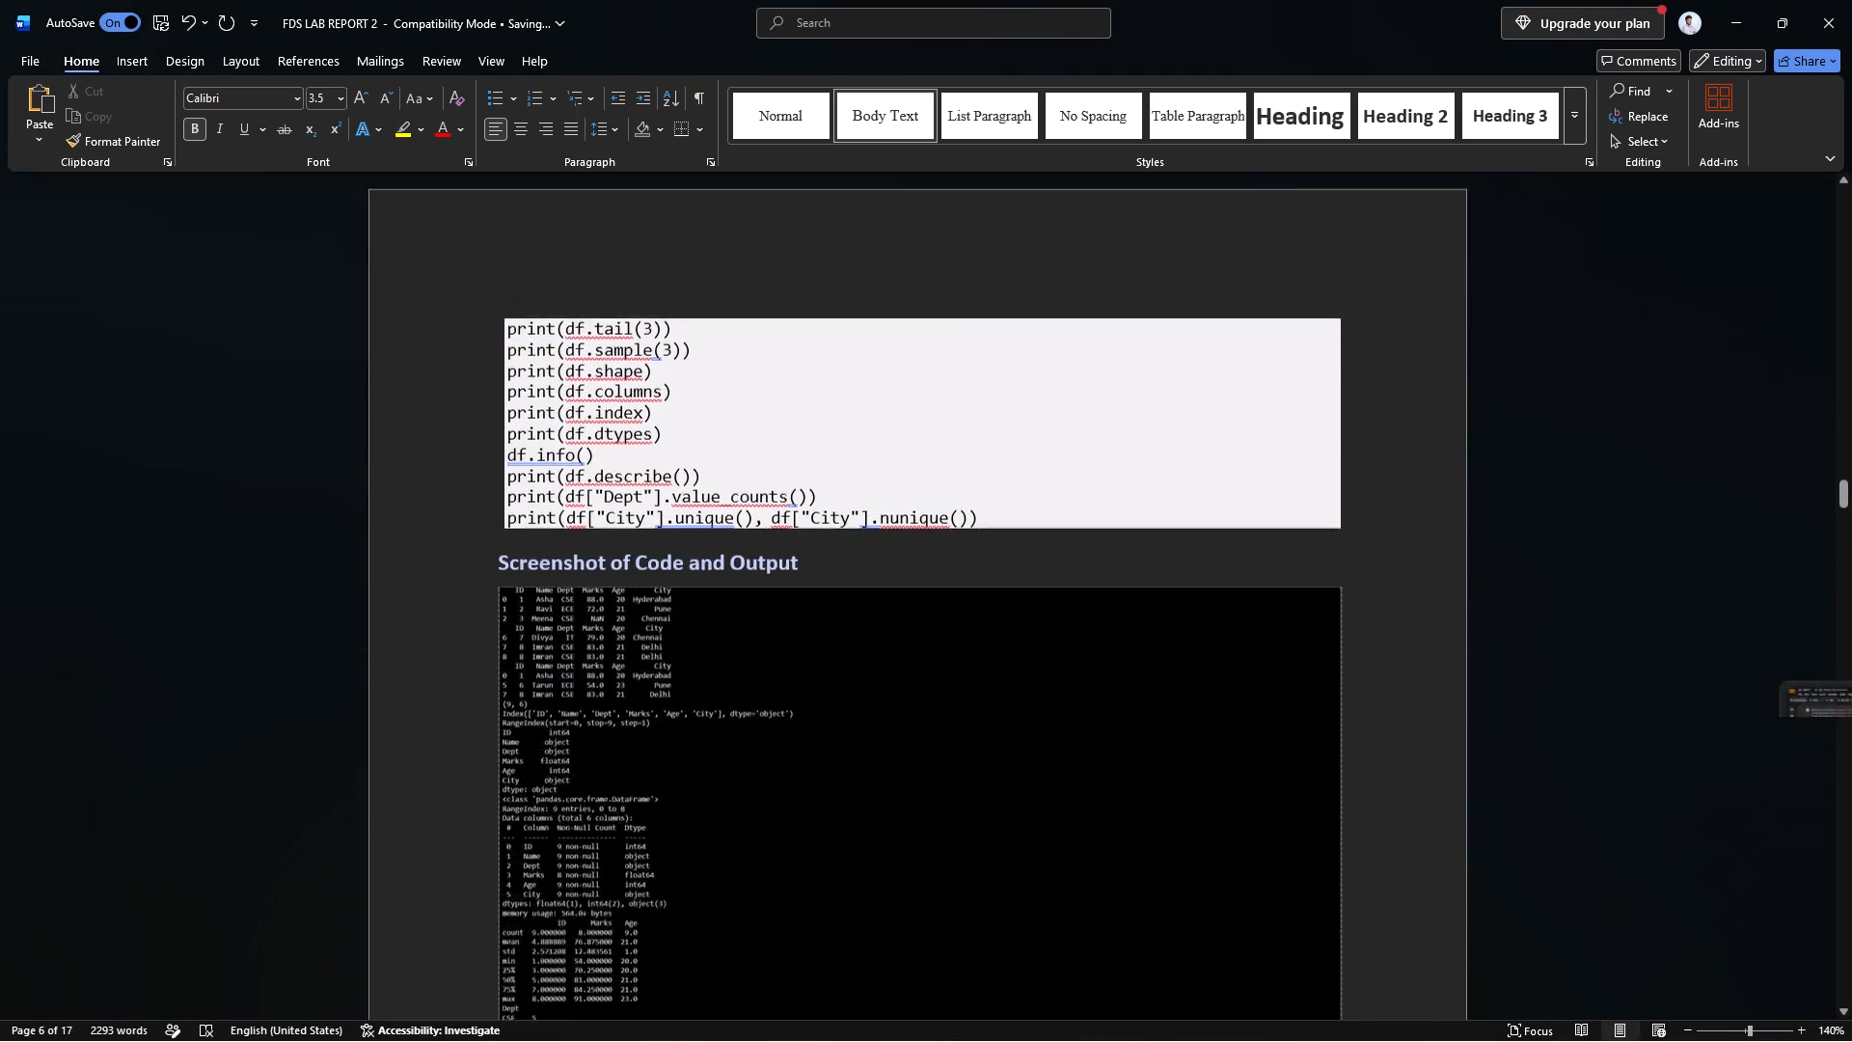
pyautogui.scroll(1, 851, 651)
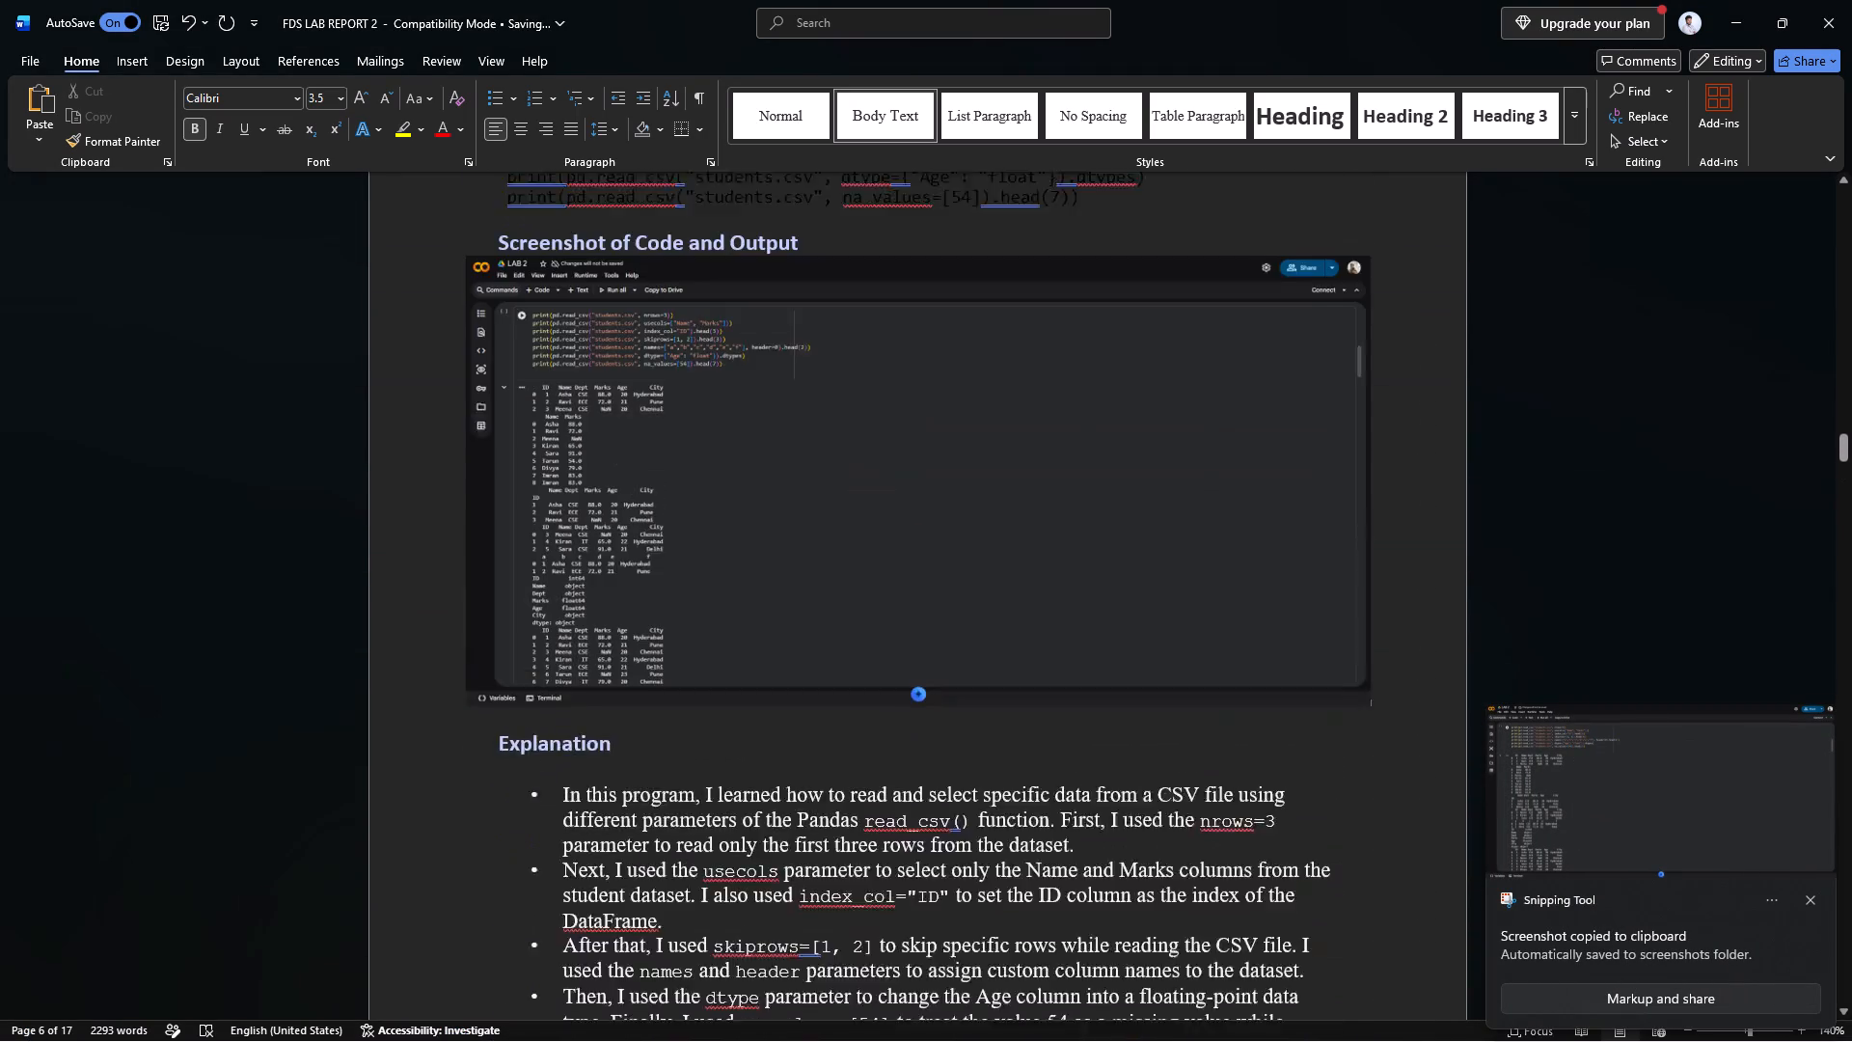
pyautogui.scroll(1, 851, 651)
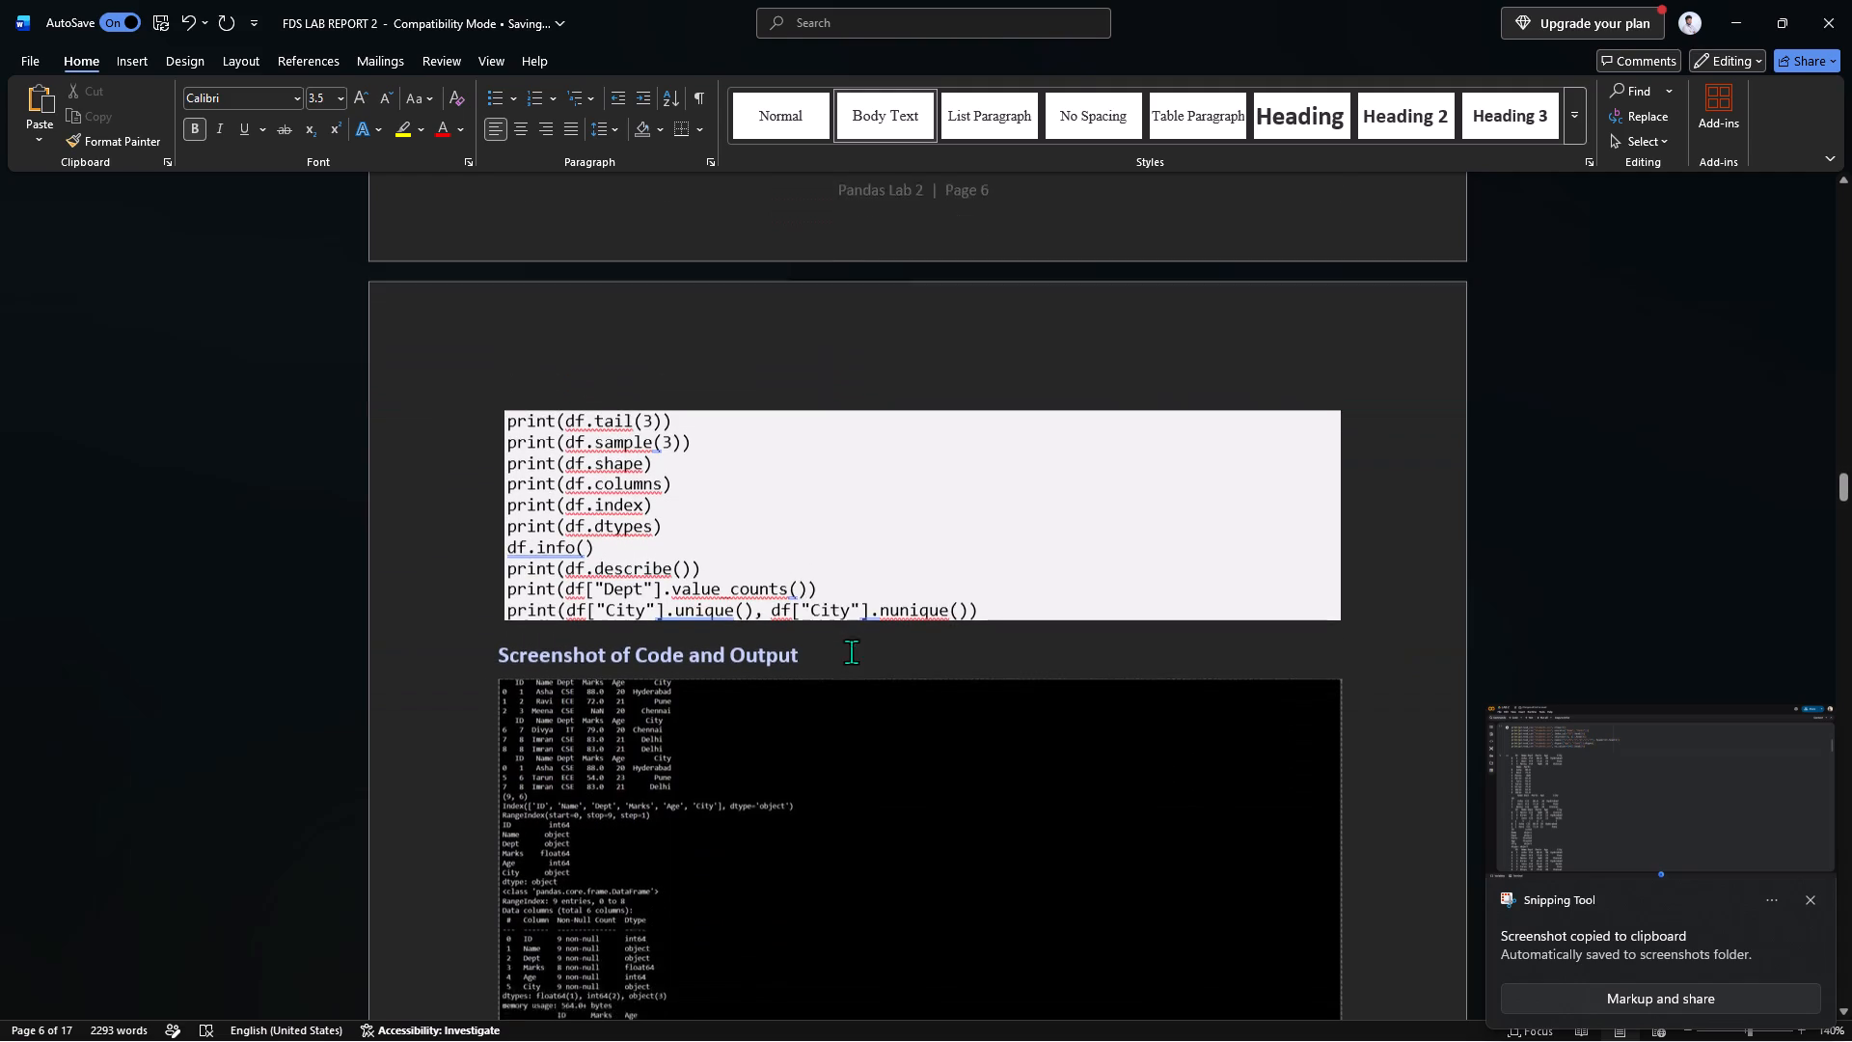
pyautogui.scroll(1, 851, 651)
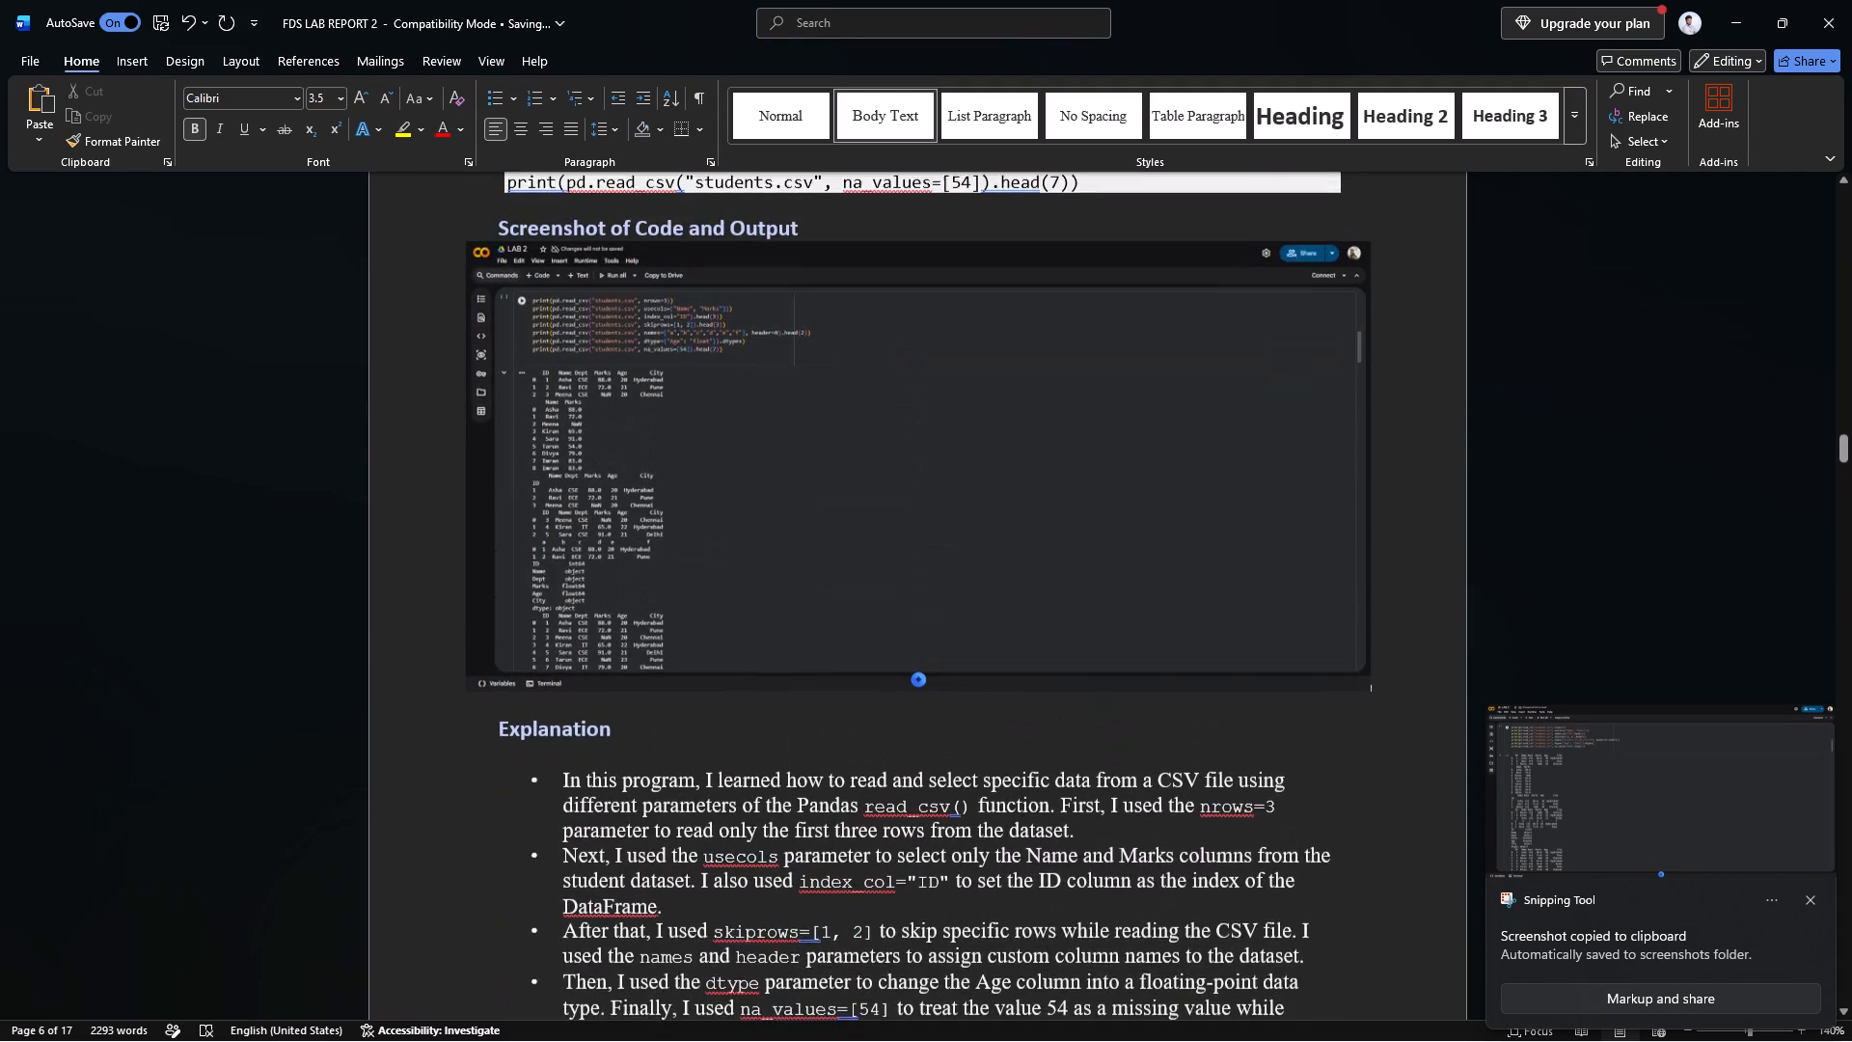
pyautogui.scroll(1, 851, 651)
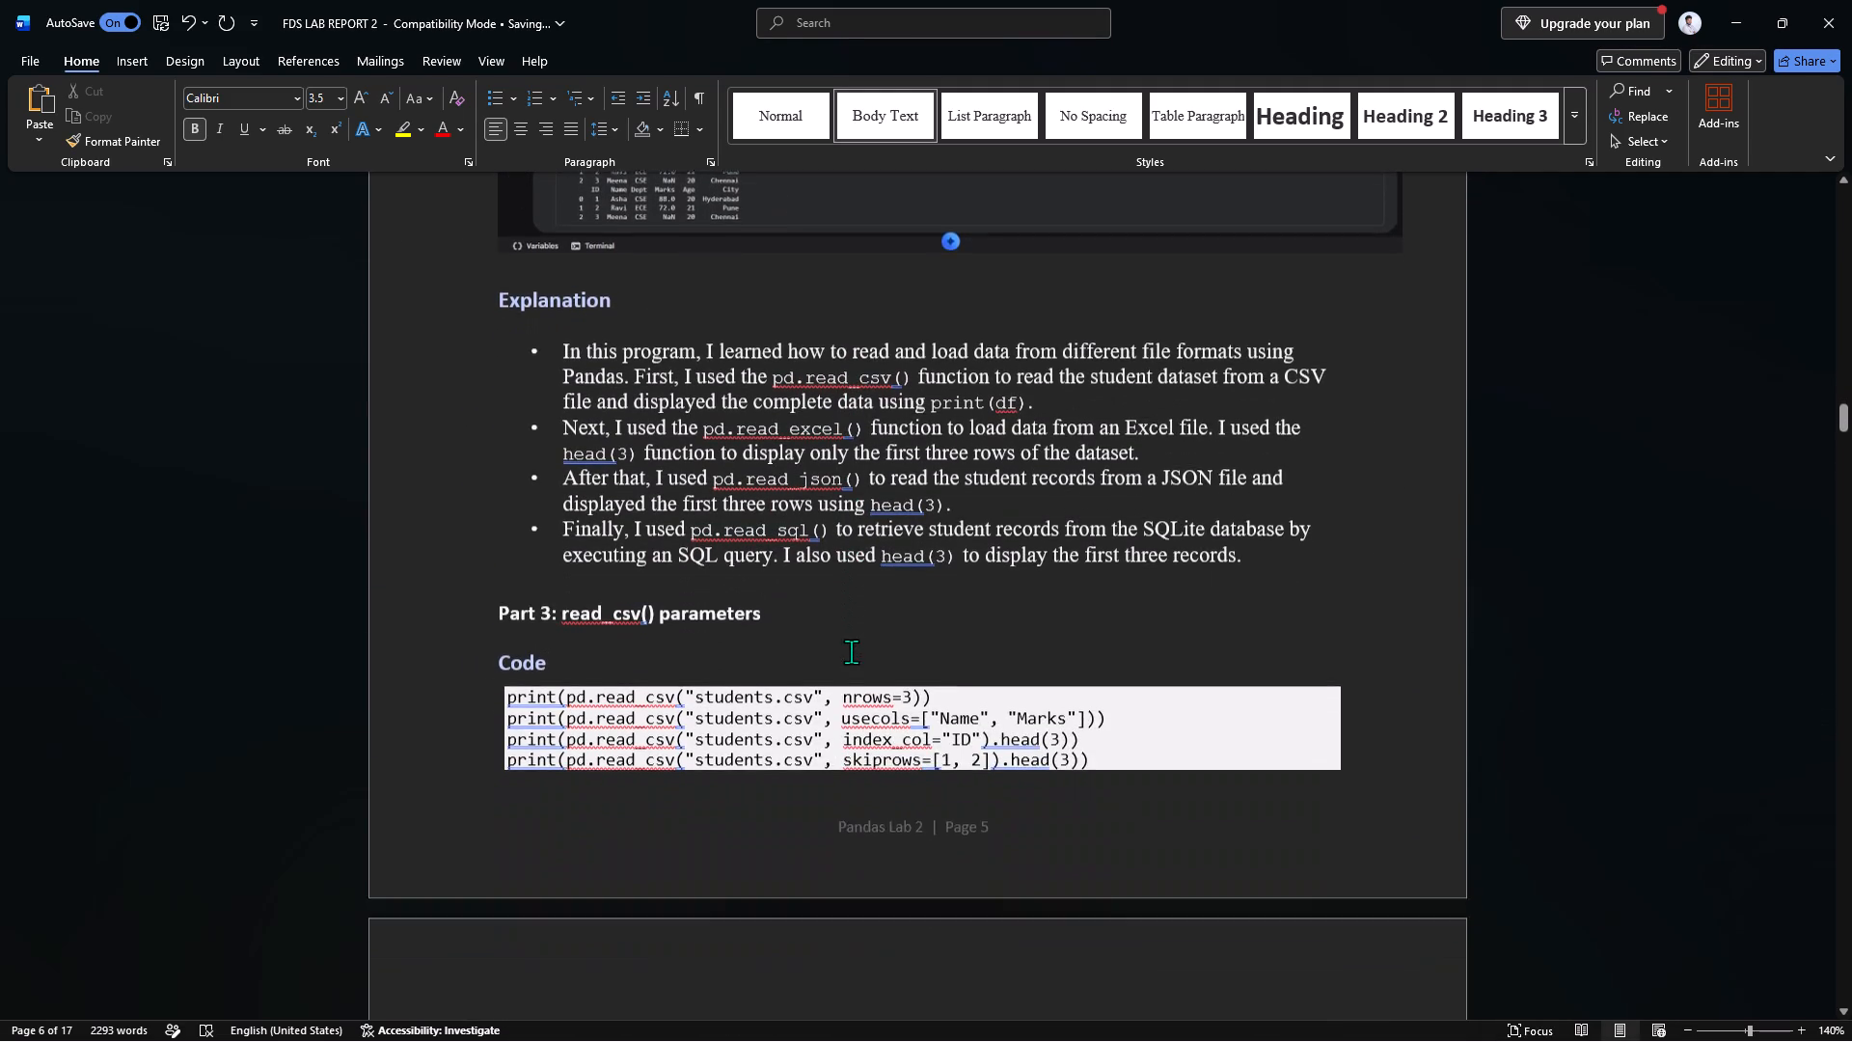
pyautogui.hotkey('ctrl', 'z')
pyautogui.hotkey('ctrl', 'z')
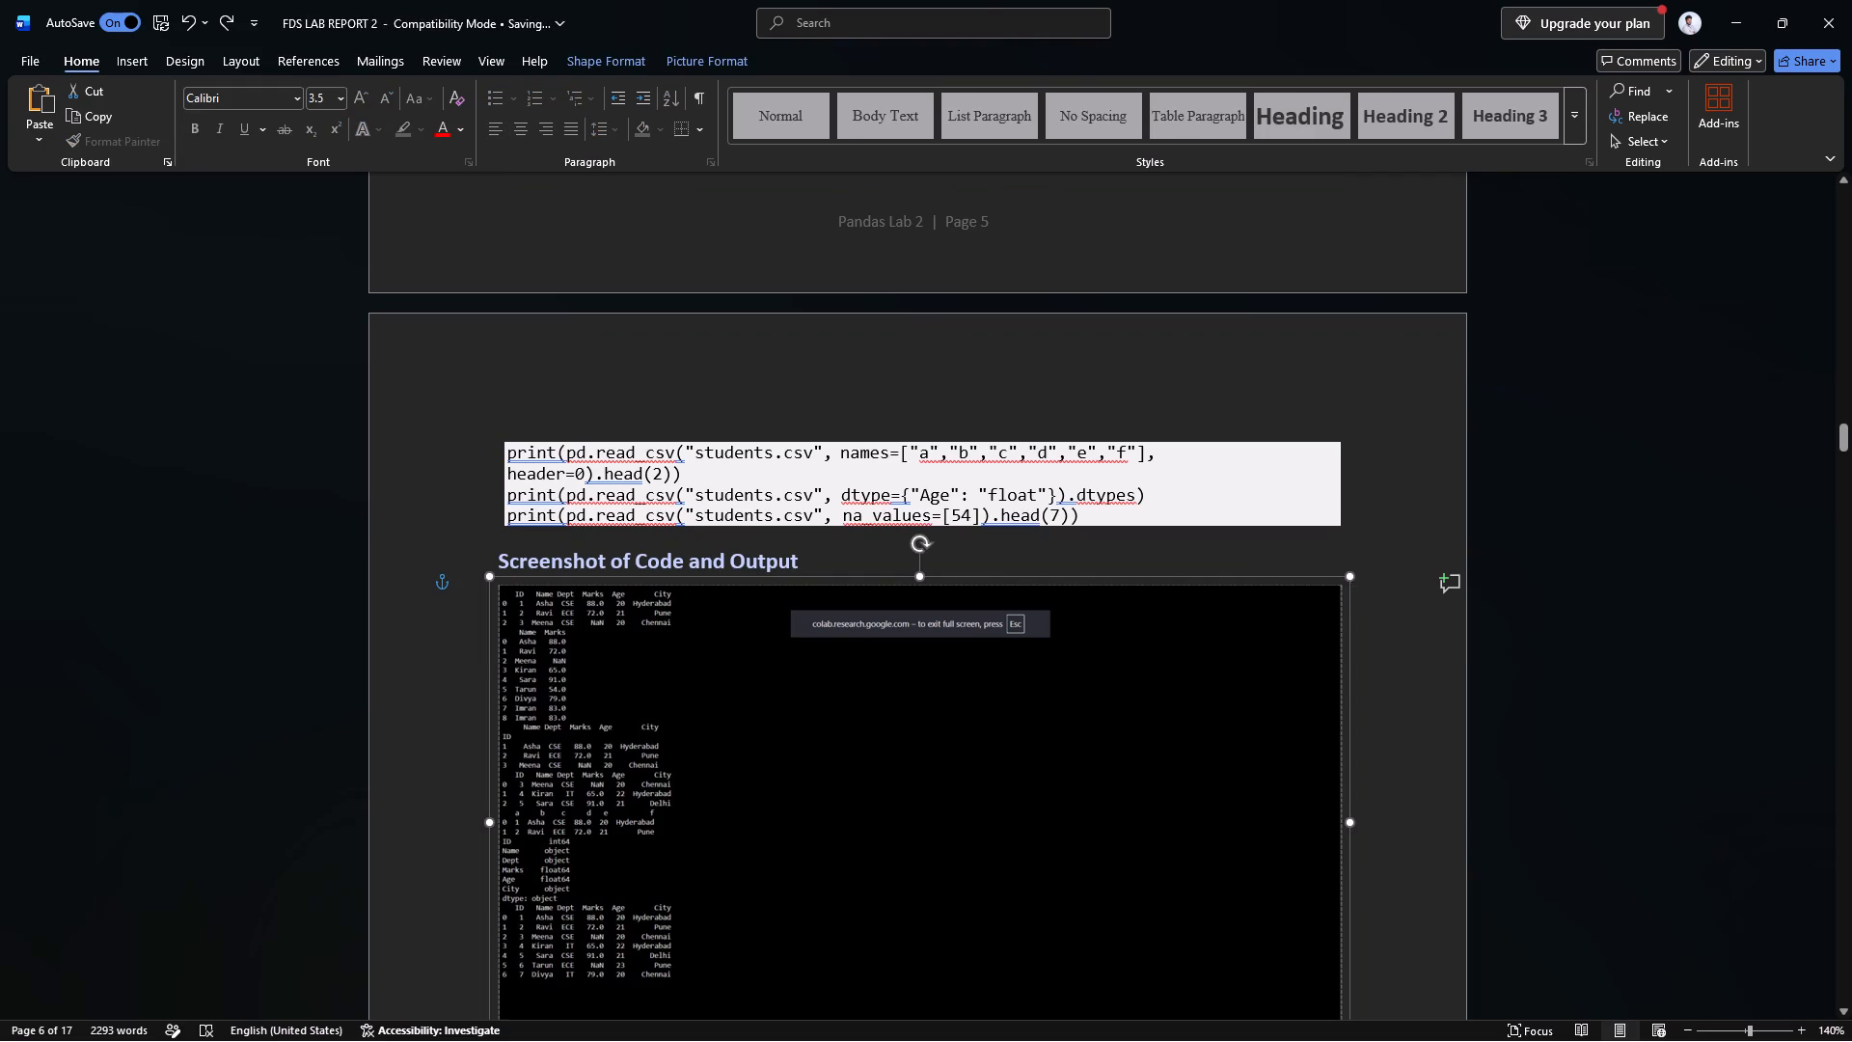
# Replace Part 3's old output picture with the new capture of the read_csv parameters cell.
pyautogui.press('BackSpace')
pyautogui.hotkey('ctrl', 'v')
# Delete the old output picture under Part 4's "Screenshot of Code and Output" heading.
pyautogui.scroll(-1, 717, 673)
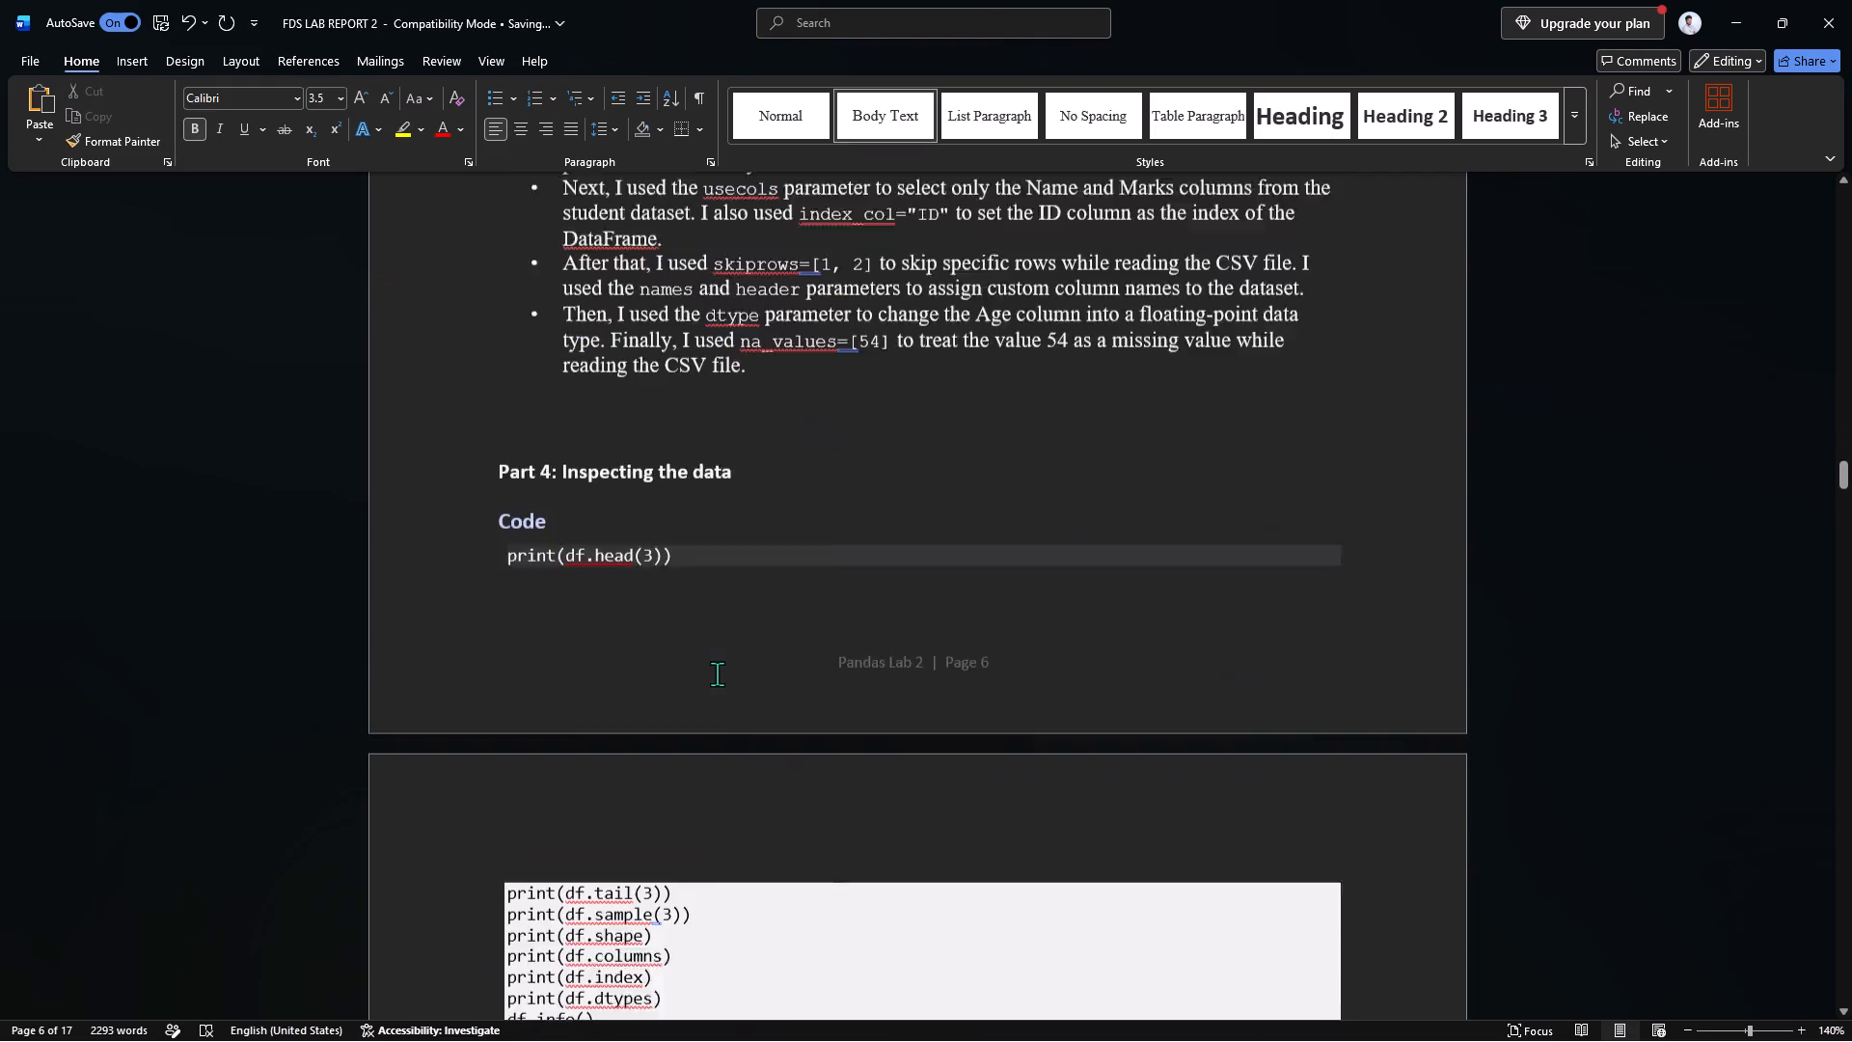
pyautogui.scroll(-1, 717, 673)
pyautogui.click(772, 678)
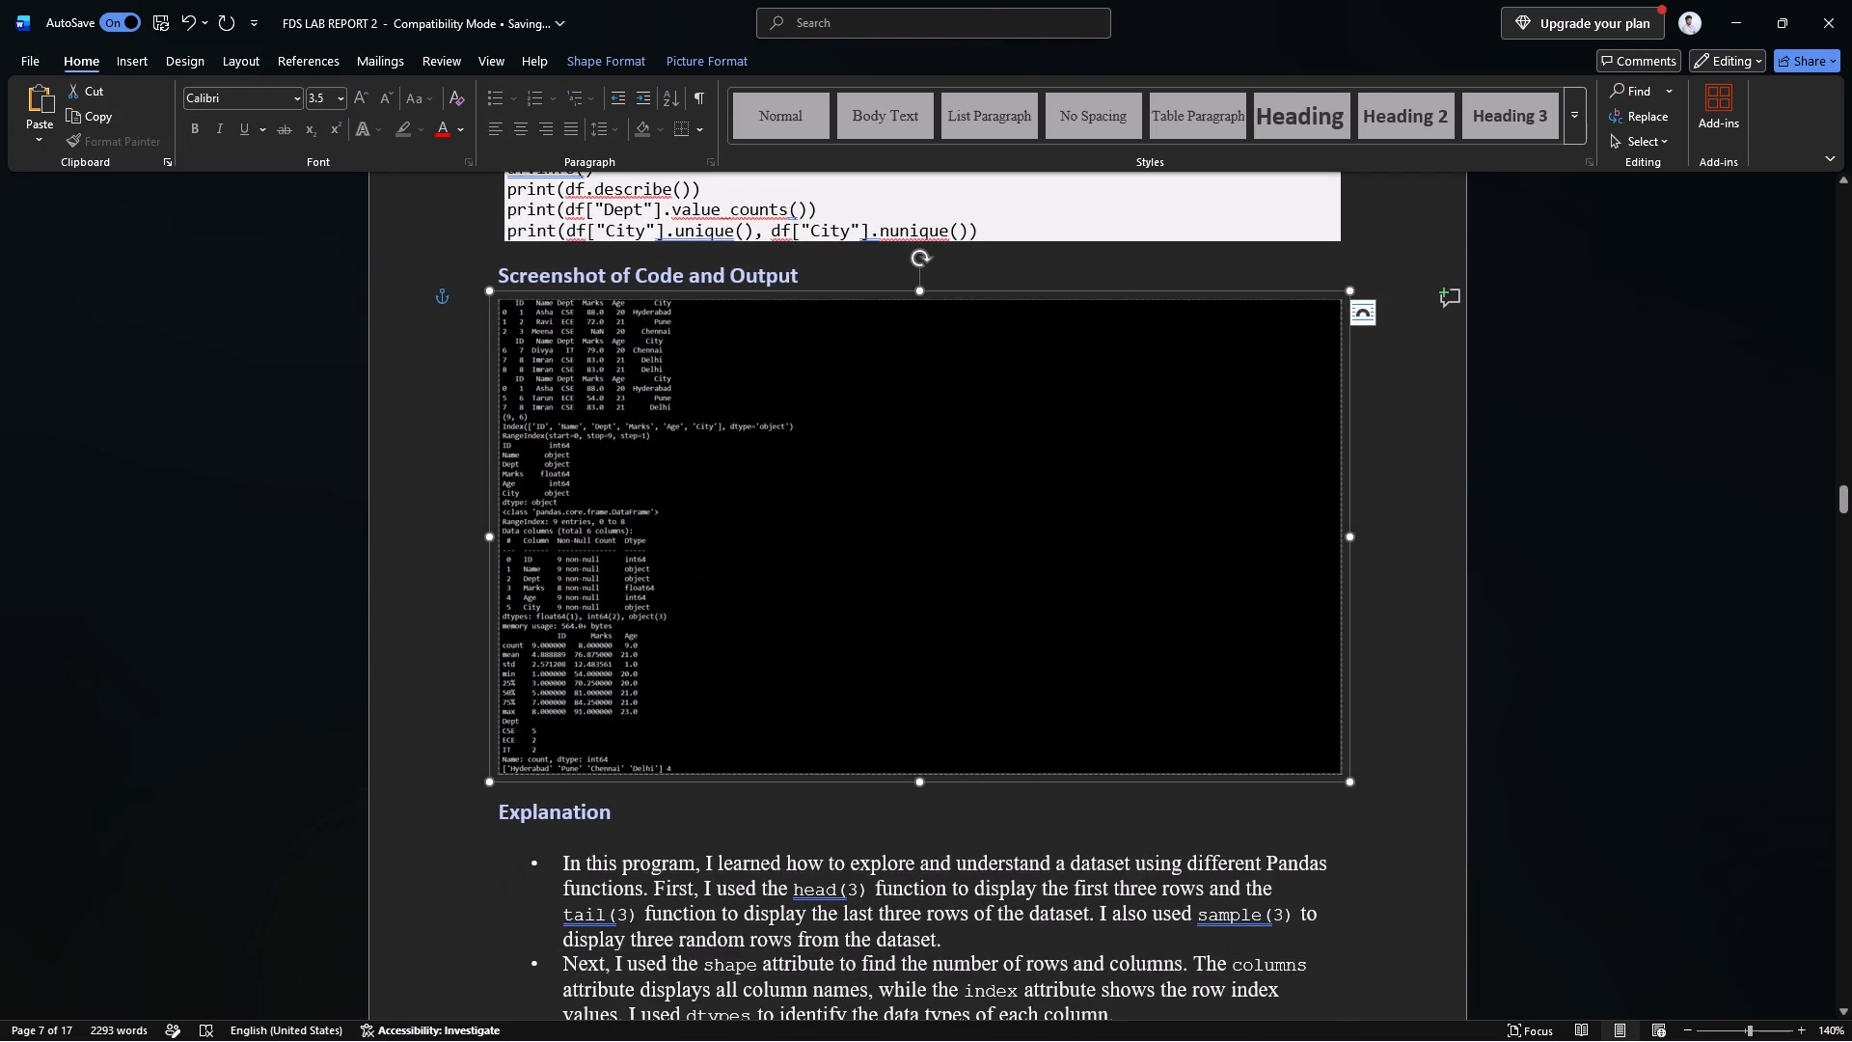
pyautogui.press('BackSpace')
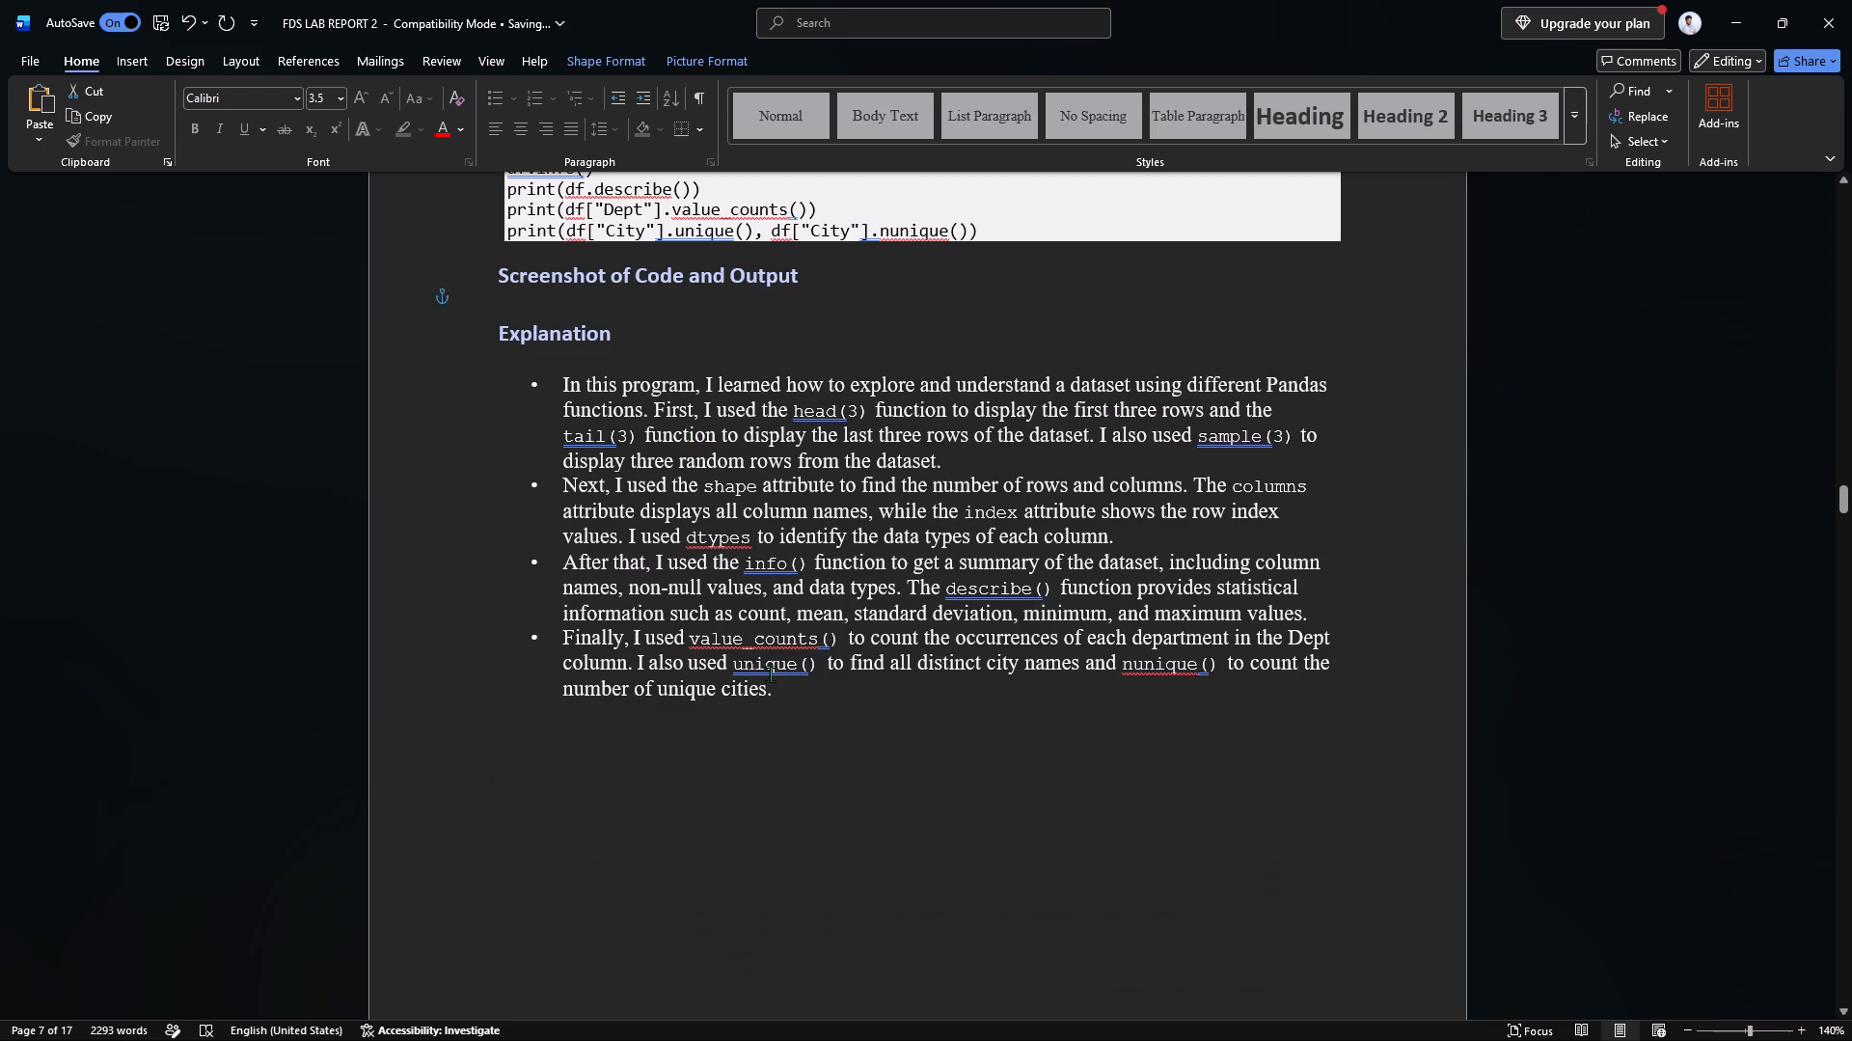
# Look through the whole report and check the layout of the pasted screenshots in Parts 1 to 3.
pyautogui.scroll(-1, 770, 673)
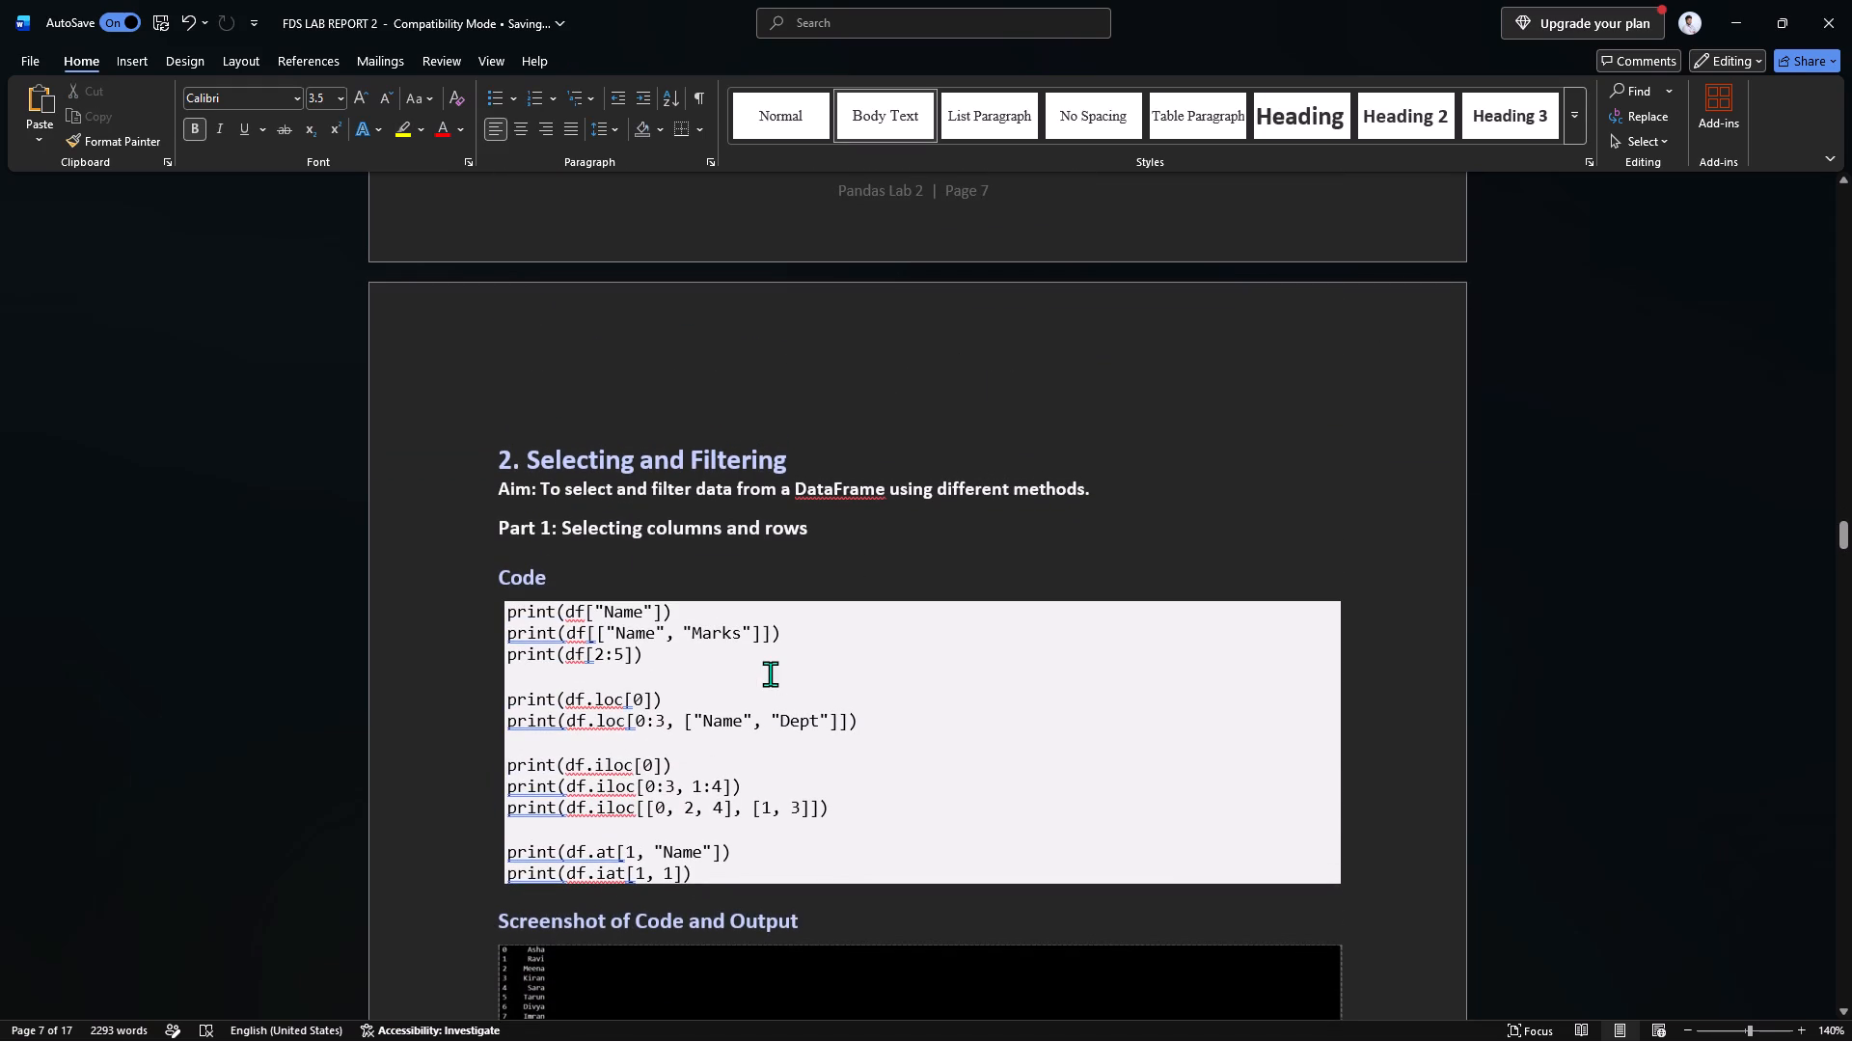
pyautogui.scroll(-8, 770, 673)
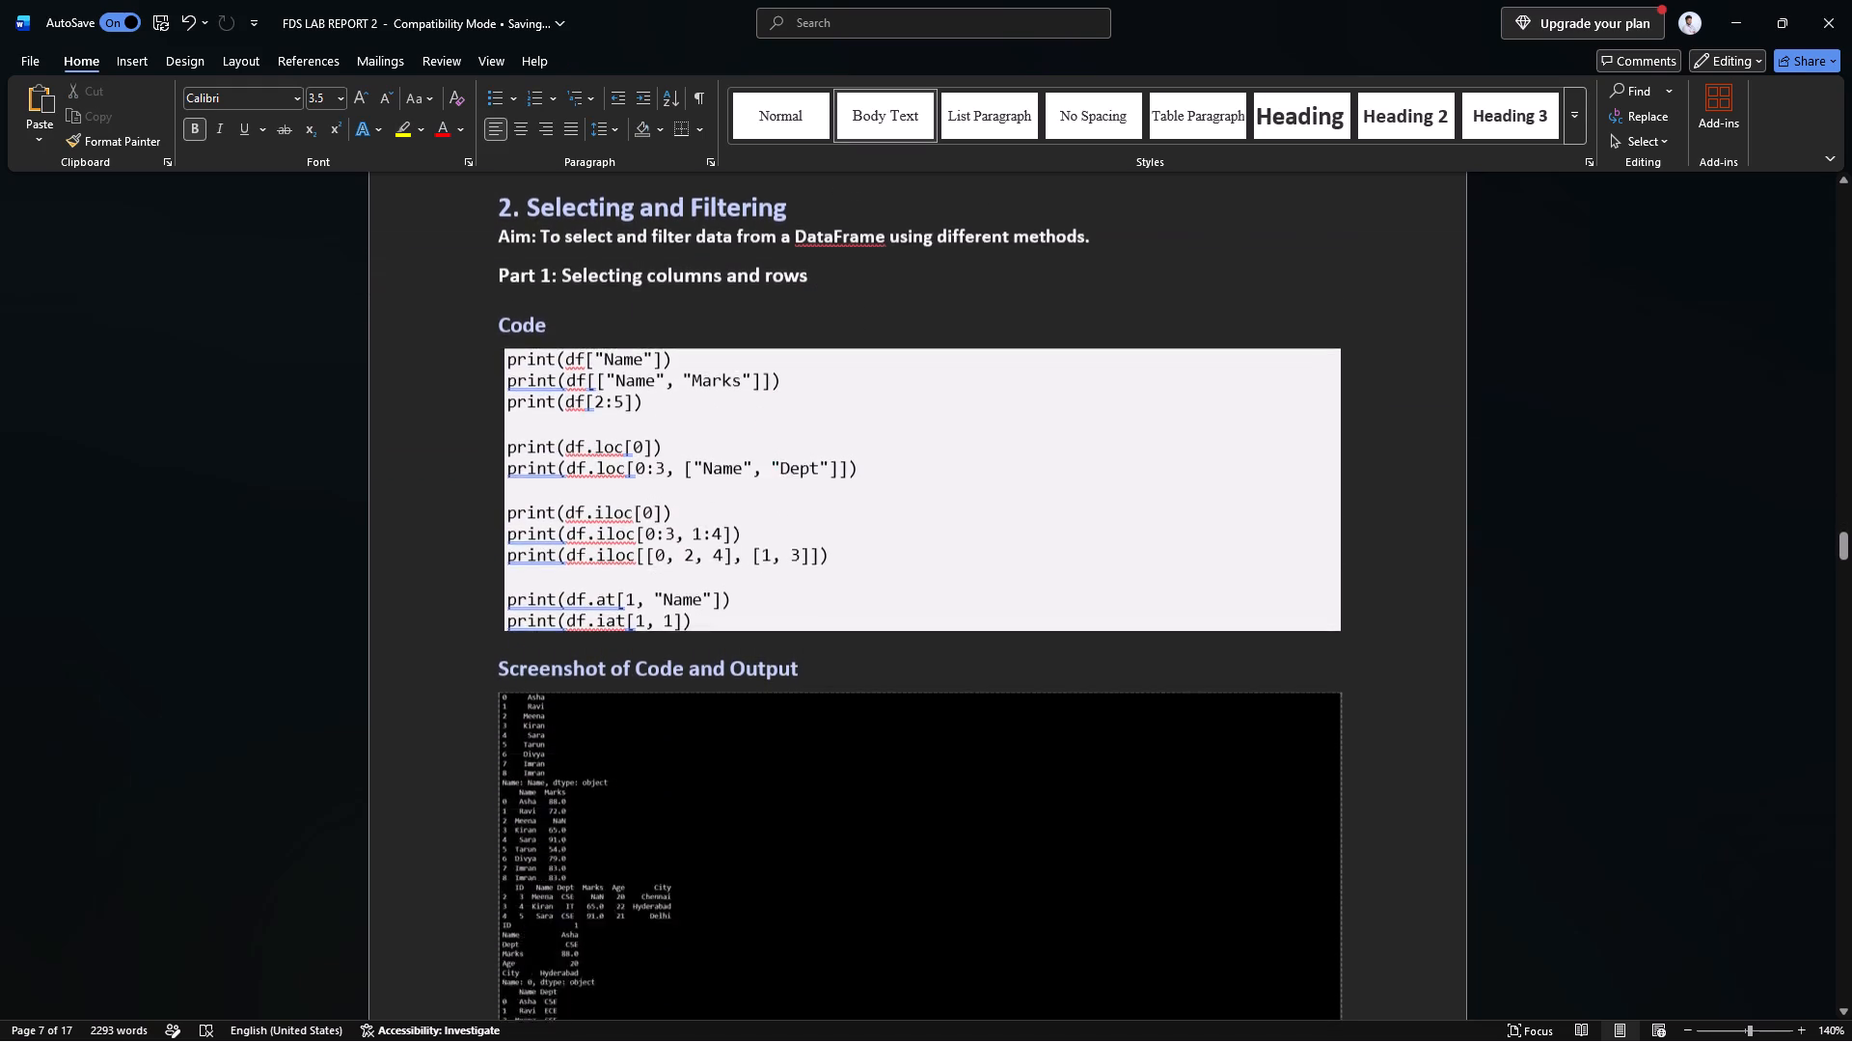
pyautogui.scroll(-5, 770, 673)
pyautogui.keyDown('ctrl'); pyautogui.scroll(-7, 770, 673); pyautogui.keyUp('ctrl')
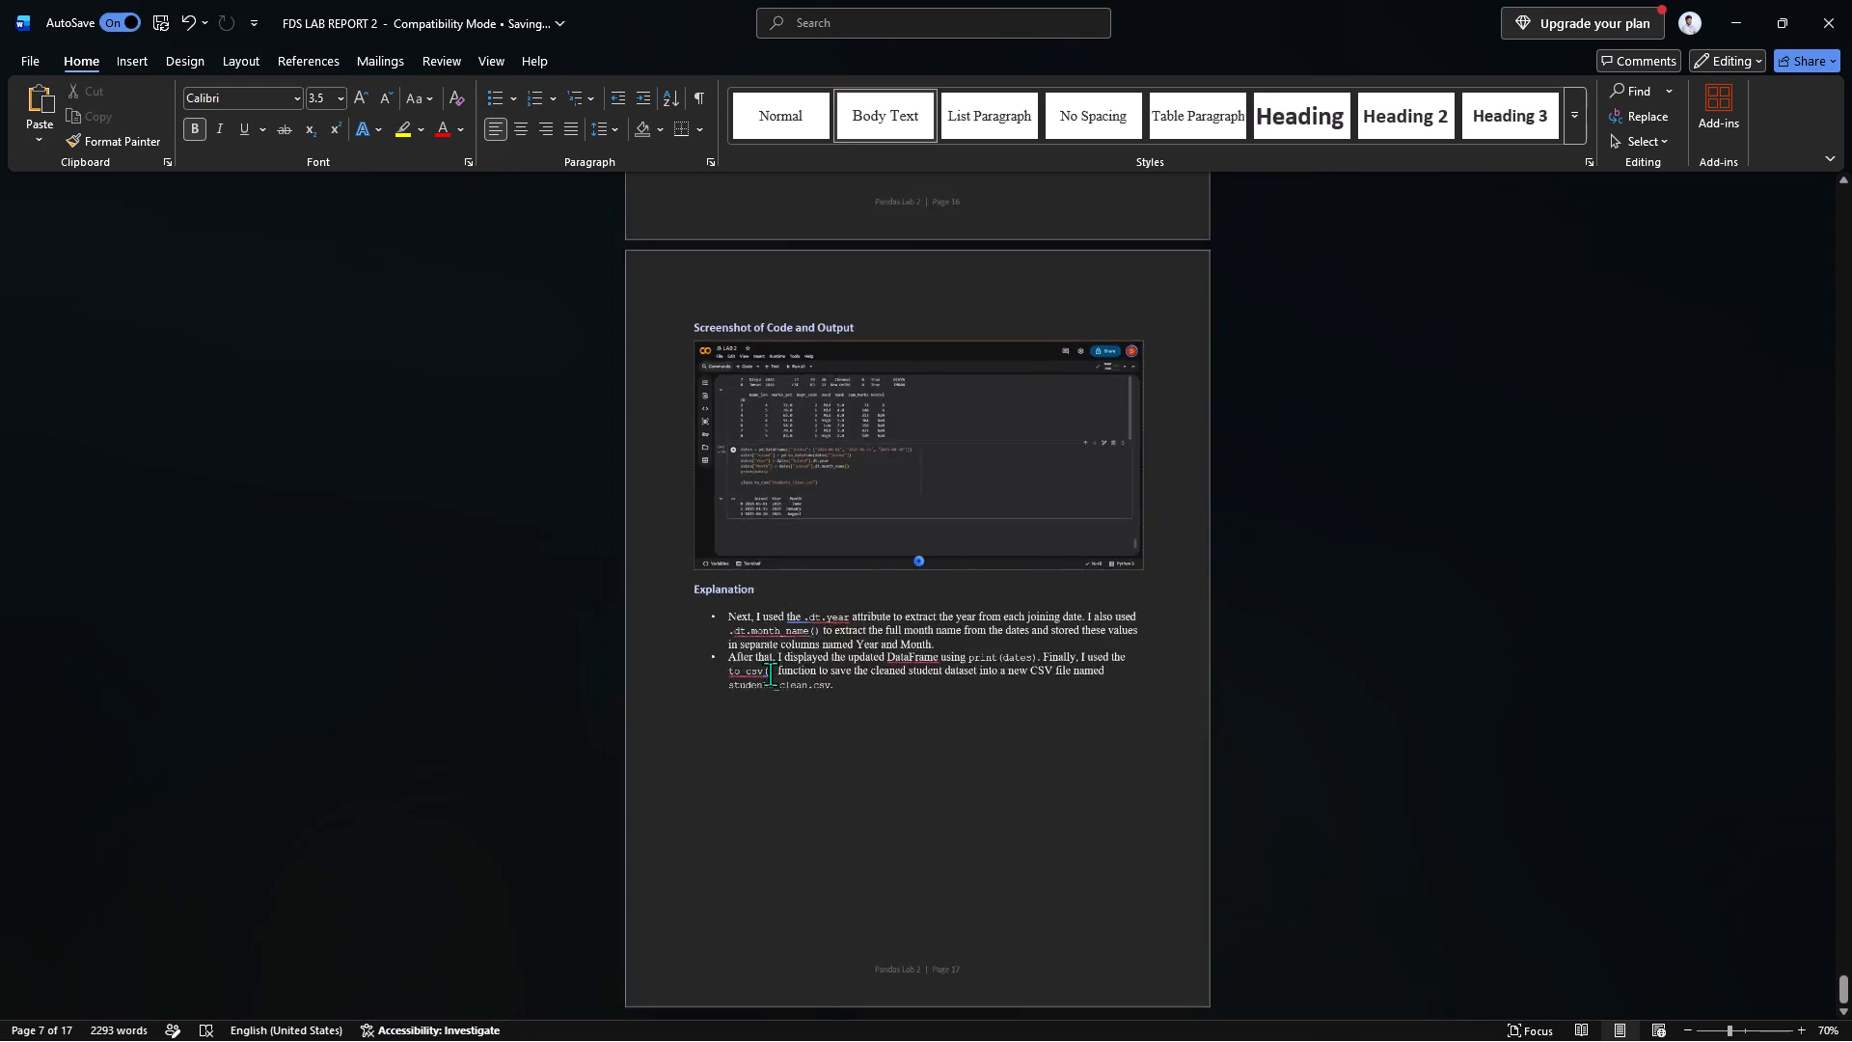
pyautogui.scroll(10, 863, 550)
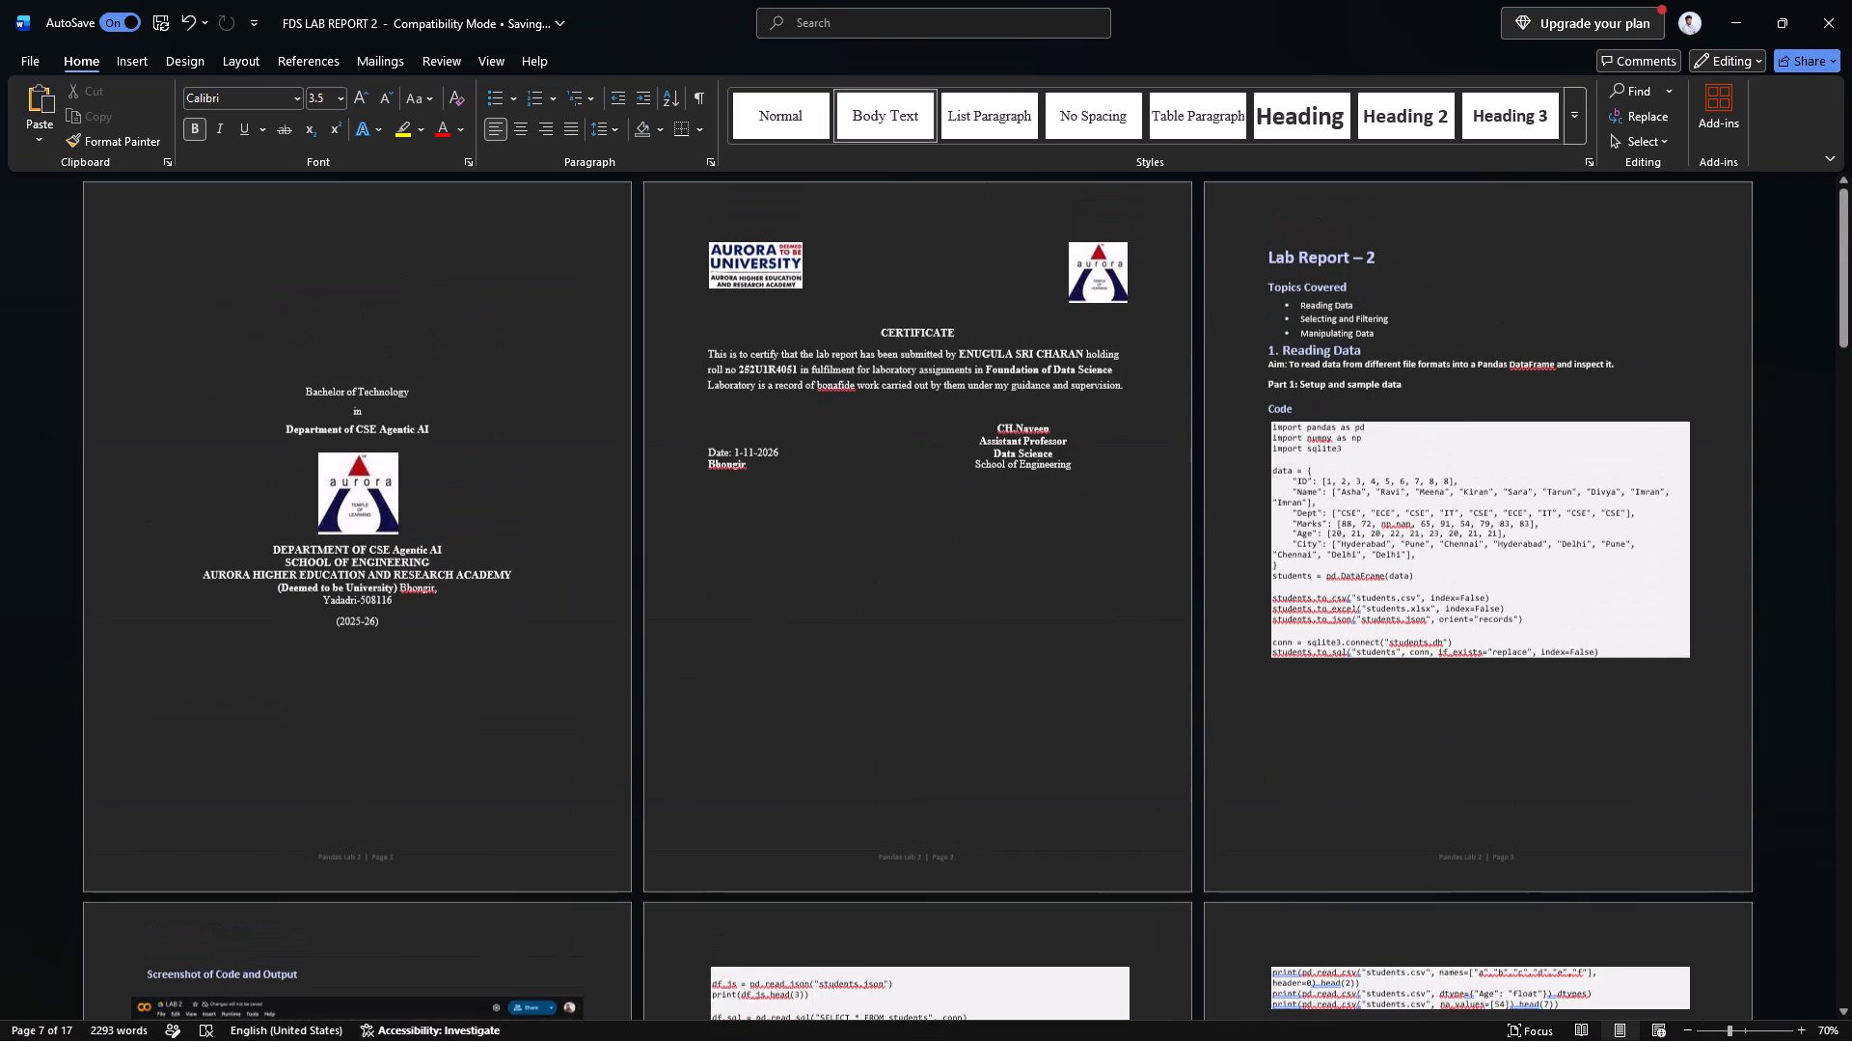
pyautogui.scroll(-1, 863, 550)
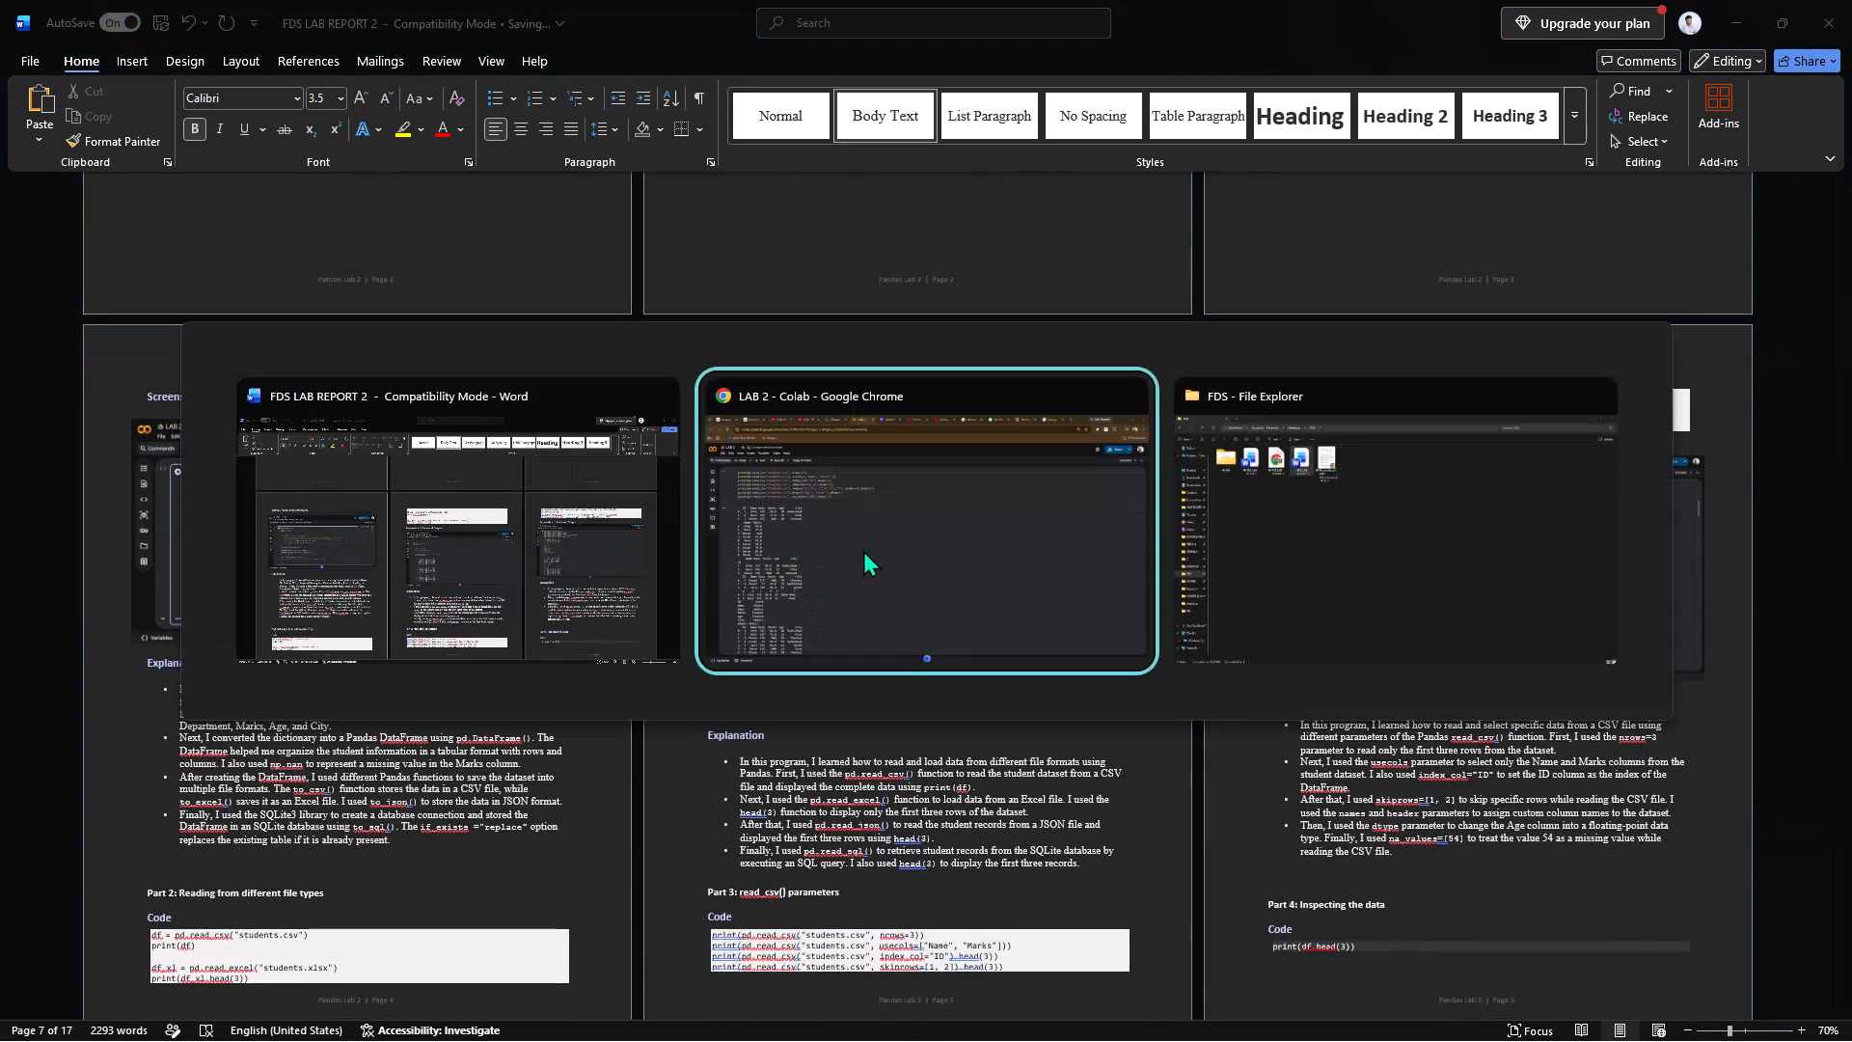
pyautogui.scroll(-1, 910, 615)
pyautogui.keyDown('ctrl'); pyautogui.scroll(2, 910, 615); pyautogui.keyUp('ctrl')
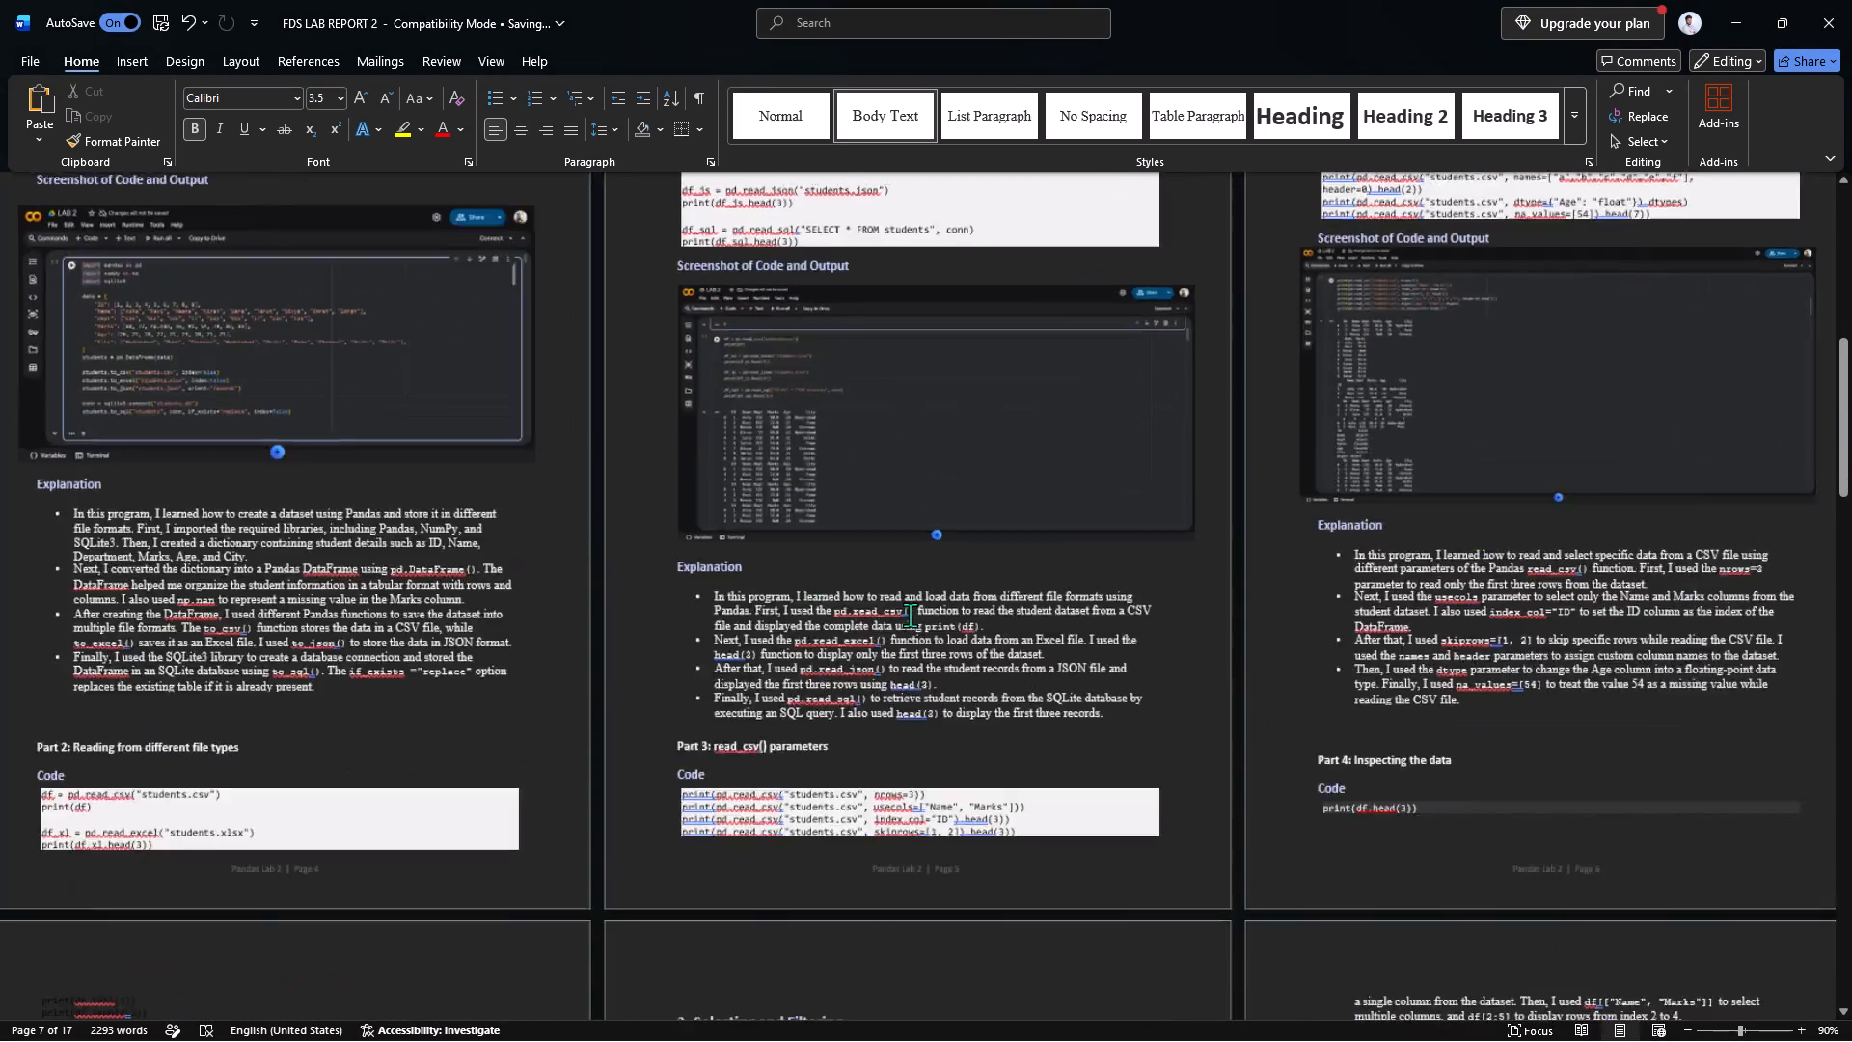
pyautogui.keyDown('ctrl'); pyautogui.scroll(3, 910, 615); pyautogui.keyUp('ctrl')
pyautogui.scroll(-1, 918, 793)
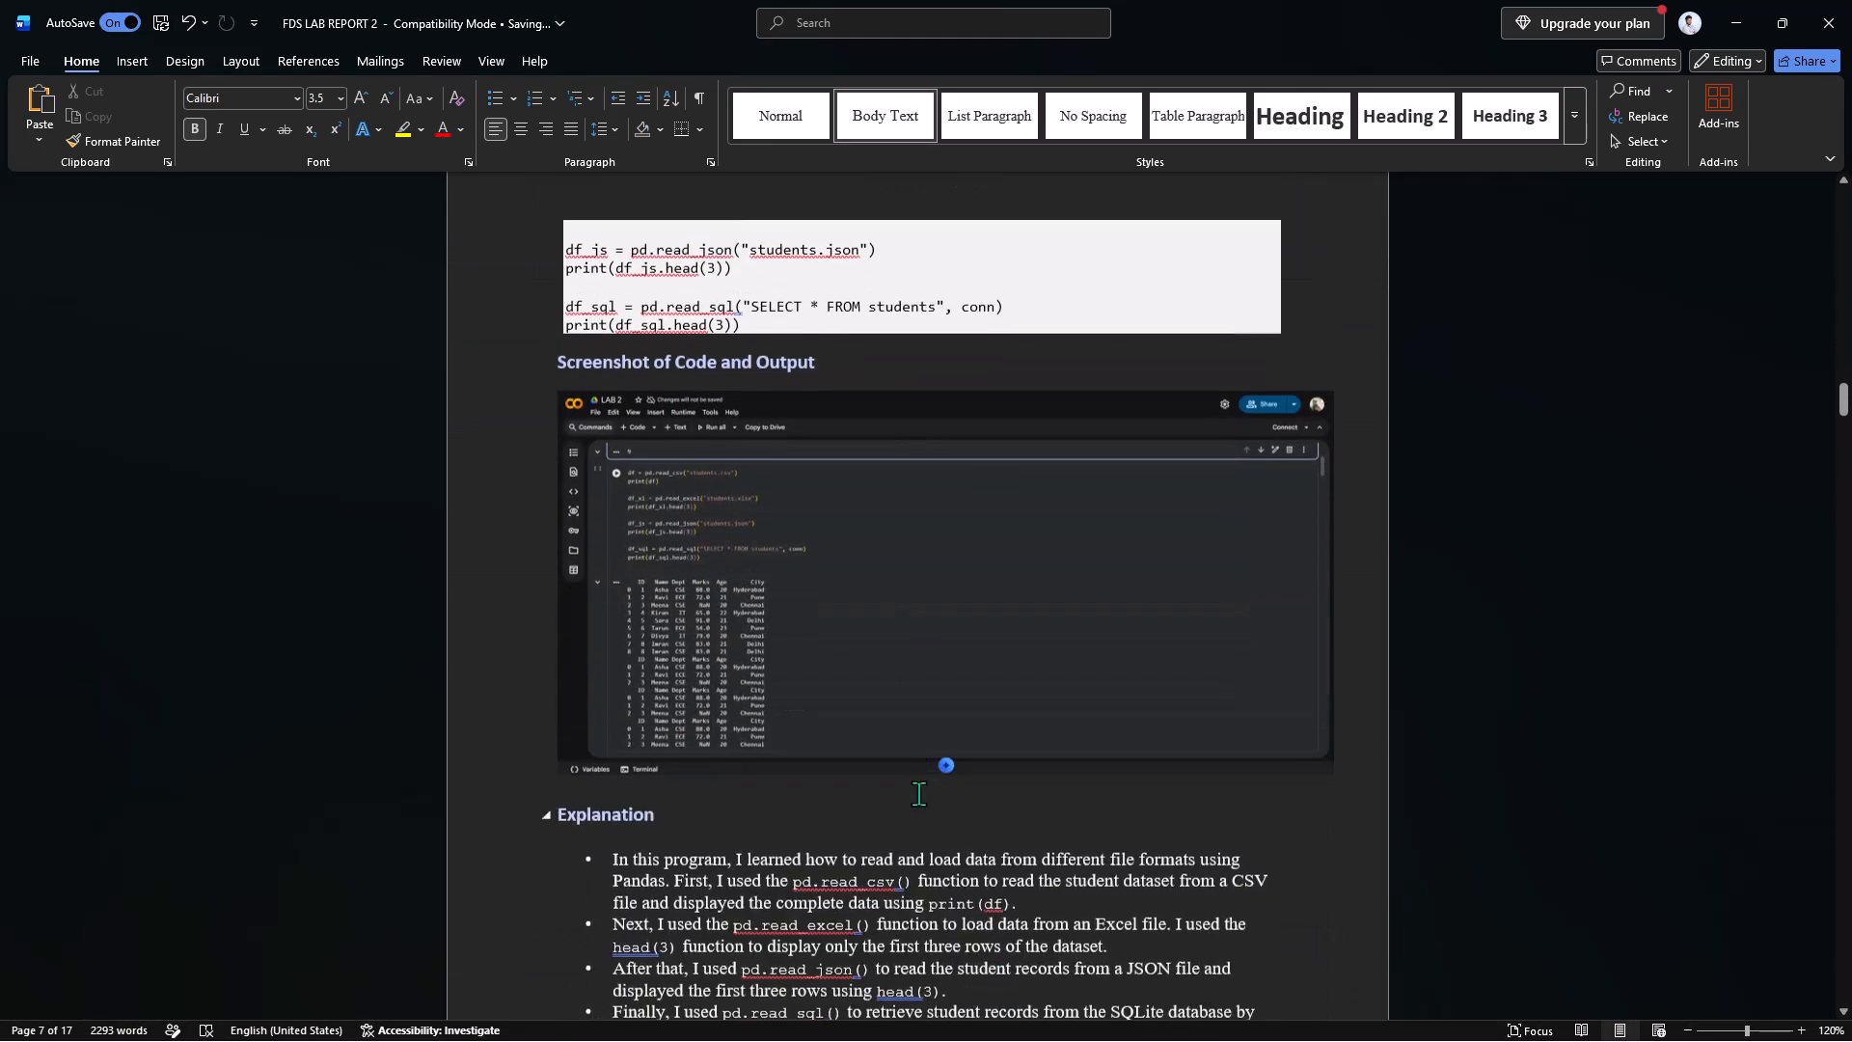
pyautogui.scroll(-1, 918, 793)
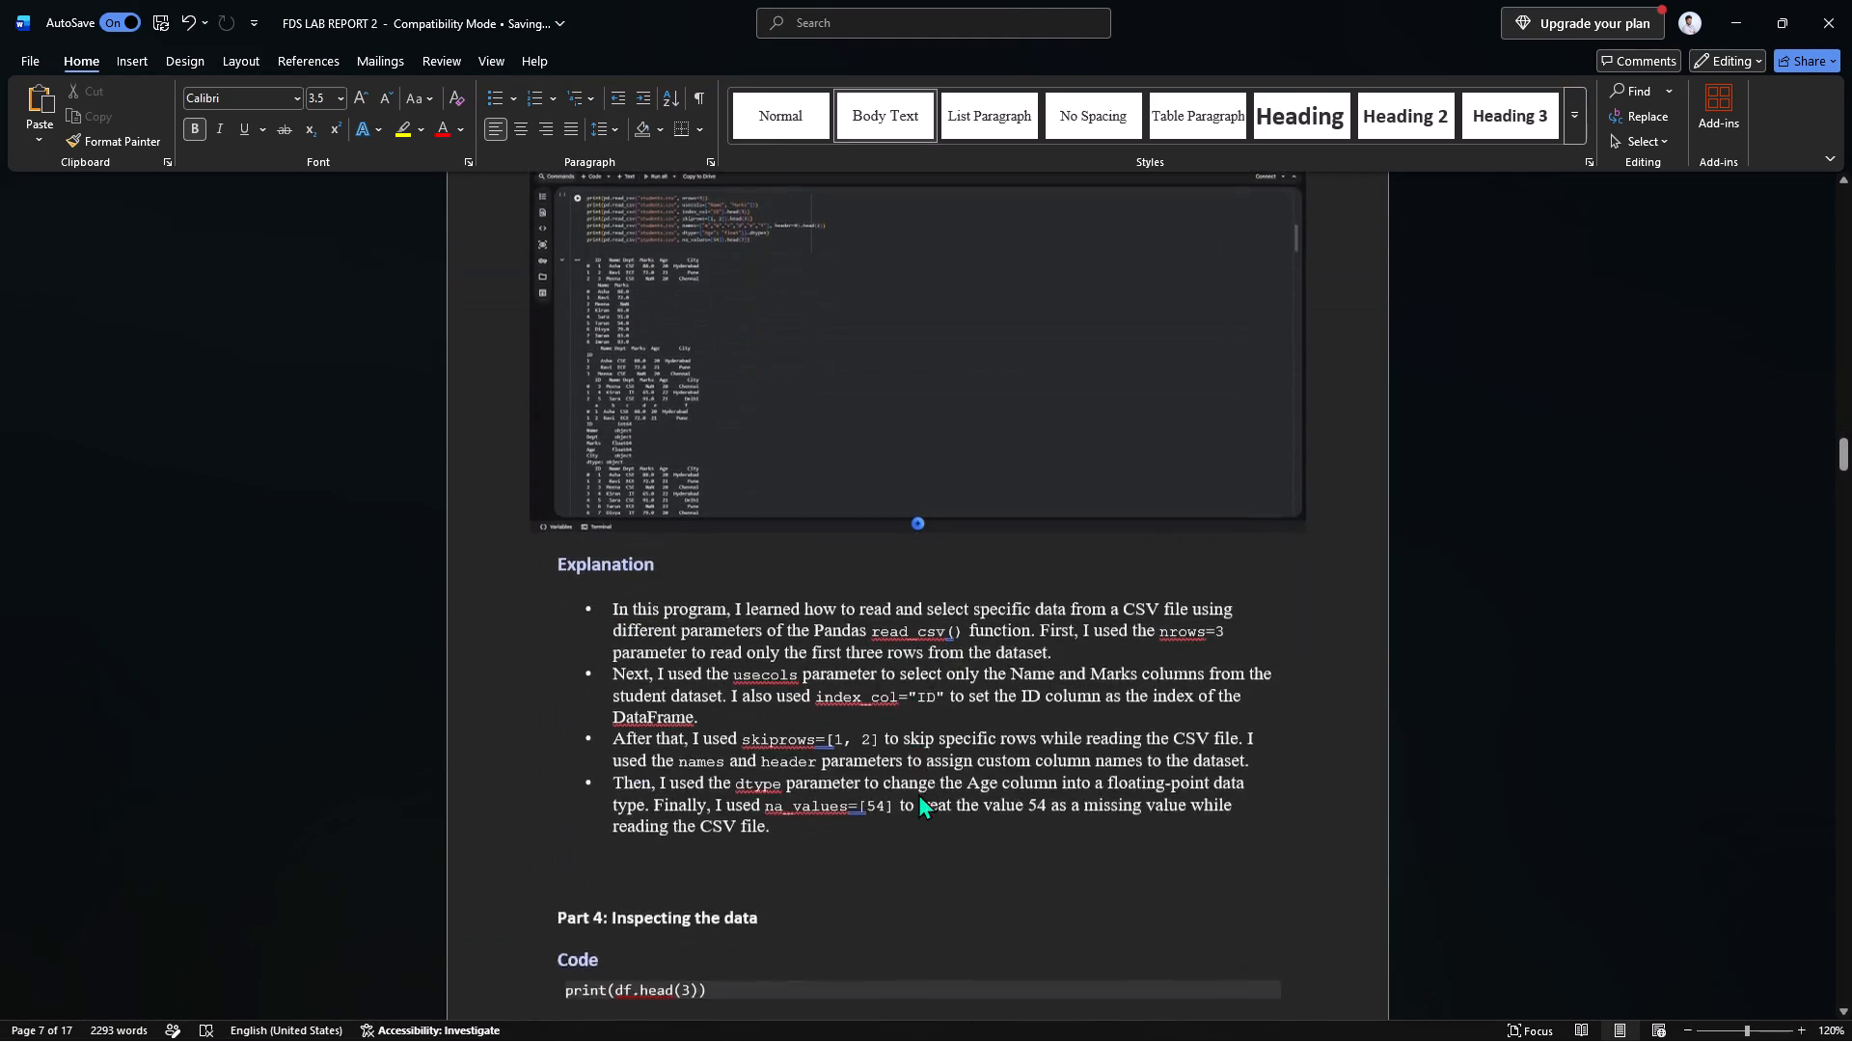
pyautogui.scroll(-1, 918, 793)
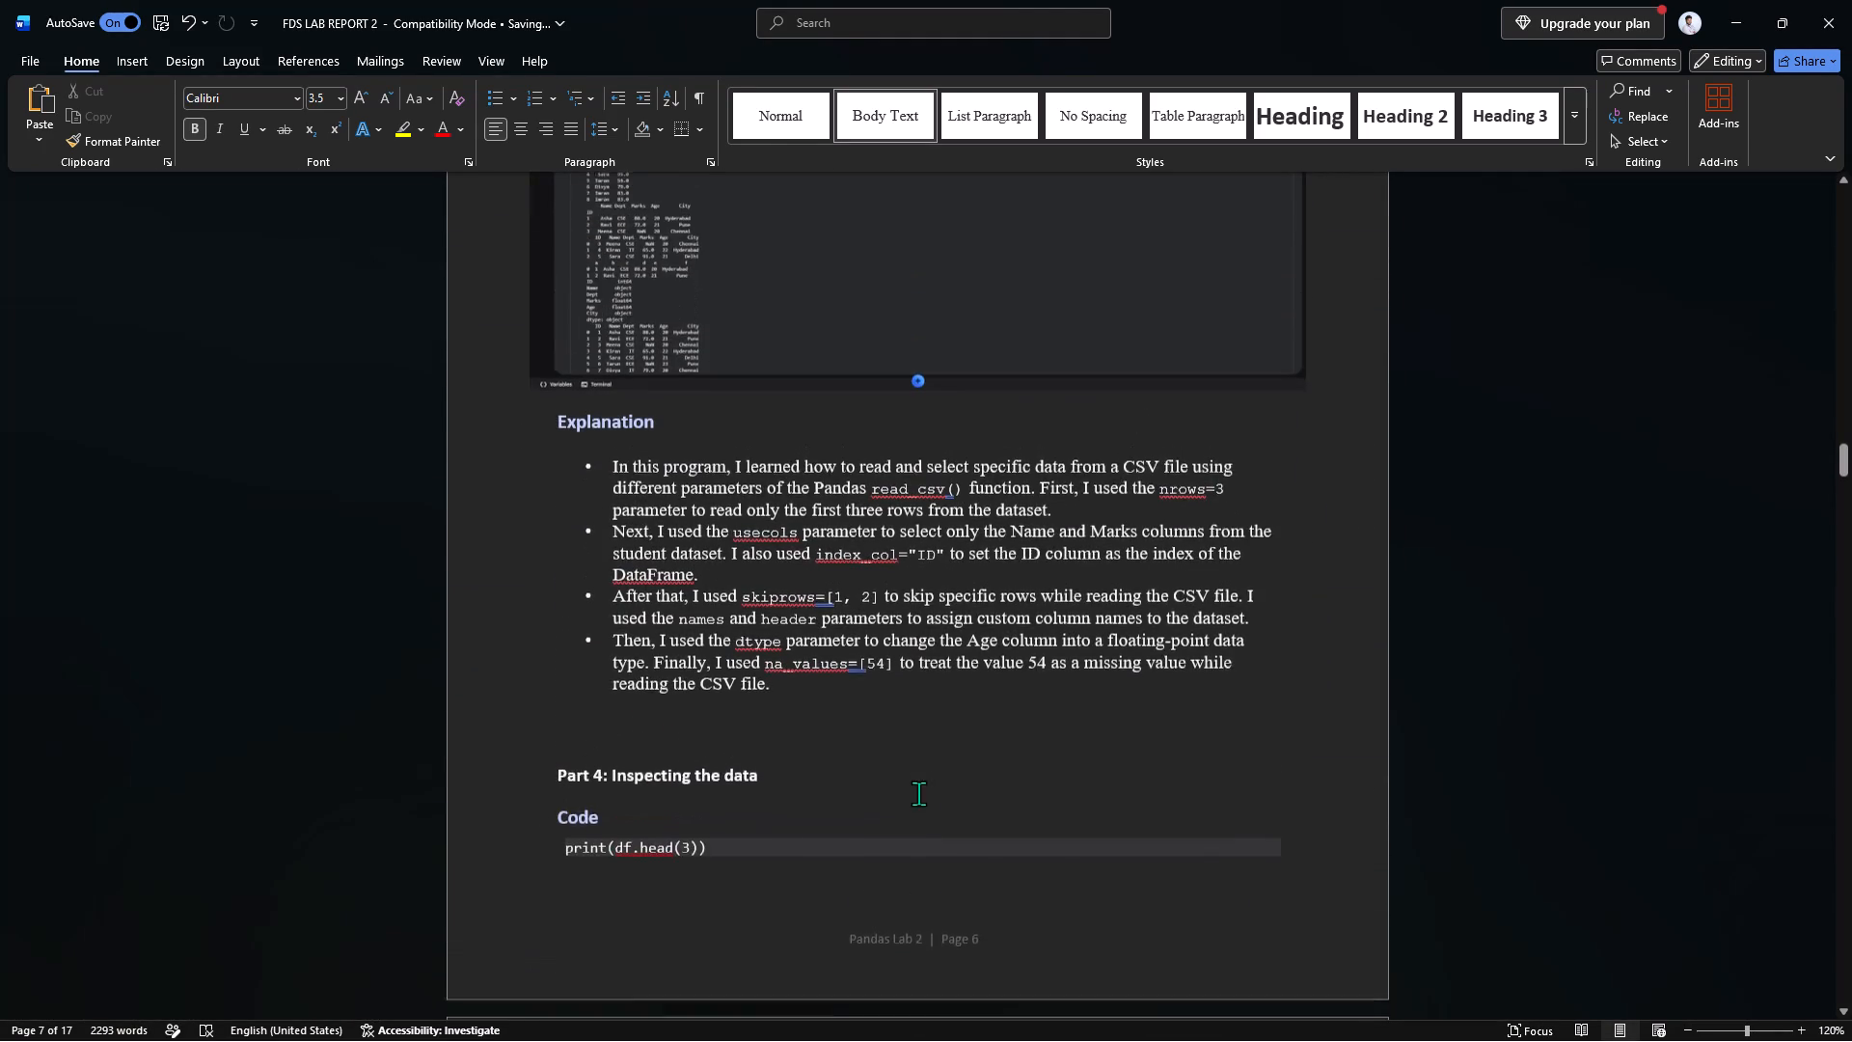
pyautogui.scroll(-1, 918, 793)
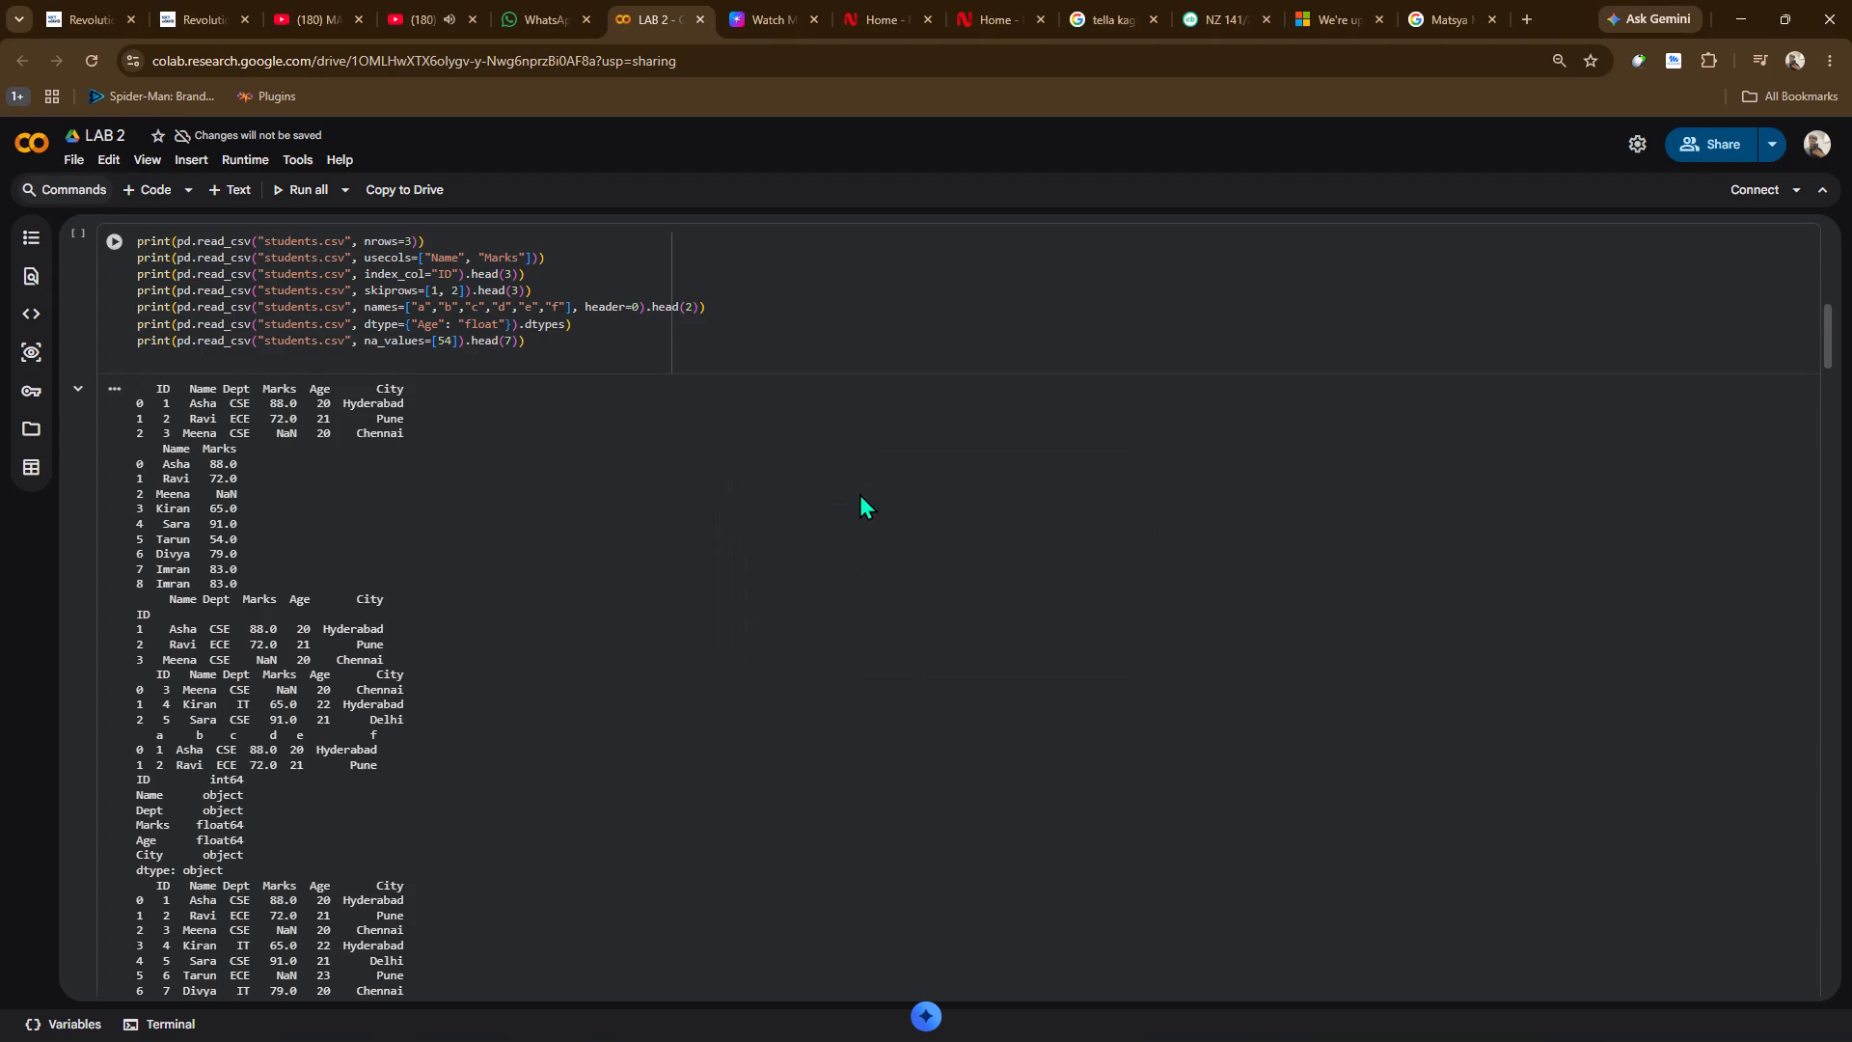
# Capture the notebook's df.head(3) to nunique() cell with its output at 75% zoom and paste it under Part 4's screenshot heading in Word.
pyautogui.scroll(-6, 821, 658)
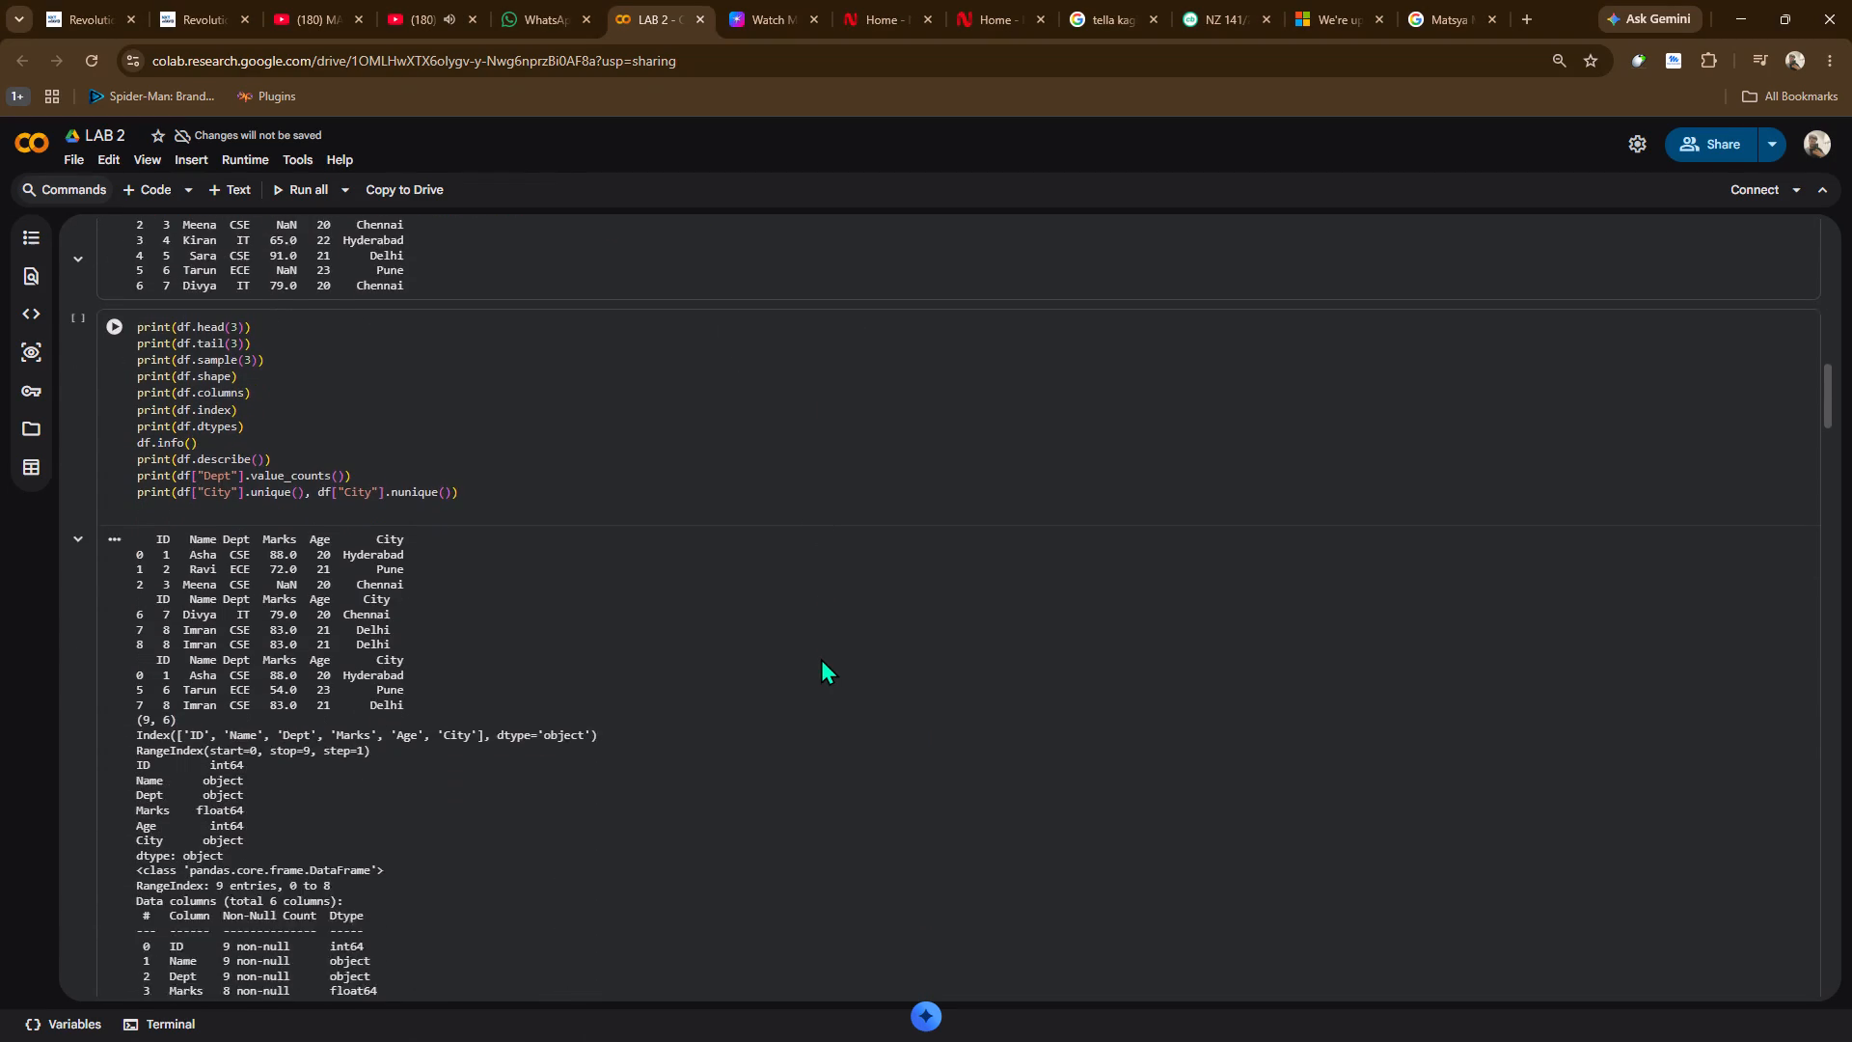
pyautogui.scroll(-5, 821, 658)
pyautogui.scroll(1, 821, 658)
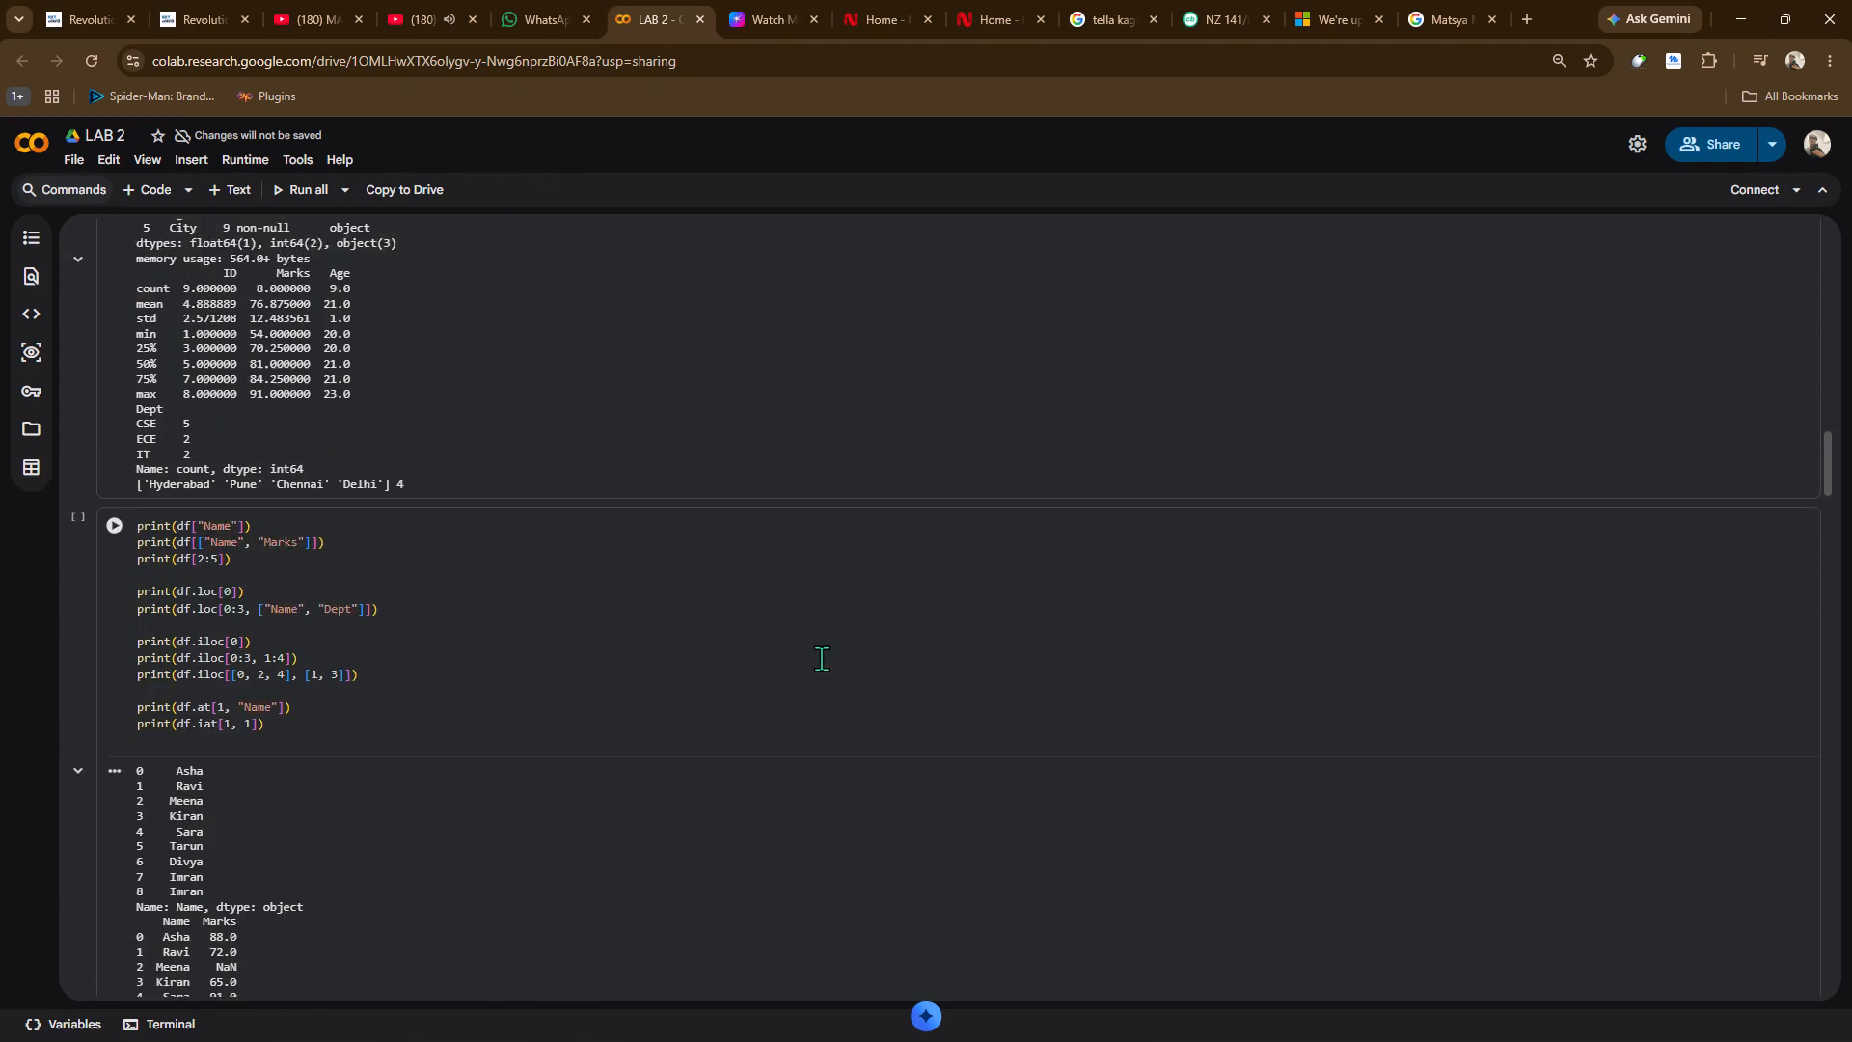
pyautogui.scroll(3, 821, 658)
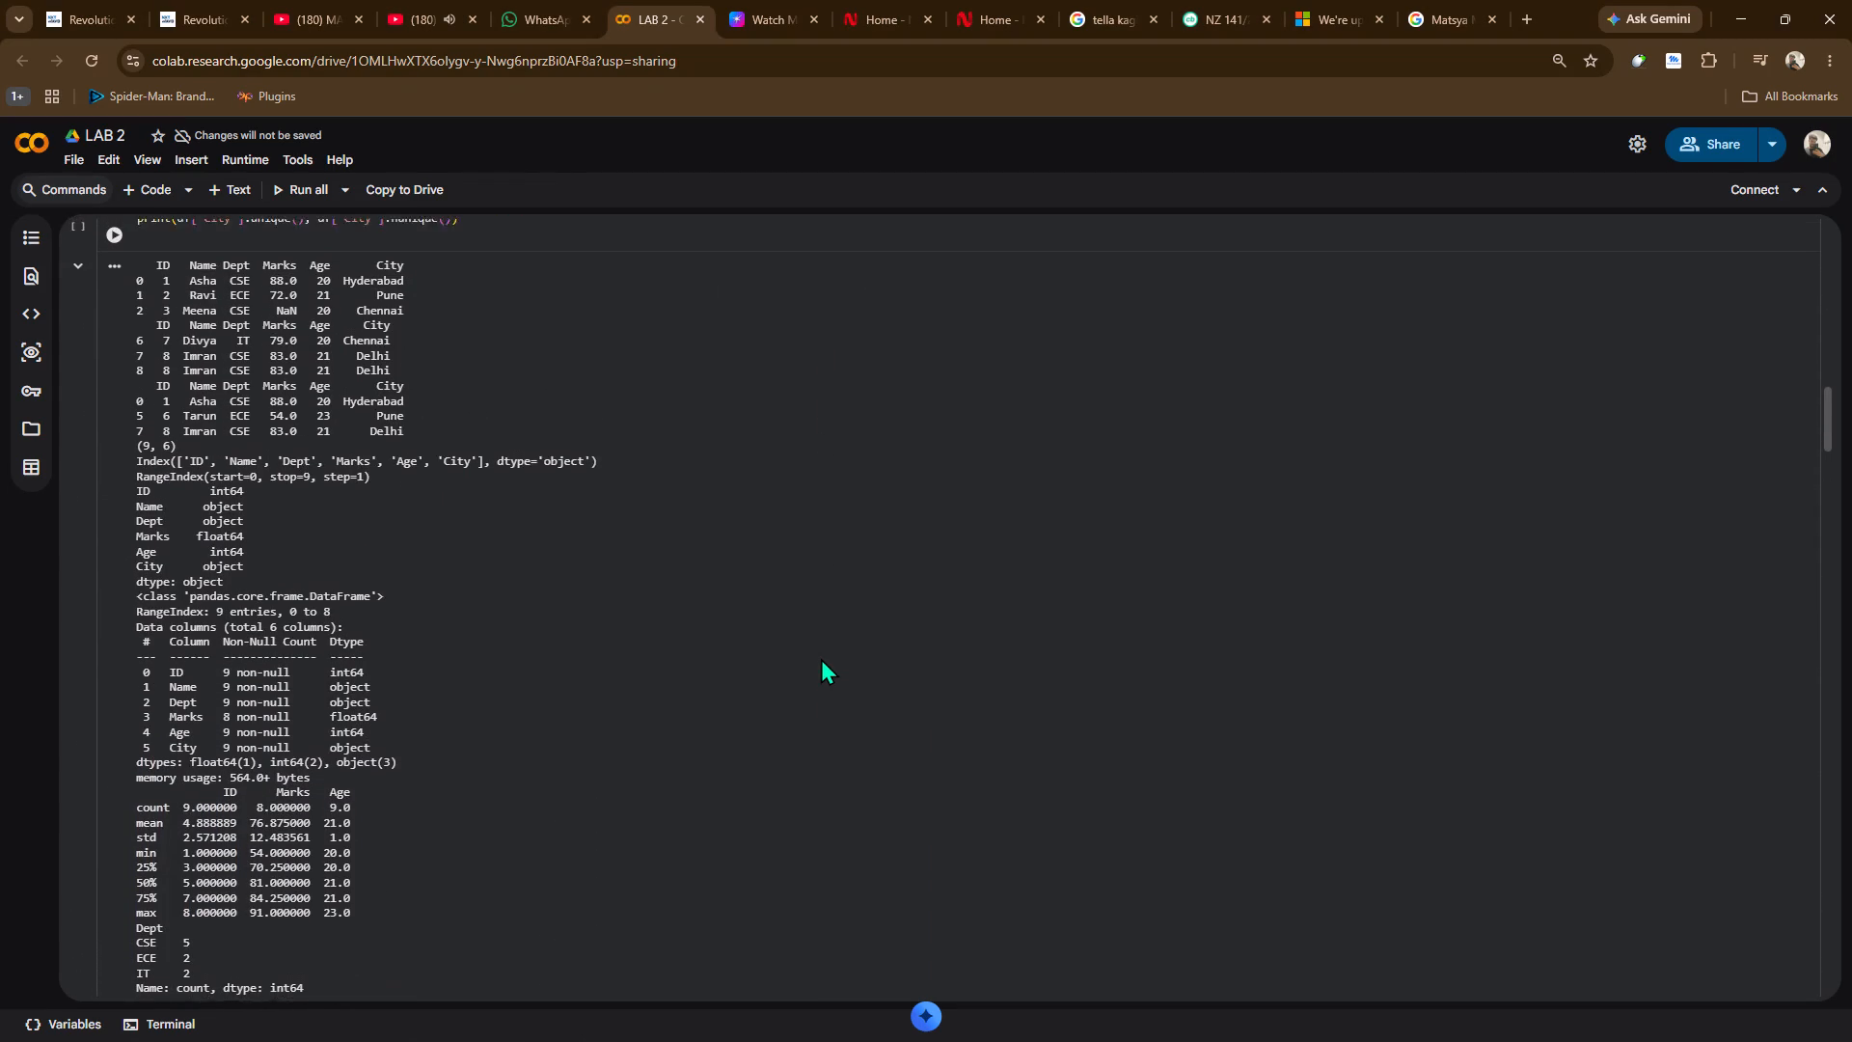
pyautogui.scroll(2, 821, 658)
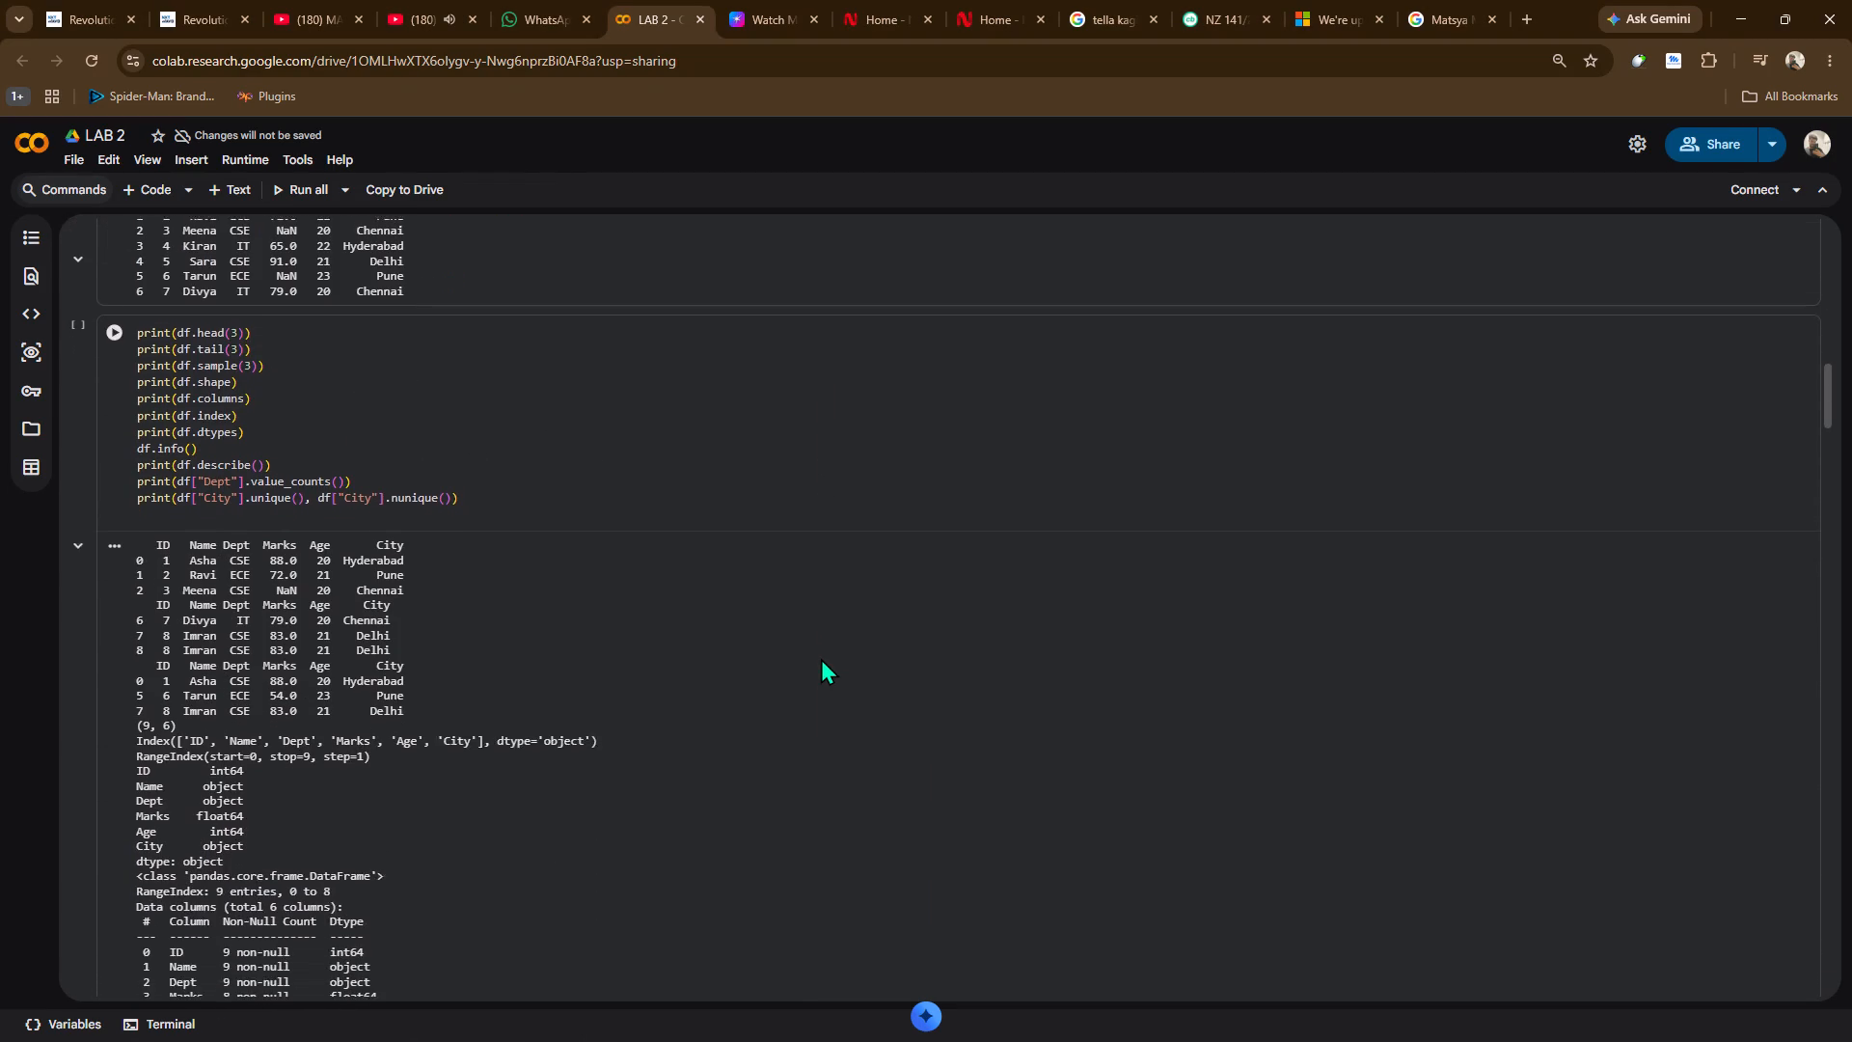
pyautogui.scroll(-1, 821, 658)
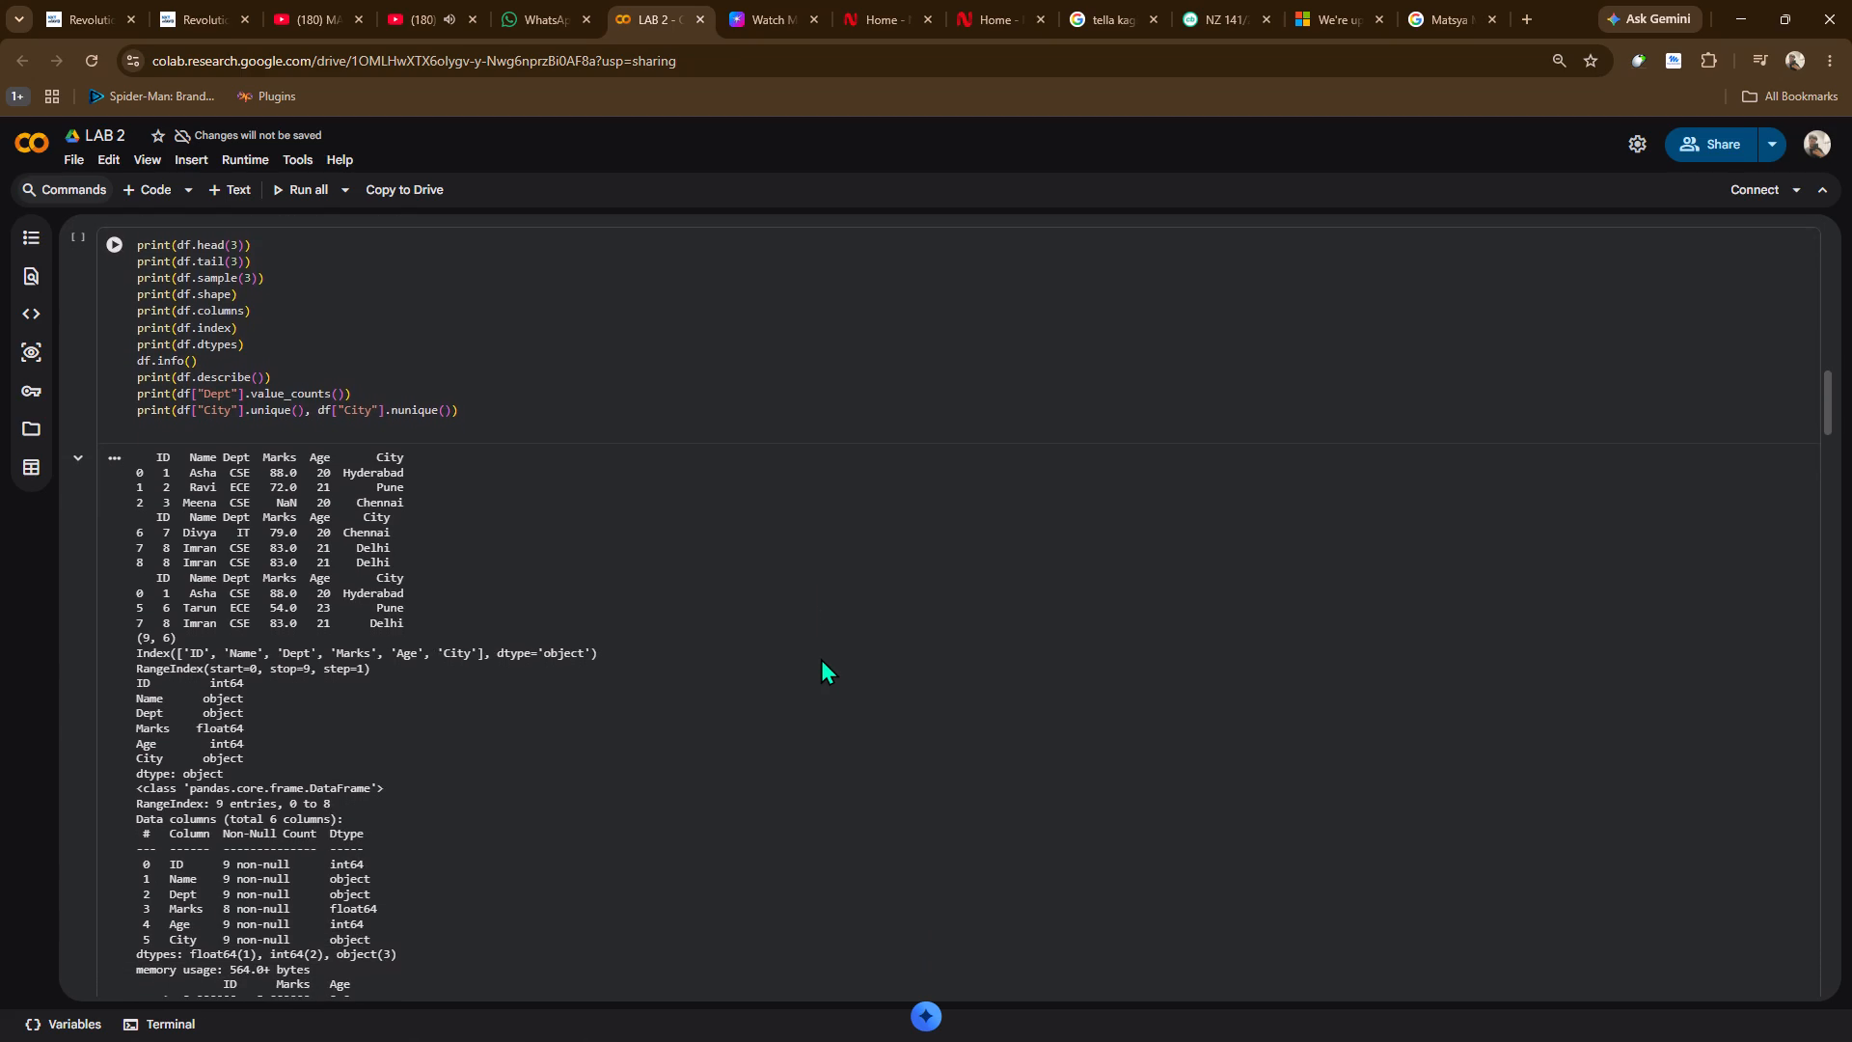
pyautogui.scroll(-1, 821, 658)
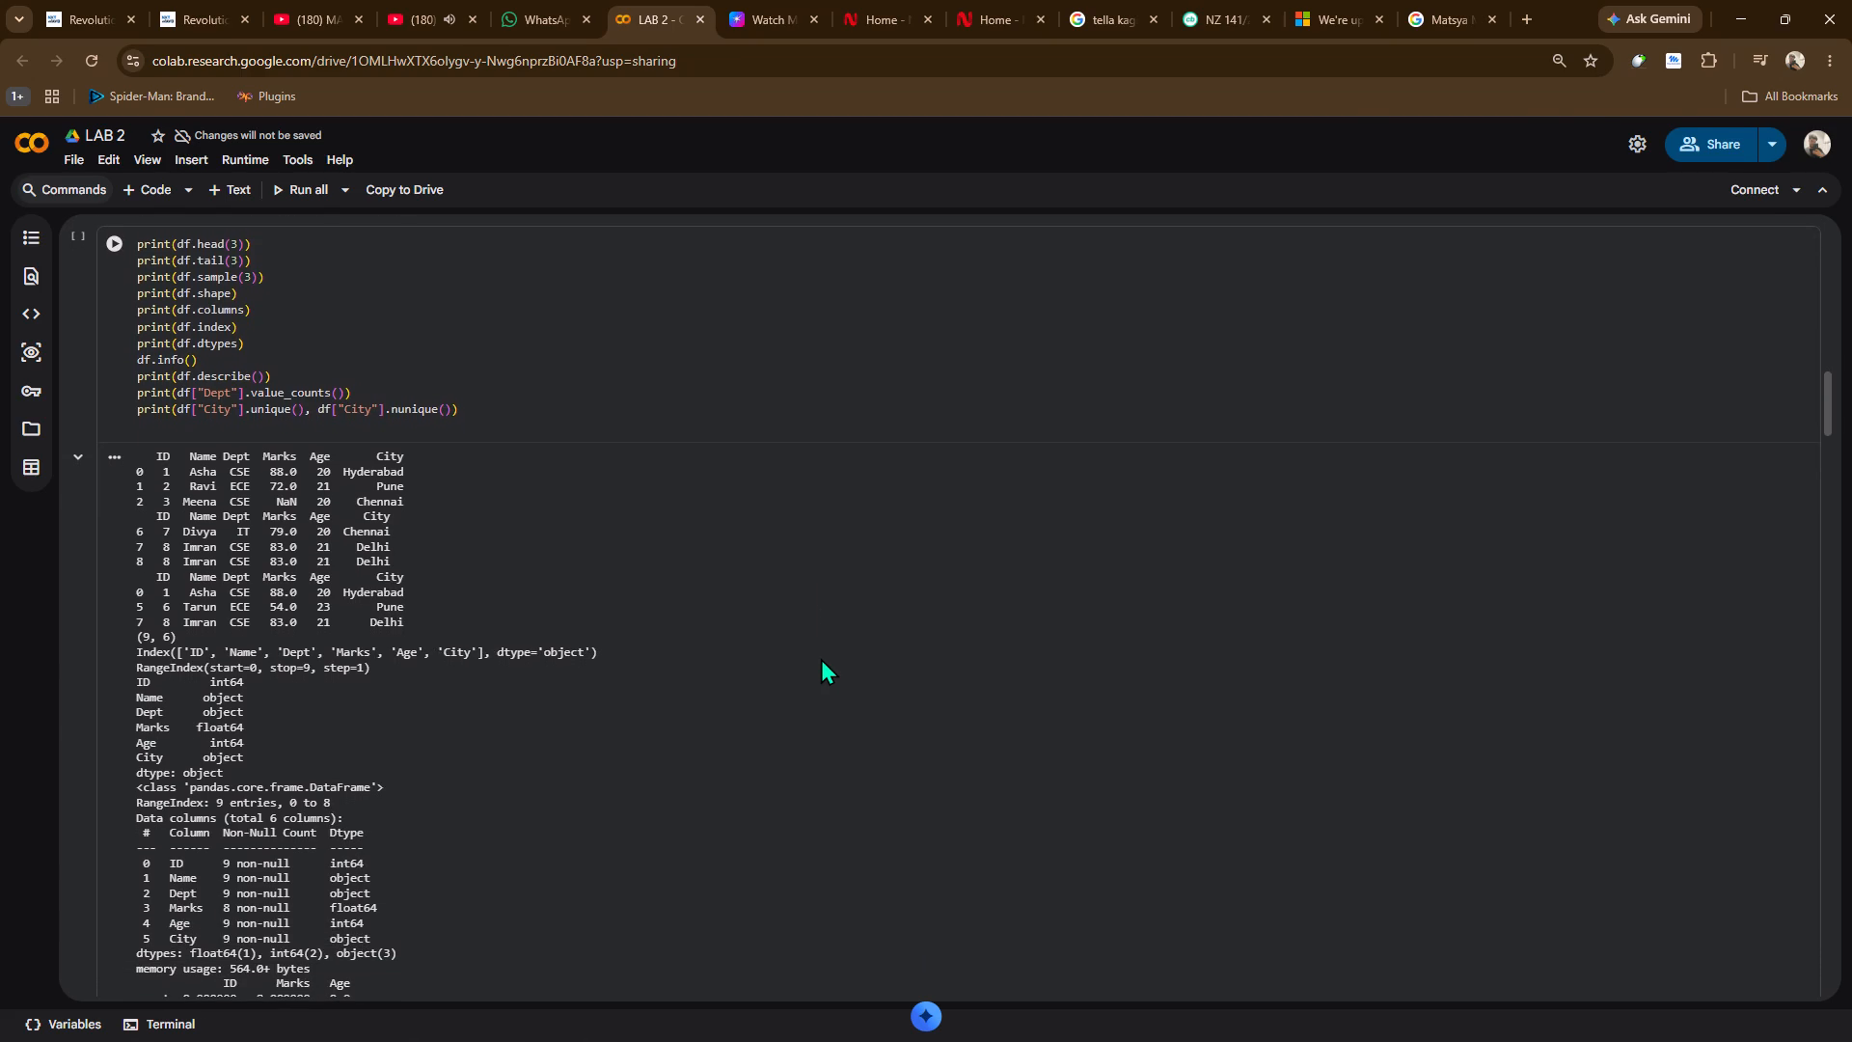
pyautogui.hotkey('ctrl', '-')
pyautogui.hotkey('ctrl', '-')
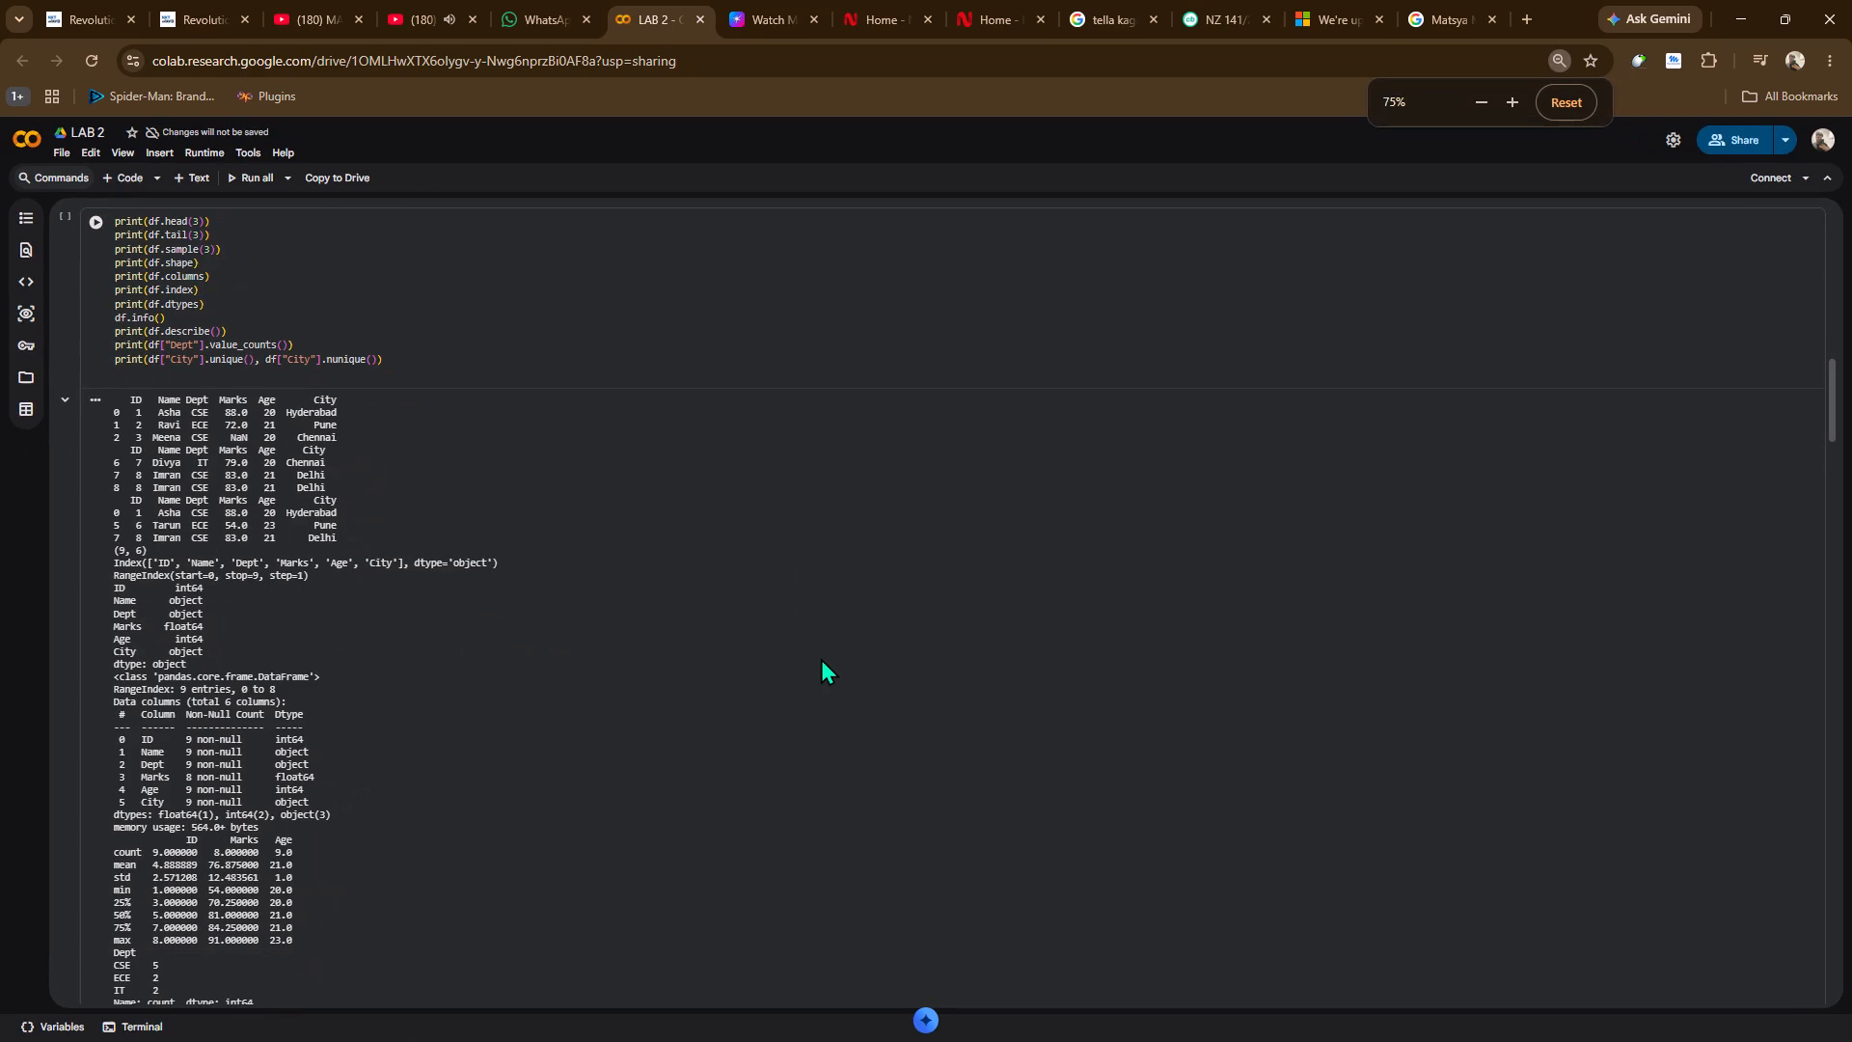
pyautogui.hotkey('ctrl', '-')
pyautogui.hotkey('ctrl', '+')
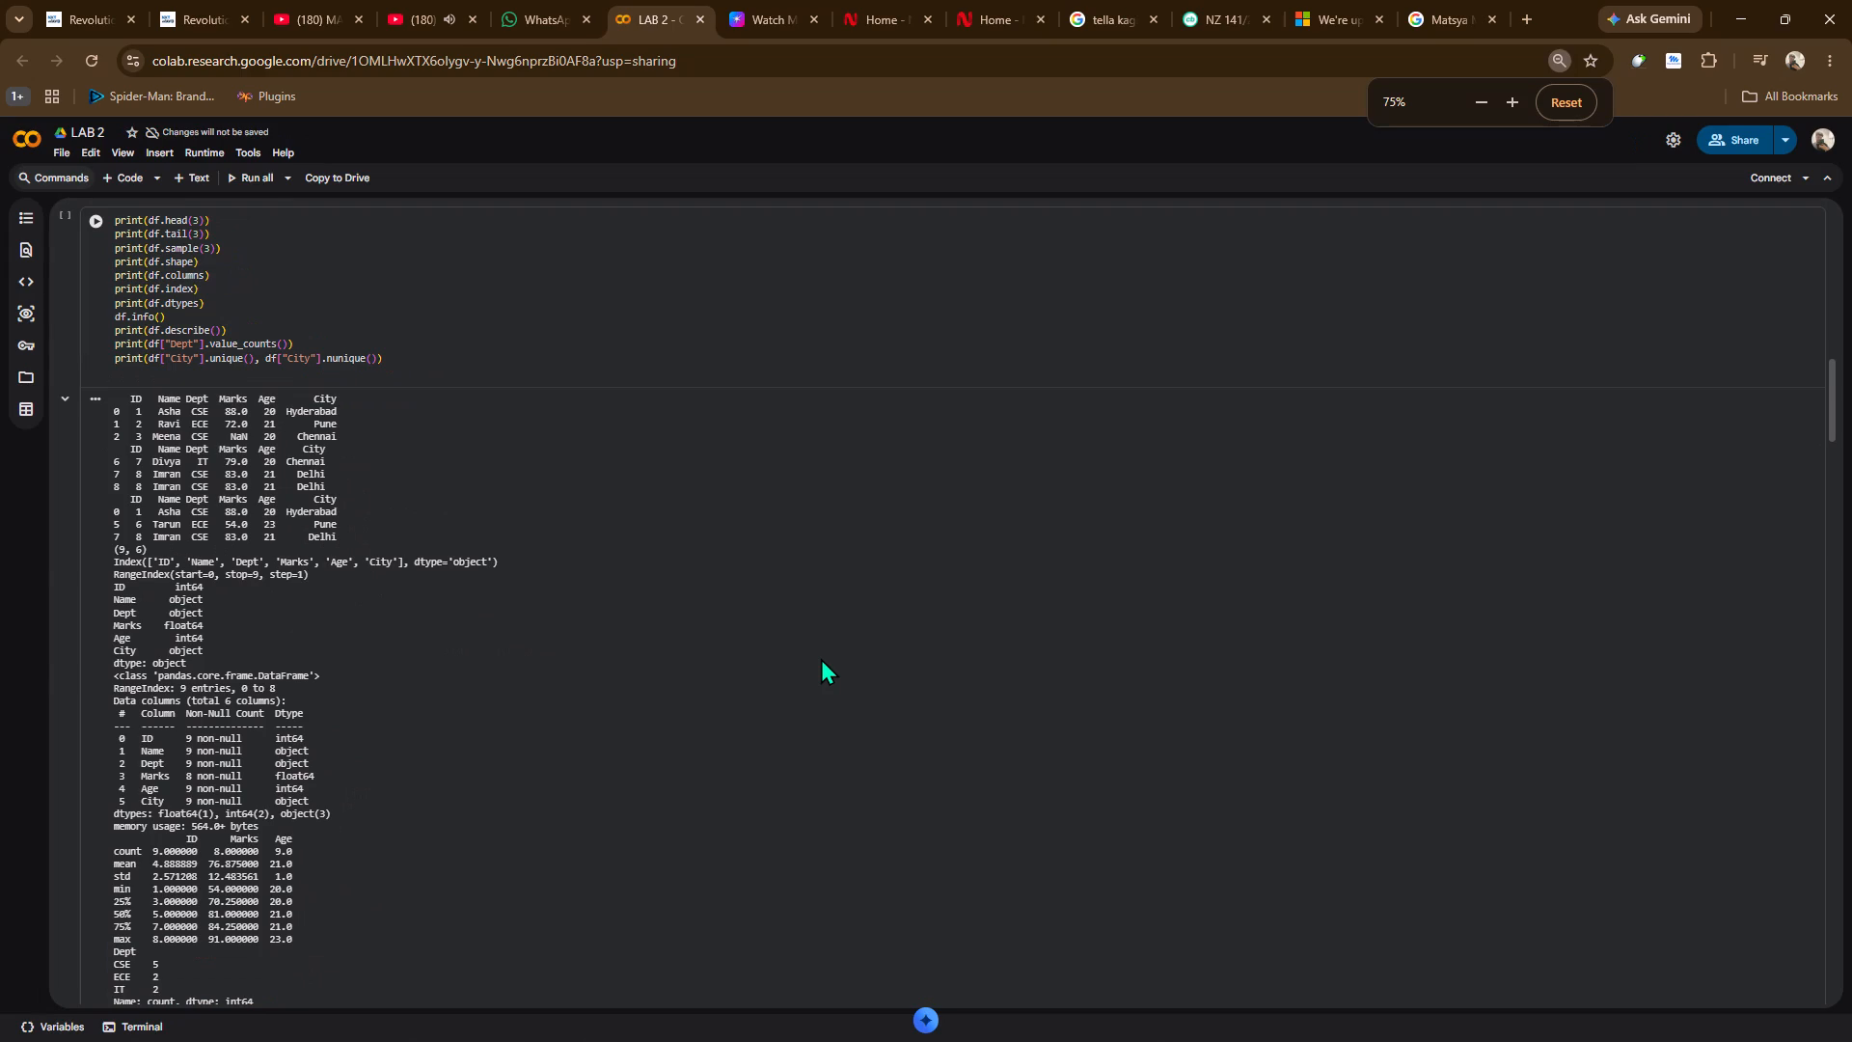
pyautogui.press('Print')
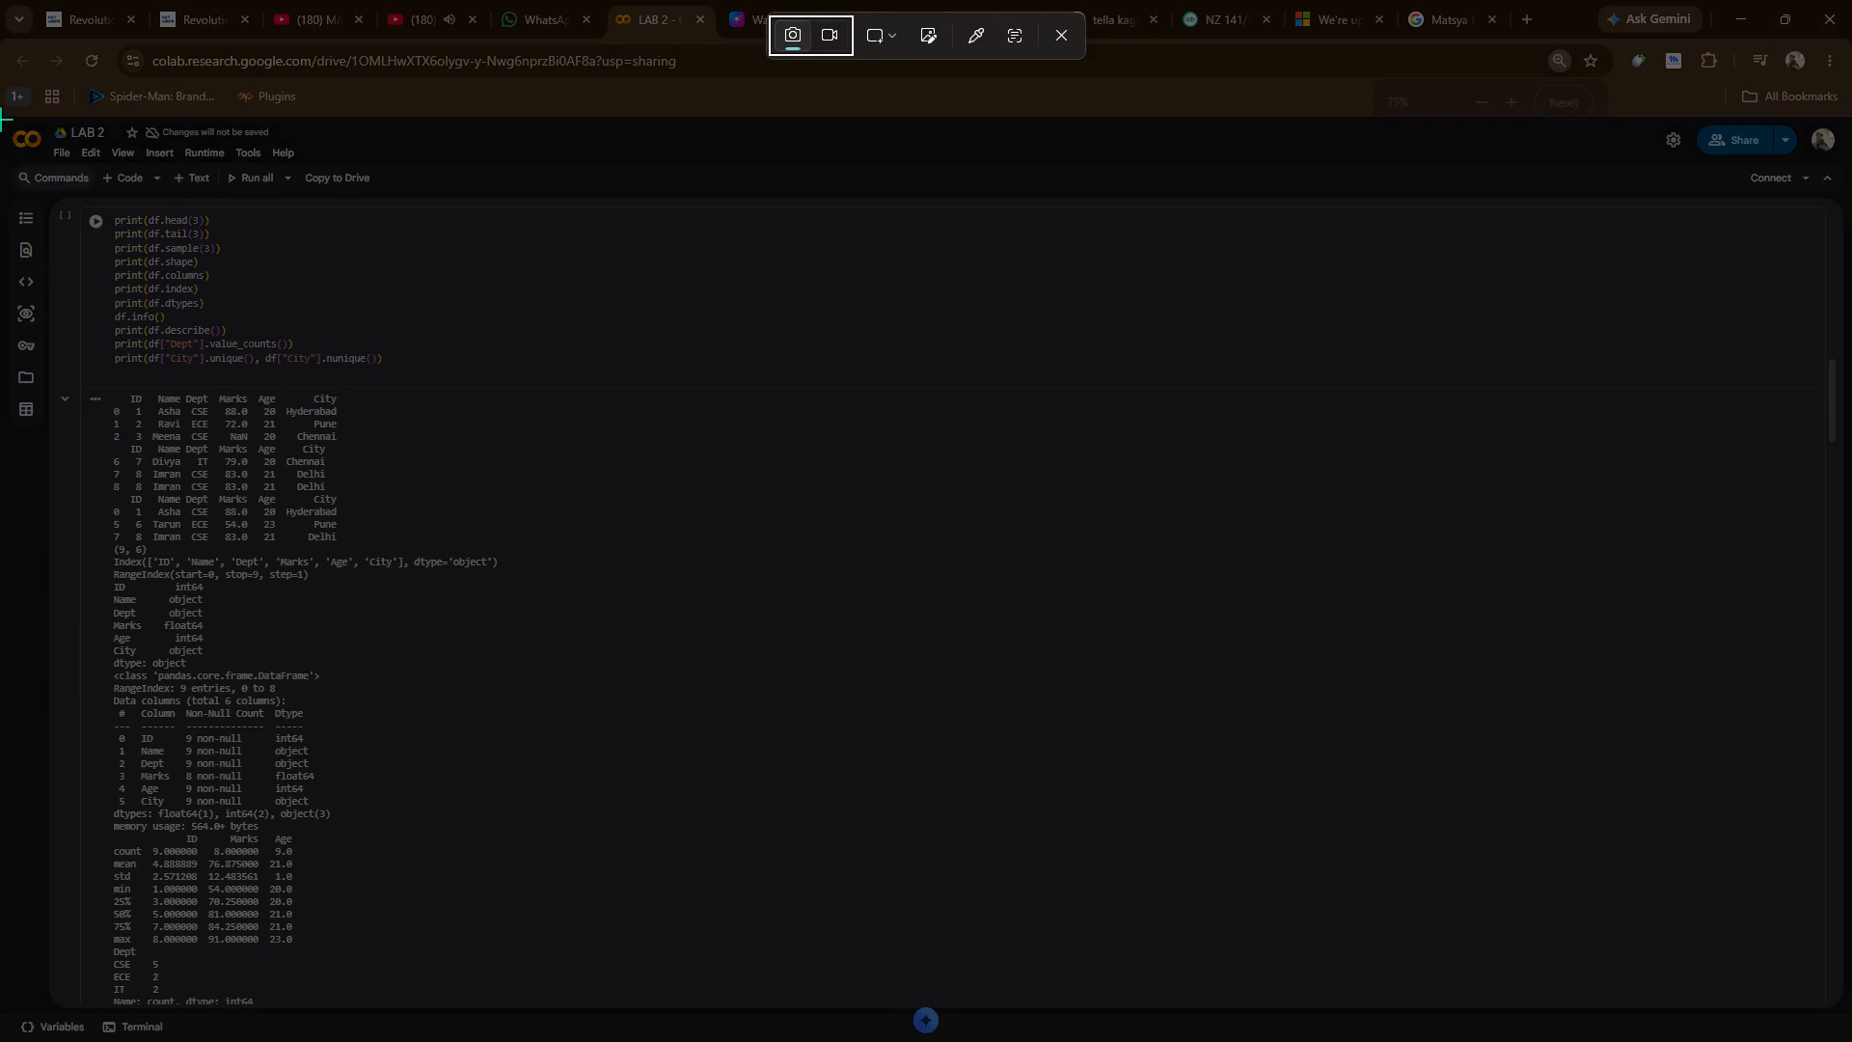
pyautogui.moveTo(0, 117); pyautogui.dragTo(144, 281)
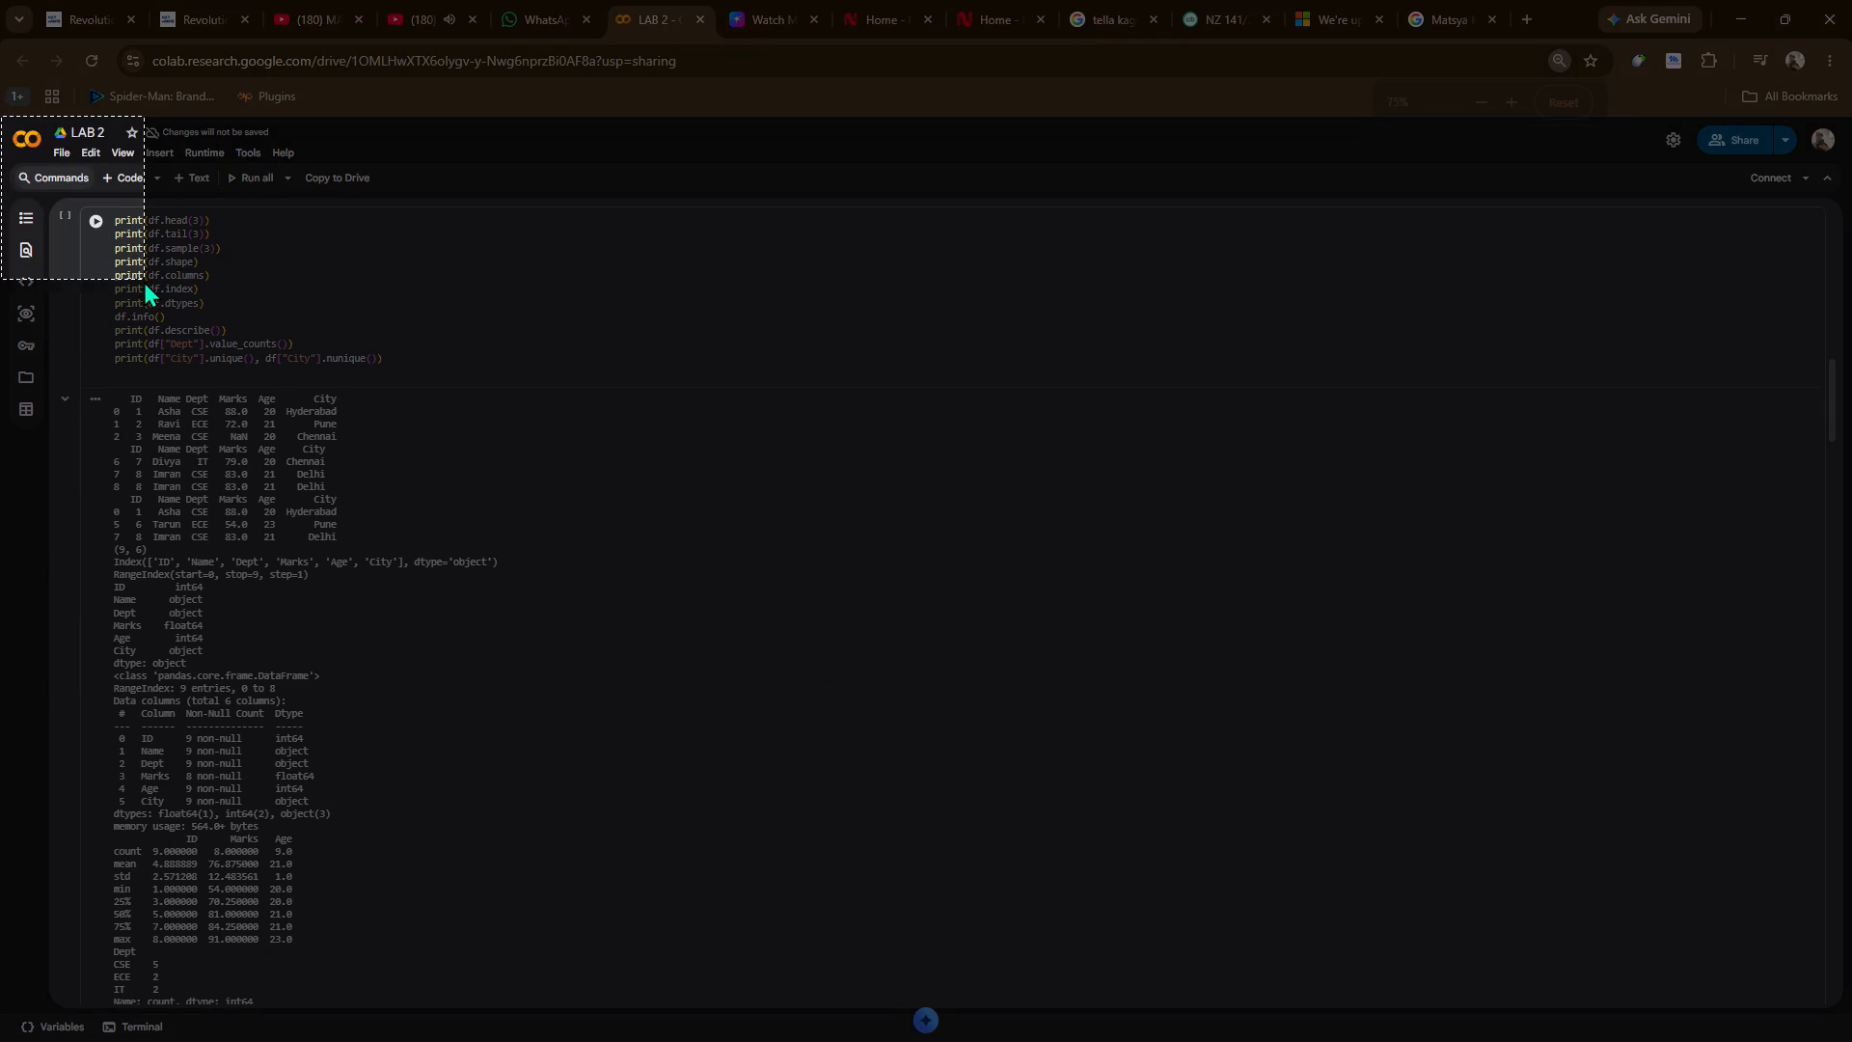
pyautogui.moveTo(144, 281); pyautogui.dragTo(1851, 1020)
pyautogui.hscroll(4, 165, 312)
pyautogui.scroll(2, 1851, 1041)
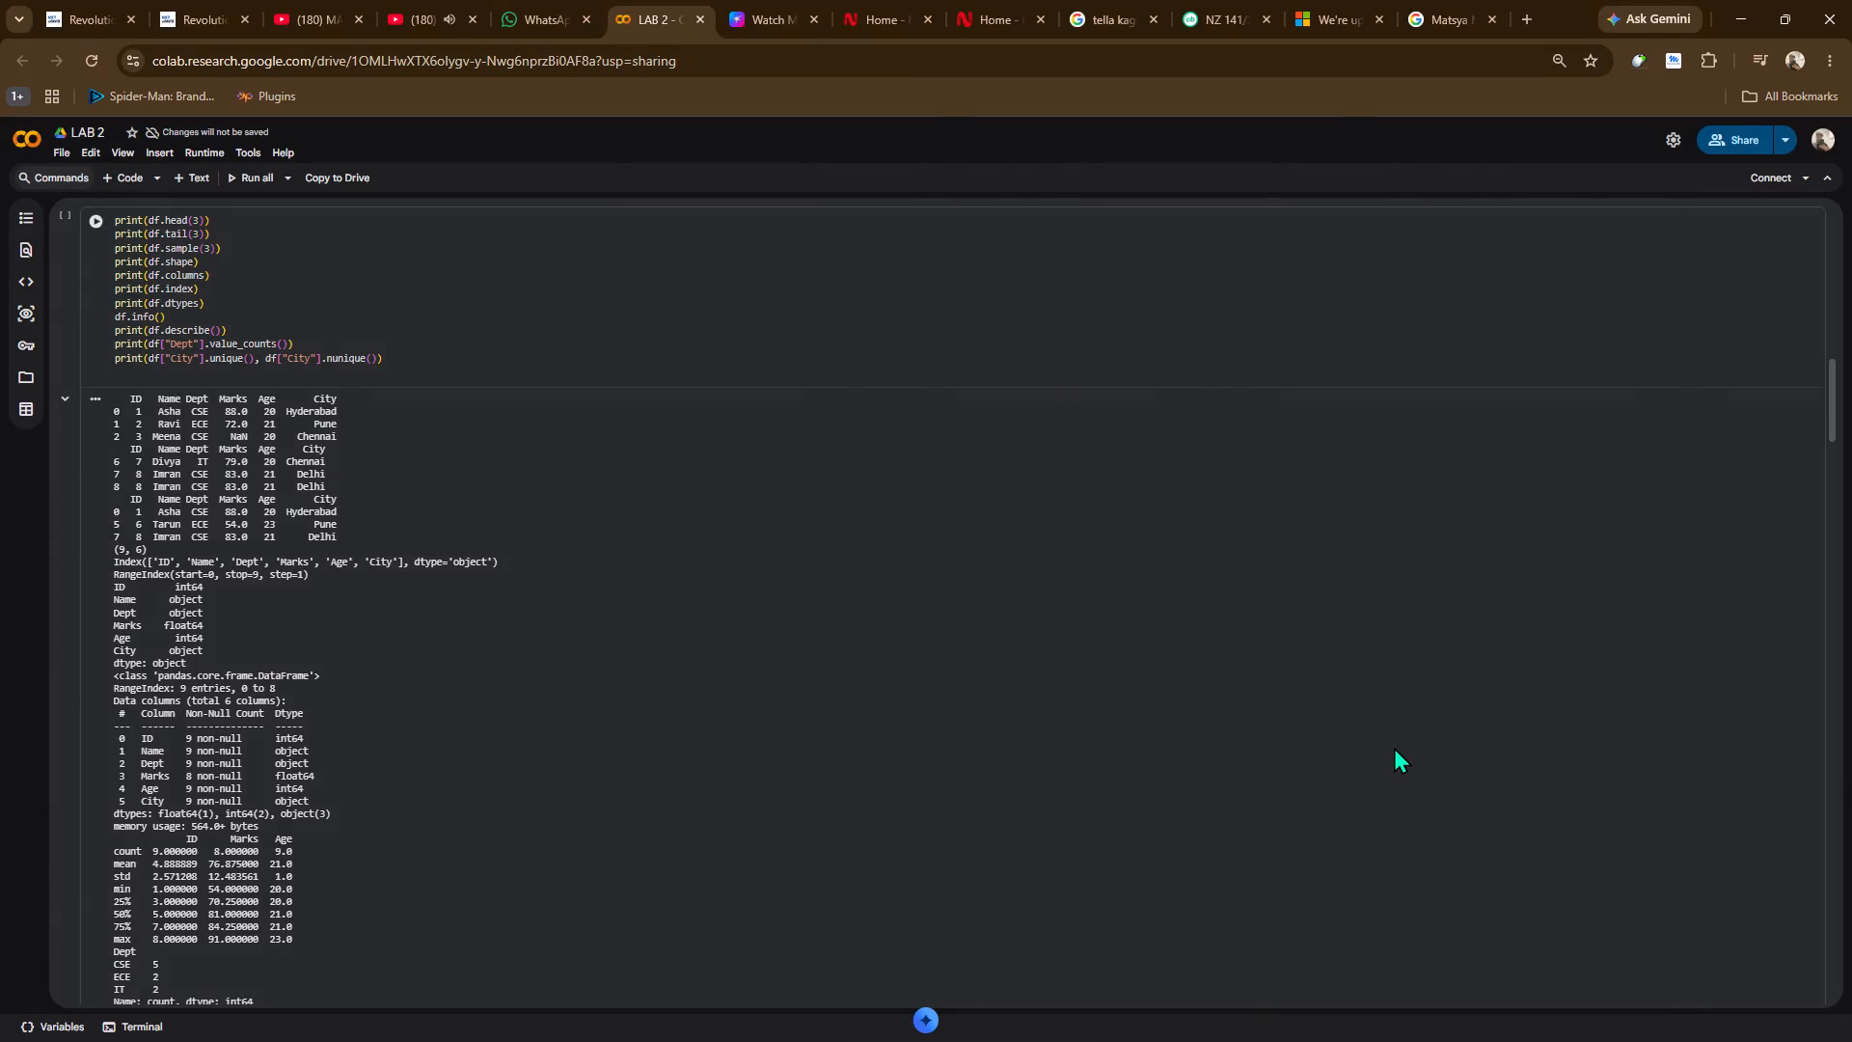
pyautogui.hotkey('ctrl', 'v')
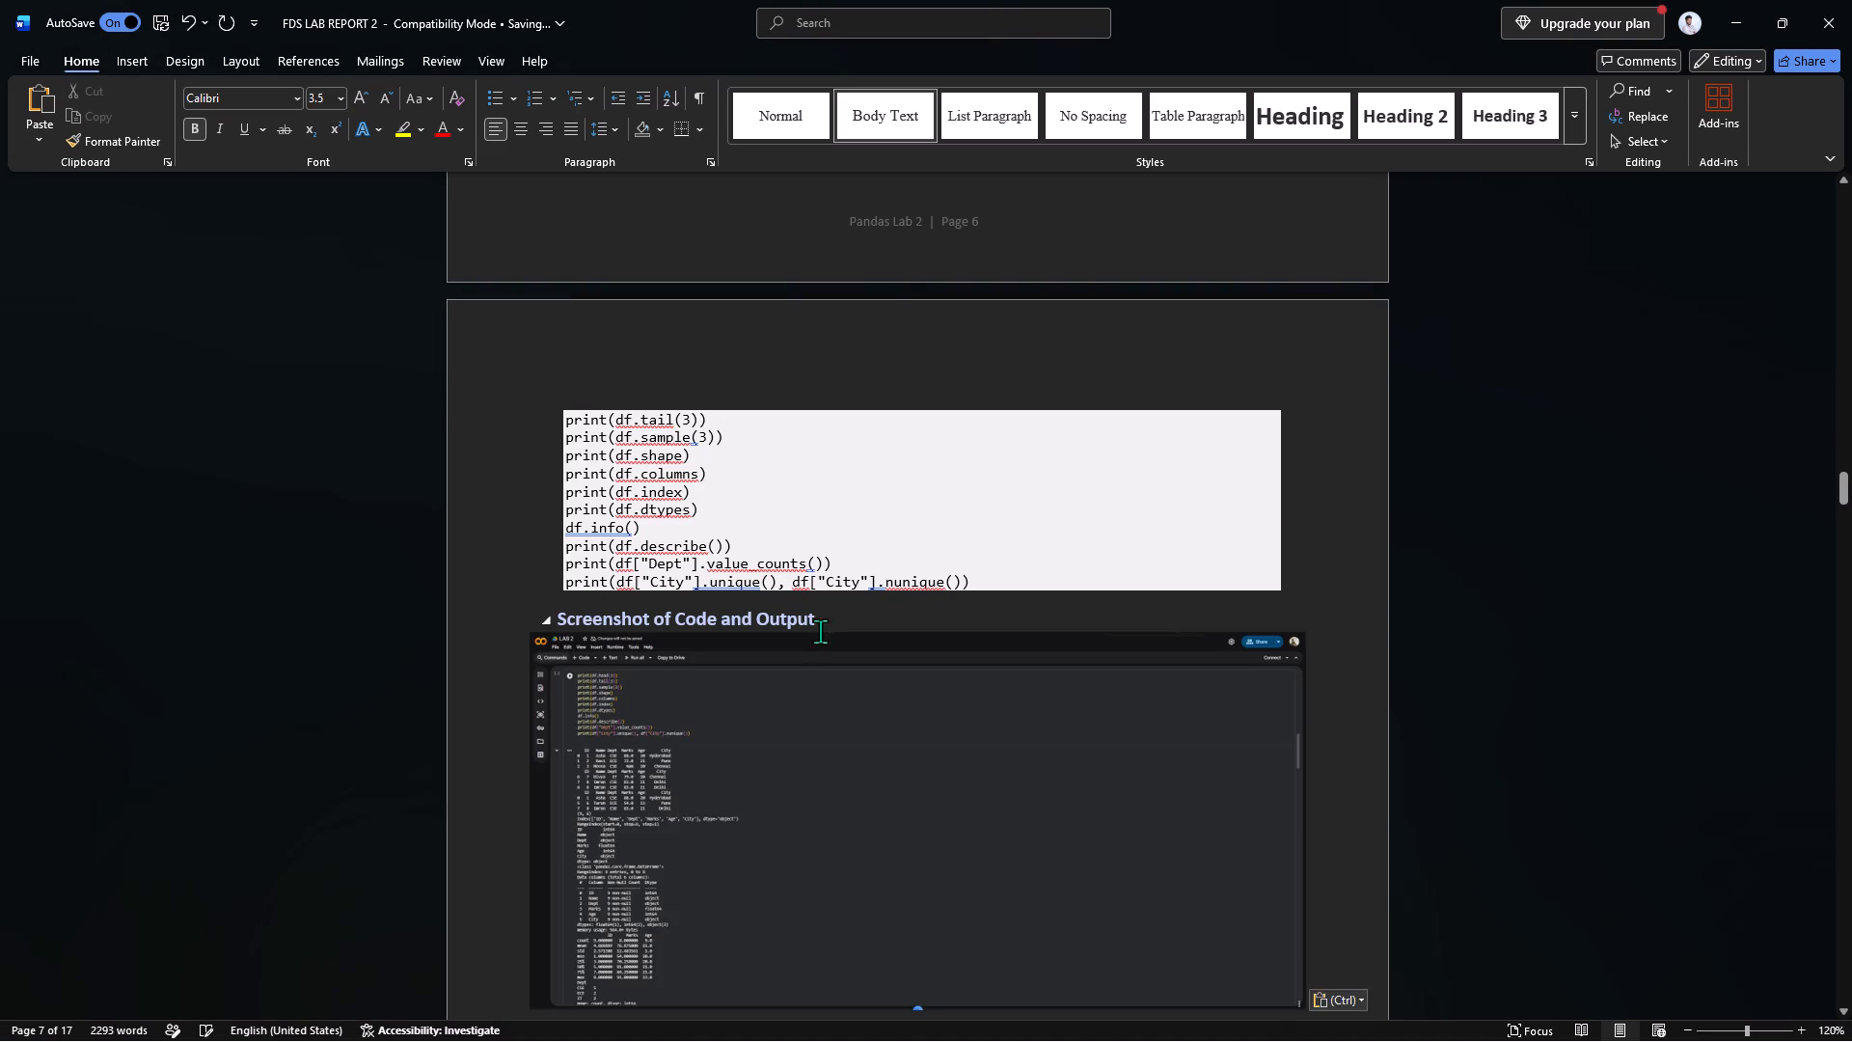
# Delete the old output picture under "Screenshot of Code and Output" in the report's loc/iloc row and column selection part.
pyautogui.scroll(-2, 808, 633)
pyautogui.rightClick(808, 633)
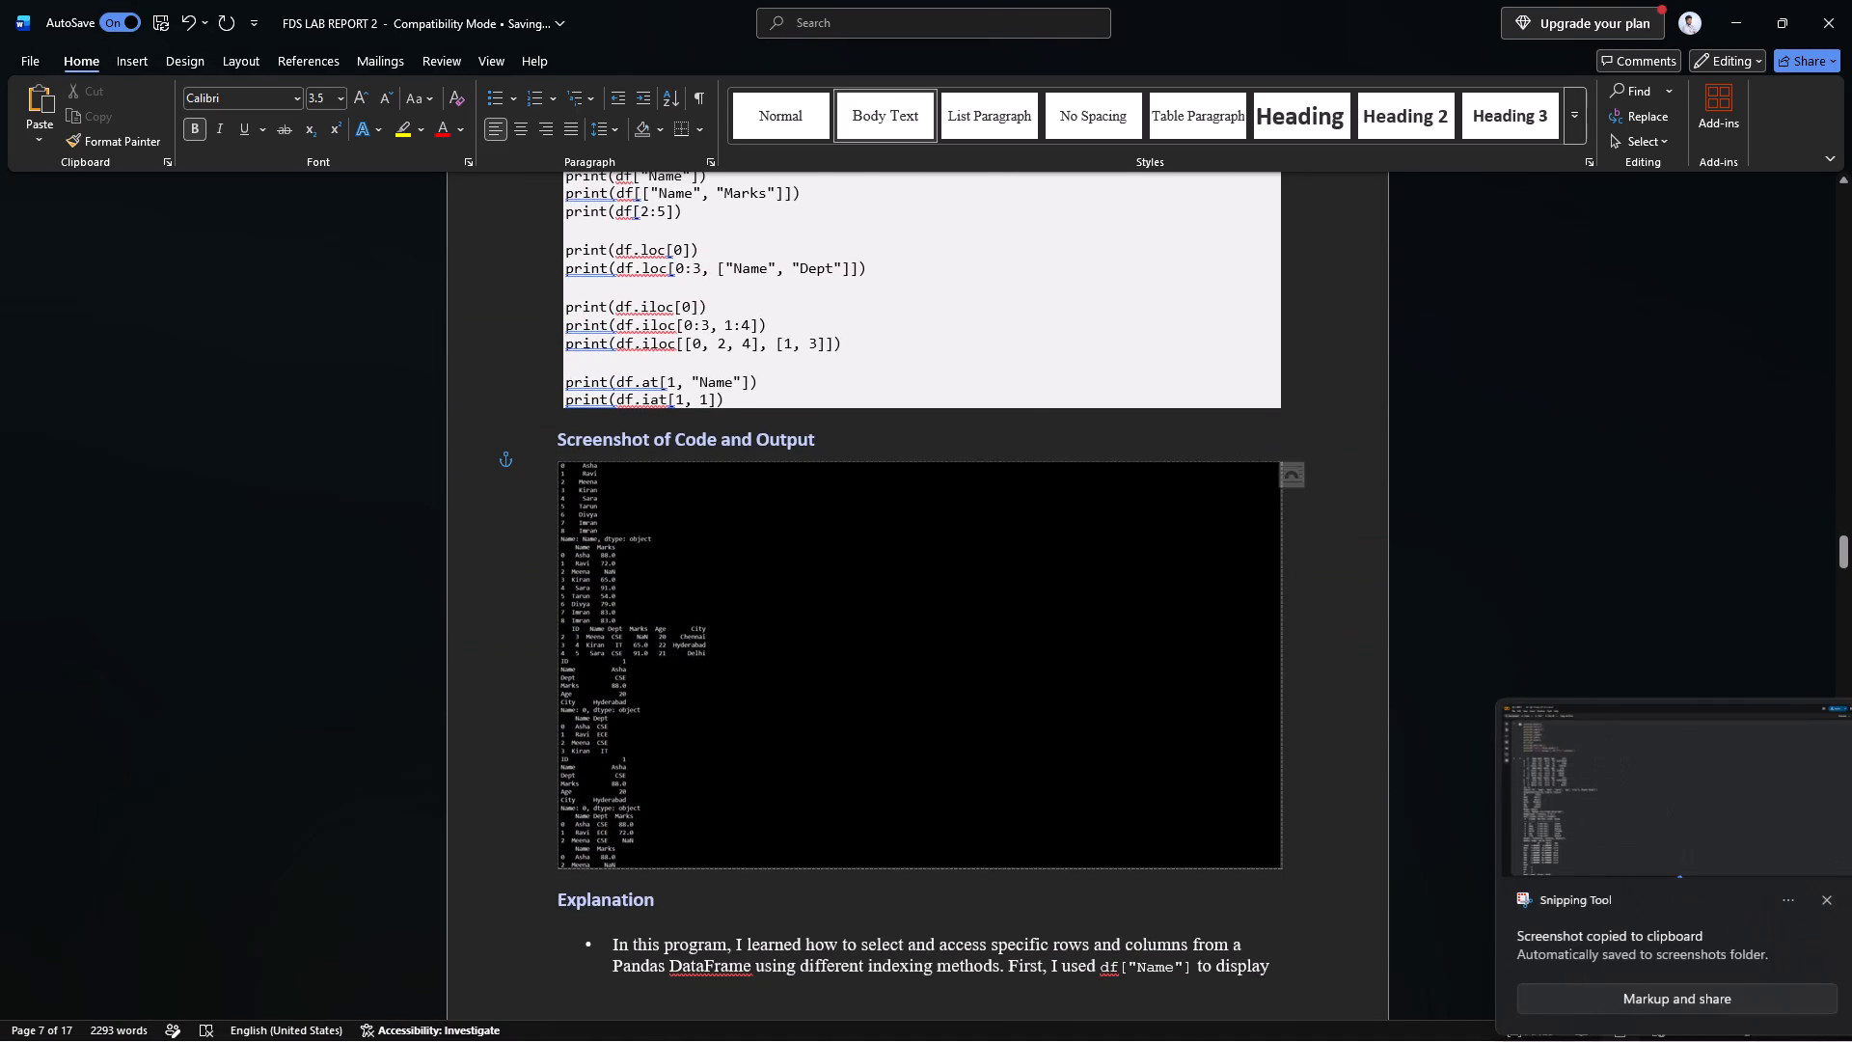
pyautogui.click(898, 646)
pyautogui.press('BackSpace')
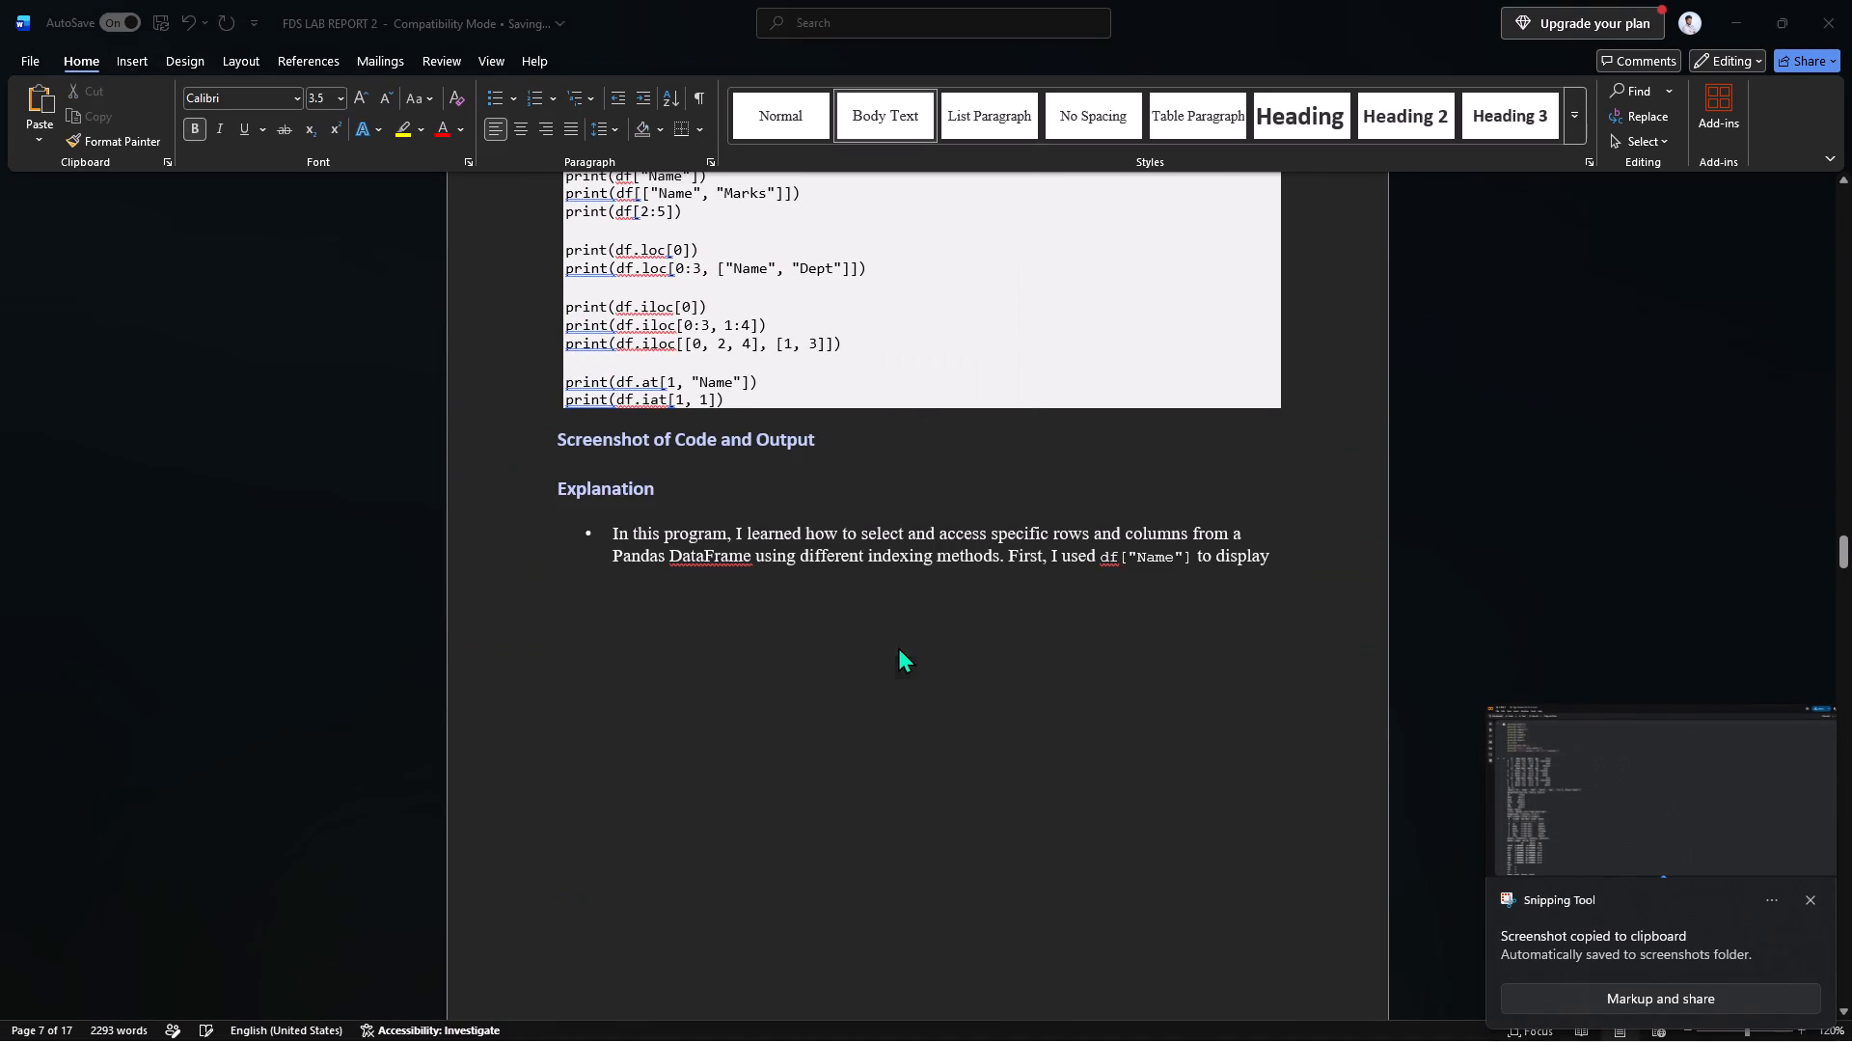
# Capture the notebook's df["Name"] and loc/iloc cell with its output and paste it under the selection part's screenshot heading in Word.
pyautogui.scroll(-3, 609, 494)
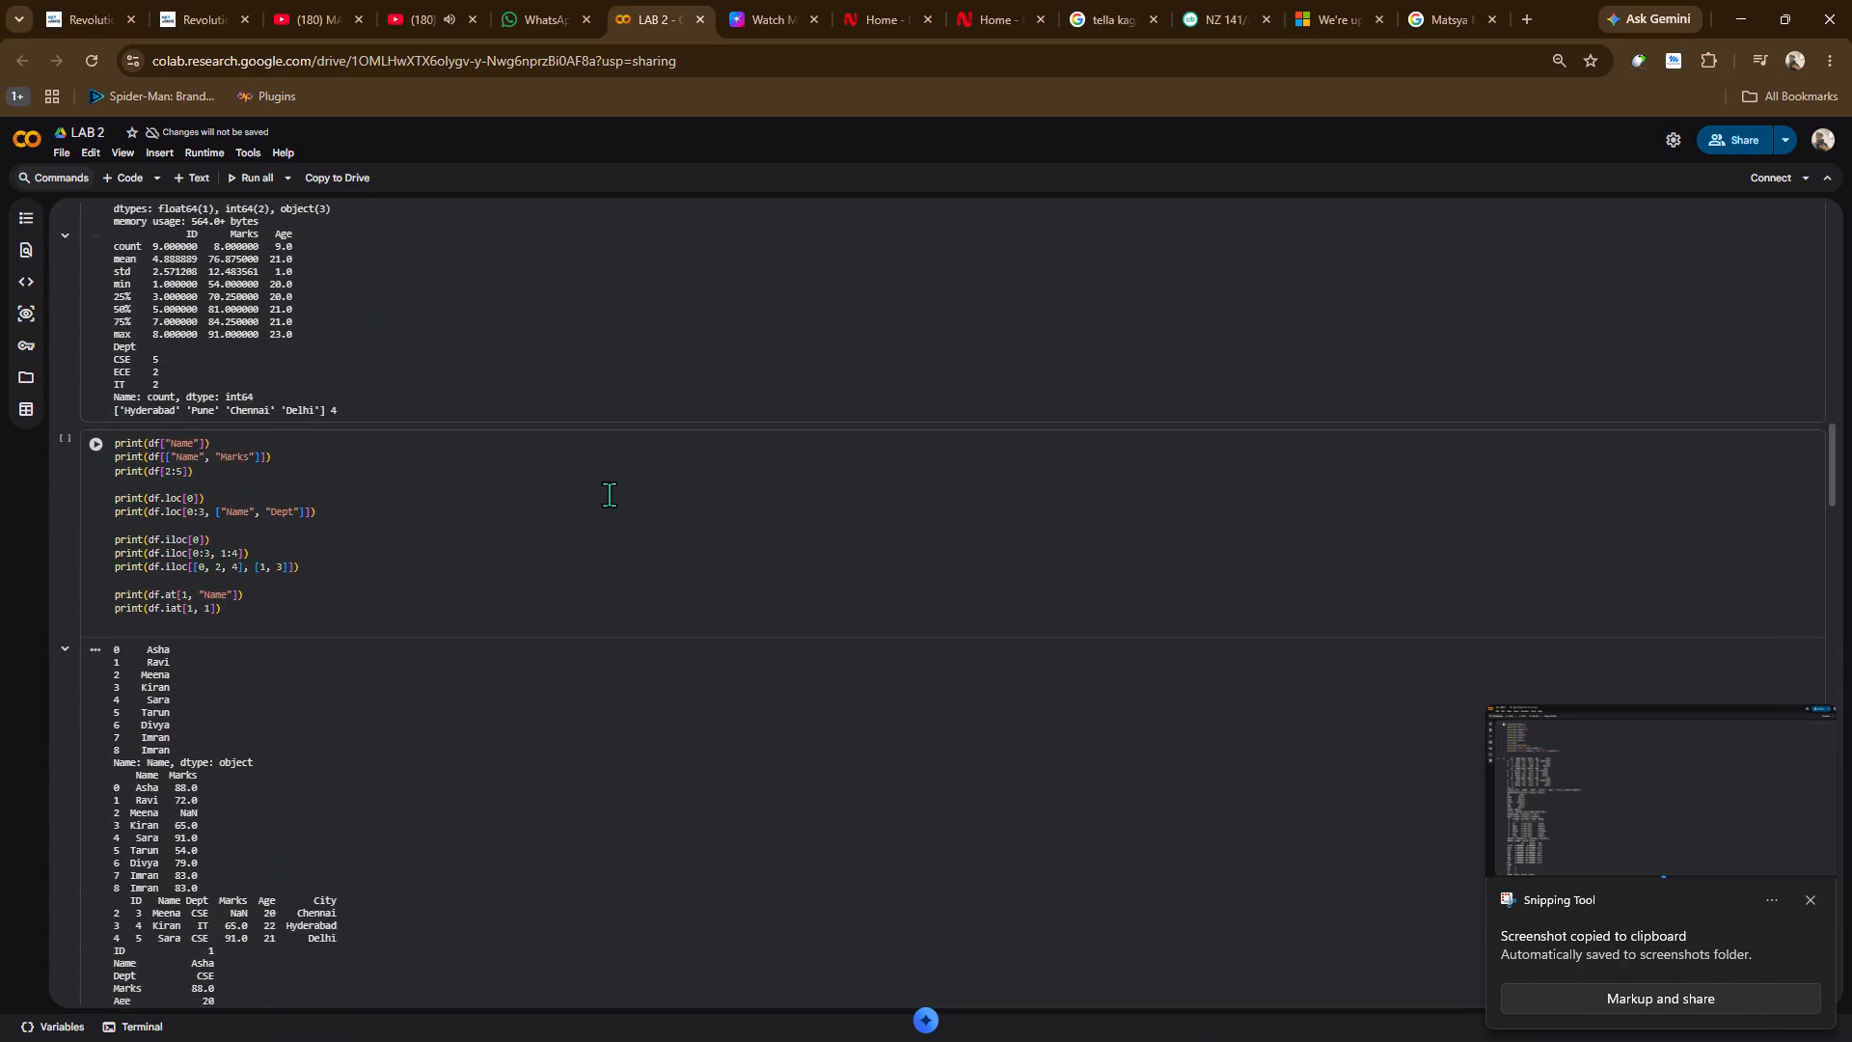
pyautogui.scroll(-4, 609, 494)
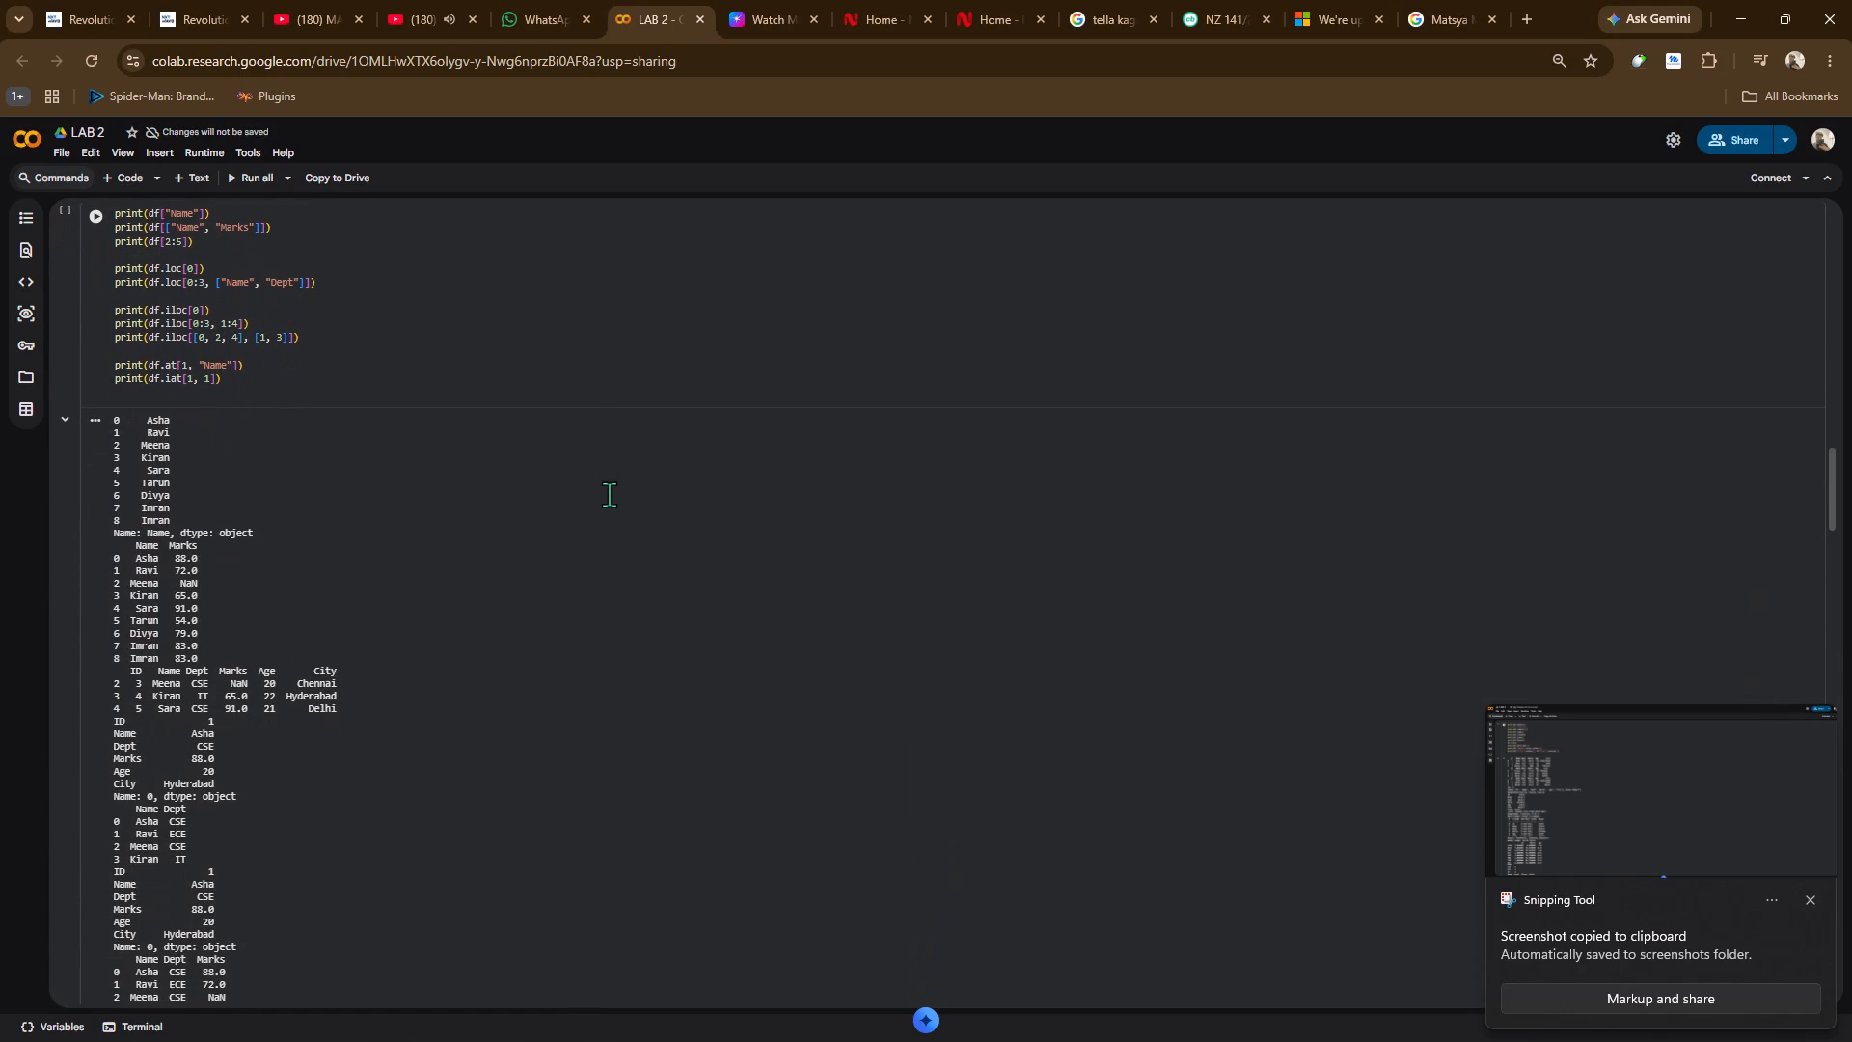
pyautogui.scroll(-1, 609, 494)
pyautogui.press('Print')
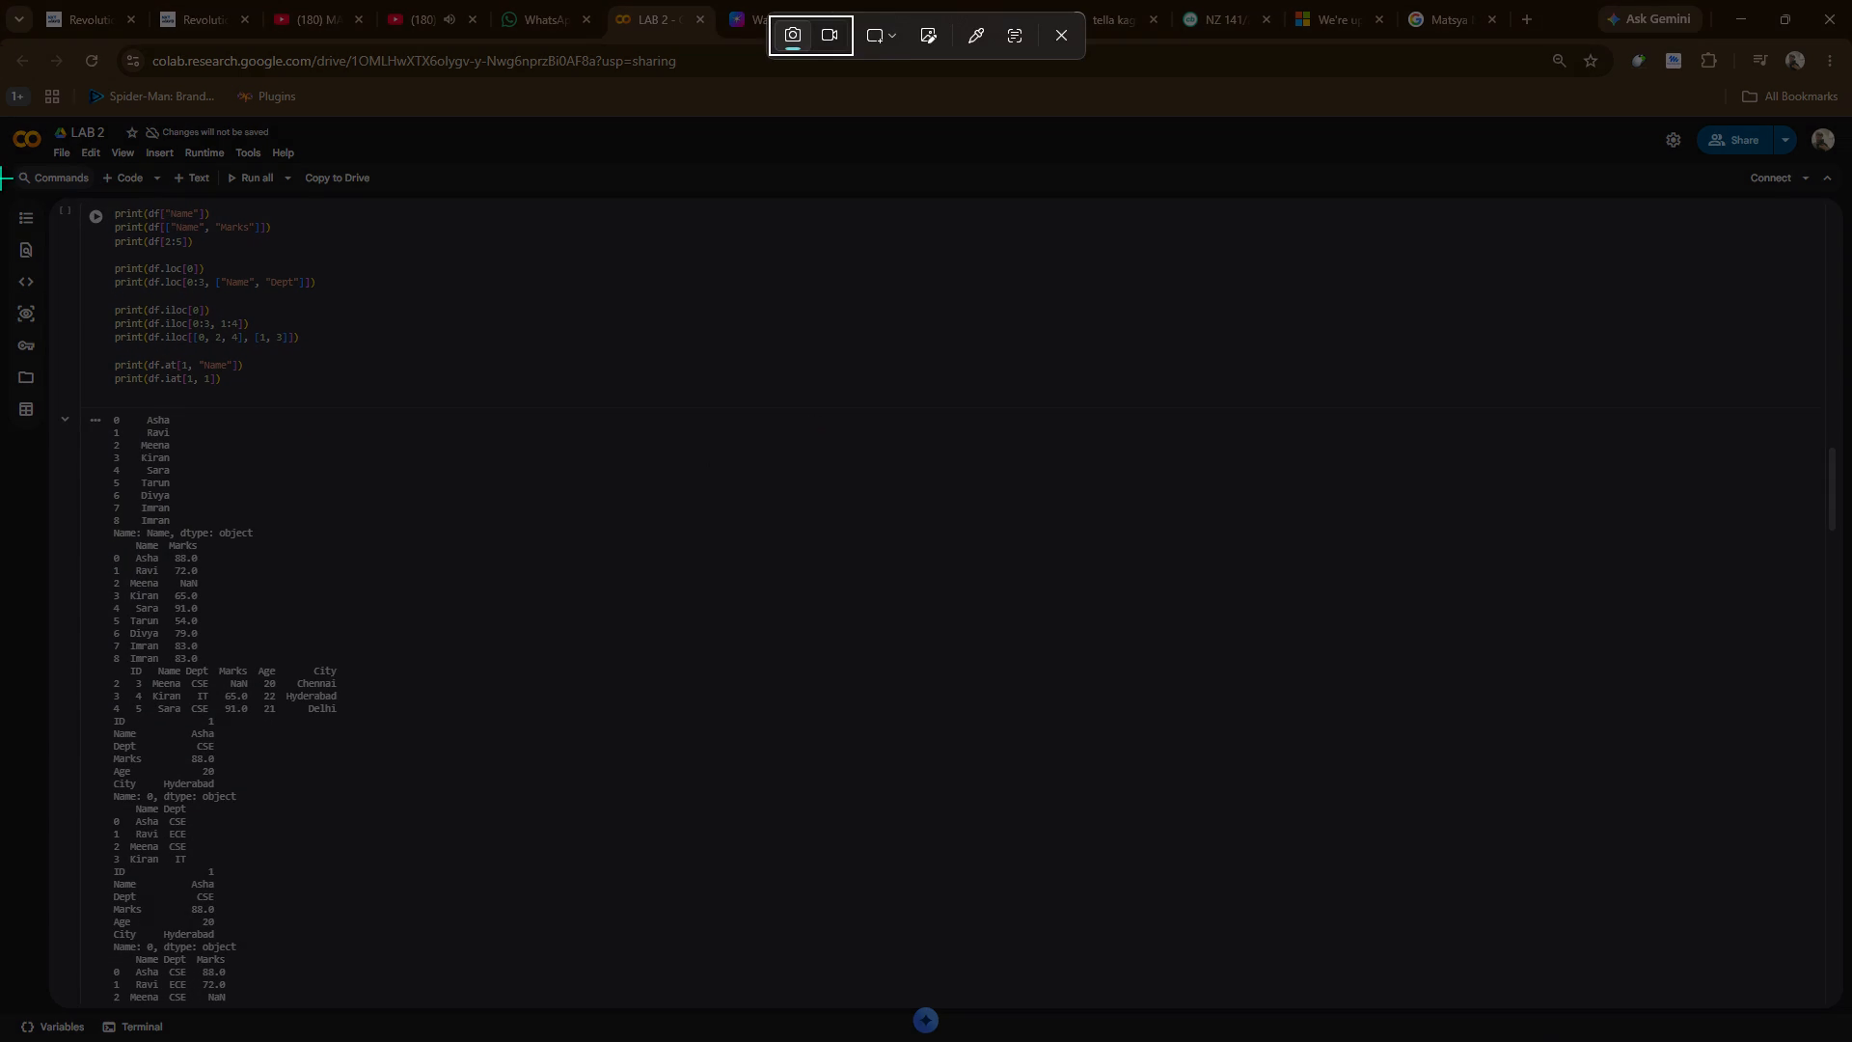
pyautogui.moveTo(0, 117); pyautogui.dragTo(1413, 1041)
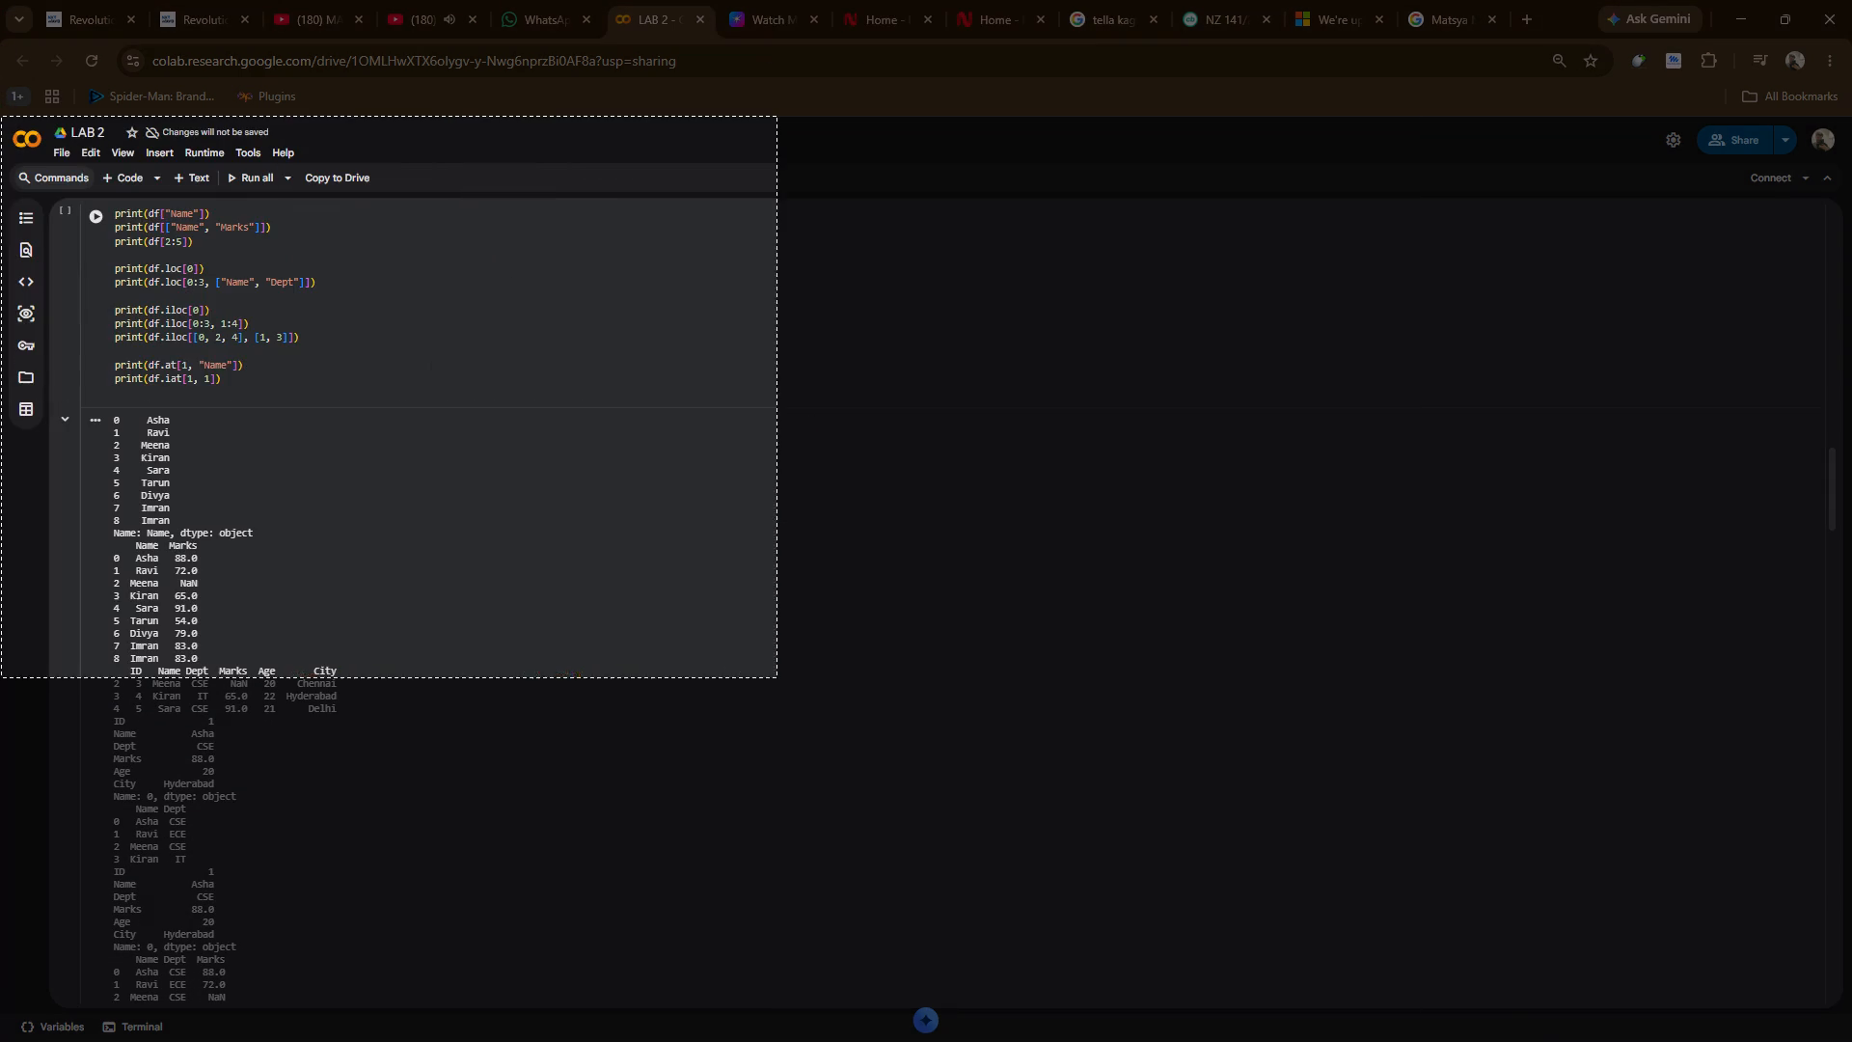
pyautogui.moveTo(1413, 1041); pyautogui.dragTo(1851, 1041)
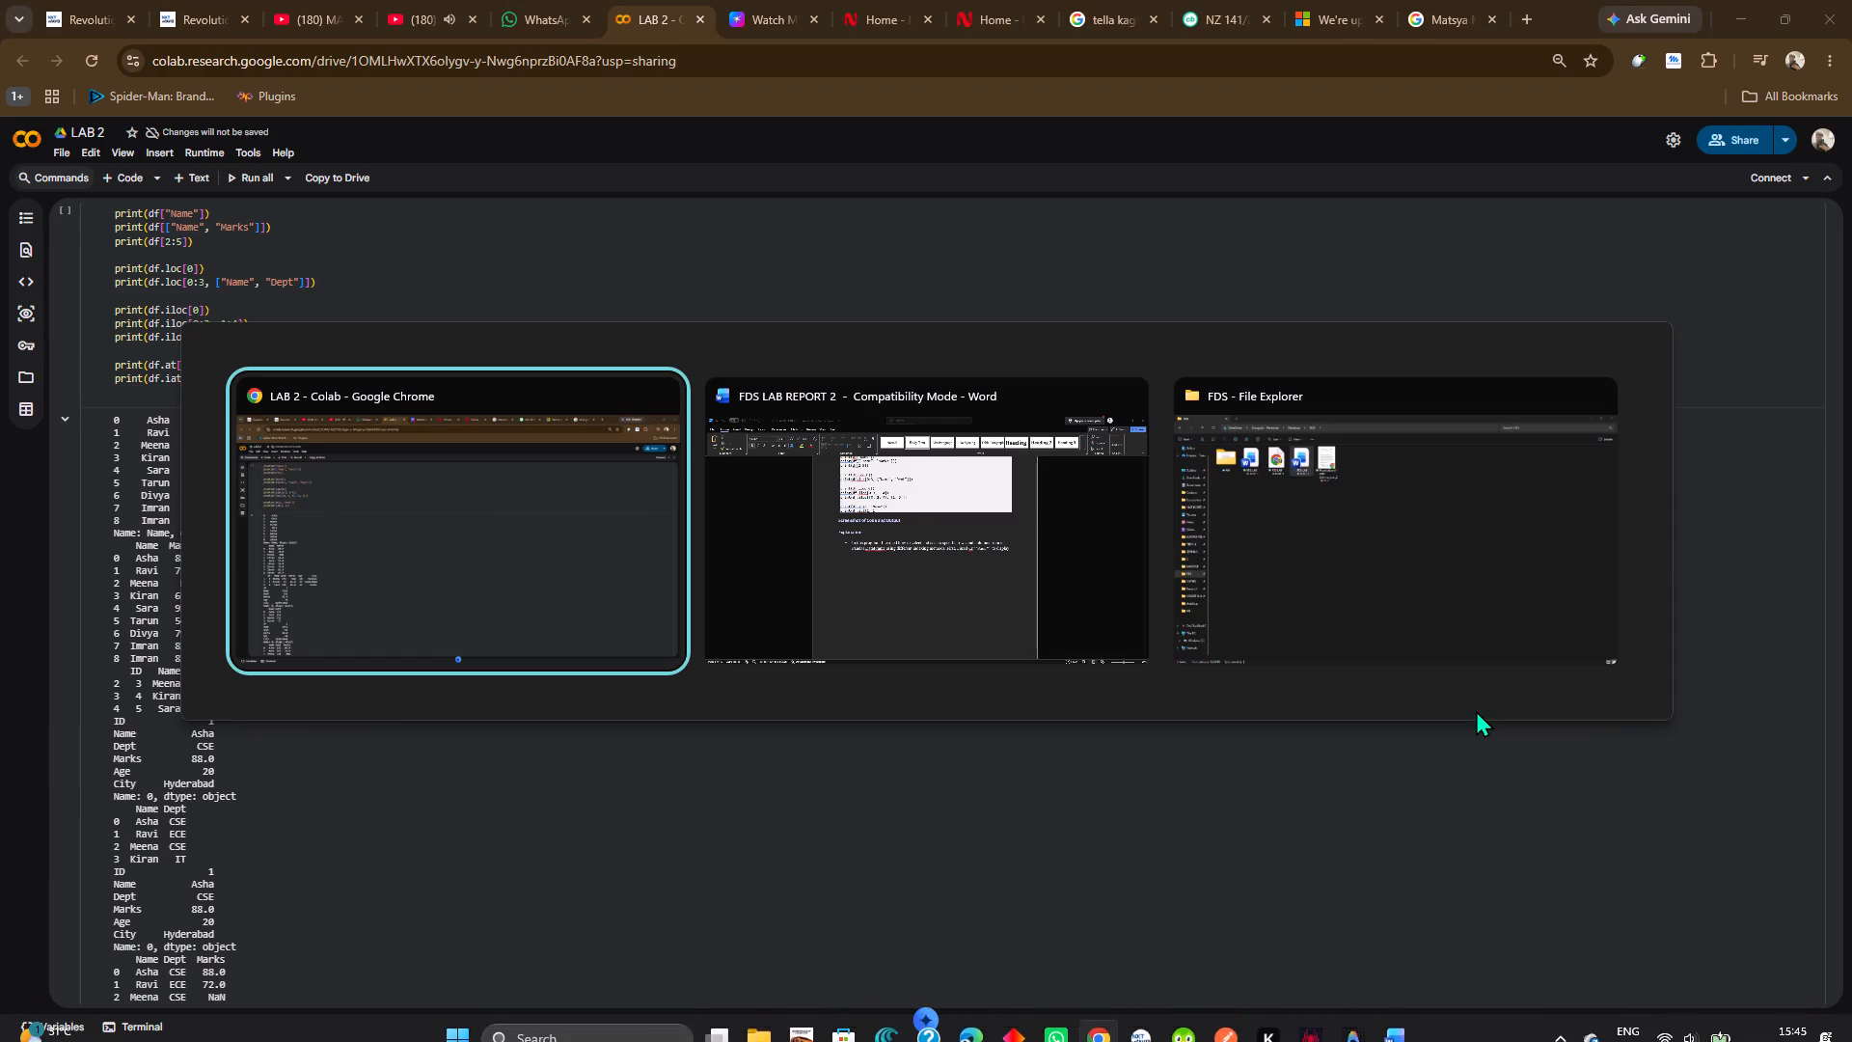
pyautogui.hotkey('ctrl', 'v')
# Delete the old output picture under "Screenshot of Code and Output" in the report's record-filtering part.
pyautogui.scroll(-3, 726, 696)
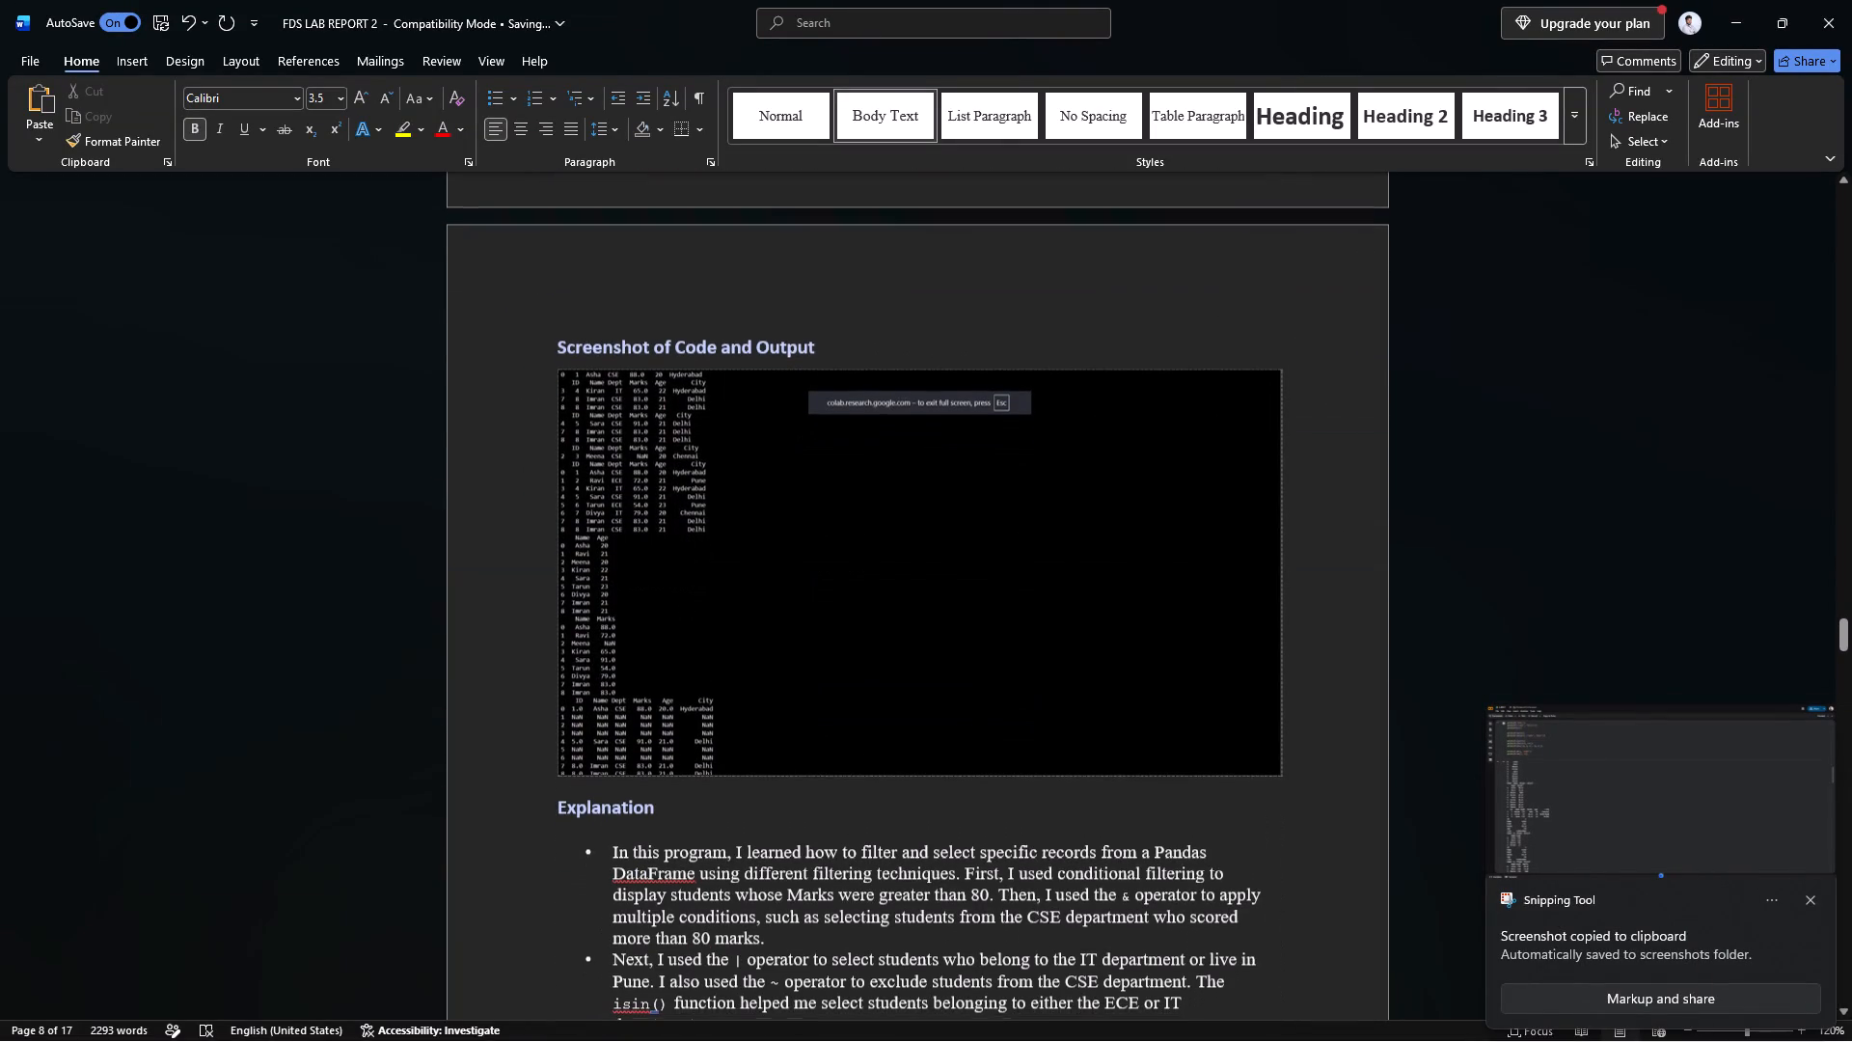
pyautogui.click(824, 680)
pyautogui.press('BackSpace')
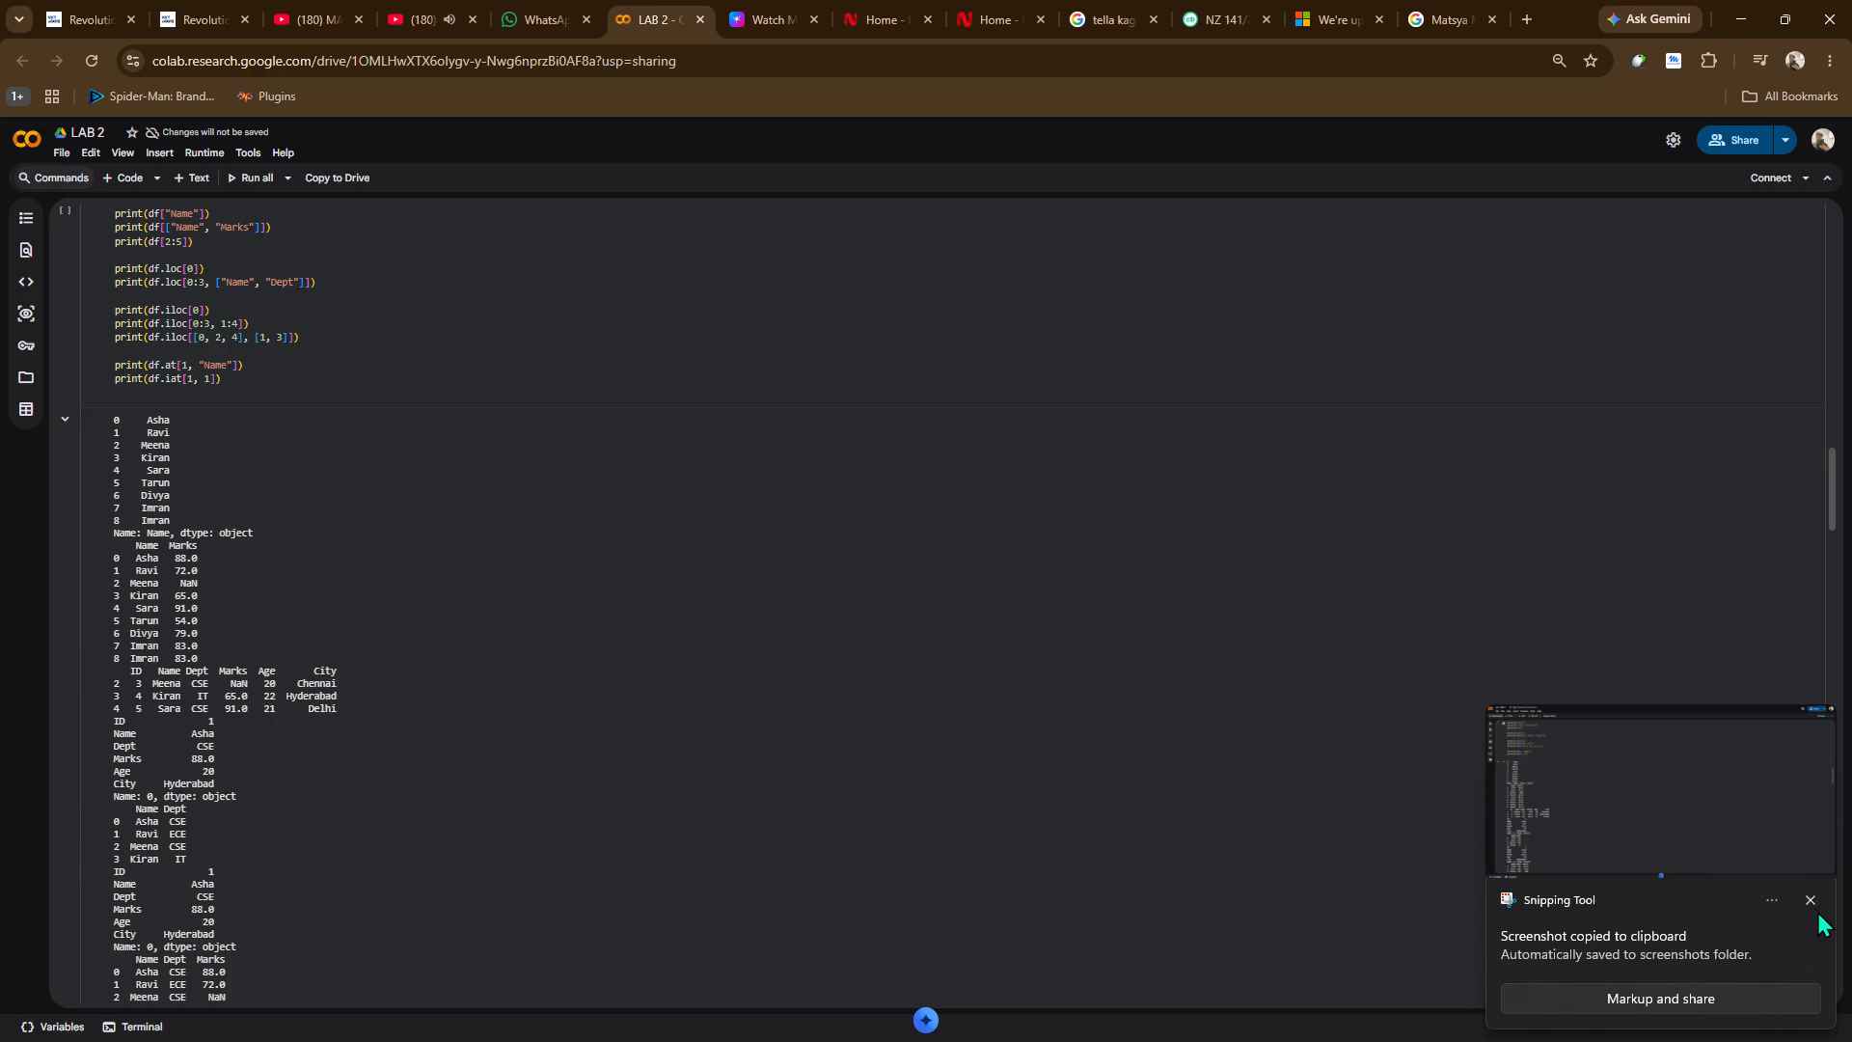
# Capture the notebook's df["Marks"] > 80 filtering cell with its output and paste it under the filtering part's screenshot heading in Word.
pyautogui.click(1813, 901)
pyautogui.scroll(-4, 1171, 783)
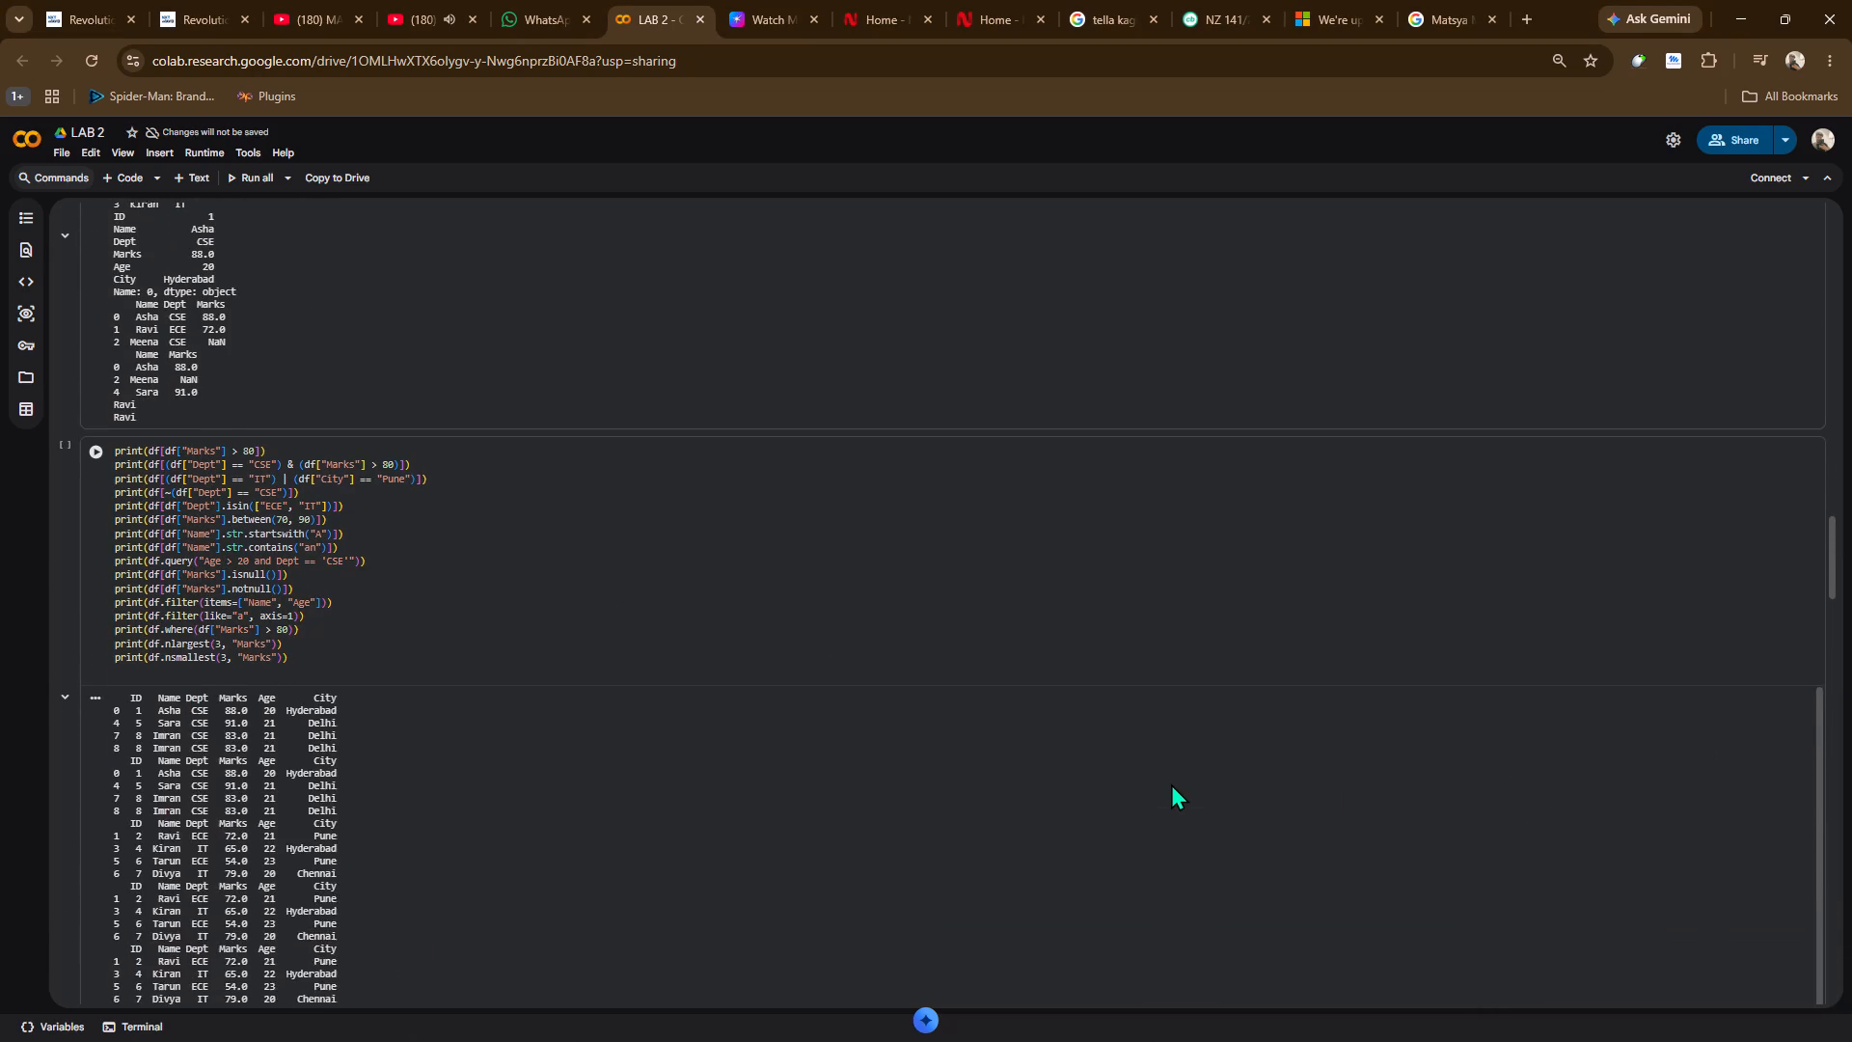
pyautogui.scroll(-2, 1171, 783)
pyautogui.scroll(3, 1171, 783)
pyautogui.scroll(-1, 1183, 731)
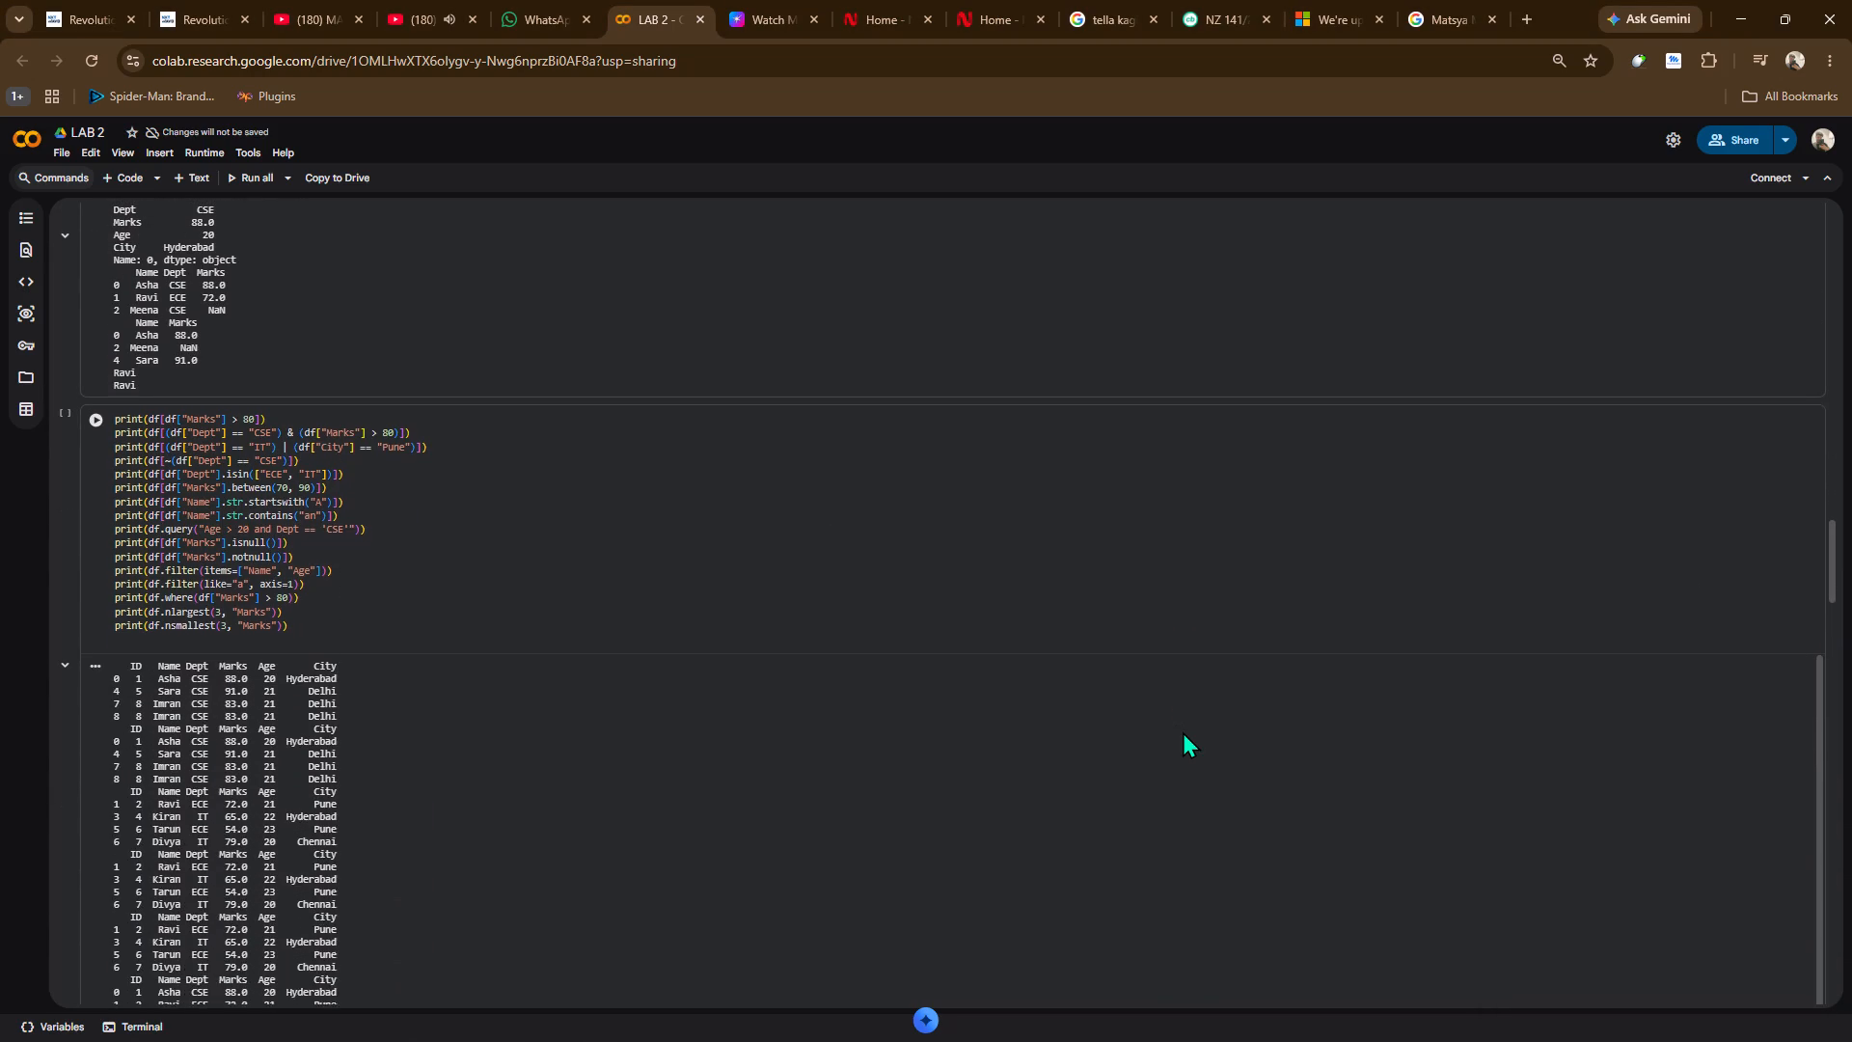
pyautogui.scroll(-1, 1187, 533)
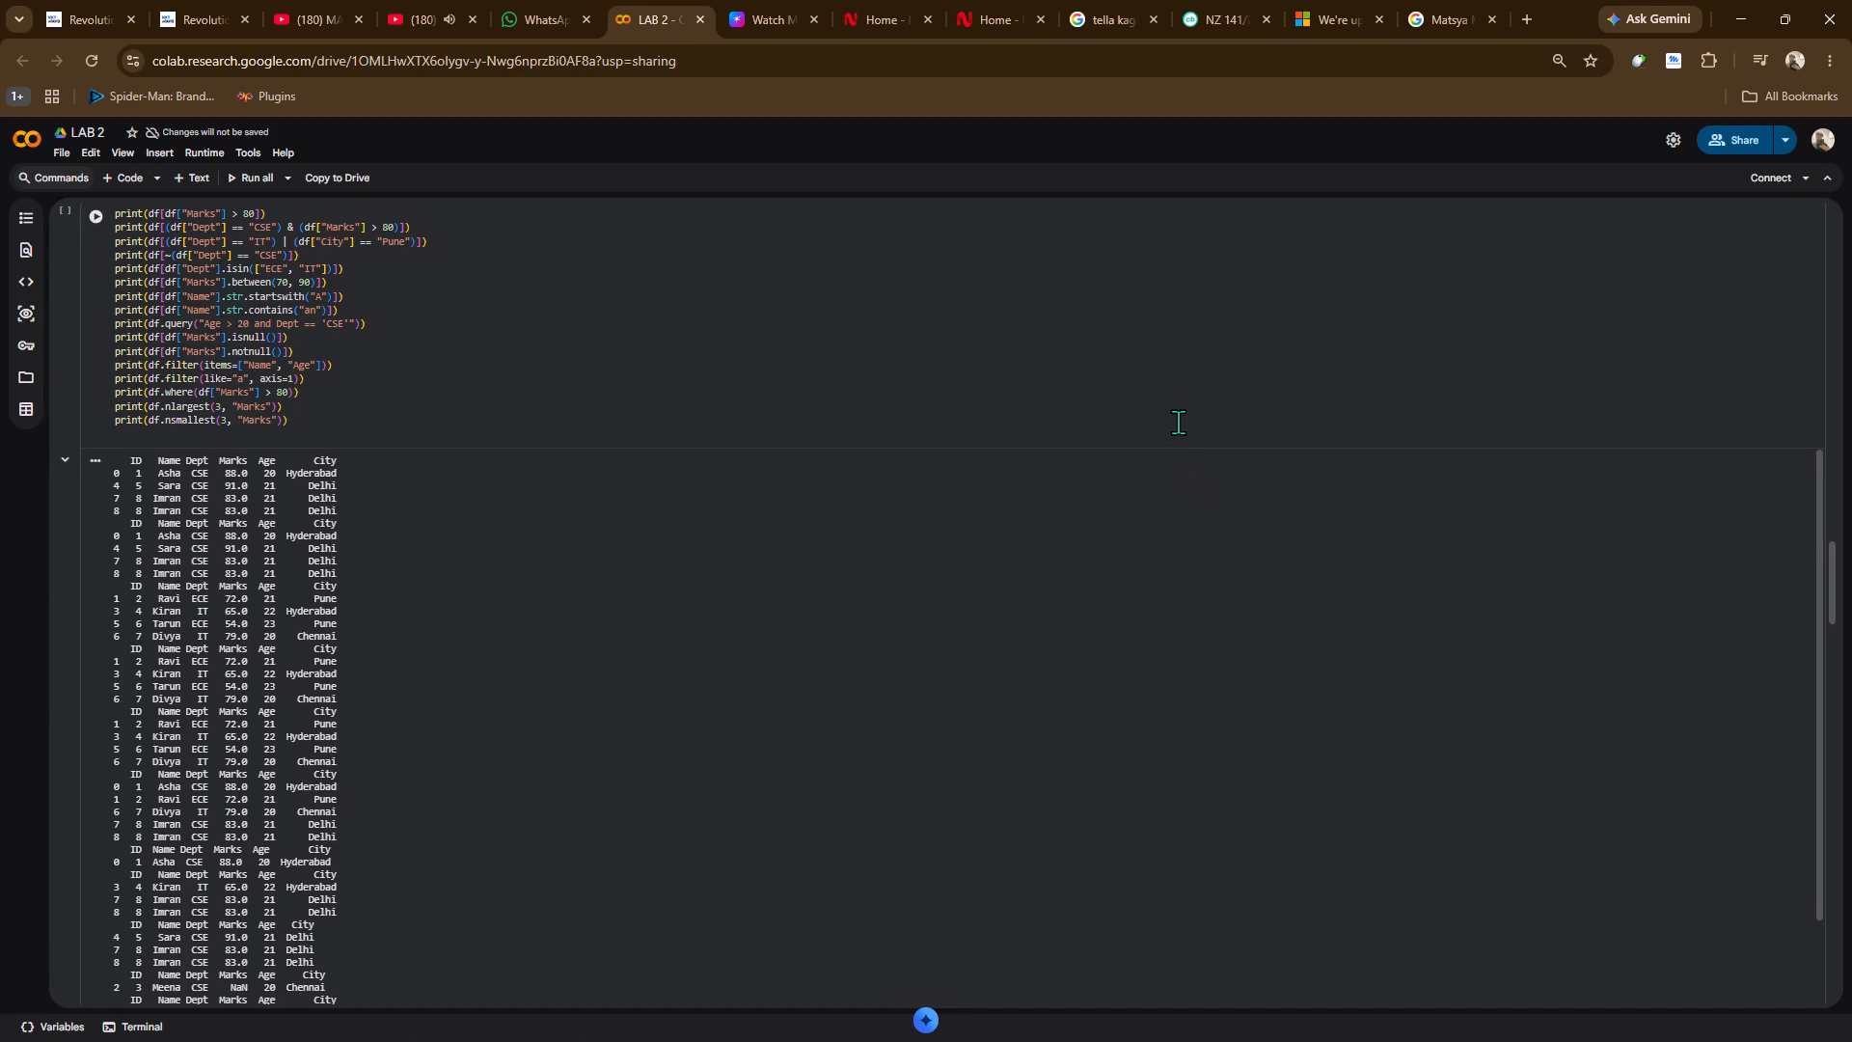
pyautogui.press('Print')
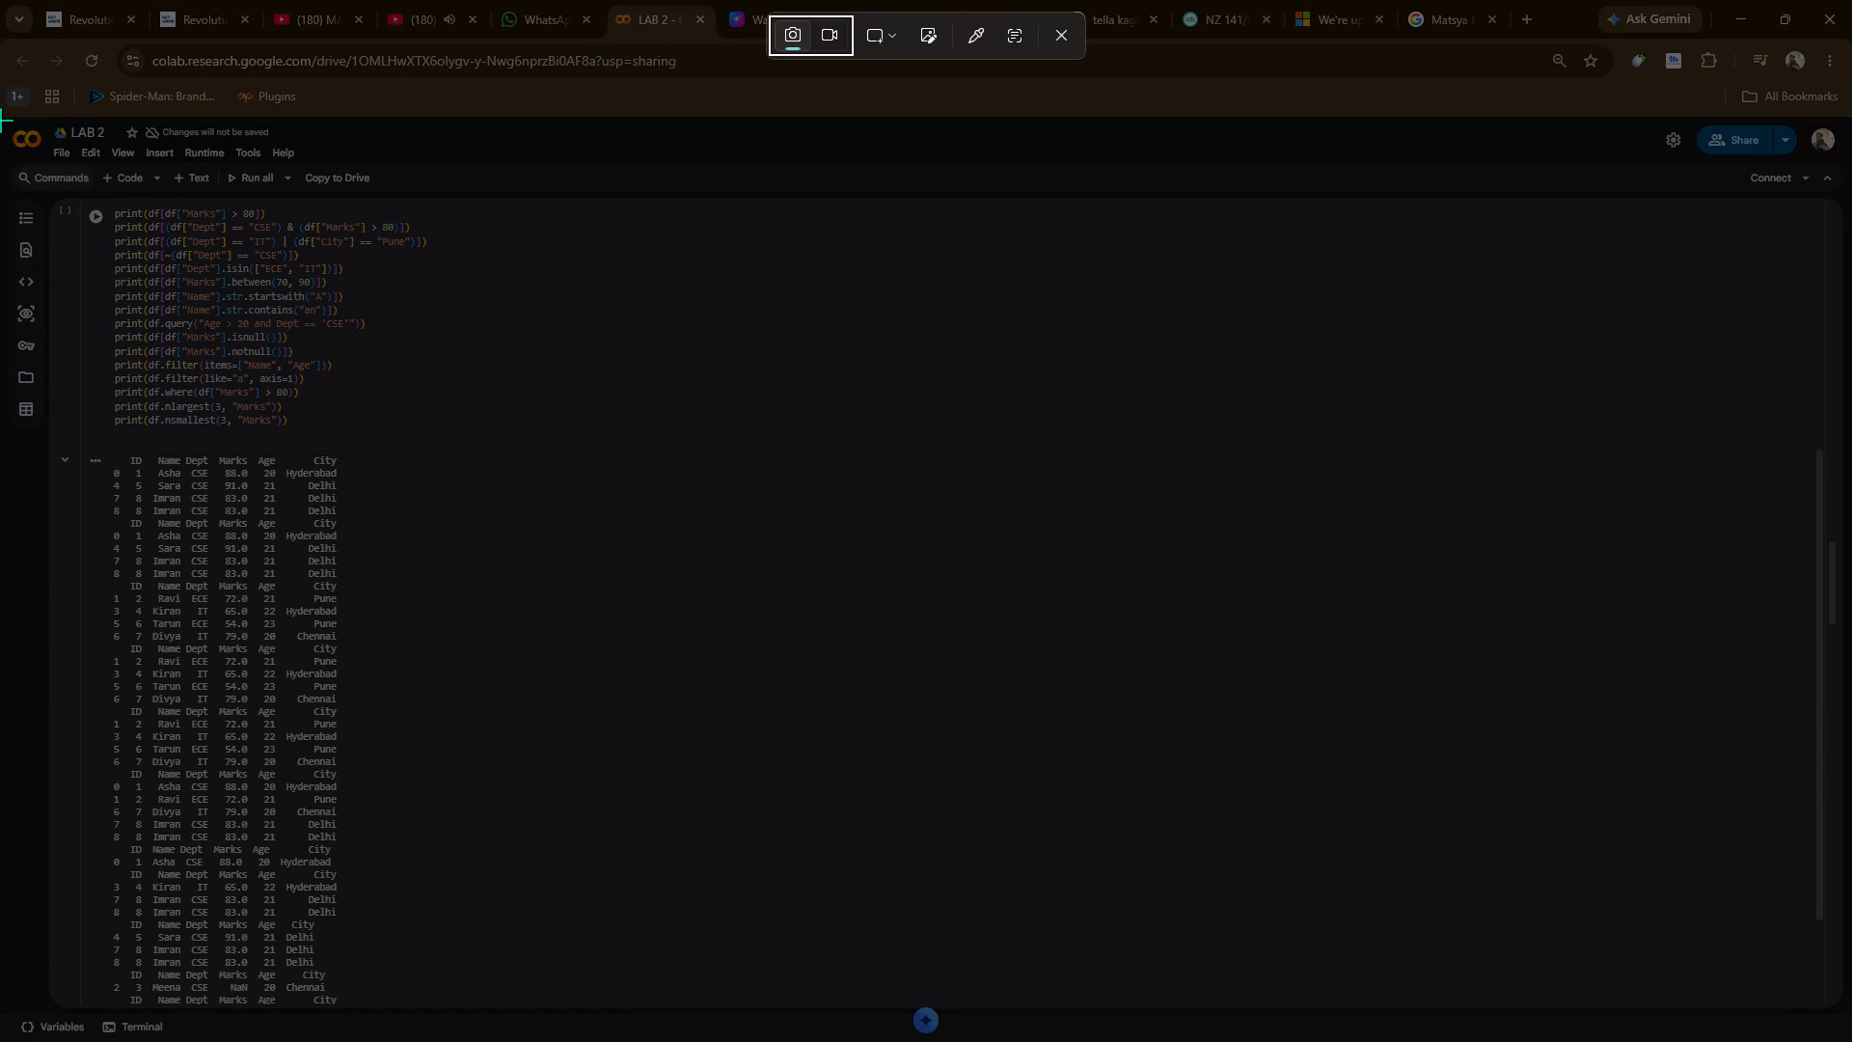
pyautogui.moveTo(0, 117); pyautogui.dragTo(1848, 1032)
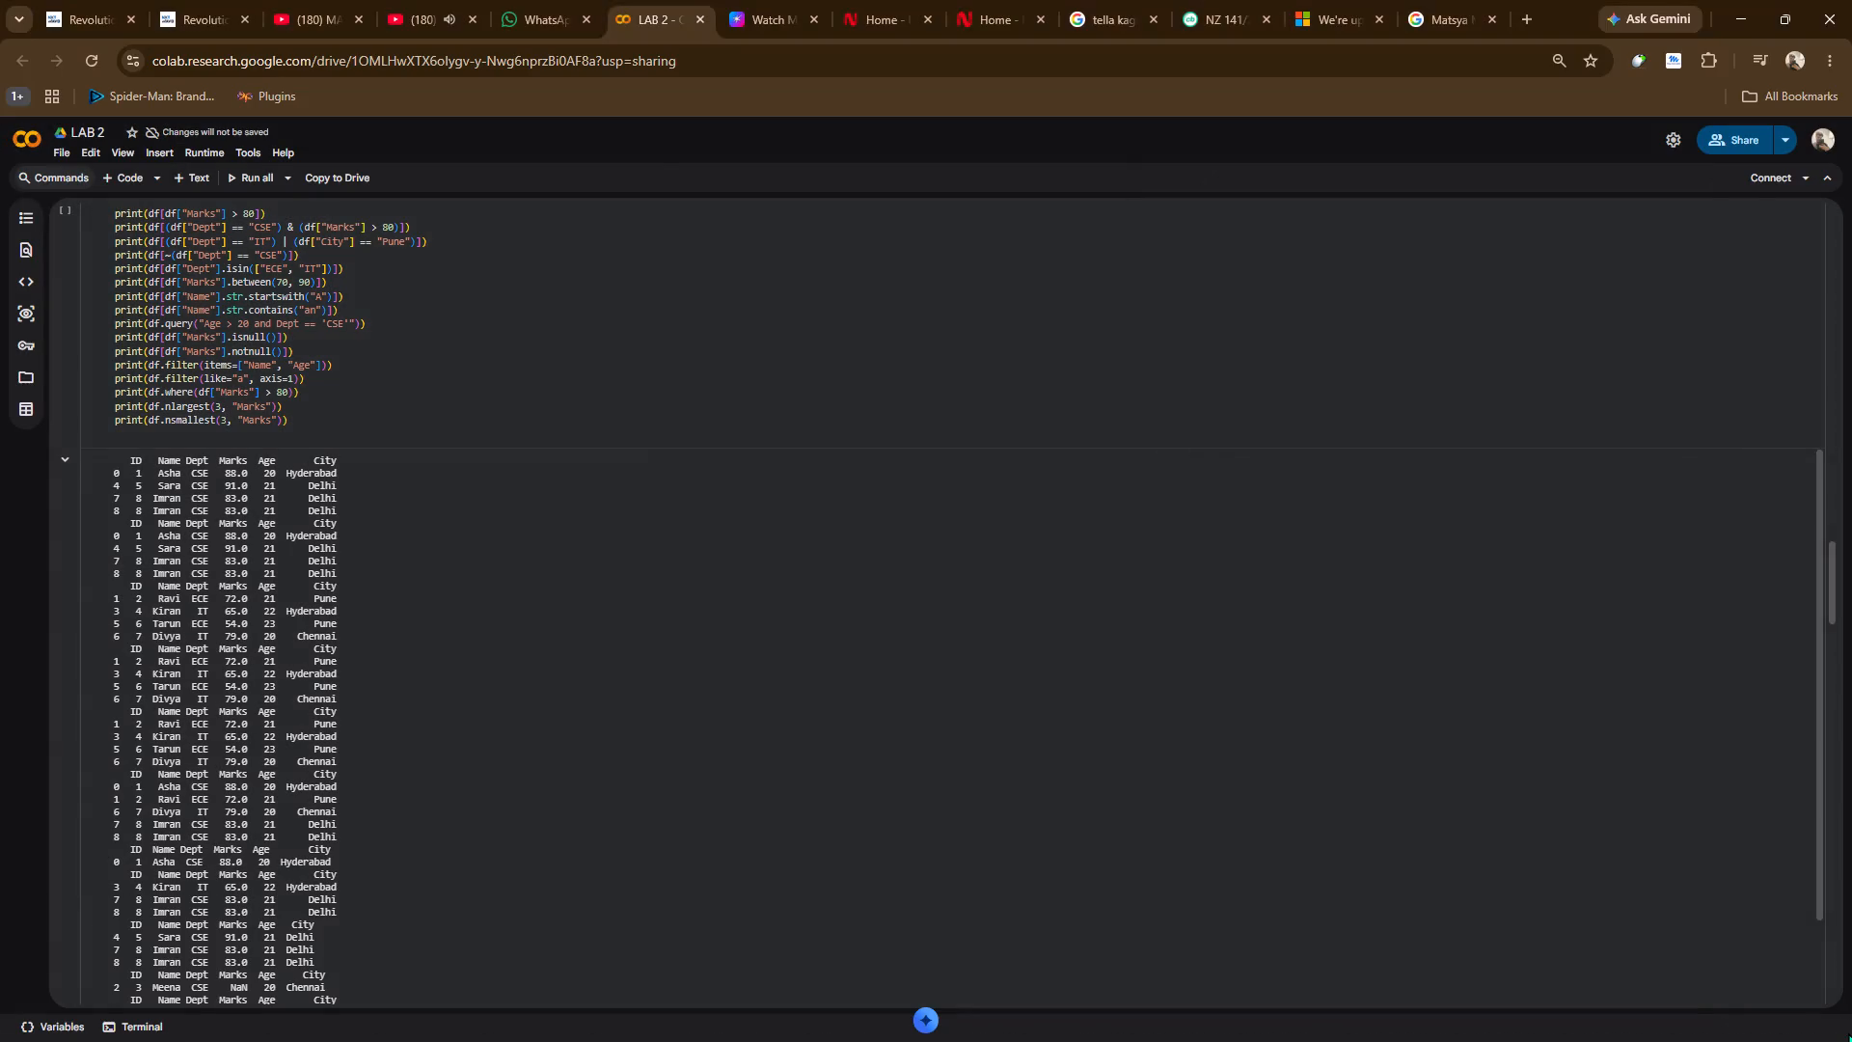
pyautogui.hotkey('ctrl', 'v')
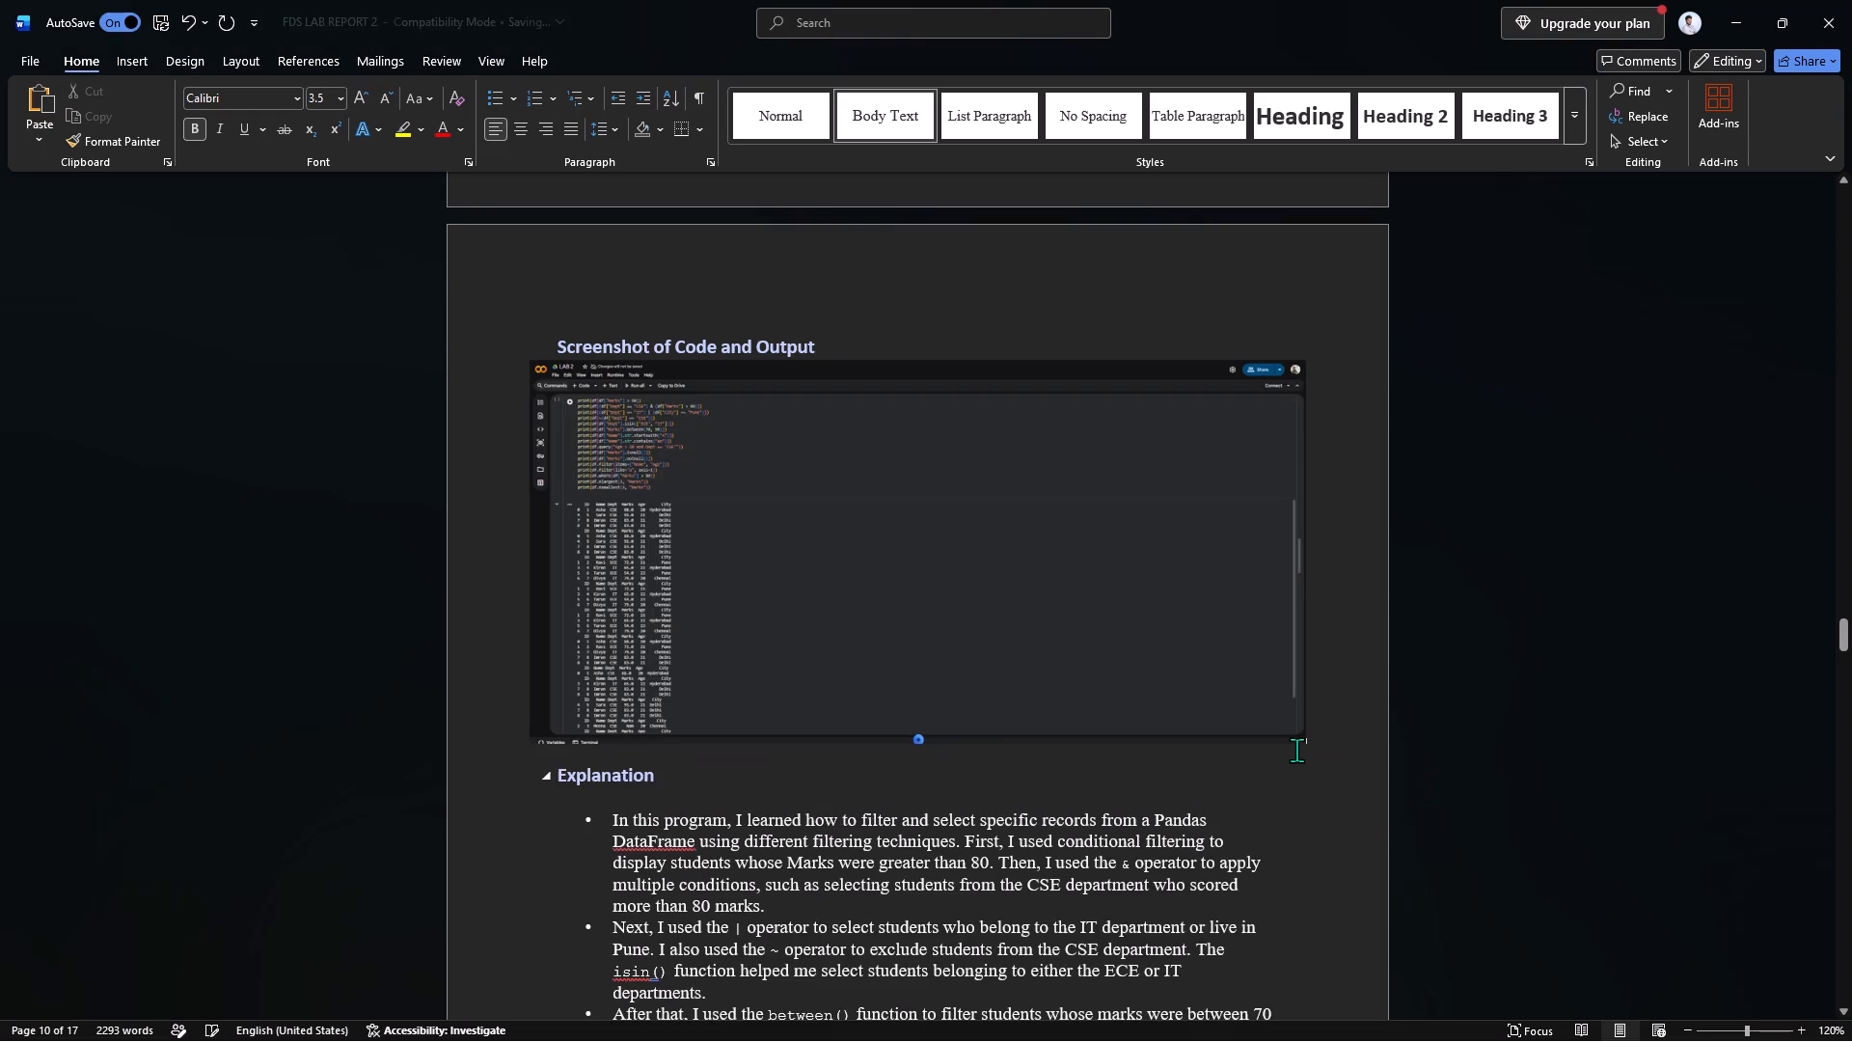
# Capture the notebook's clean = df.copy() data-cleaning cell with its output for the report's cleaning part, and return to Word.
pyautogui.scroll(-2, 1296, 750)
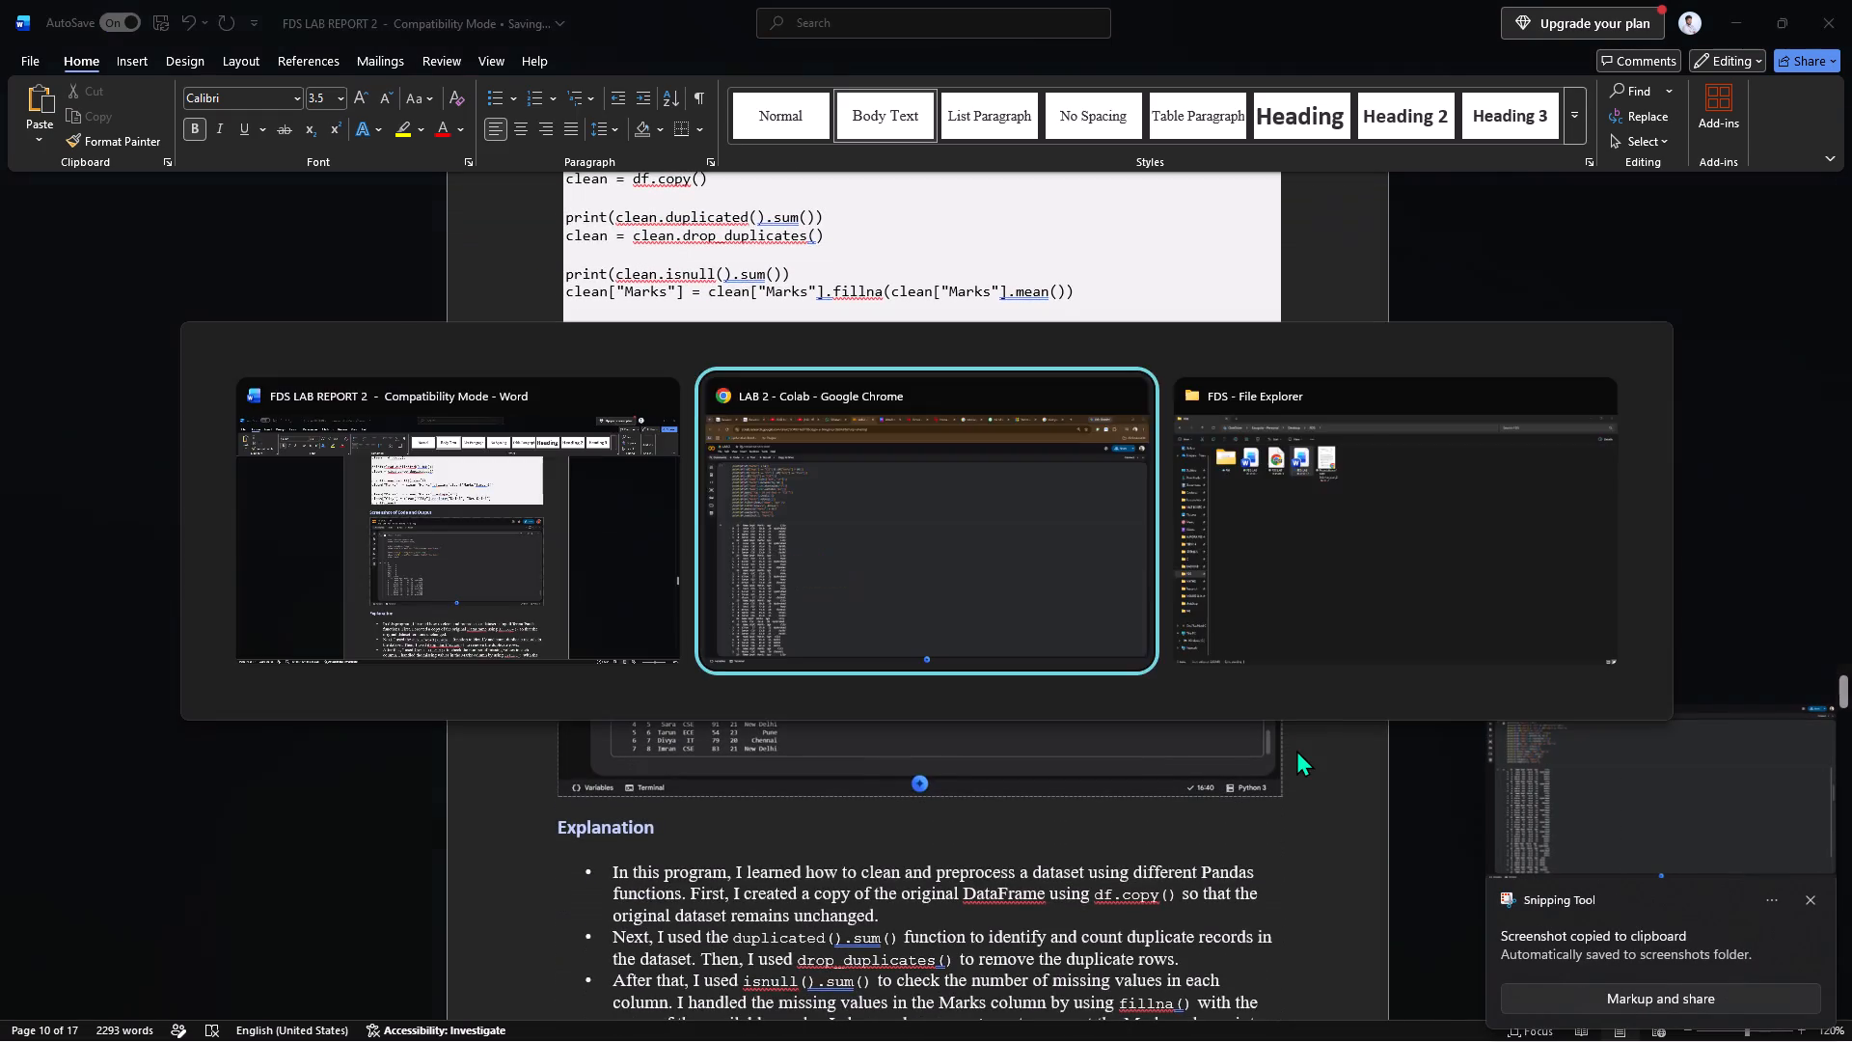
pyautogui.scroll(-6, 840, 666)
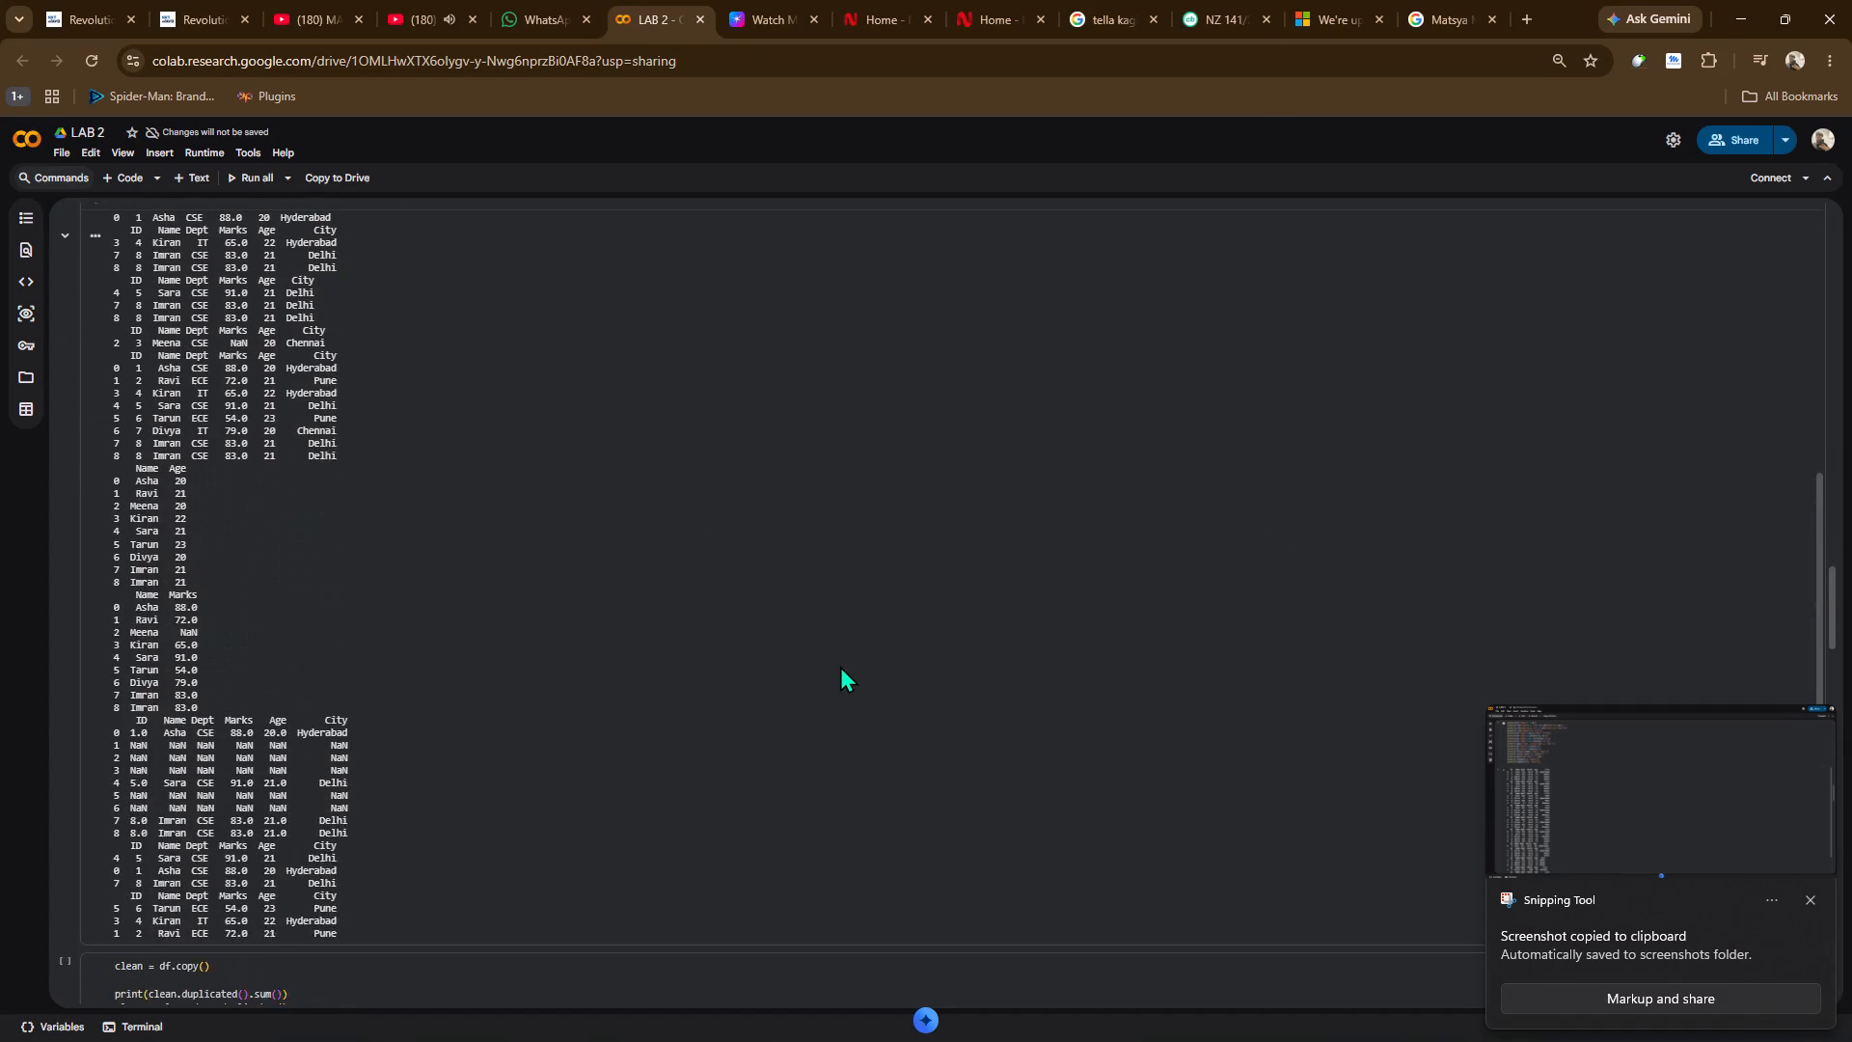
pyautogui.scroll(-6, 840, 666)
pyautogui.scroll(-1, 754, 721)
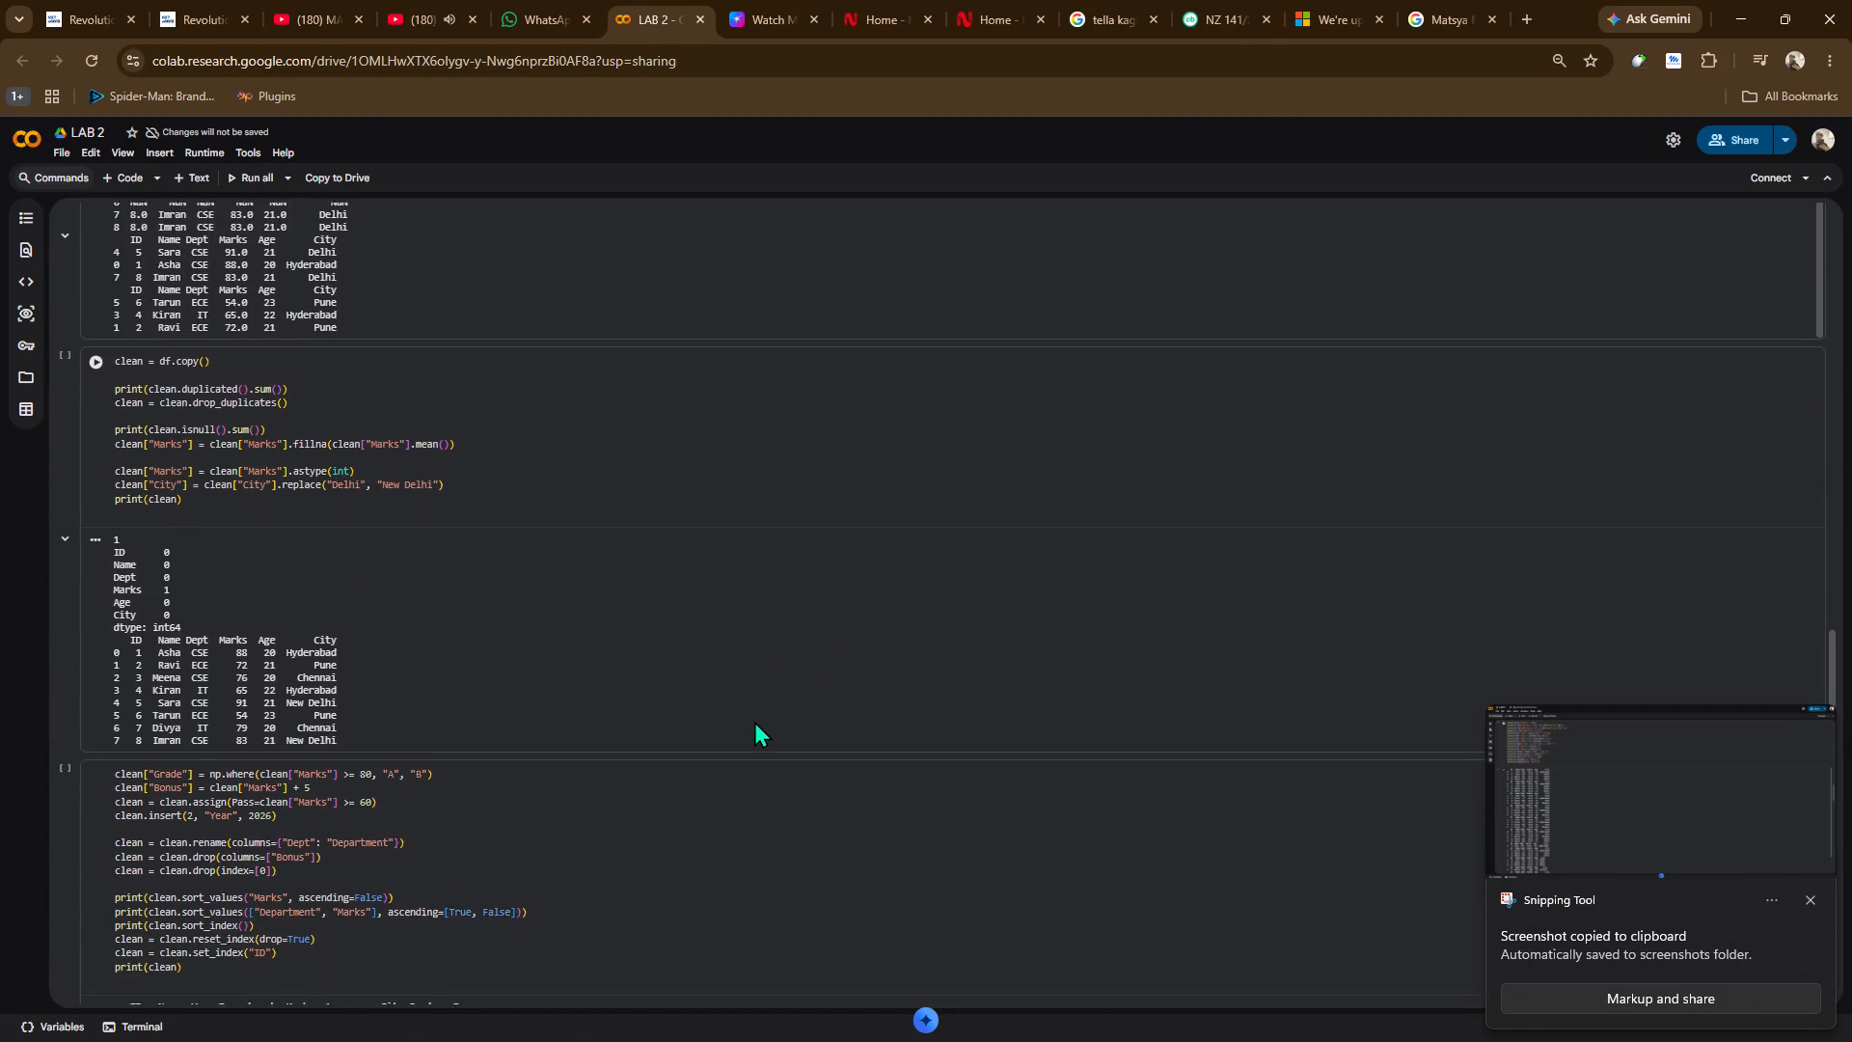
pyautogui.scroll(-2, 754, 721)
pyautogui.scroll(1, 757, 711)
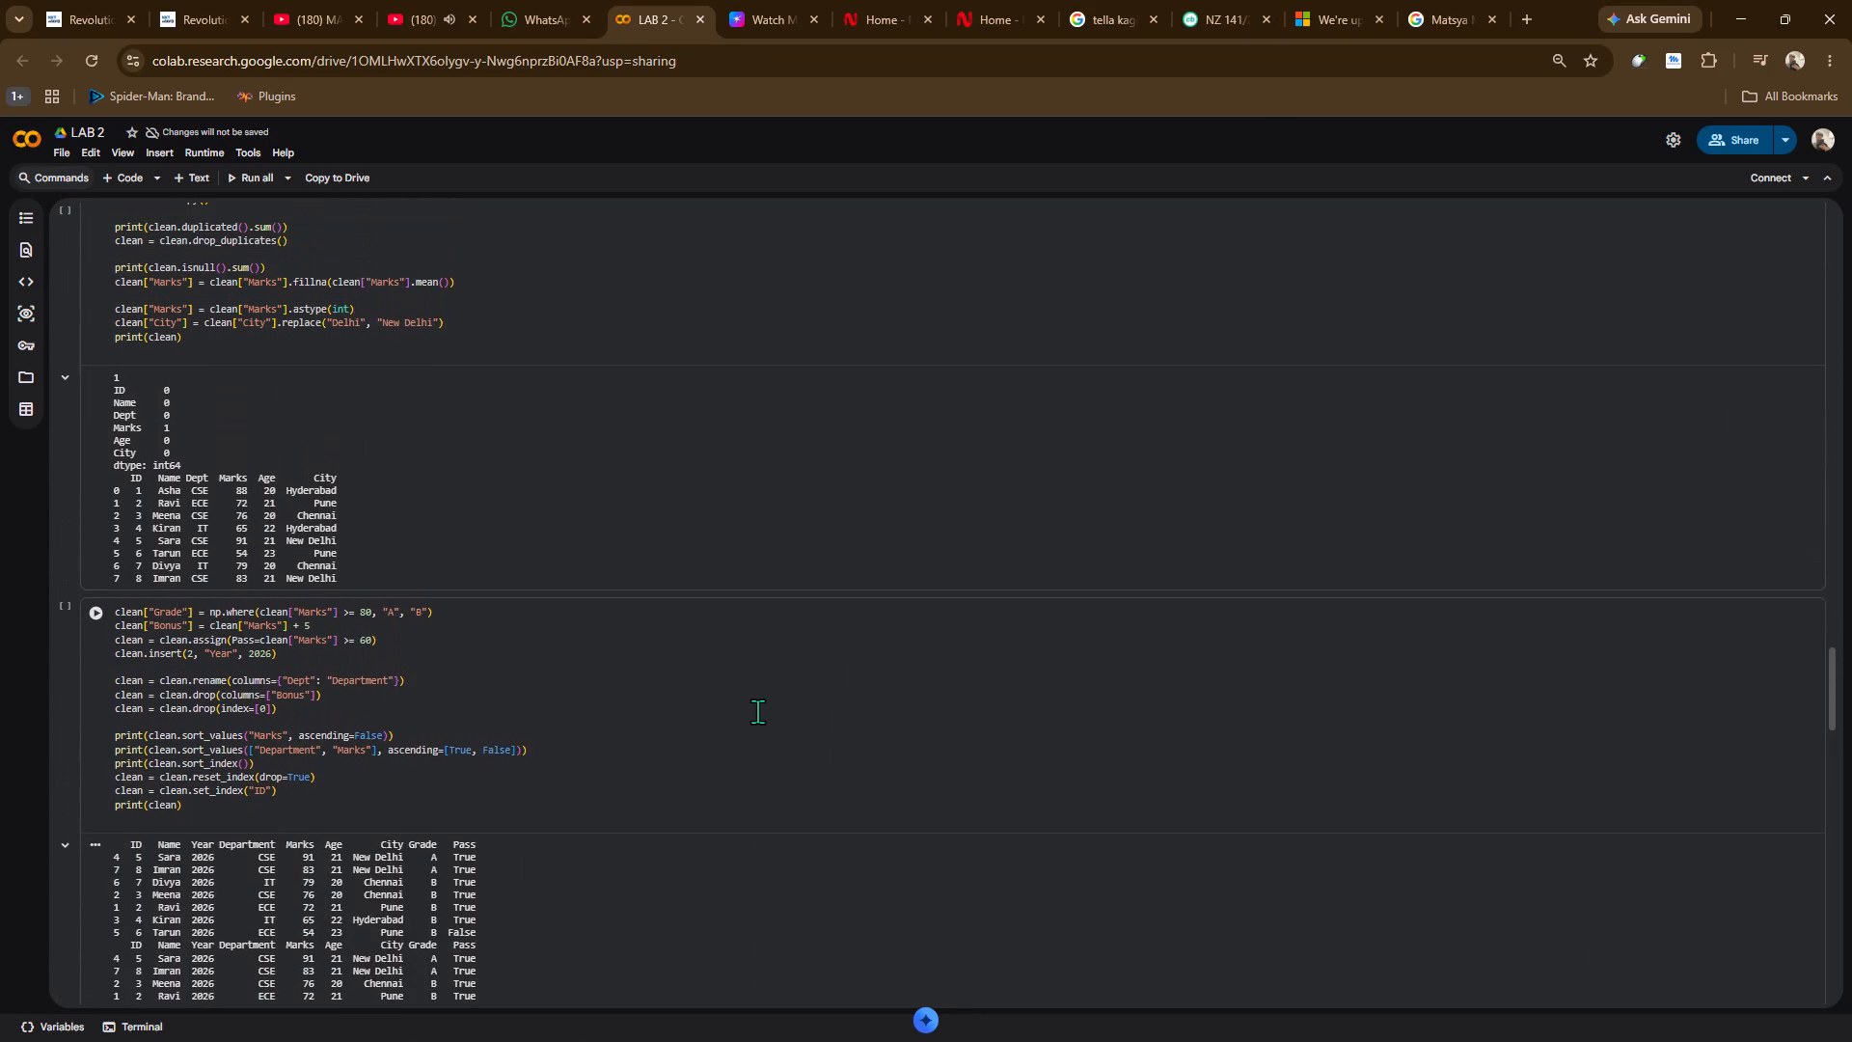
pyautogui.scroll(2, 757, 711)
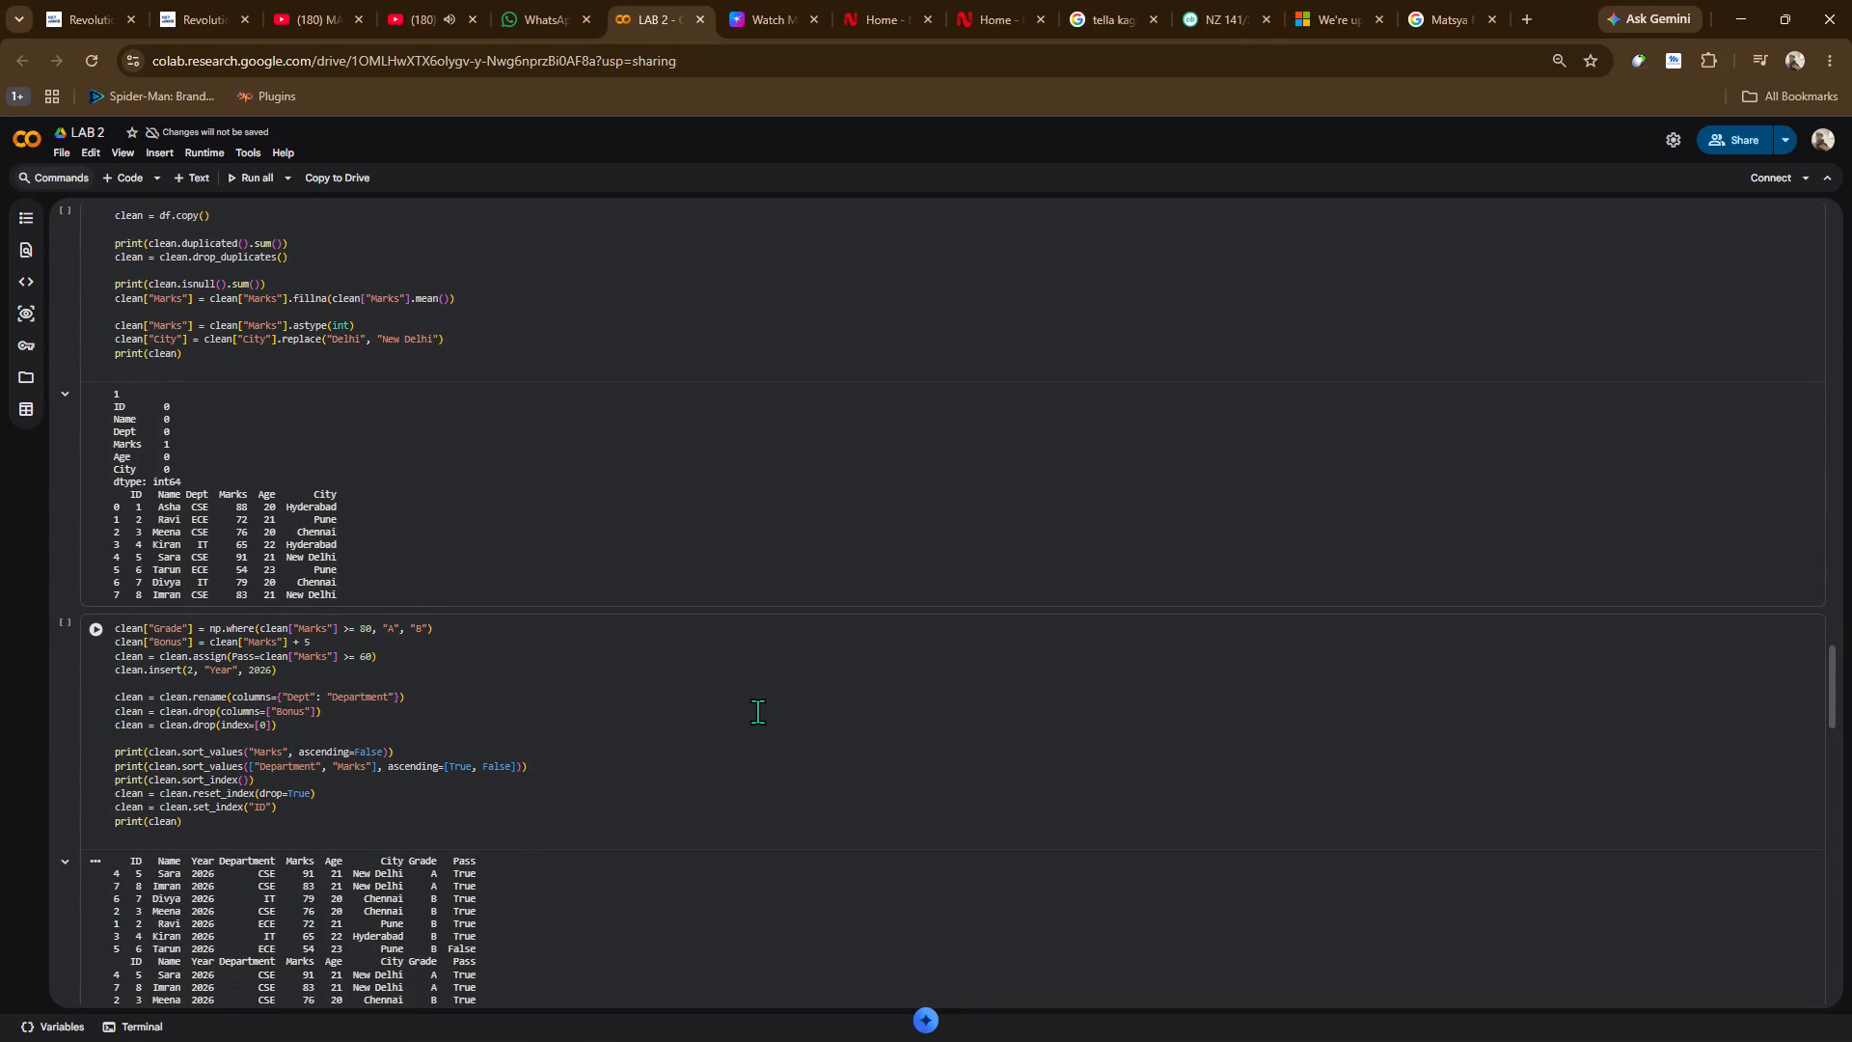
pyautogui.press('Print')
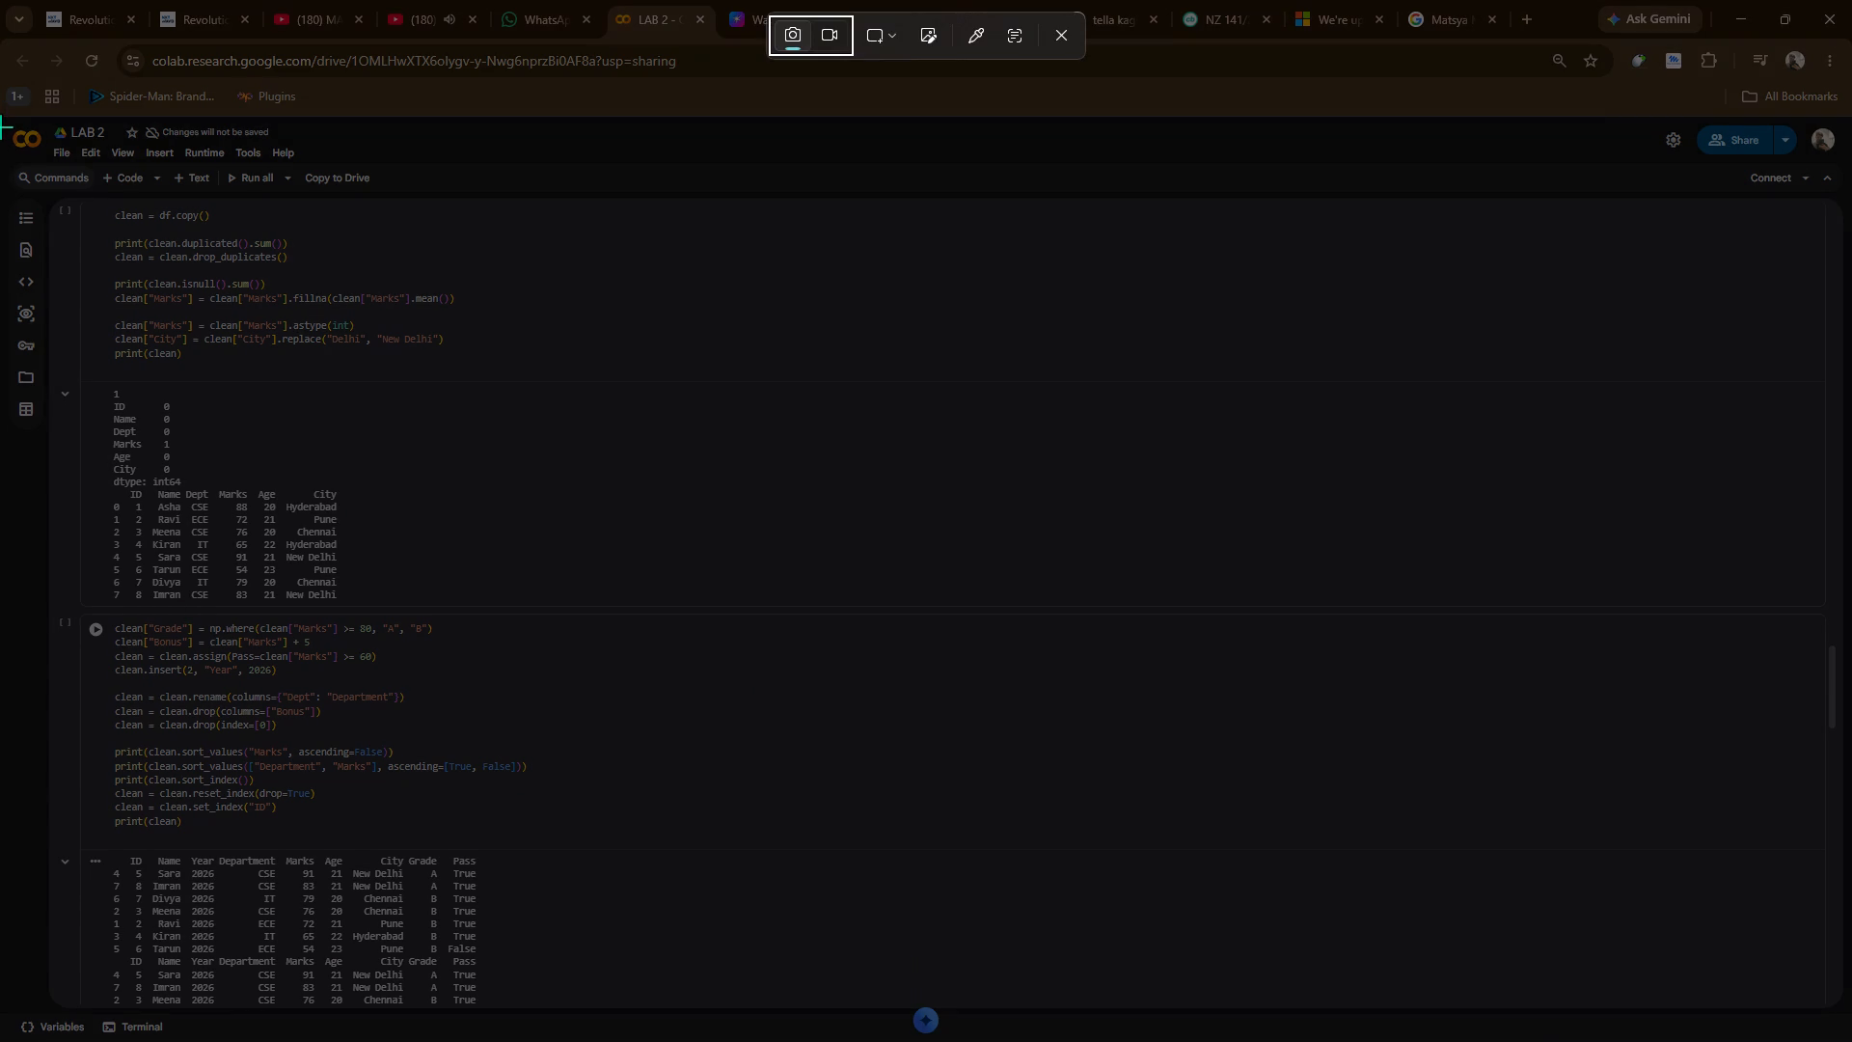
pyautogui.moveTo(0, 119); pyautogui.dragTo(1851, 1041)
pyautogui.hscroll(1, 1838, 1041)
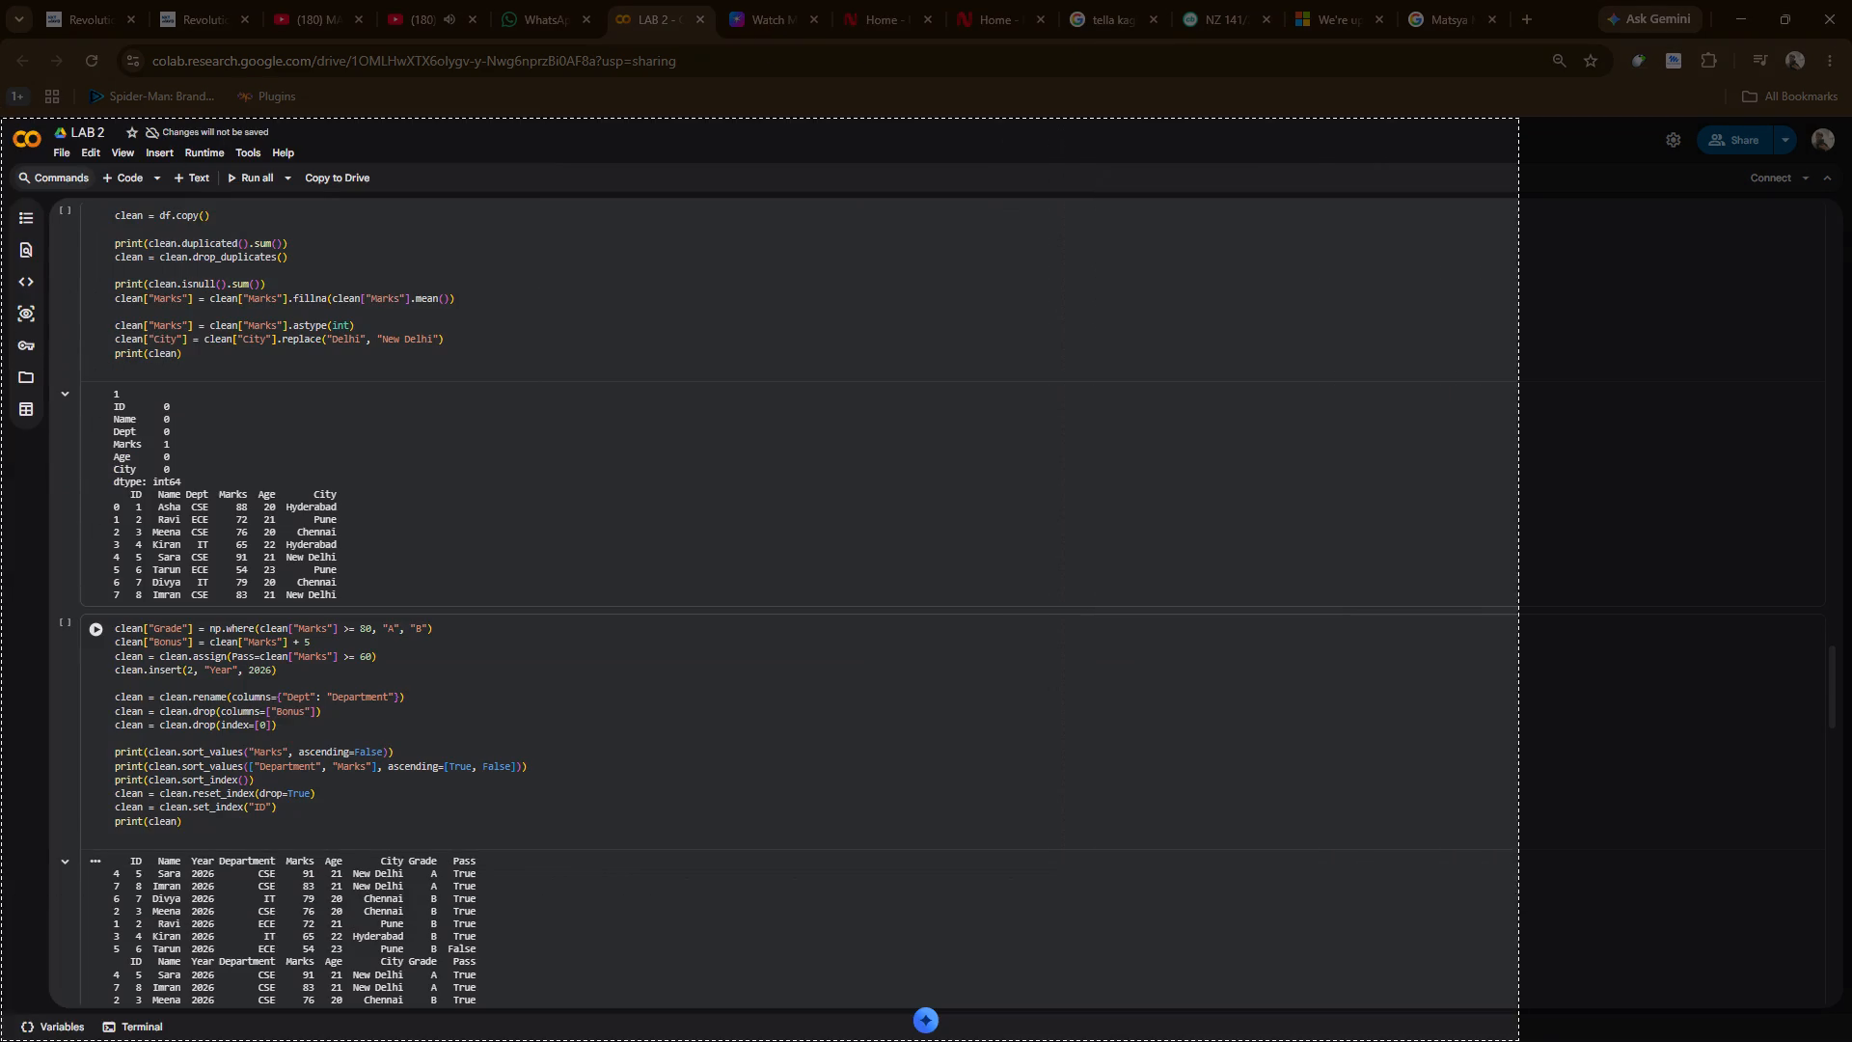
pyautogui.hscroll(1, 1851, 1041)
pyautogui.moveTo(1851, 1041); pyautogui.dragTo(1845, 1035)
pyautogui.scroll(2, 1851, 1041)
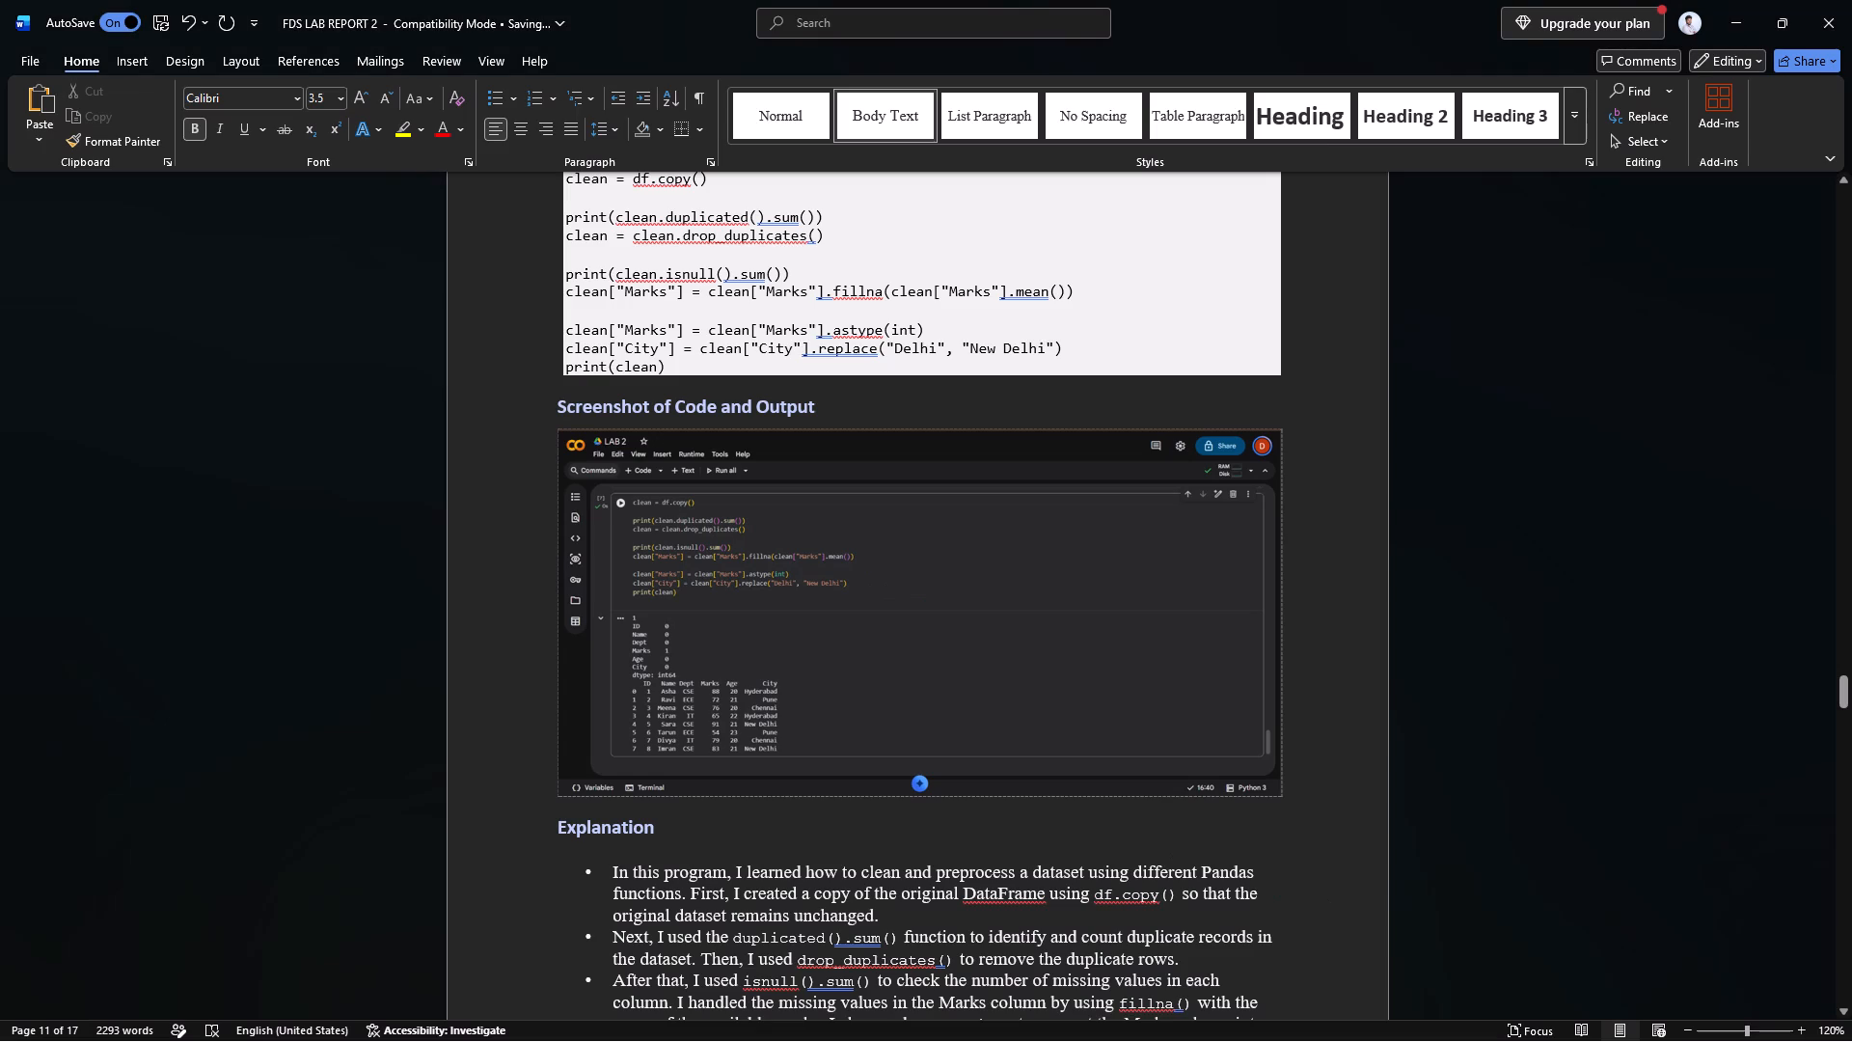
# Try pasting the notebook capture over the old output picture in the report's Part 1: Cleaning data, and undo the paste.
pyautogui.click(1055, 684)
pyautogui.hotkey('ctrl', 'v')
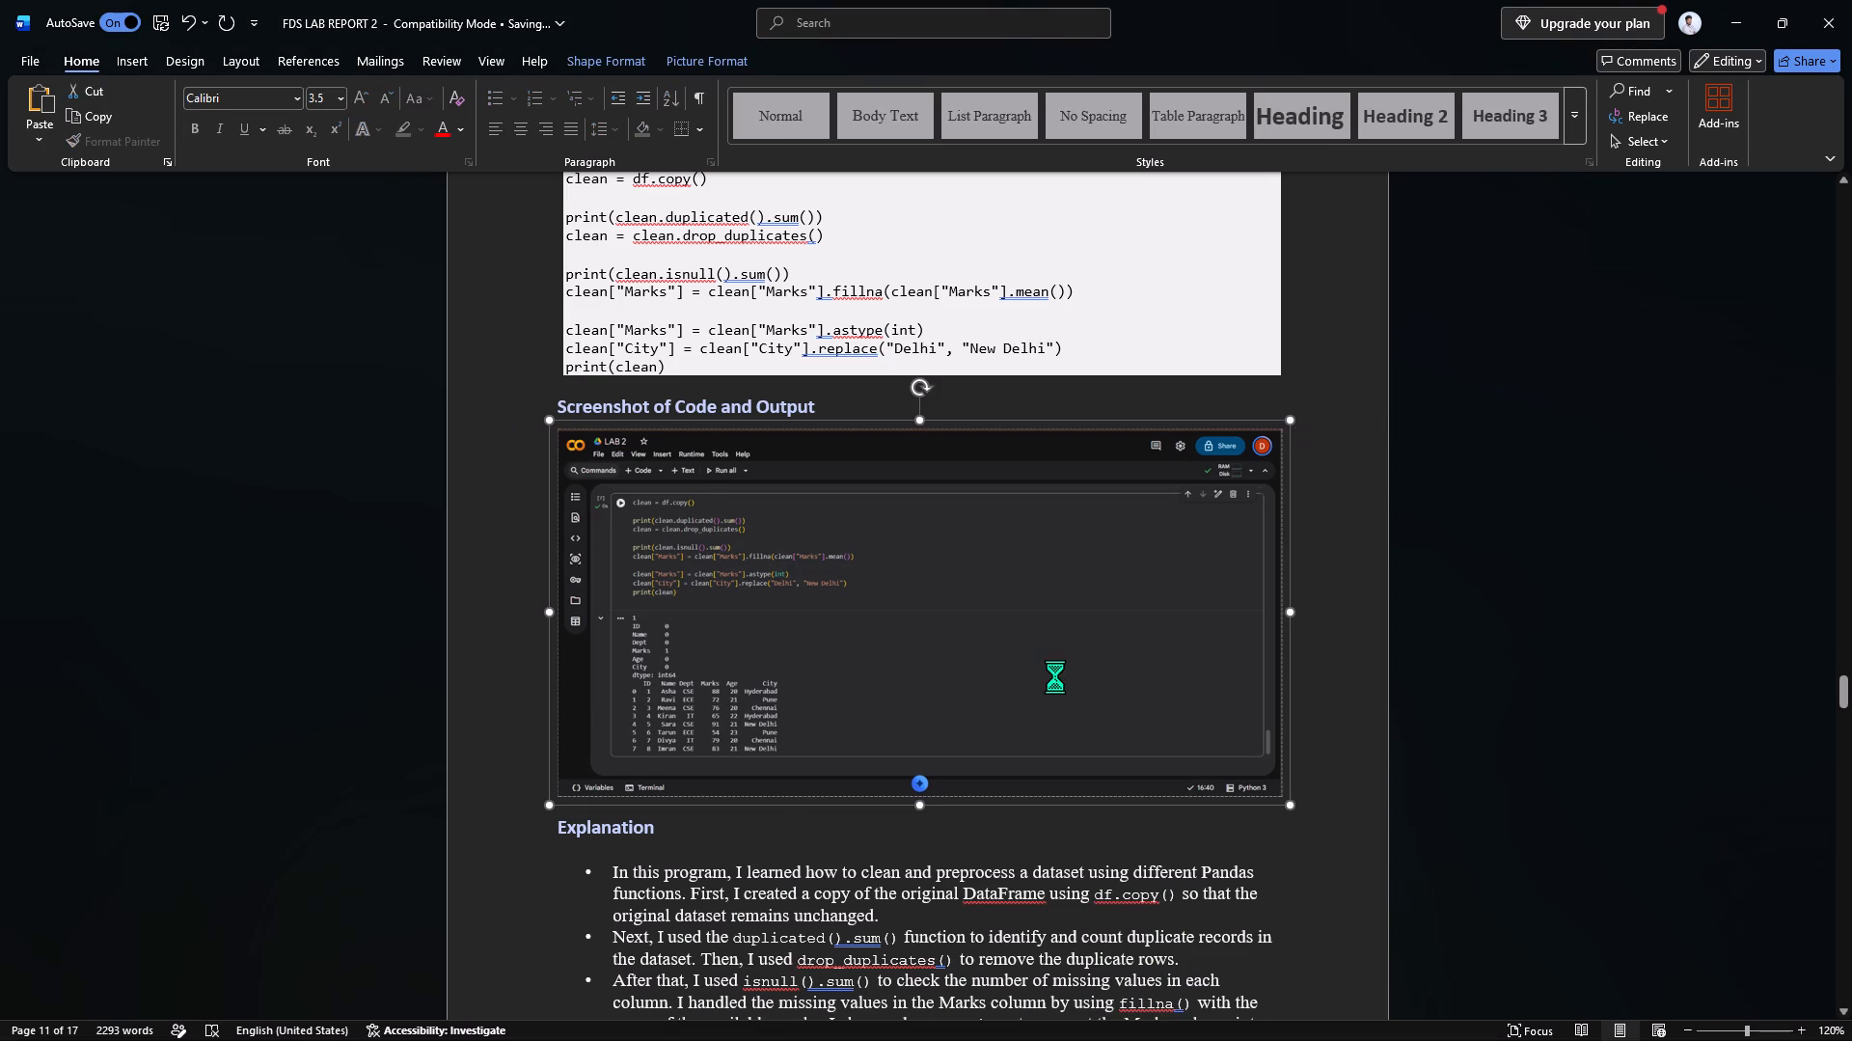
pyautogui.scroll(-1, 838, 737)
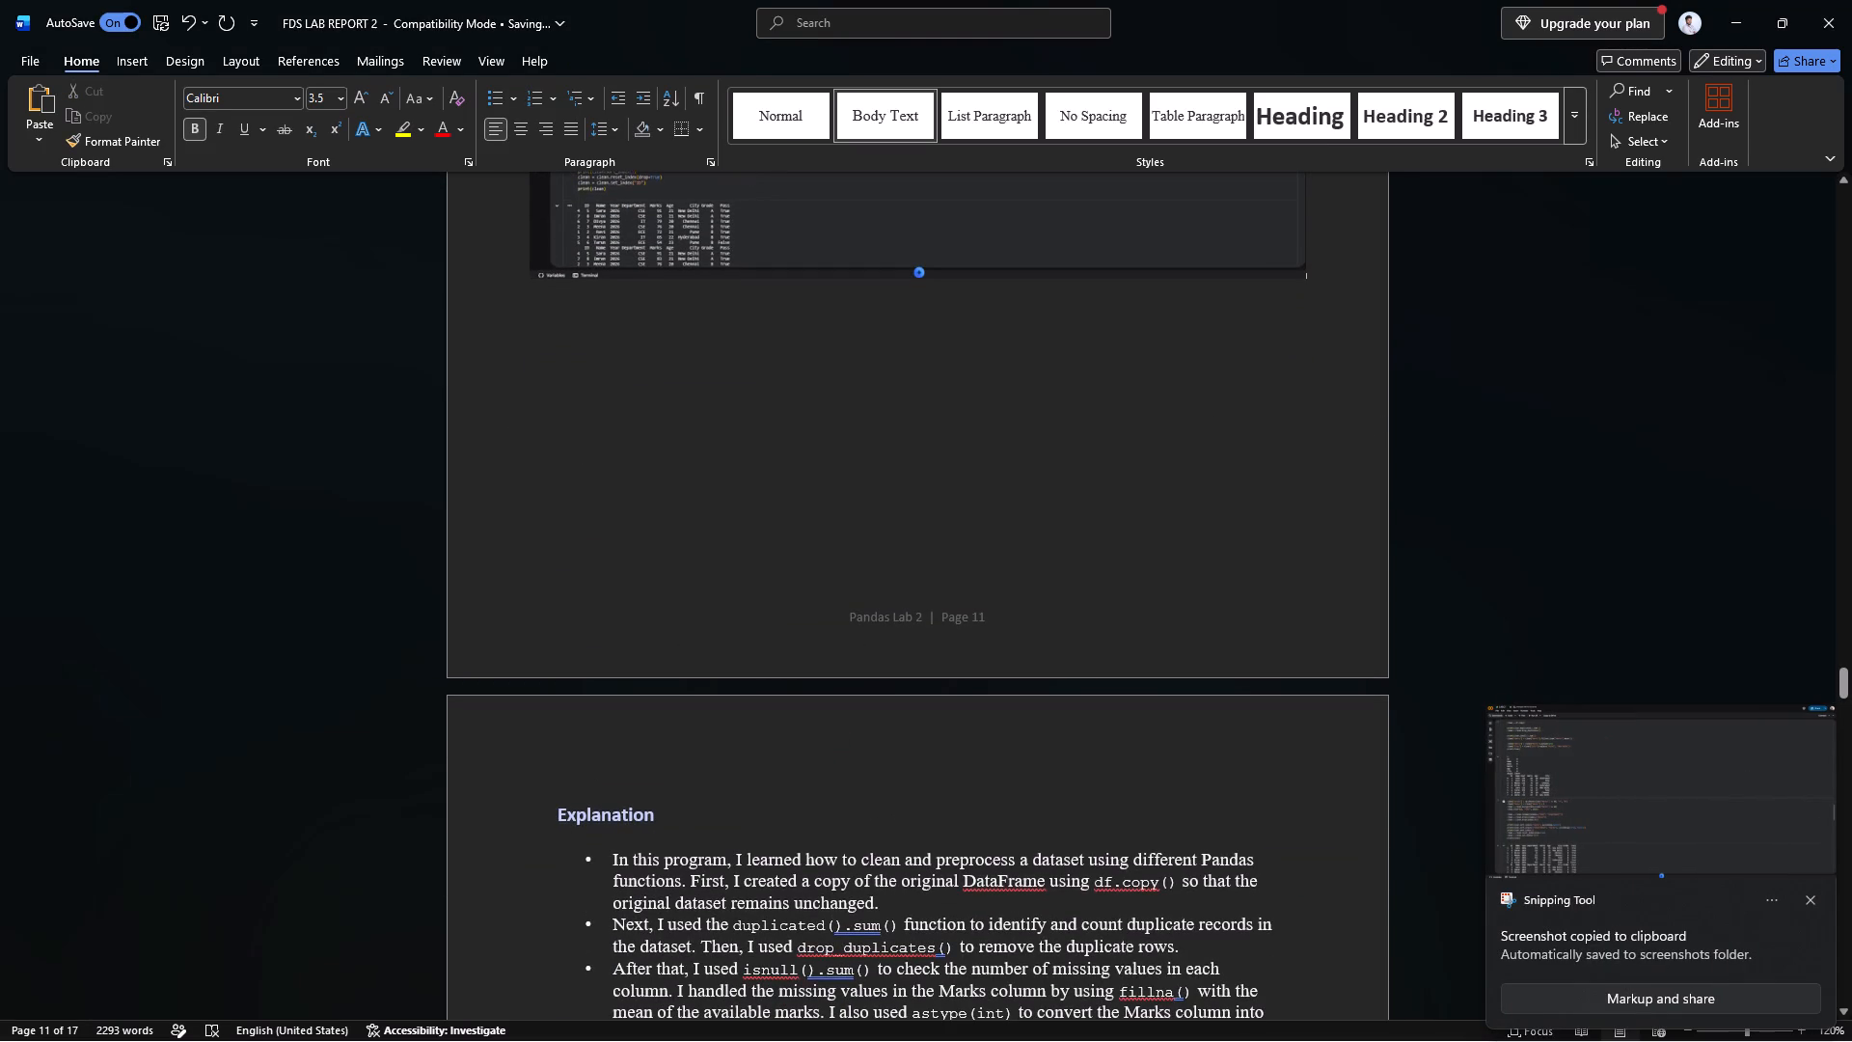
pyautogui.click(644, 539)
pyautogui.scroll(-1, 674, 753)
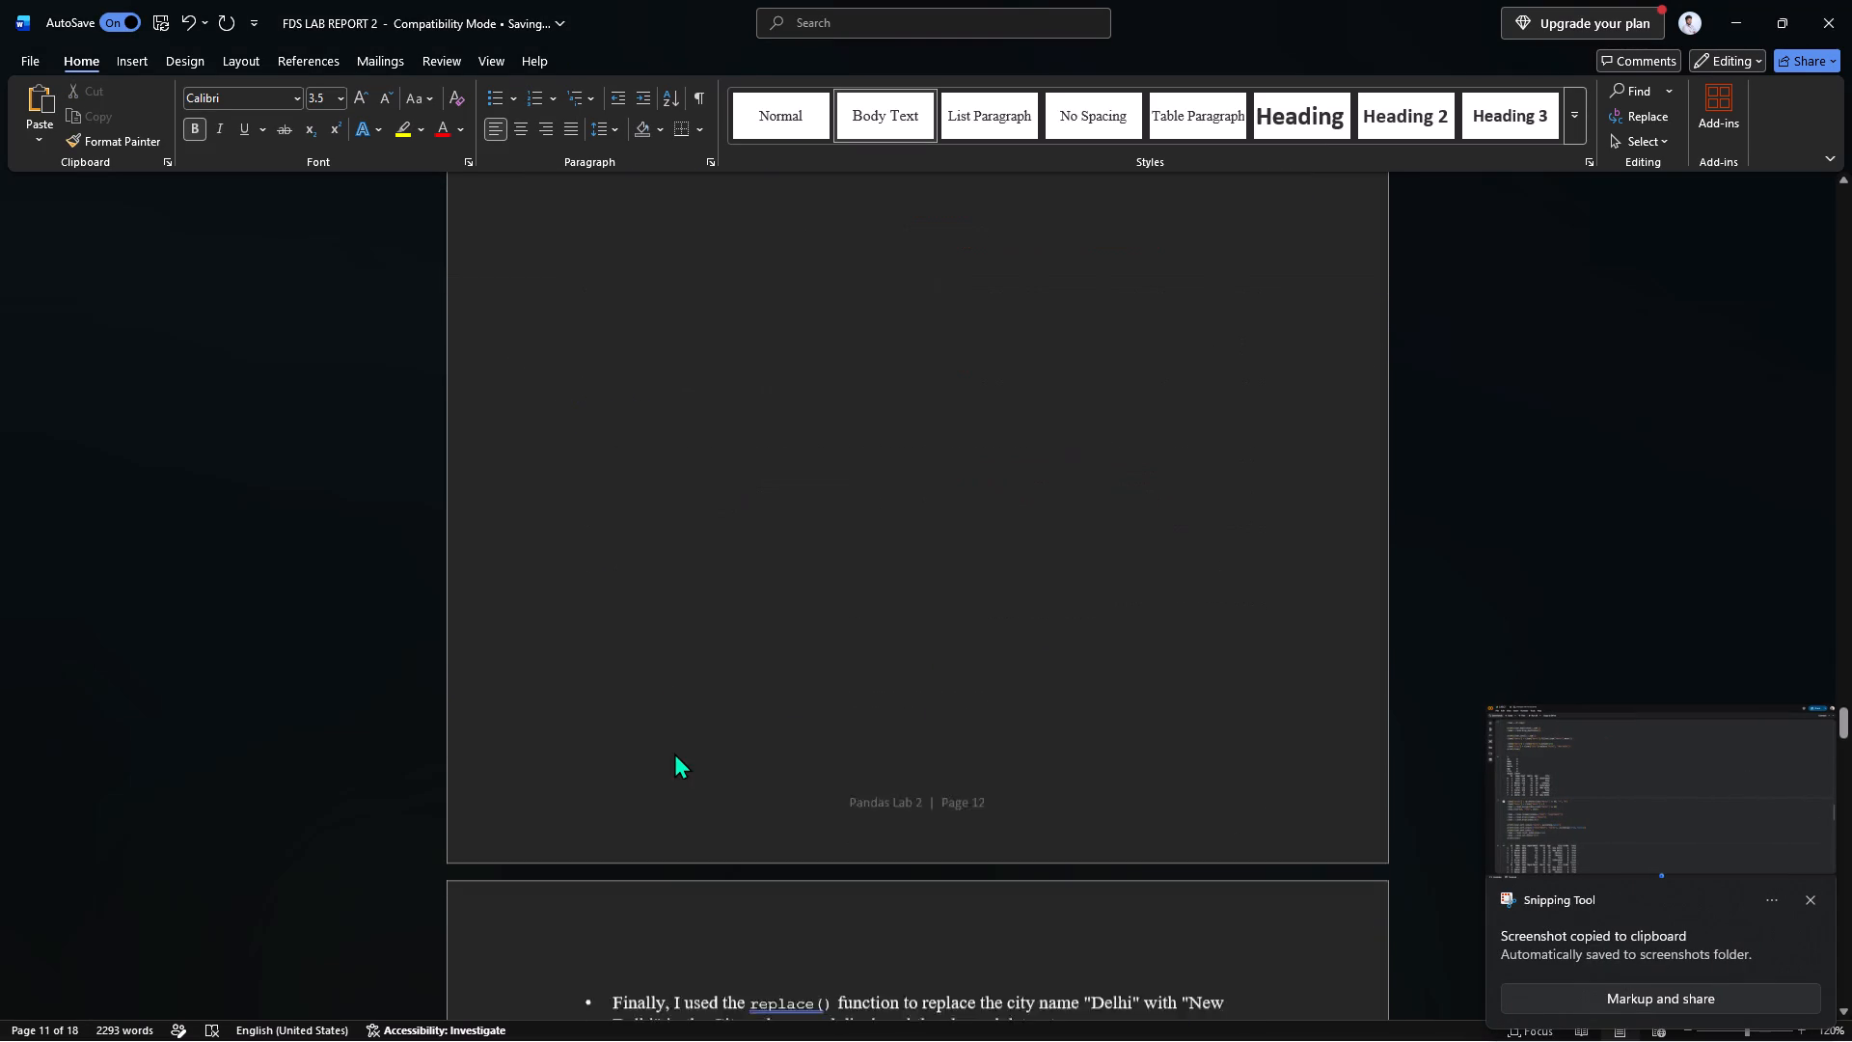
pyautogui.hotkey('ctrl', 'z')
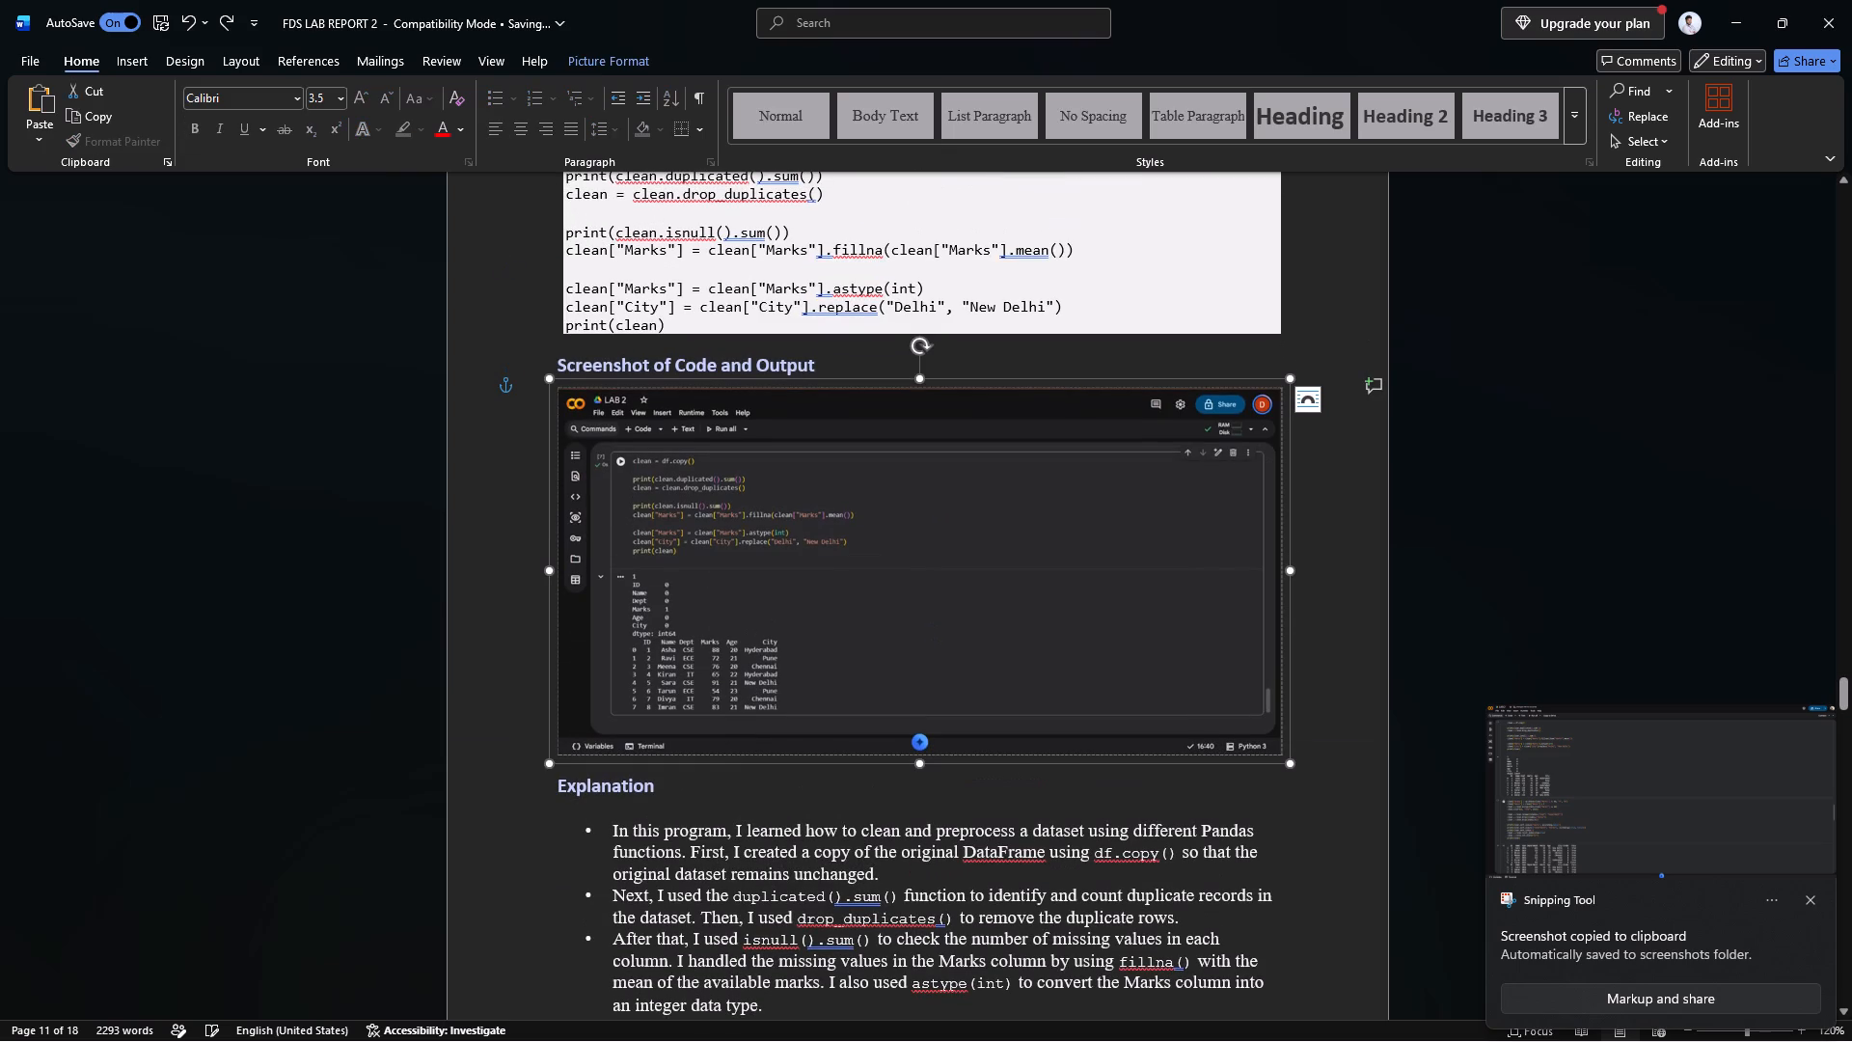
# Delete the old output picture and its empty frame under "Screenshot of Code and Output" in Part 1: Cleaning data.
pyautogui.click(1109, 625)
pyautogui.press('BackSpace')
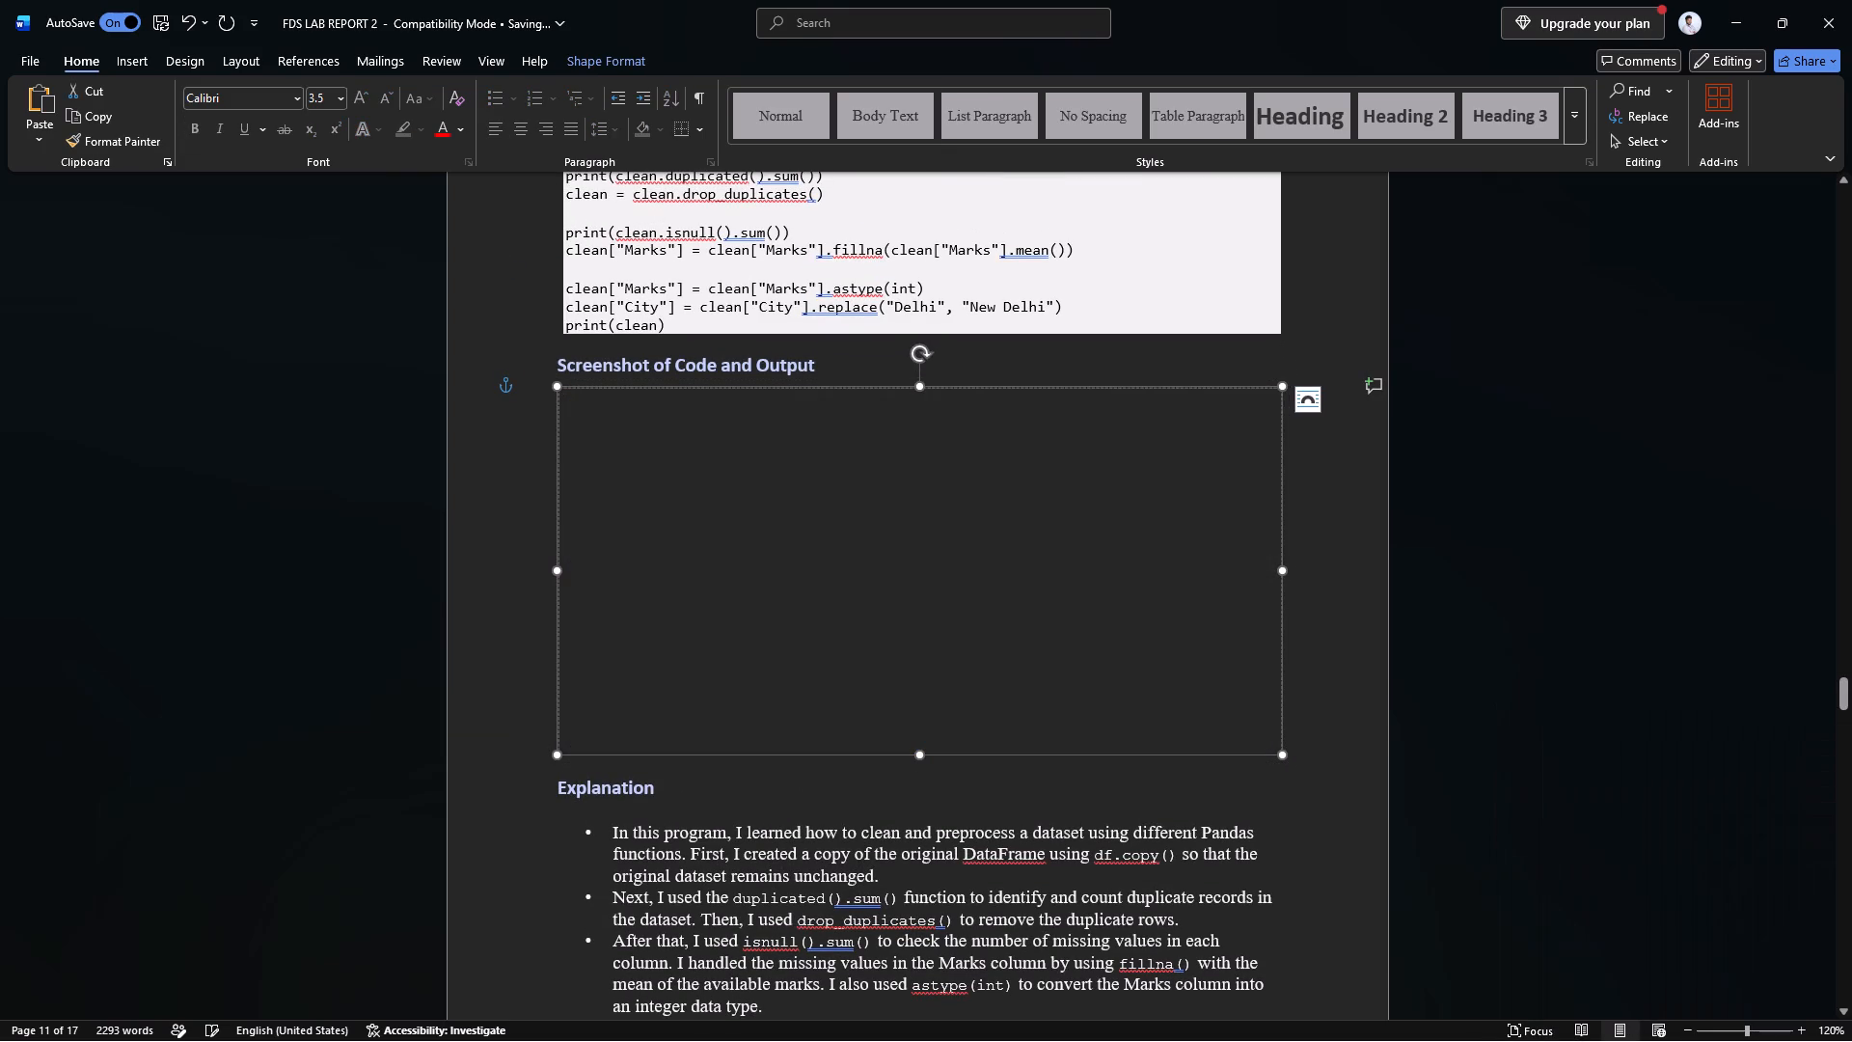
pyautogui.click(1284, 618)
pyautogui.press('BackSpace')
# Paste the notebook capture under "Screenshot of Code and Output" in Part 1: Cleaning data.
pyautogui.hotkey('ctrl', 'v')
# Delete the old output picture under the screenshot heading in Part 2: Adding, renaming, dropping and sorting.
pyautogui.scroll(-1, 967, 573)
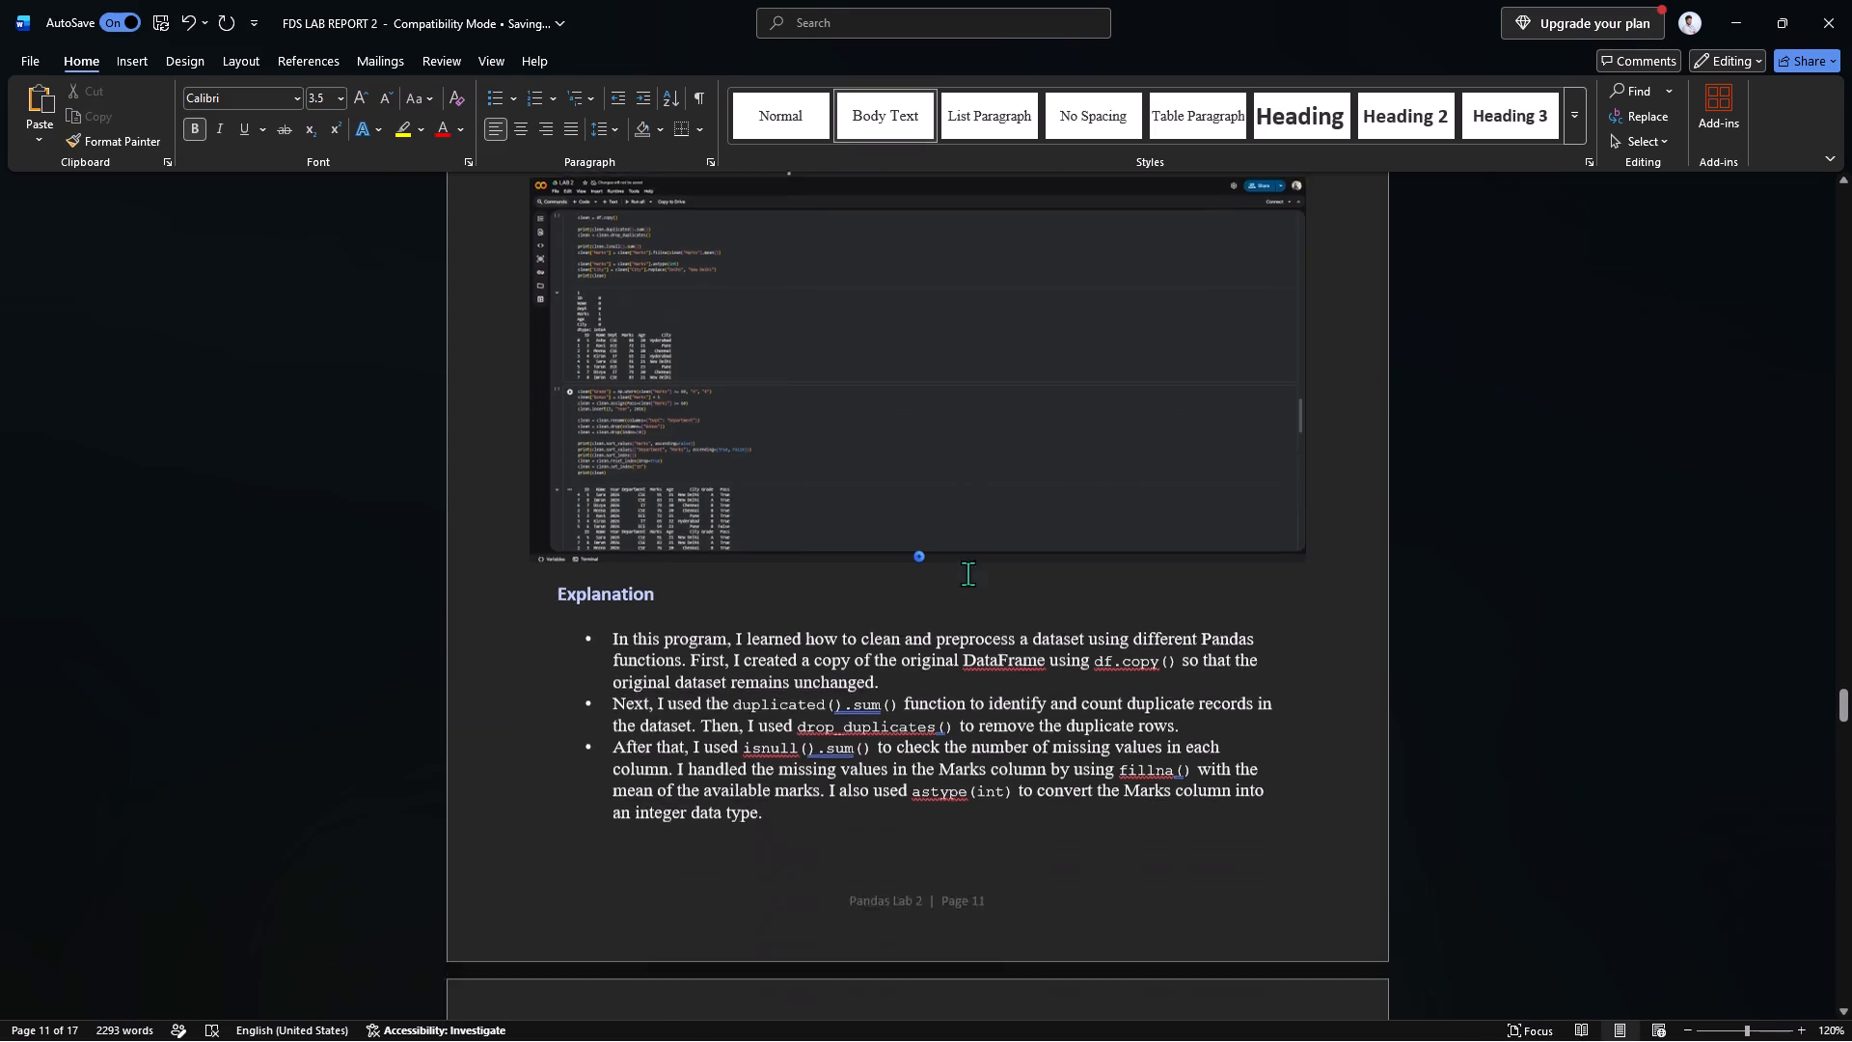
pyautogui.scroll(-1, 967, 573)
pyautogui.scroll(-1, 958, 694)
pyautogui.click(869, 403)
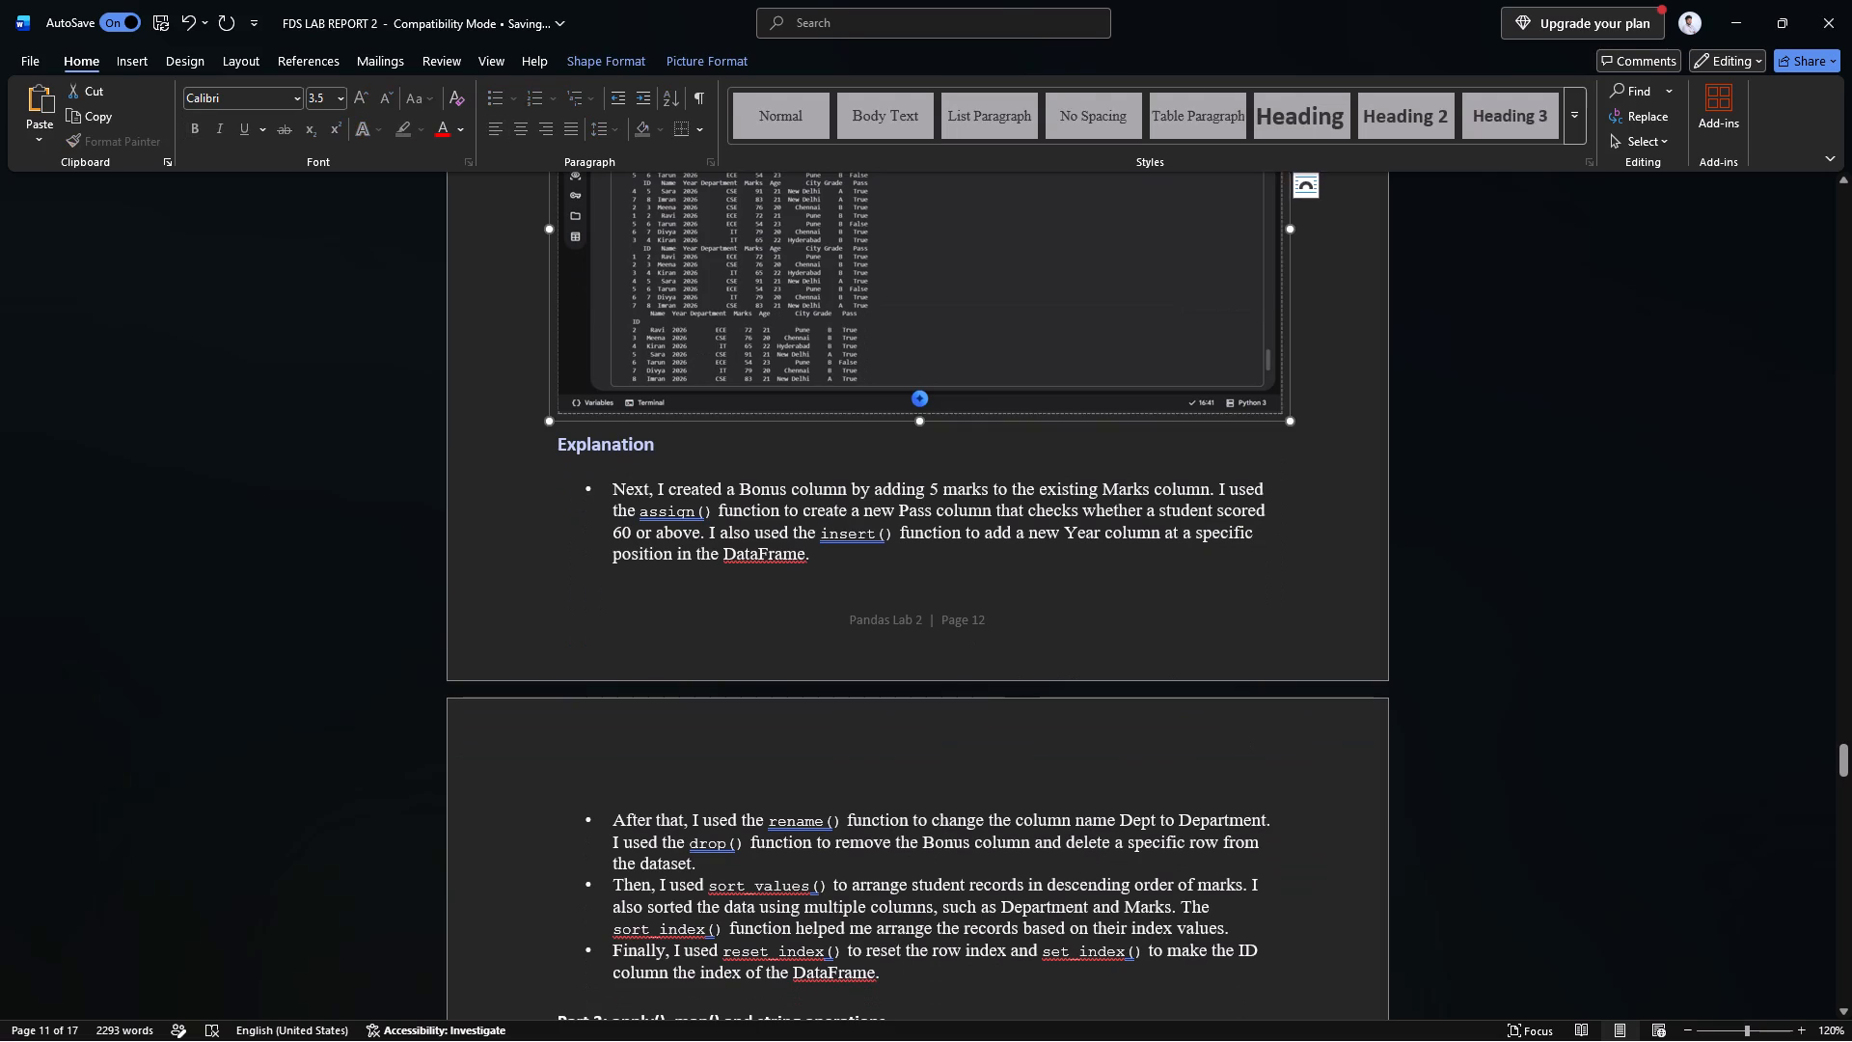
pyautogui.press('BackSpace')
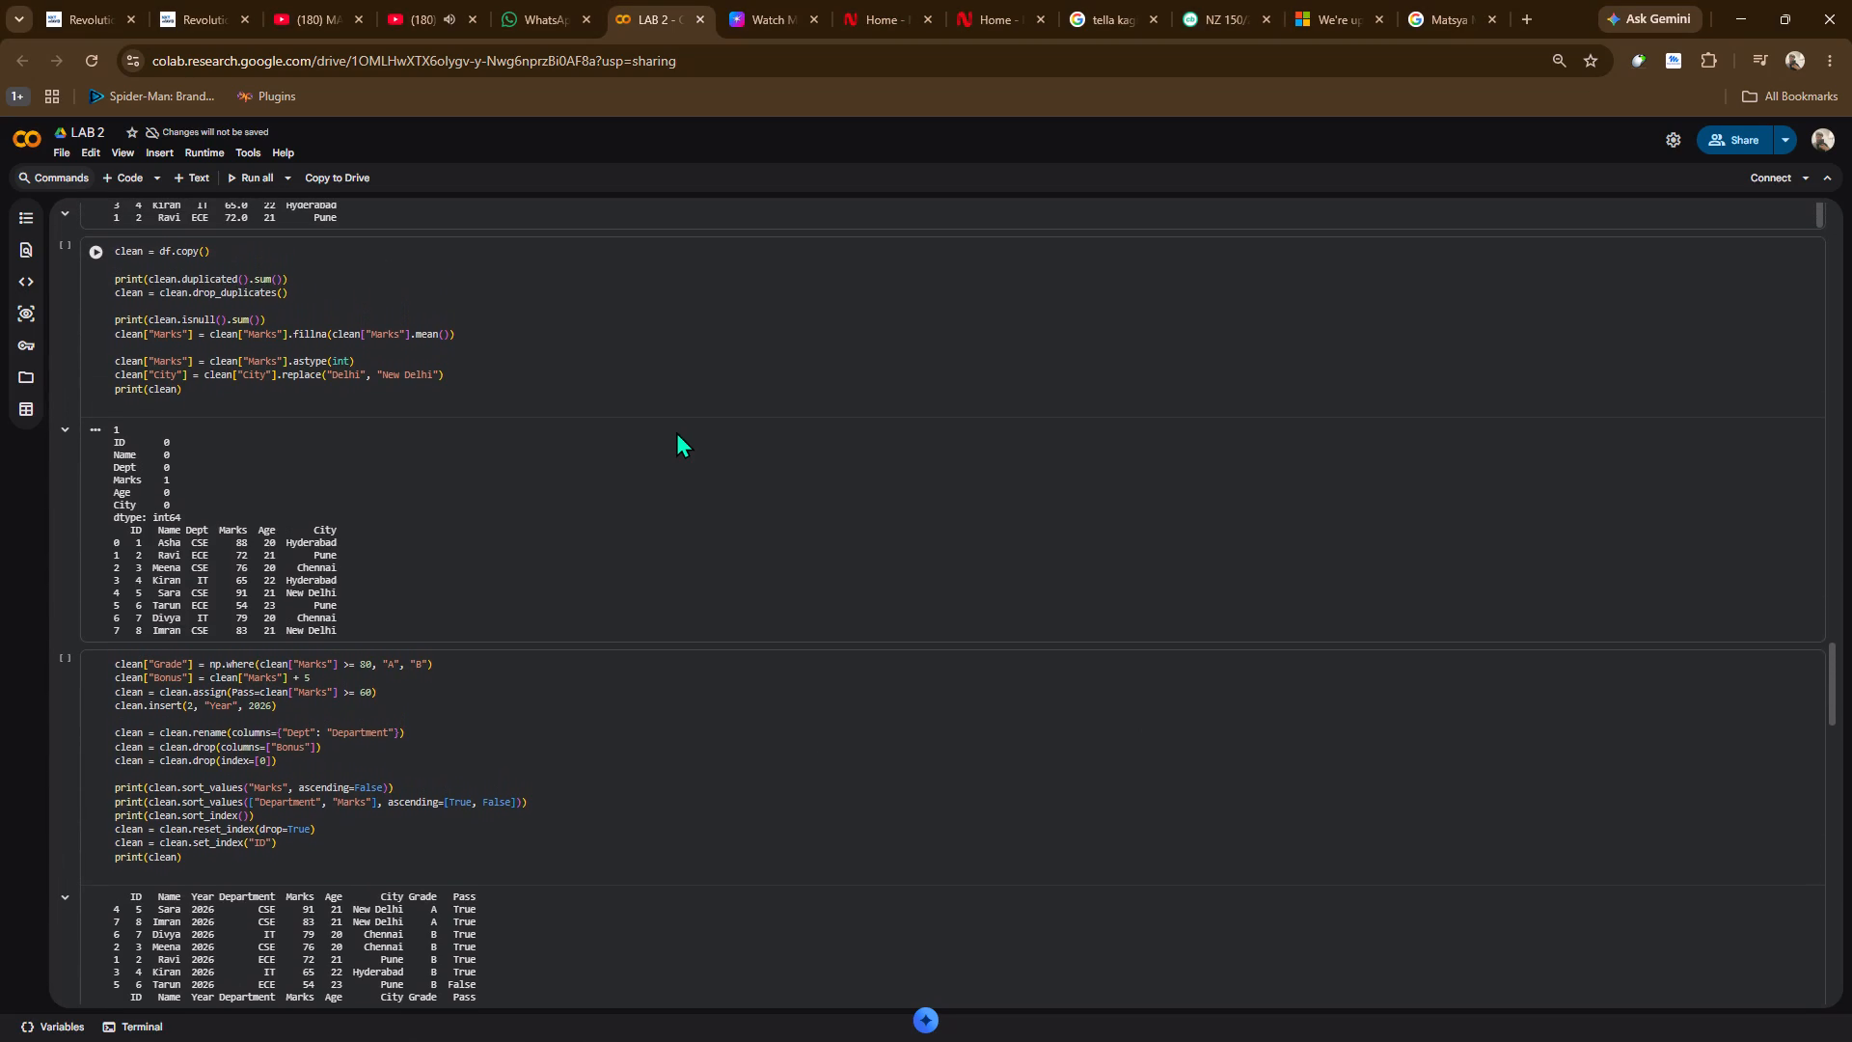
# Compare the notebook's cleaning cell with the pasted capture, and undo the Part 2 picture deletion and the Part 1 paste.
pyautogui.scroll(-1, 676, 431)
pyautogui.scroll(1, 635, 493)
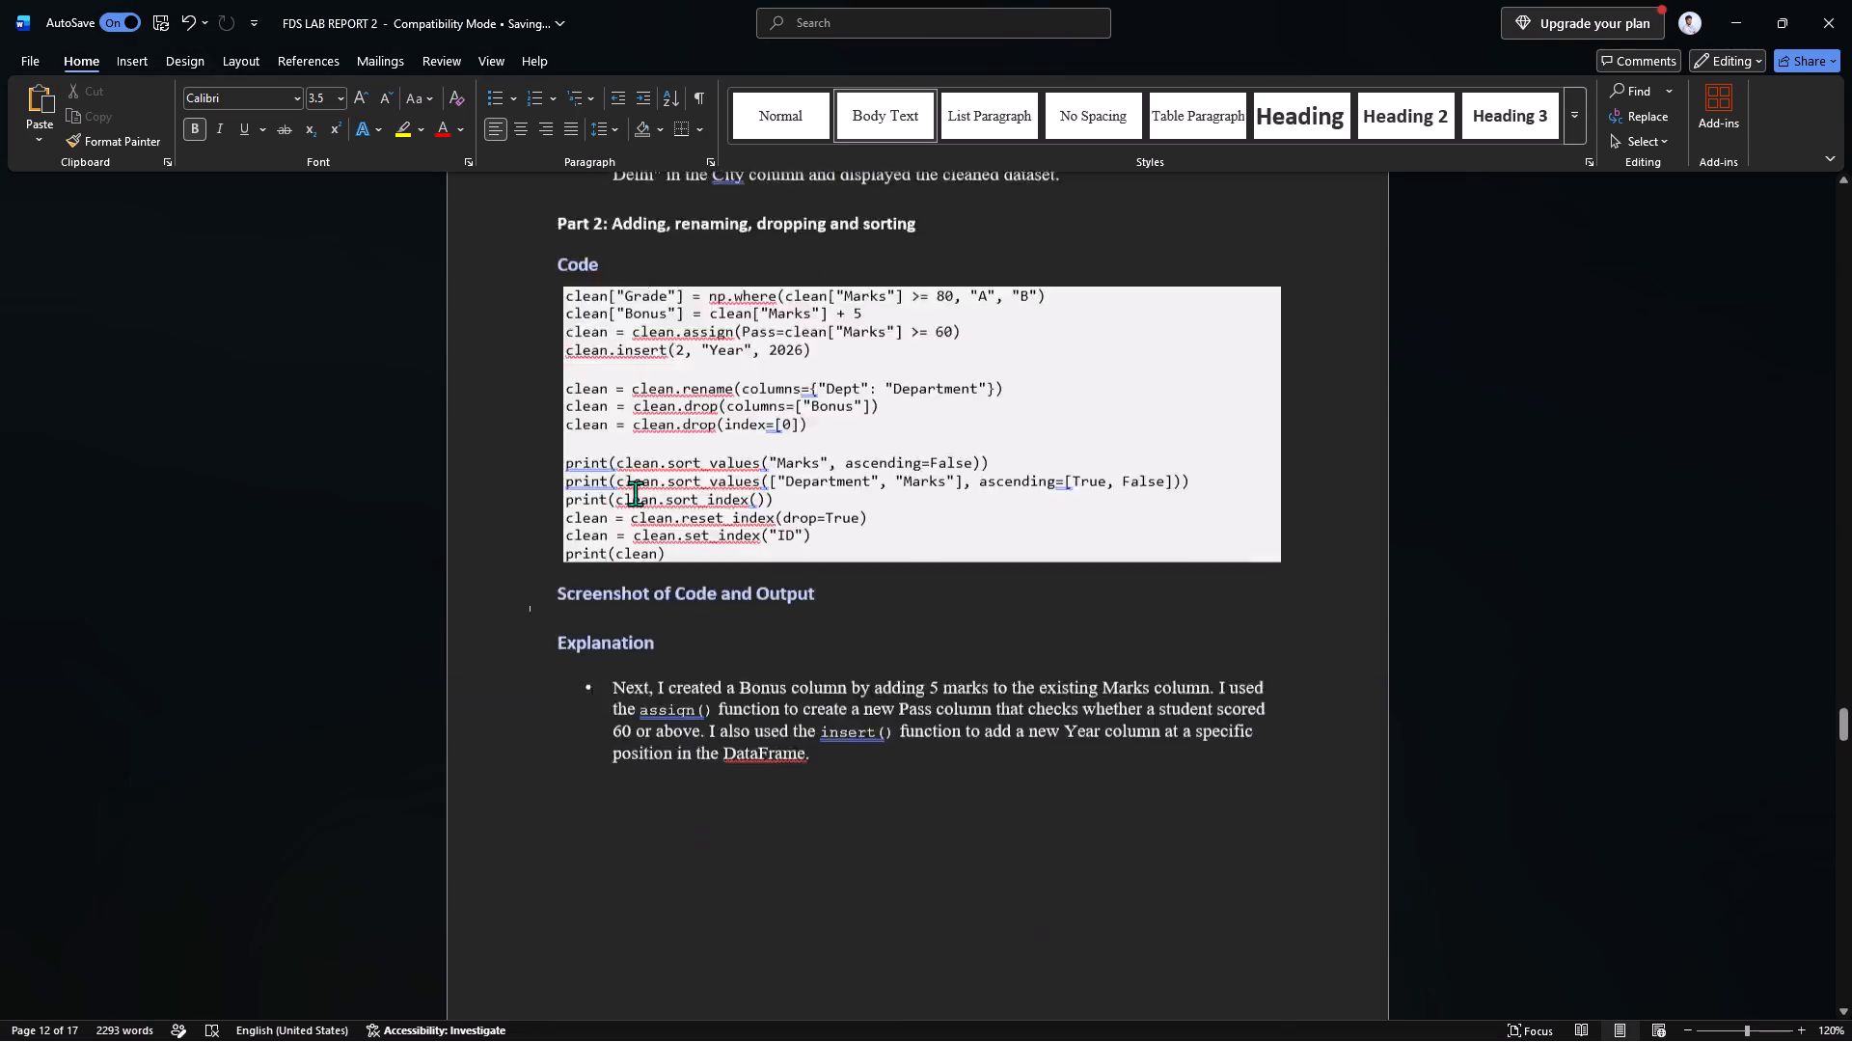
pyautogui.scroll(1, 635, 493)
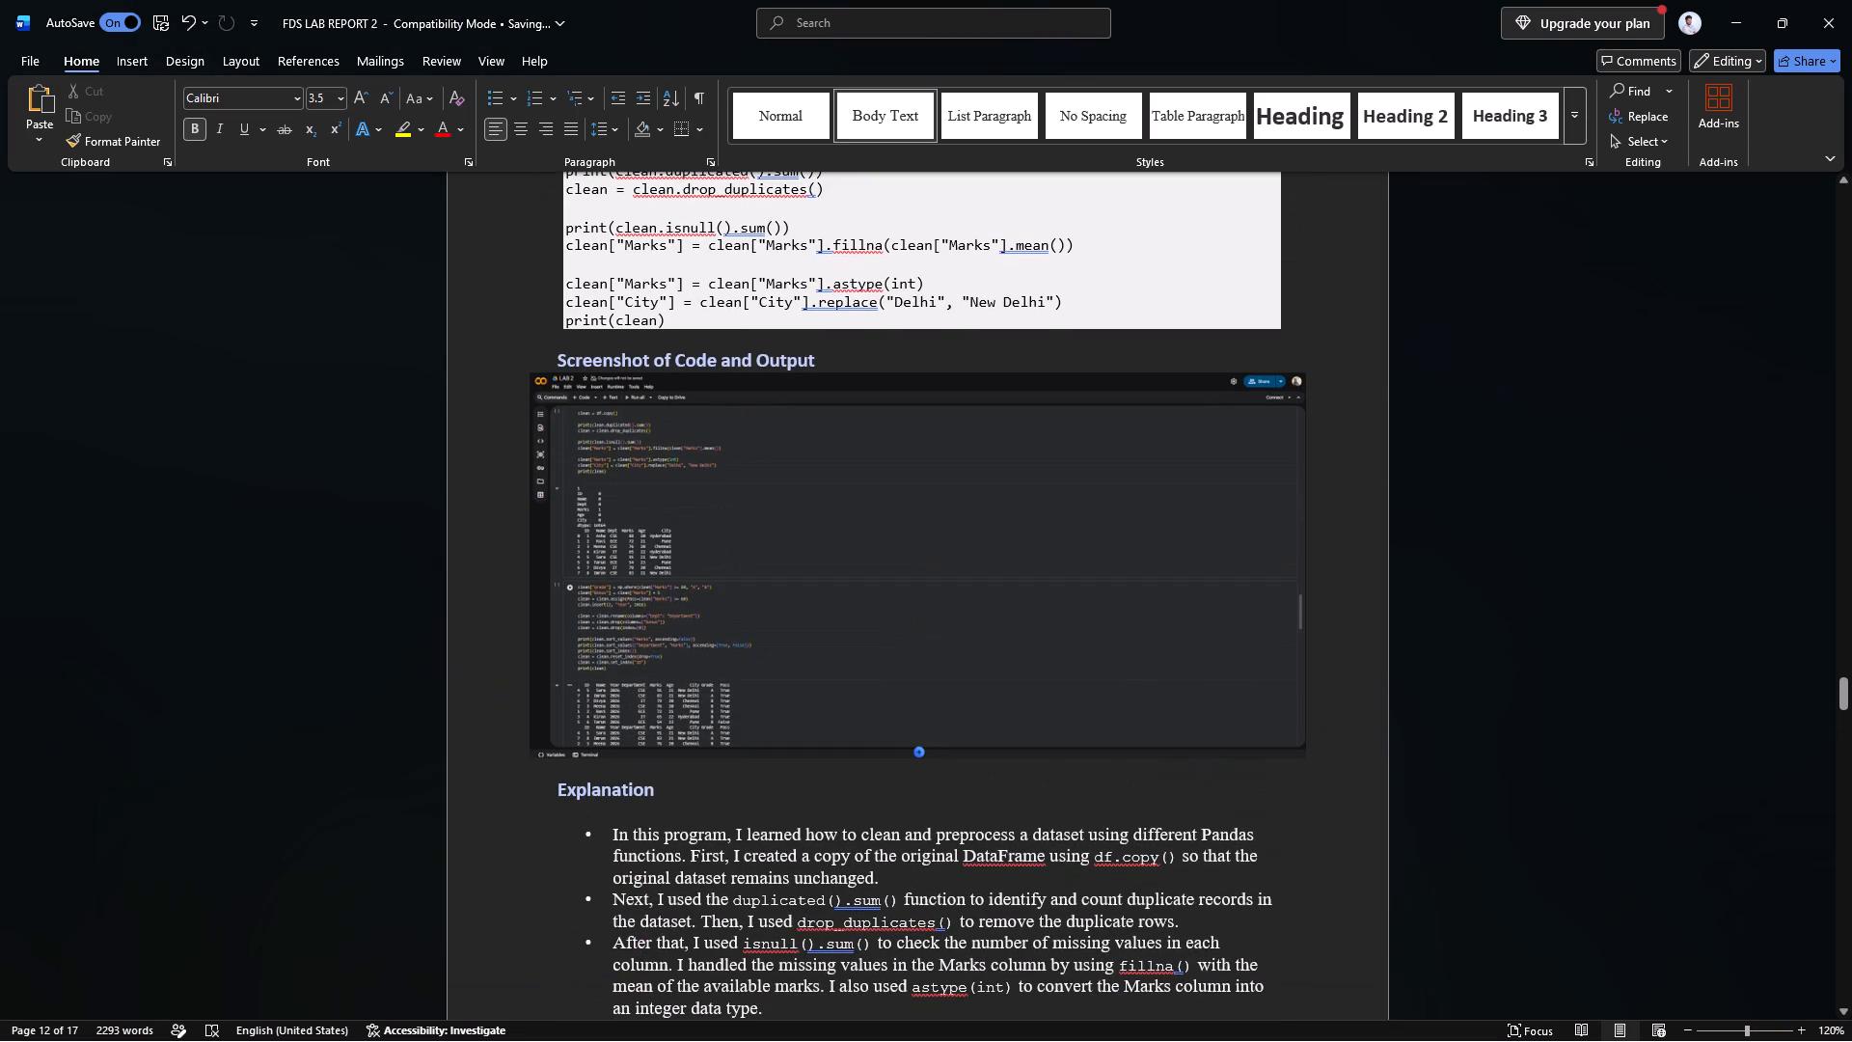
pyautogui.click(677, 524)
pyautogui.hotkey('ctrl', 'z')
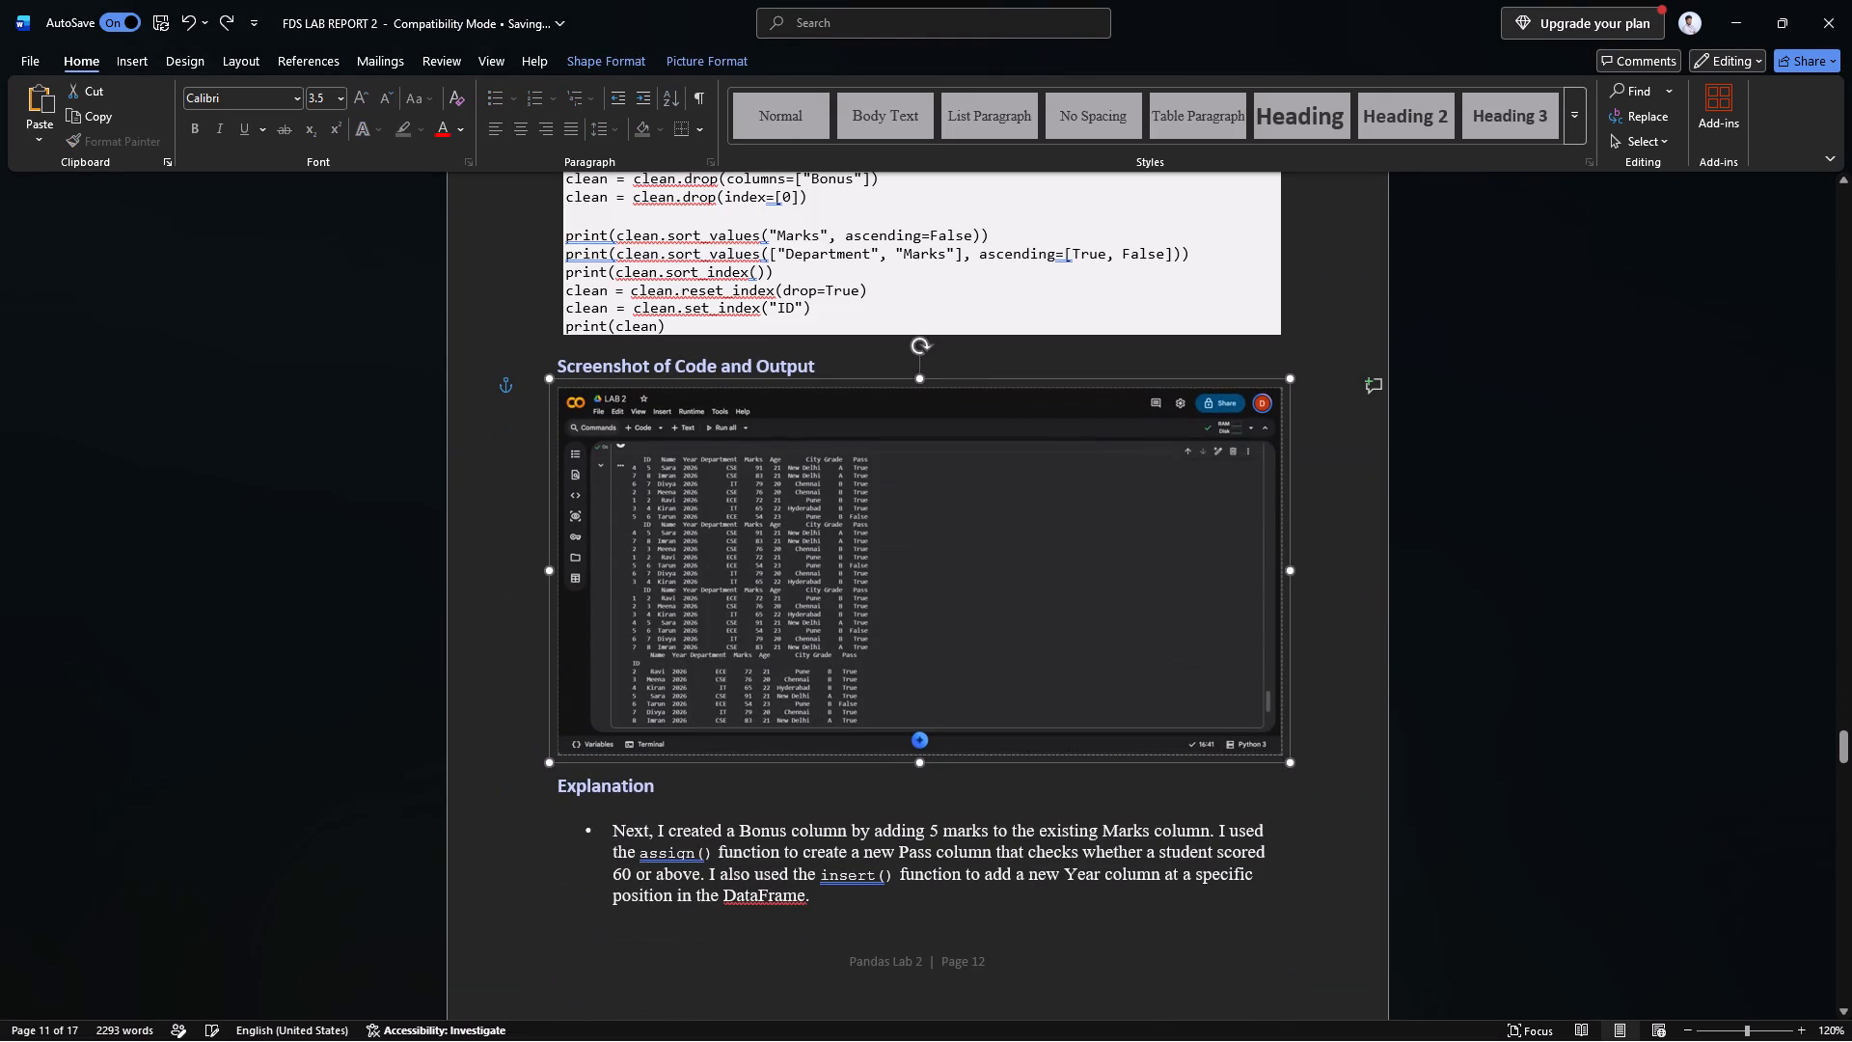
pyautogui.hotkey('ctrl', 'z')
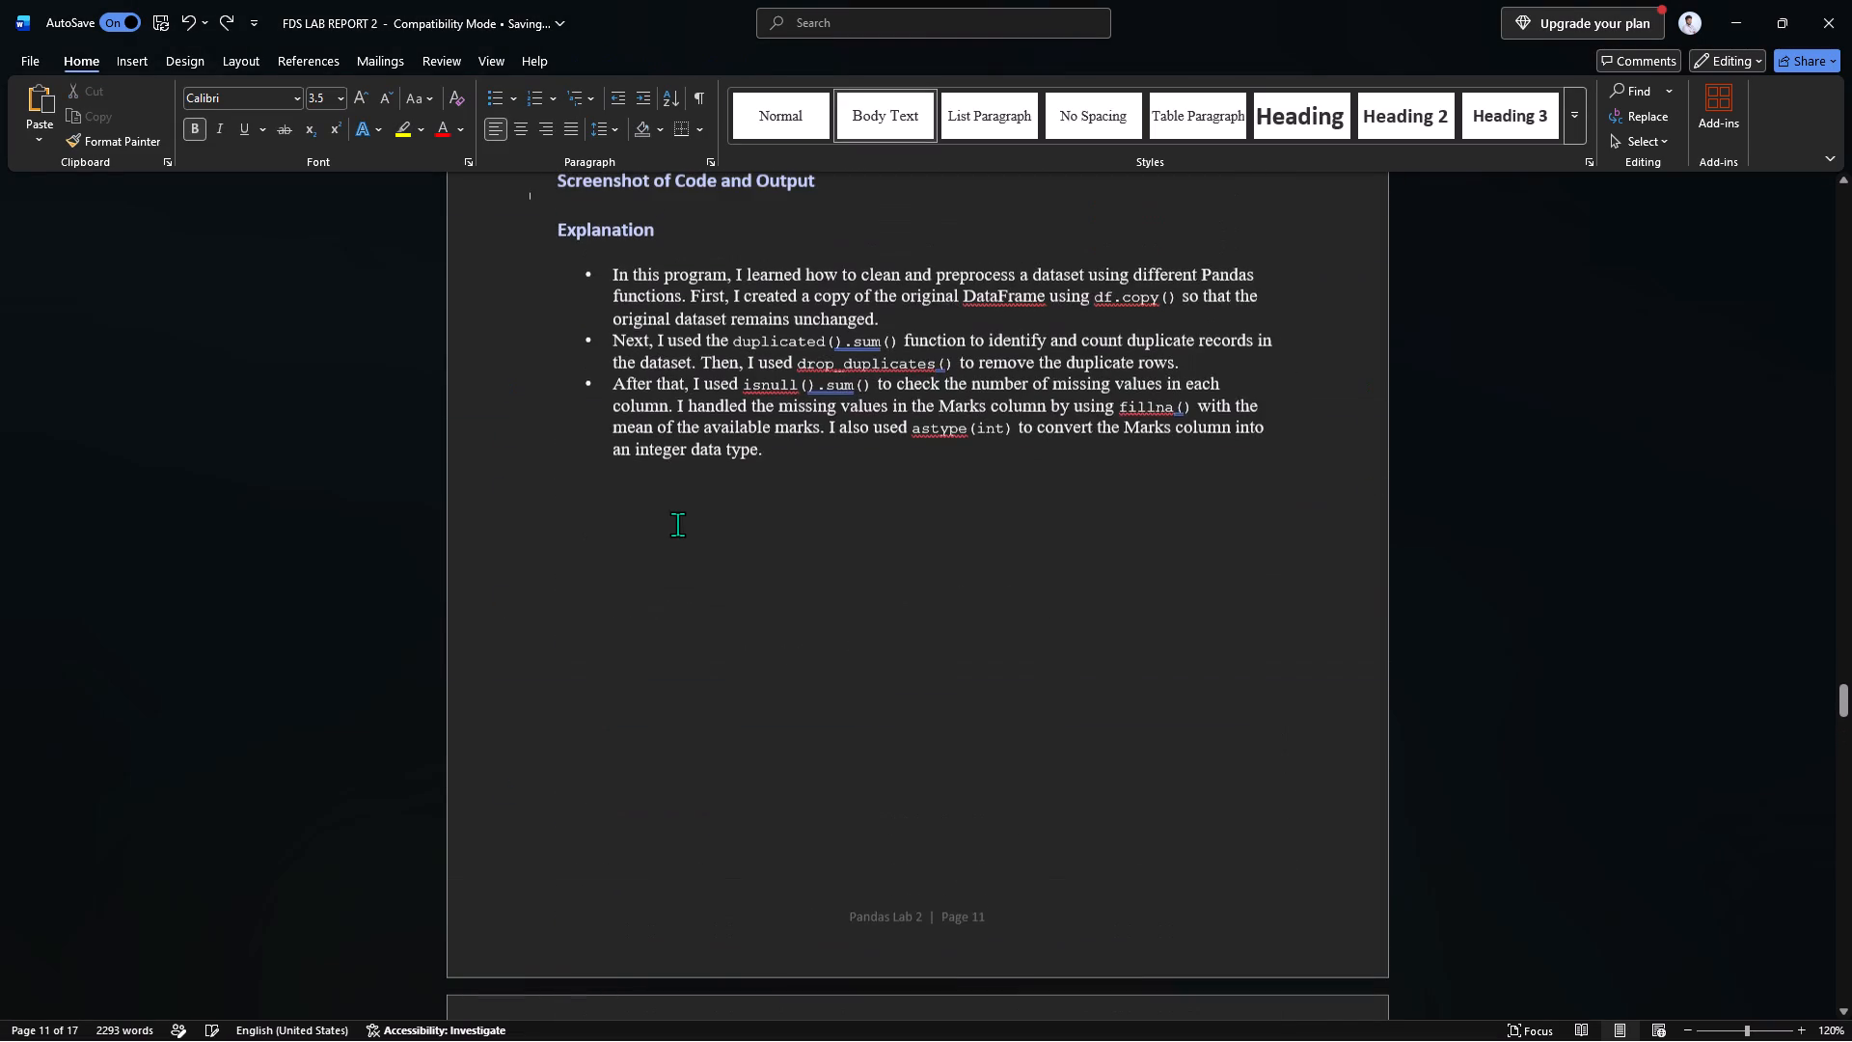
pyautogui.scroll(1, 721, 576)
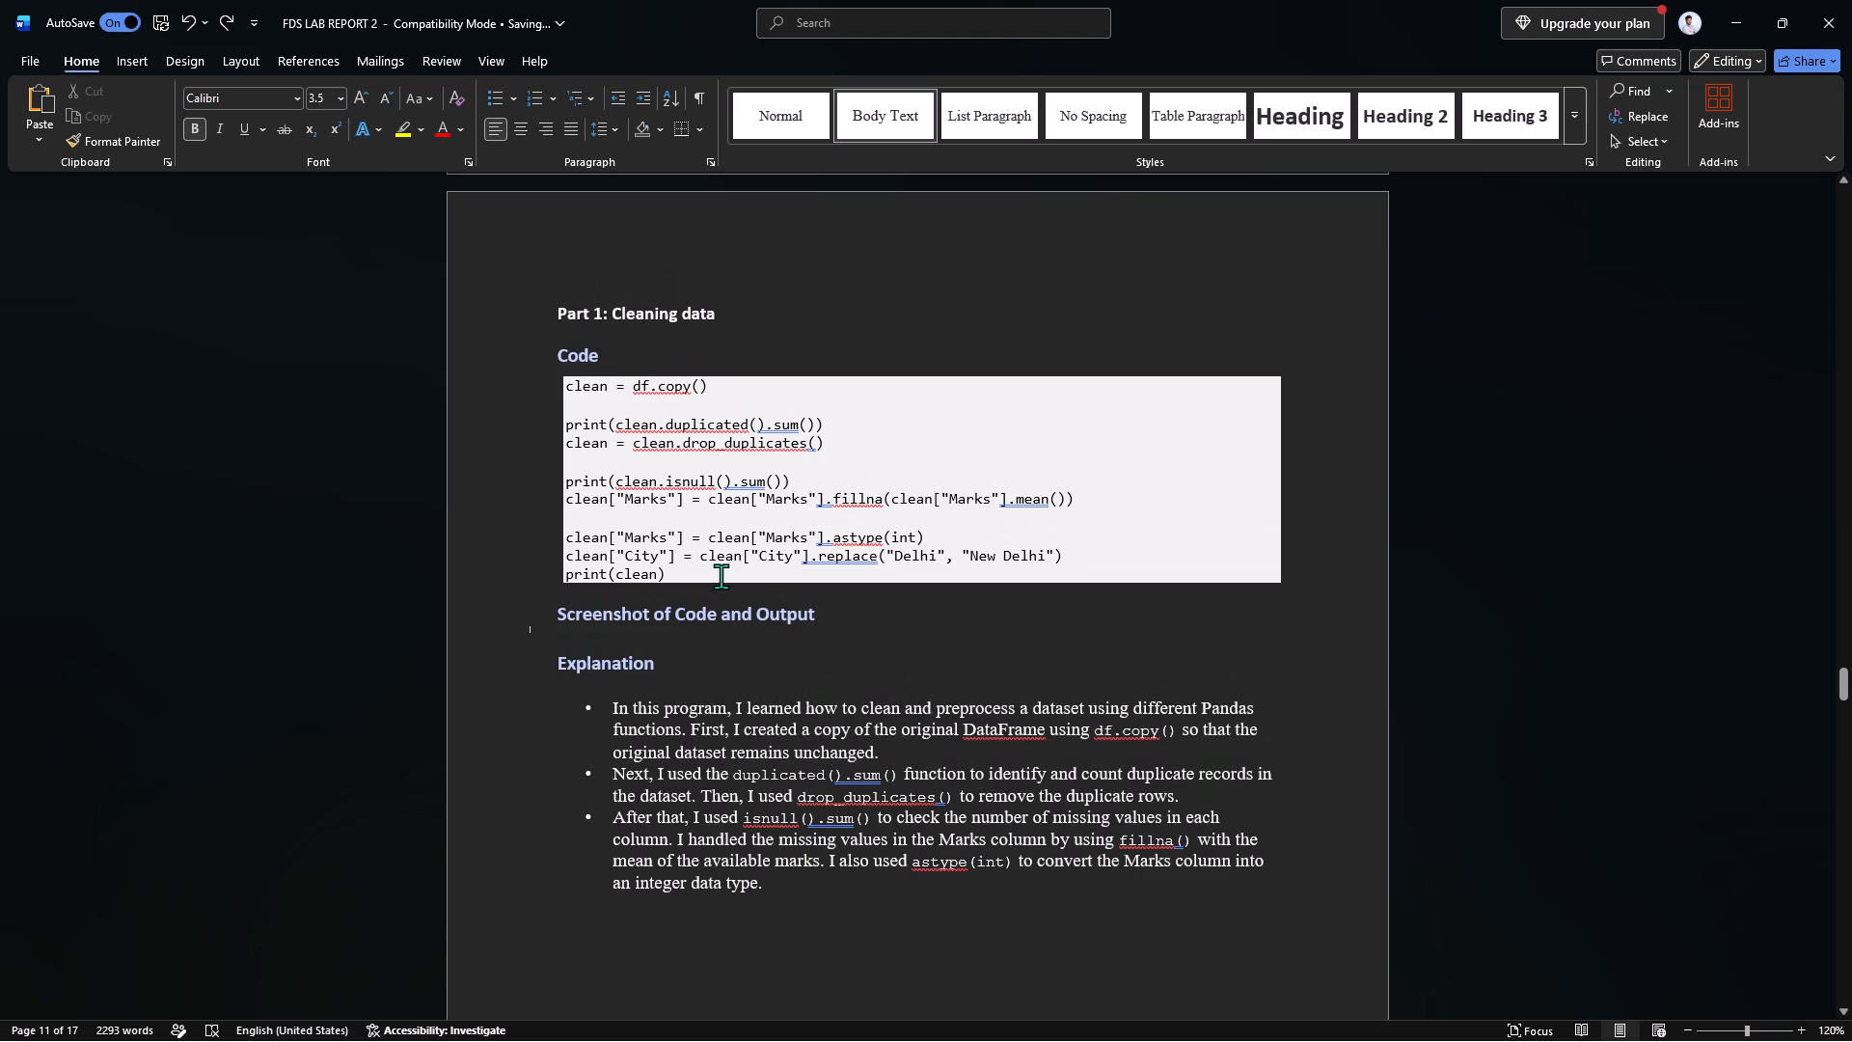
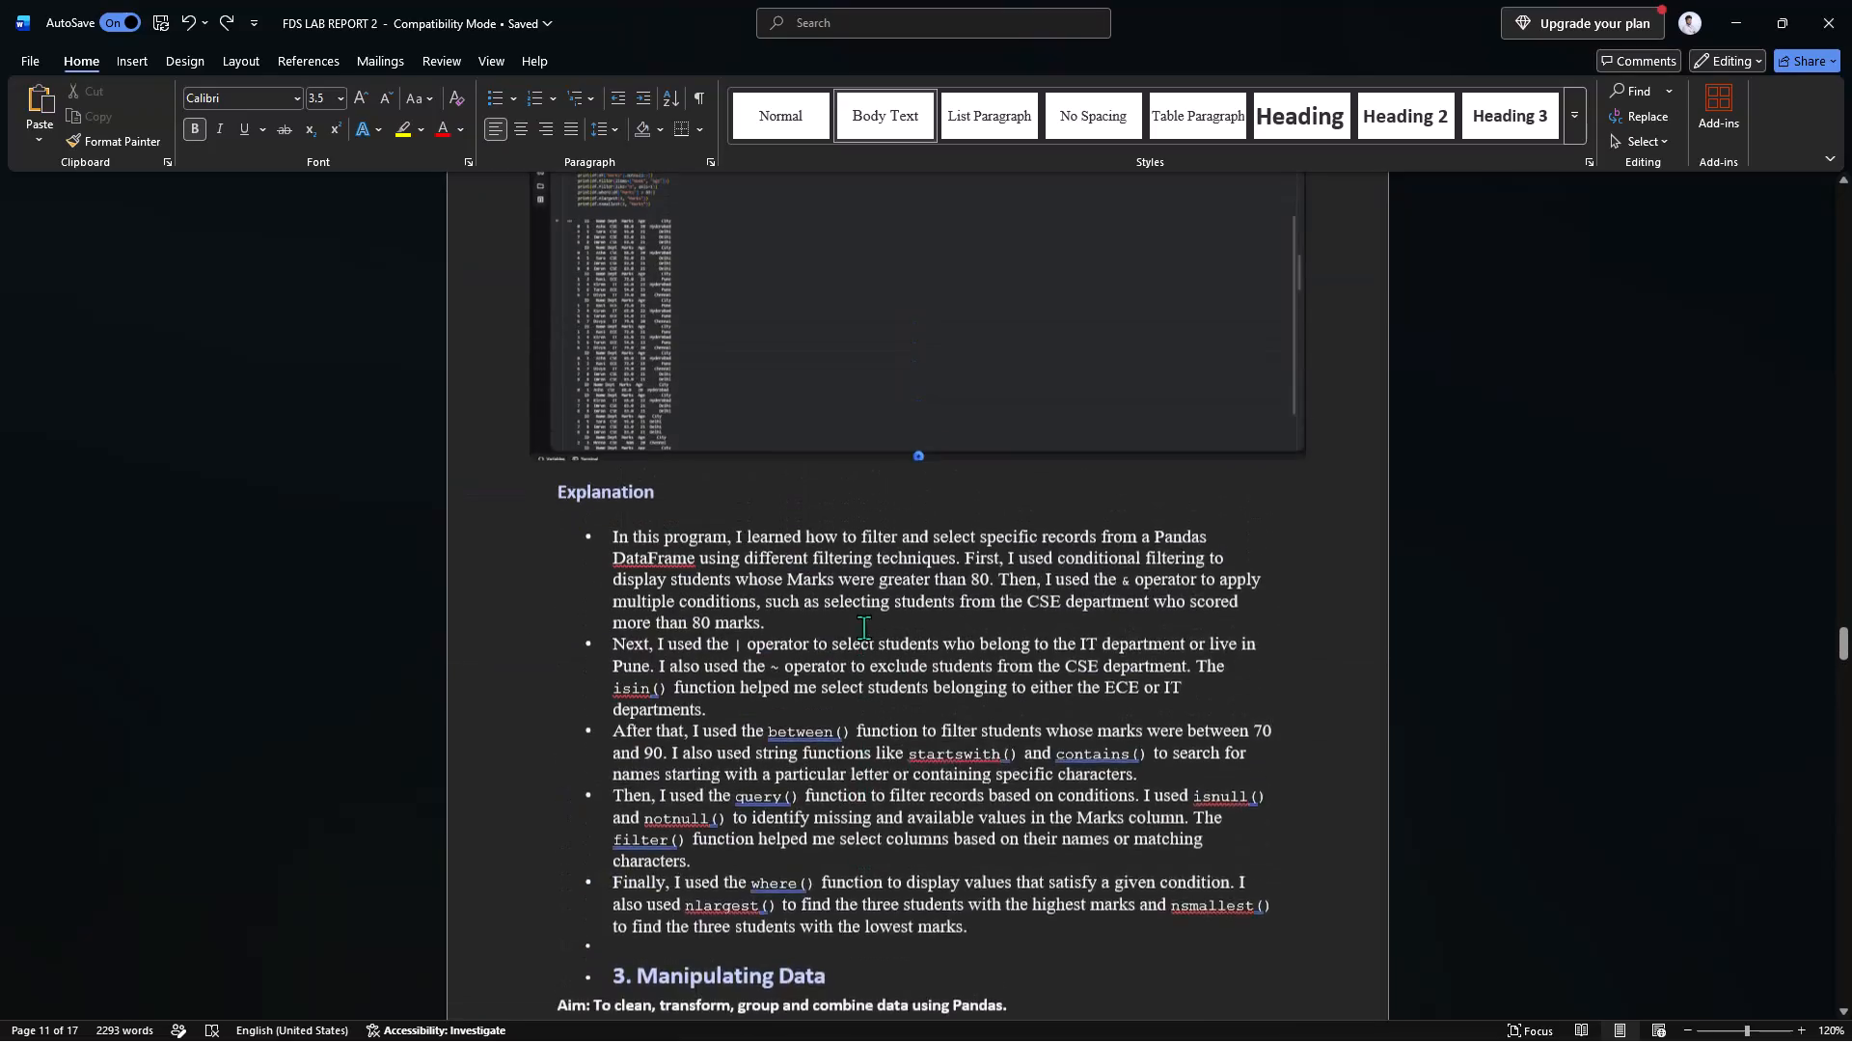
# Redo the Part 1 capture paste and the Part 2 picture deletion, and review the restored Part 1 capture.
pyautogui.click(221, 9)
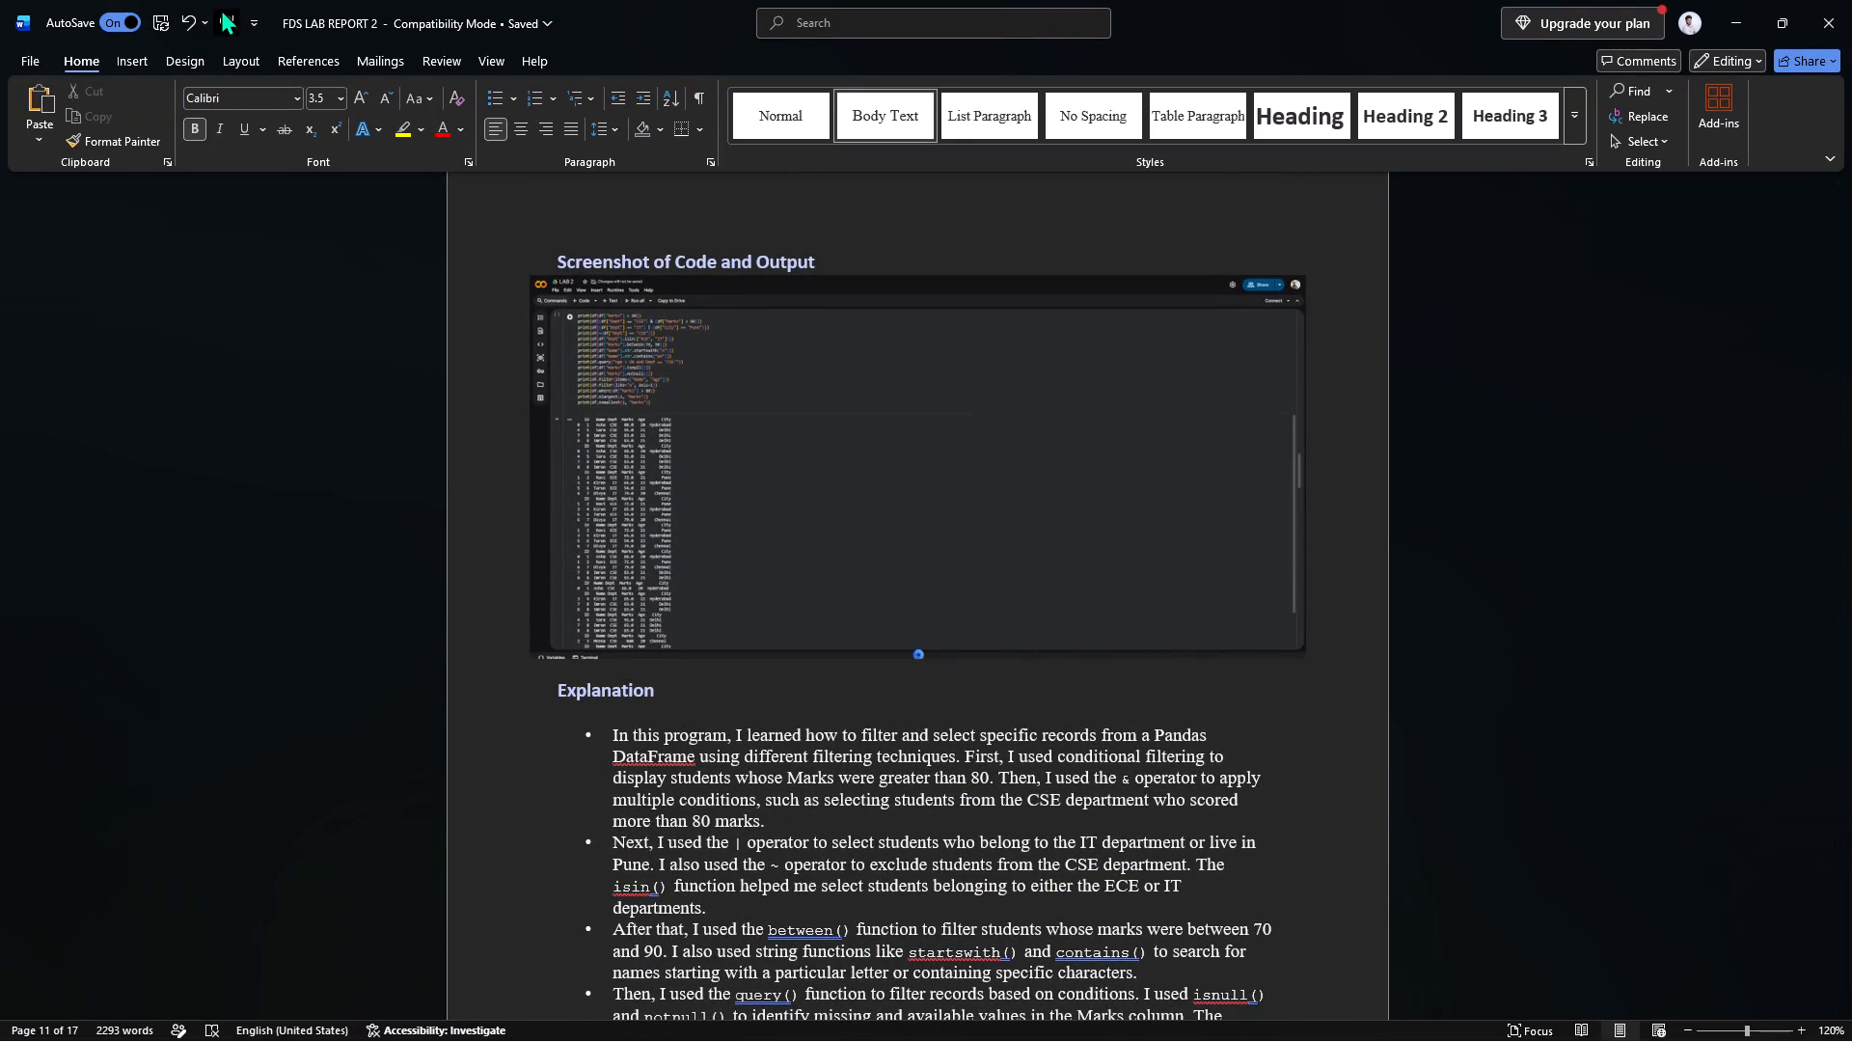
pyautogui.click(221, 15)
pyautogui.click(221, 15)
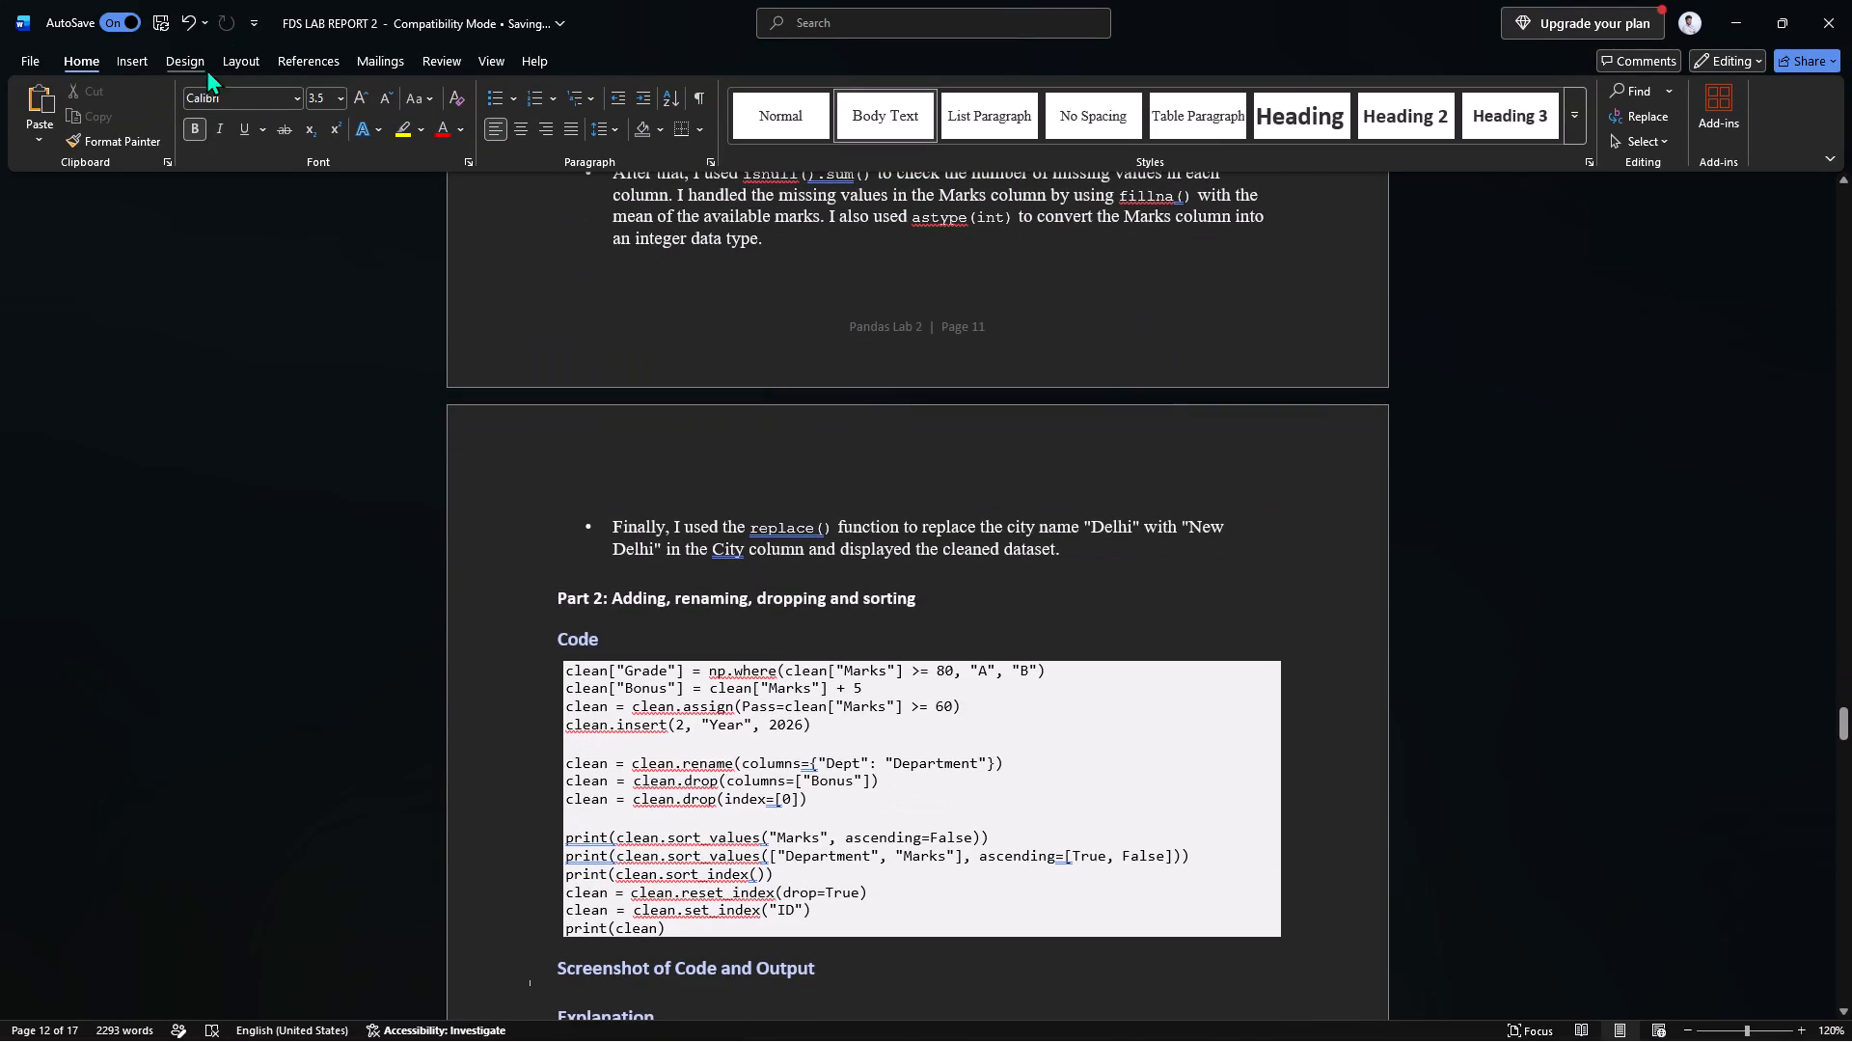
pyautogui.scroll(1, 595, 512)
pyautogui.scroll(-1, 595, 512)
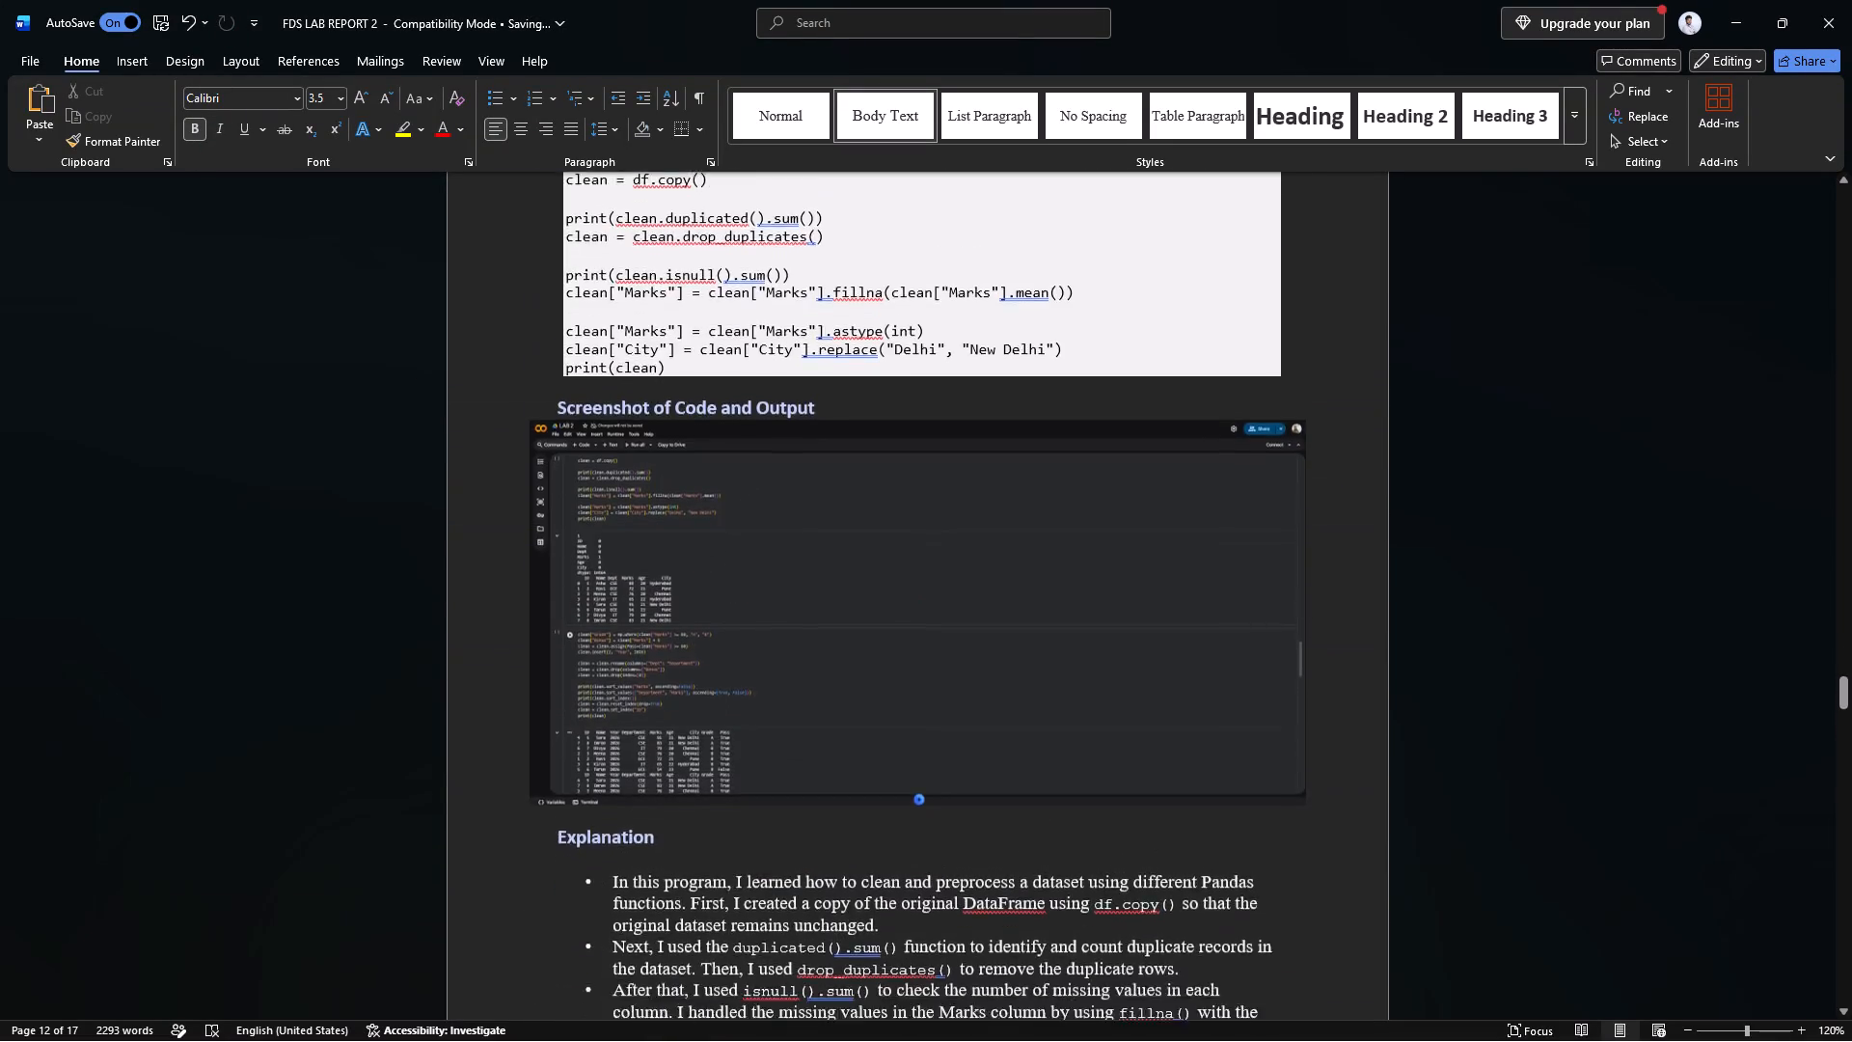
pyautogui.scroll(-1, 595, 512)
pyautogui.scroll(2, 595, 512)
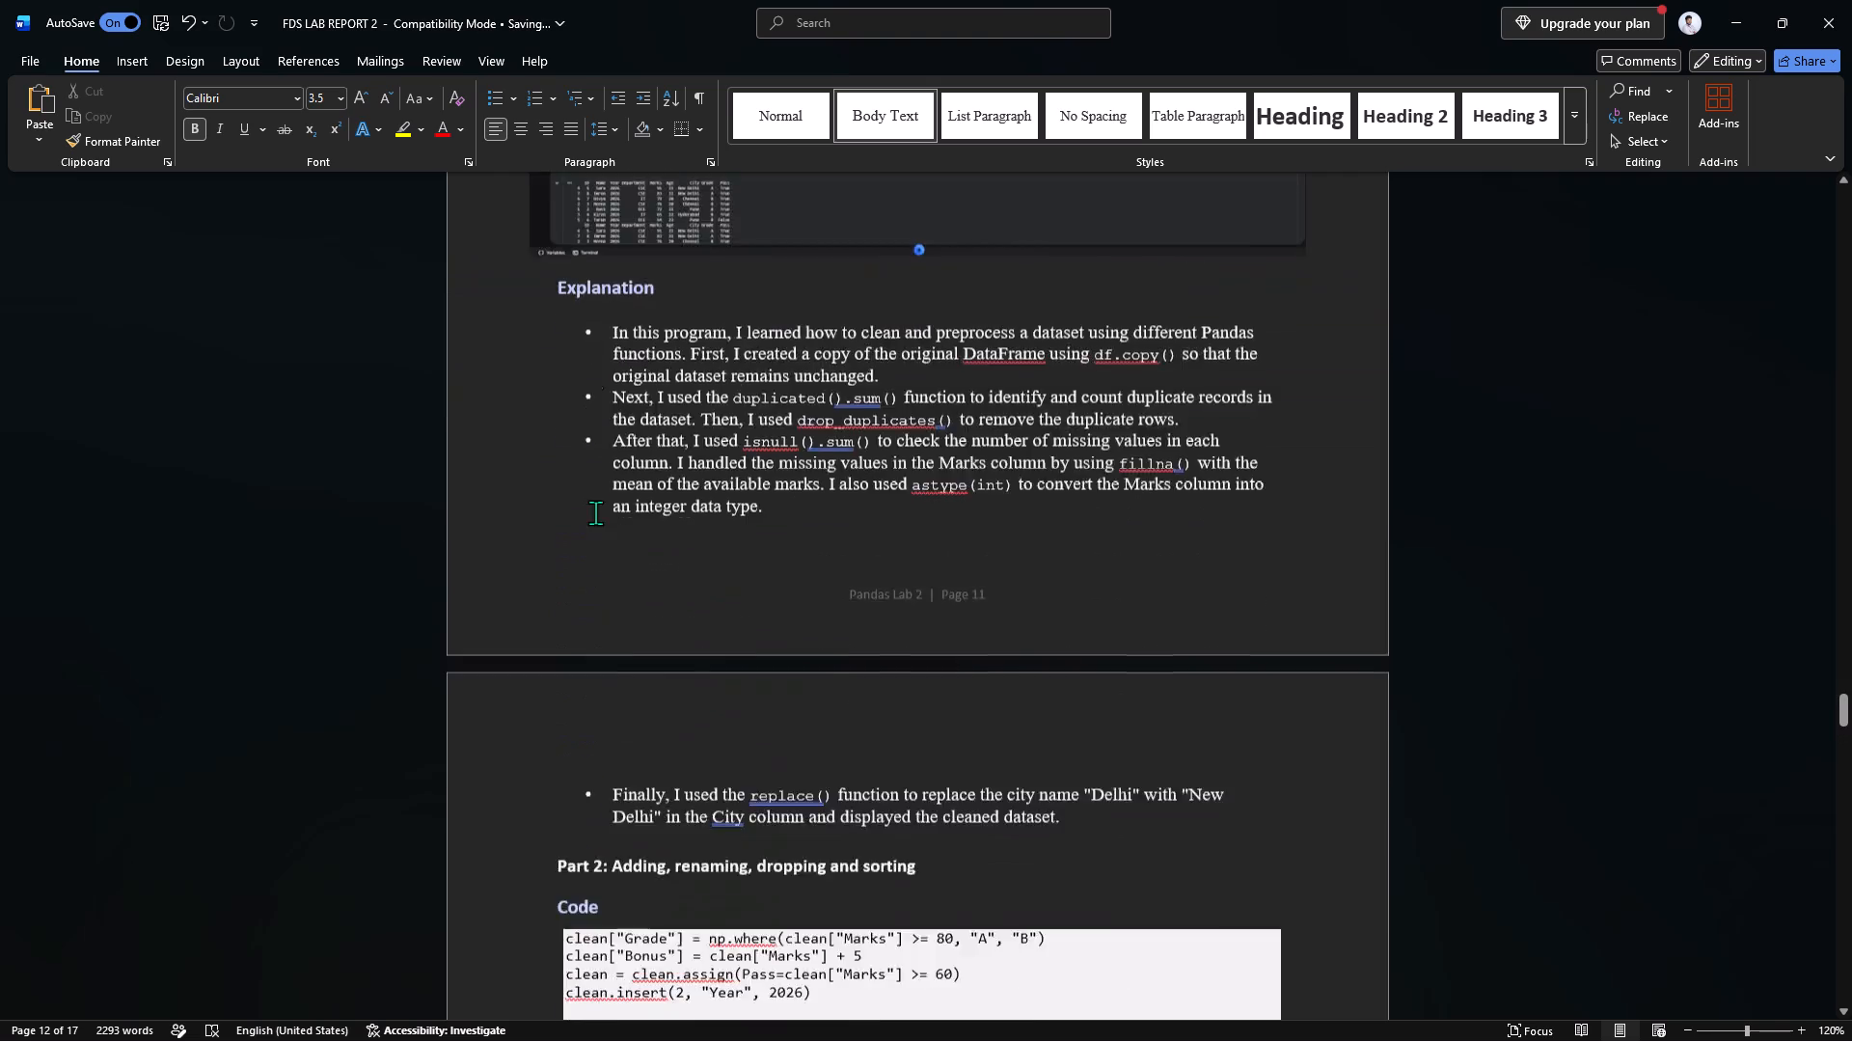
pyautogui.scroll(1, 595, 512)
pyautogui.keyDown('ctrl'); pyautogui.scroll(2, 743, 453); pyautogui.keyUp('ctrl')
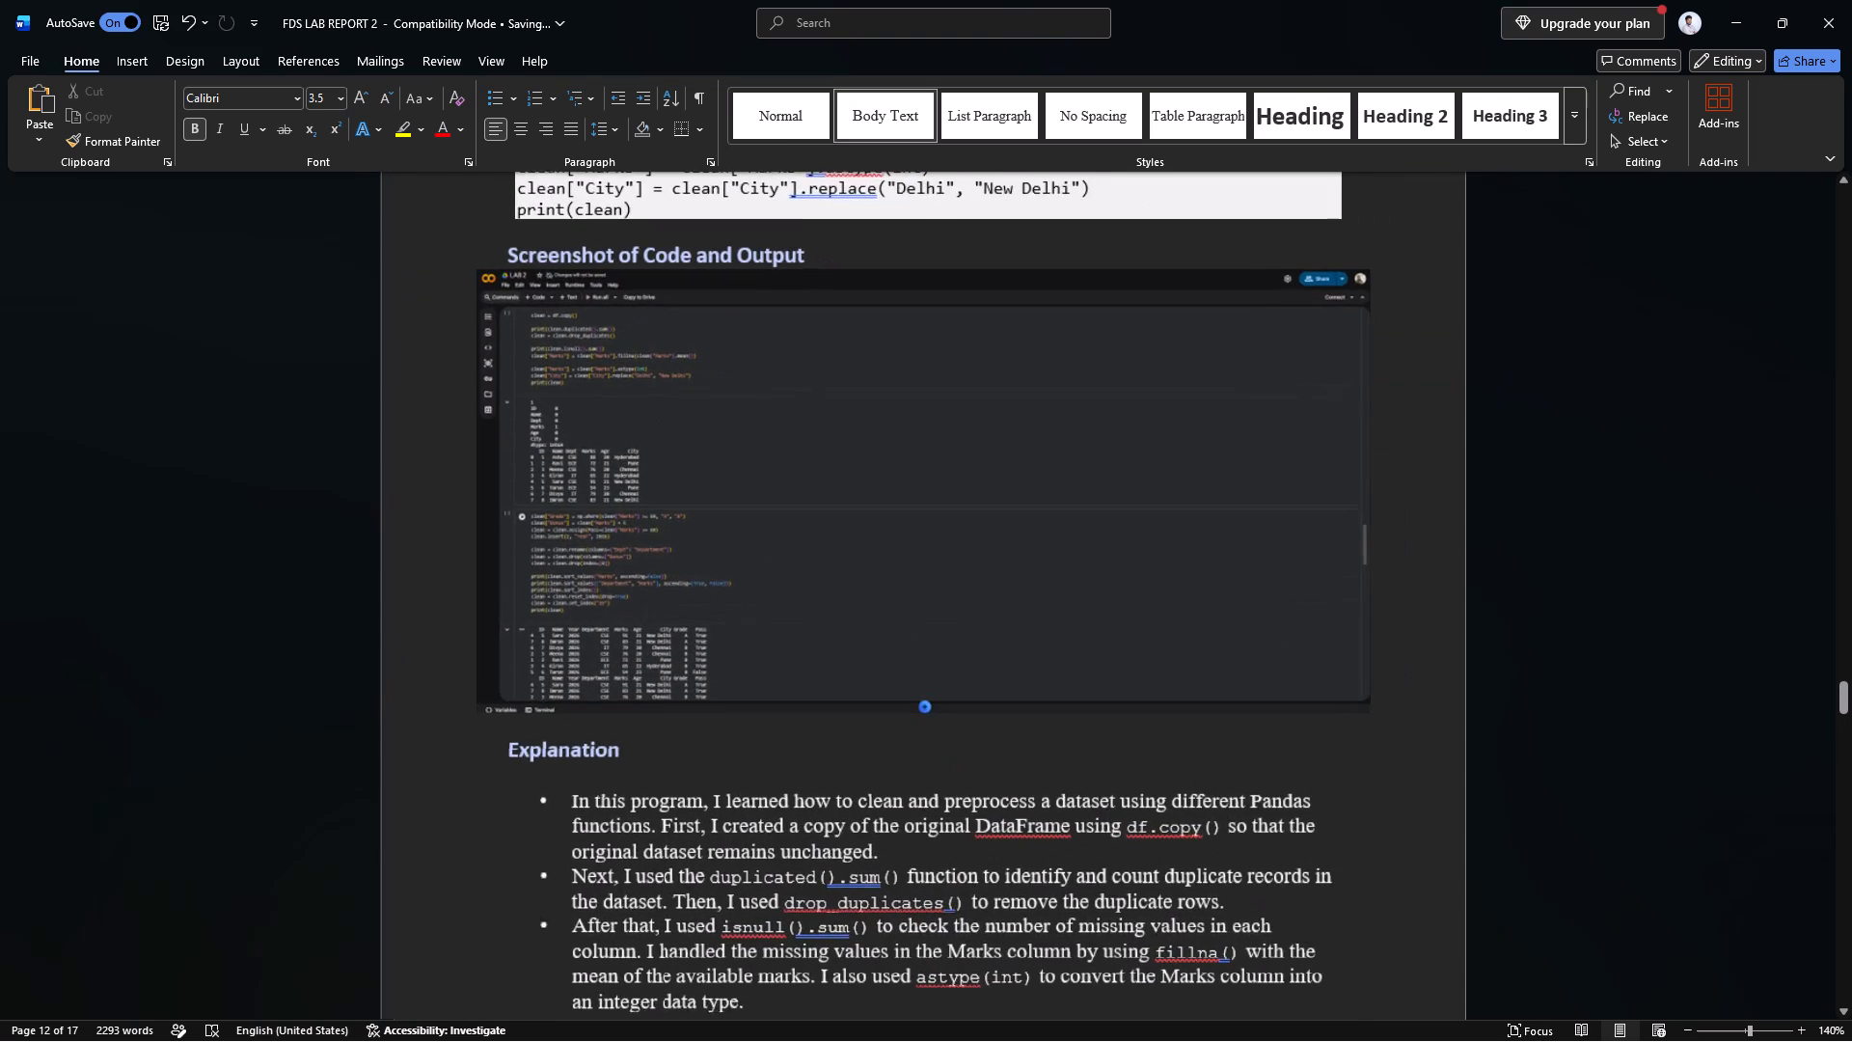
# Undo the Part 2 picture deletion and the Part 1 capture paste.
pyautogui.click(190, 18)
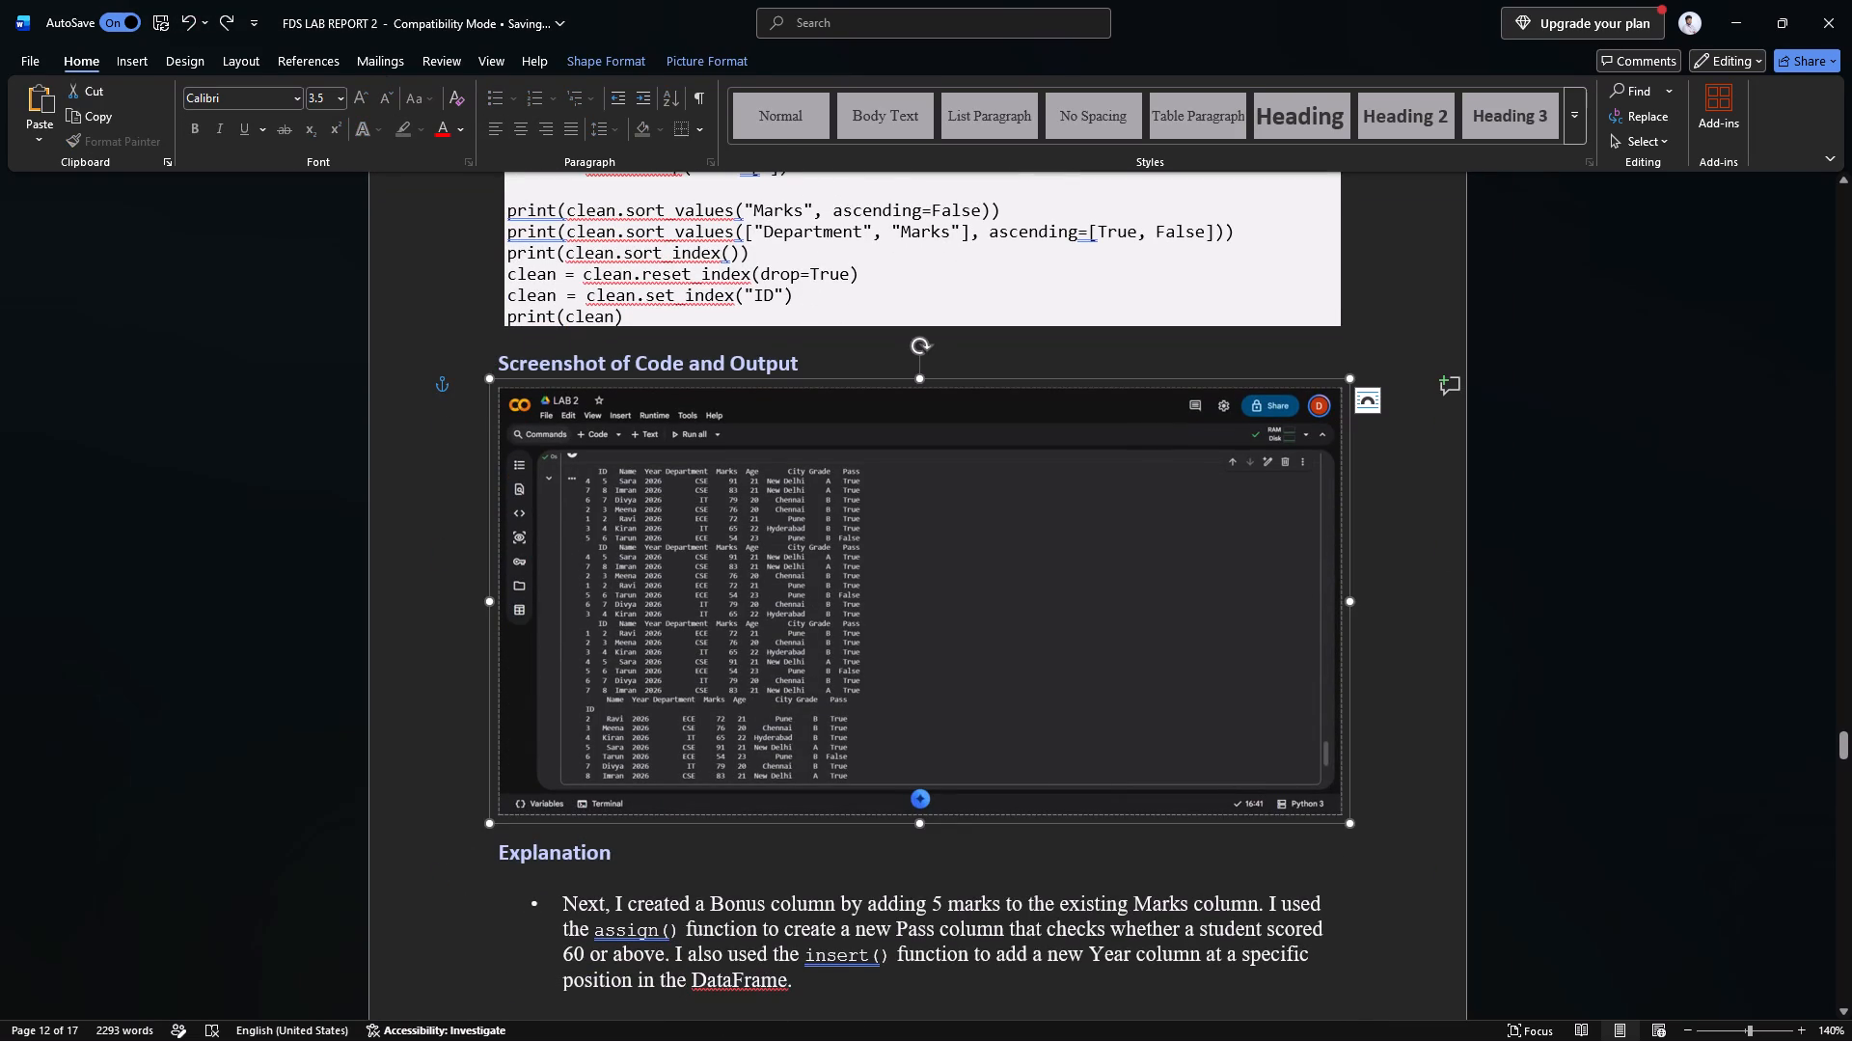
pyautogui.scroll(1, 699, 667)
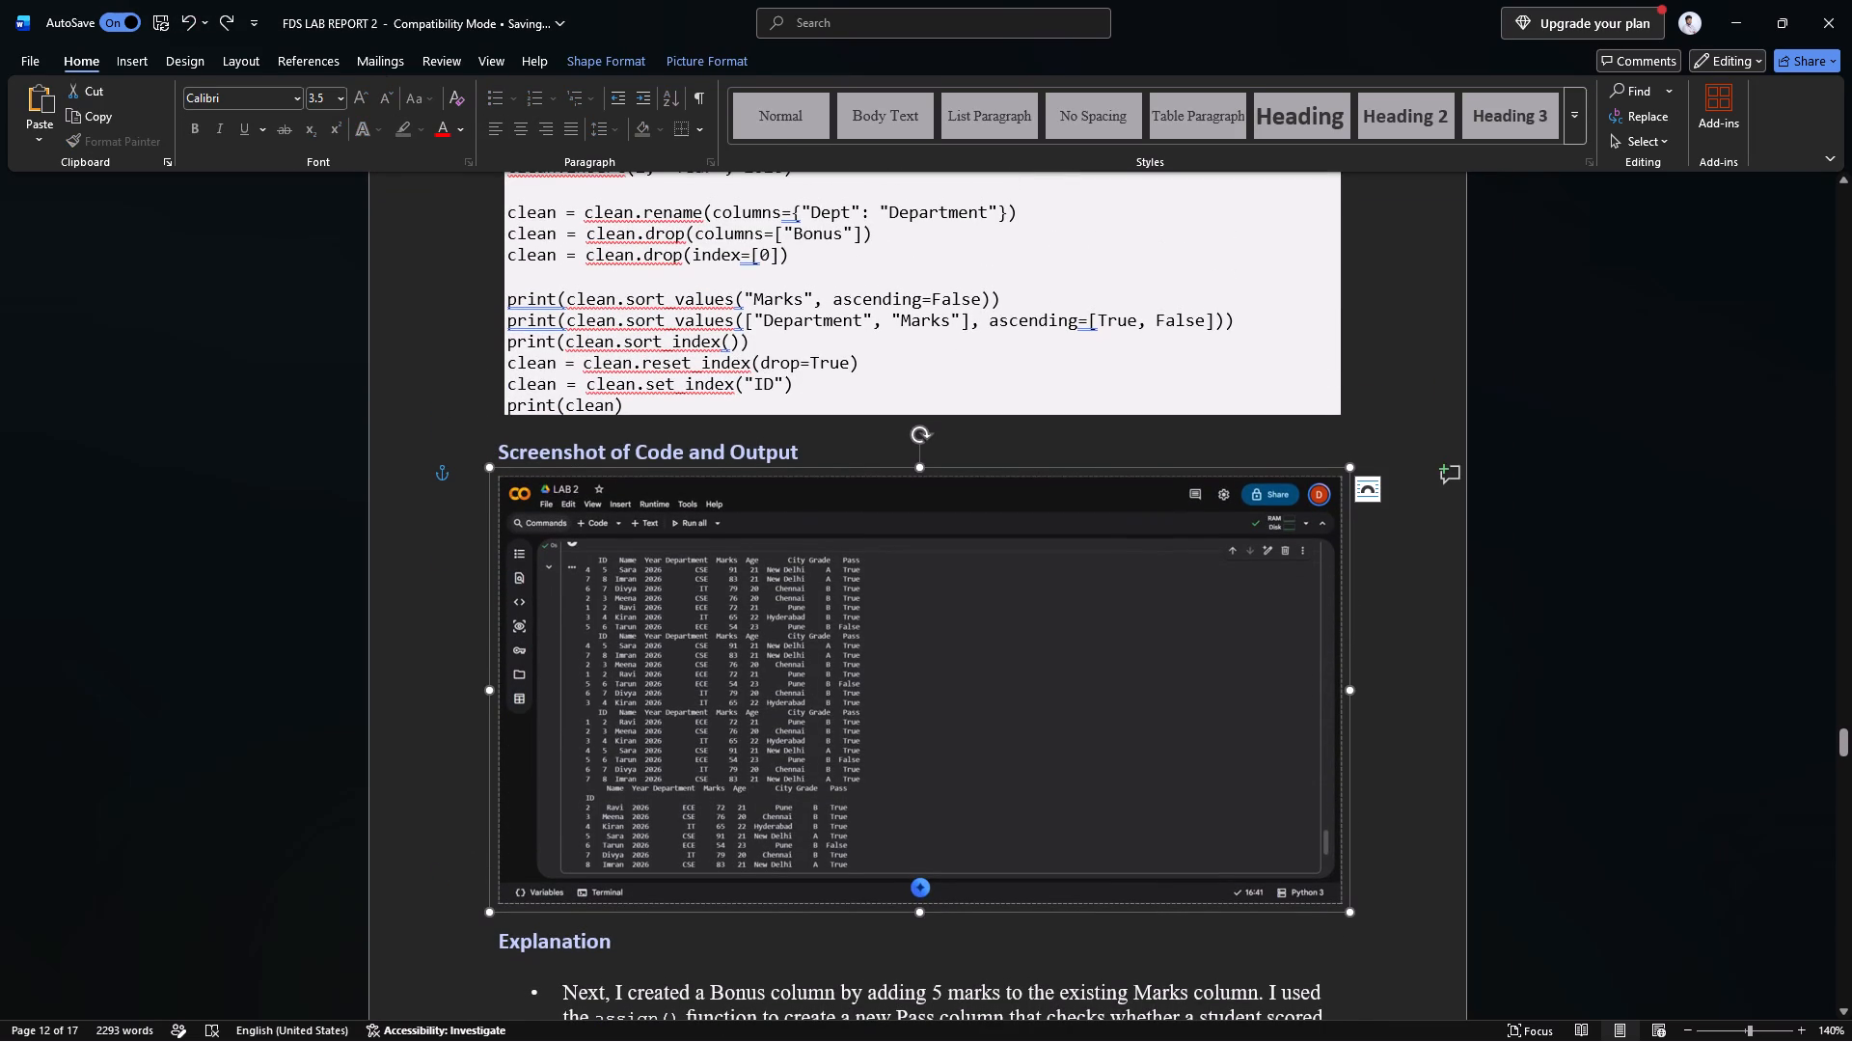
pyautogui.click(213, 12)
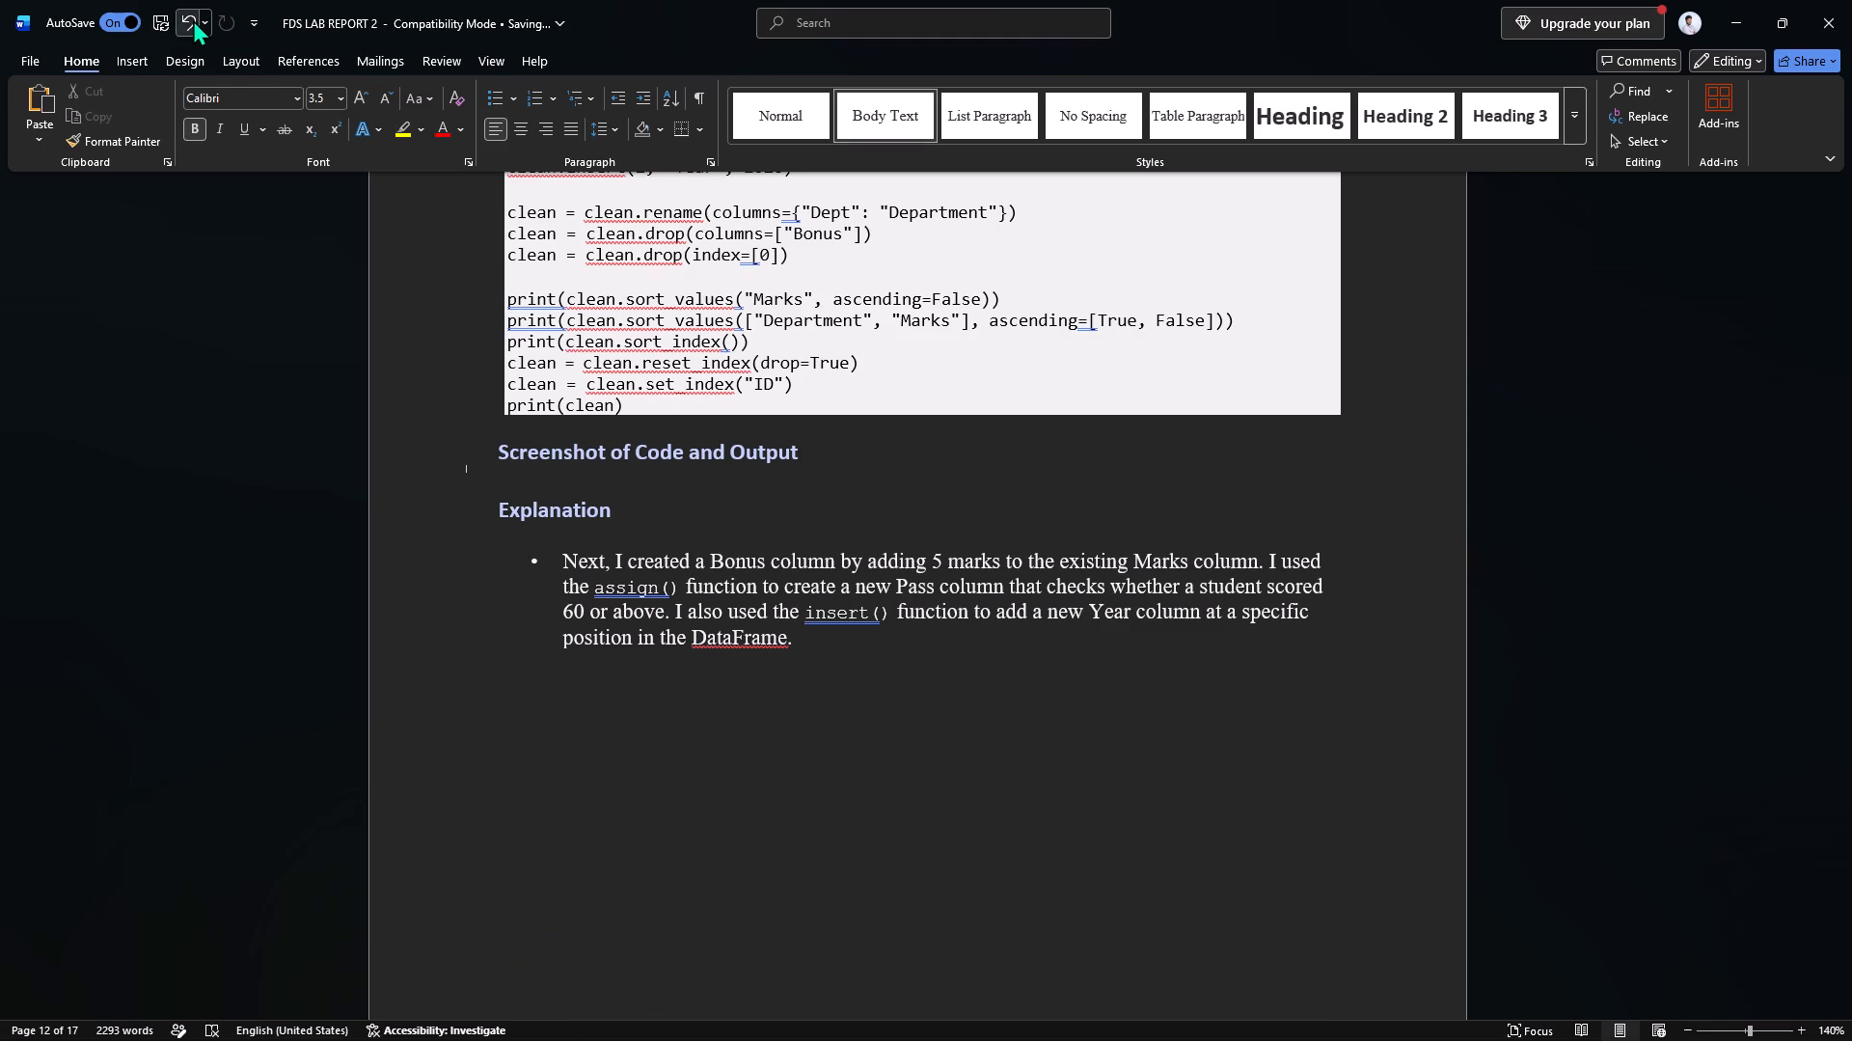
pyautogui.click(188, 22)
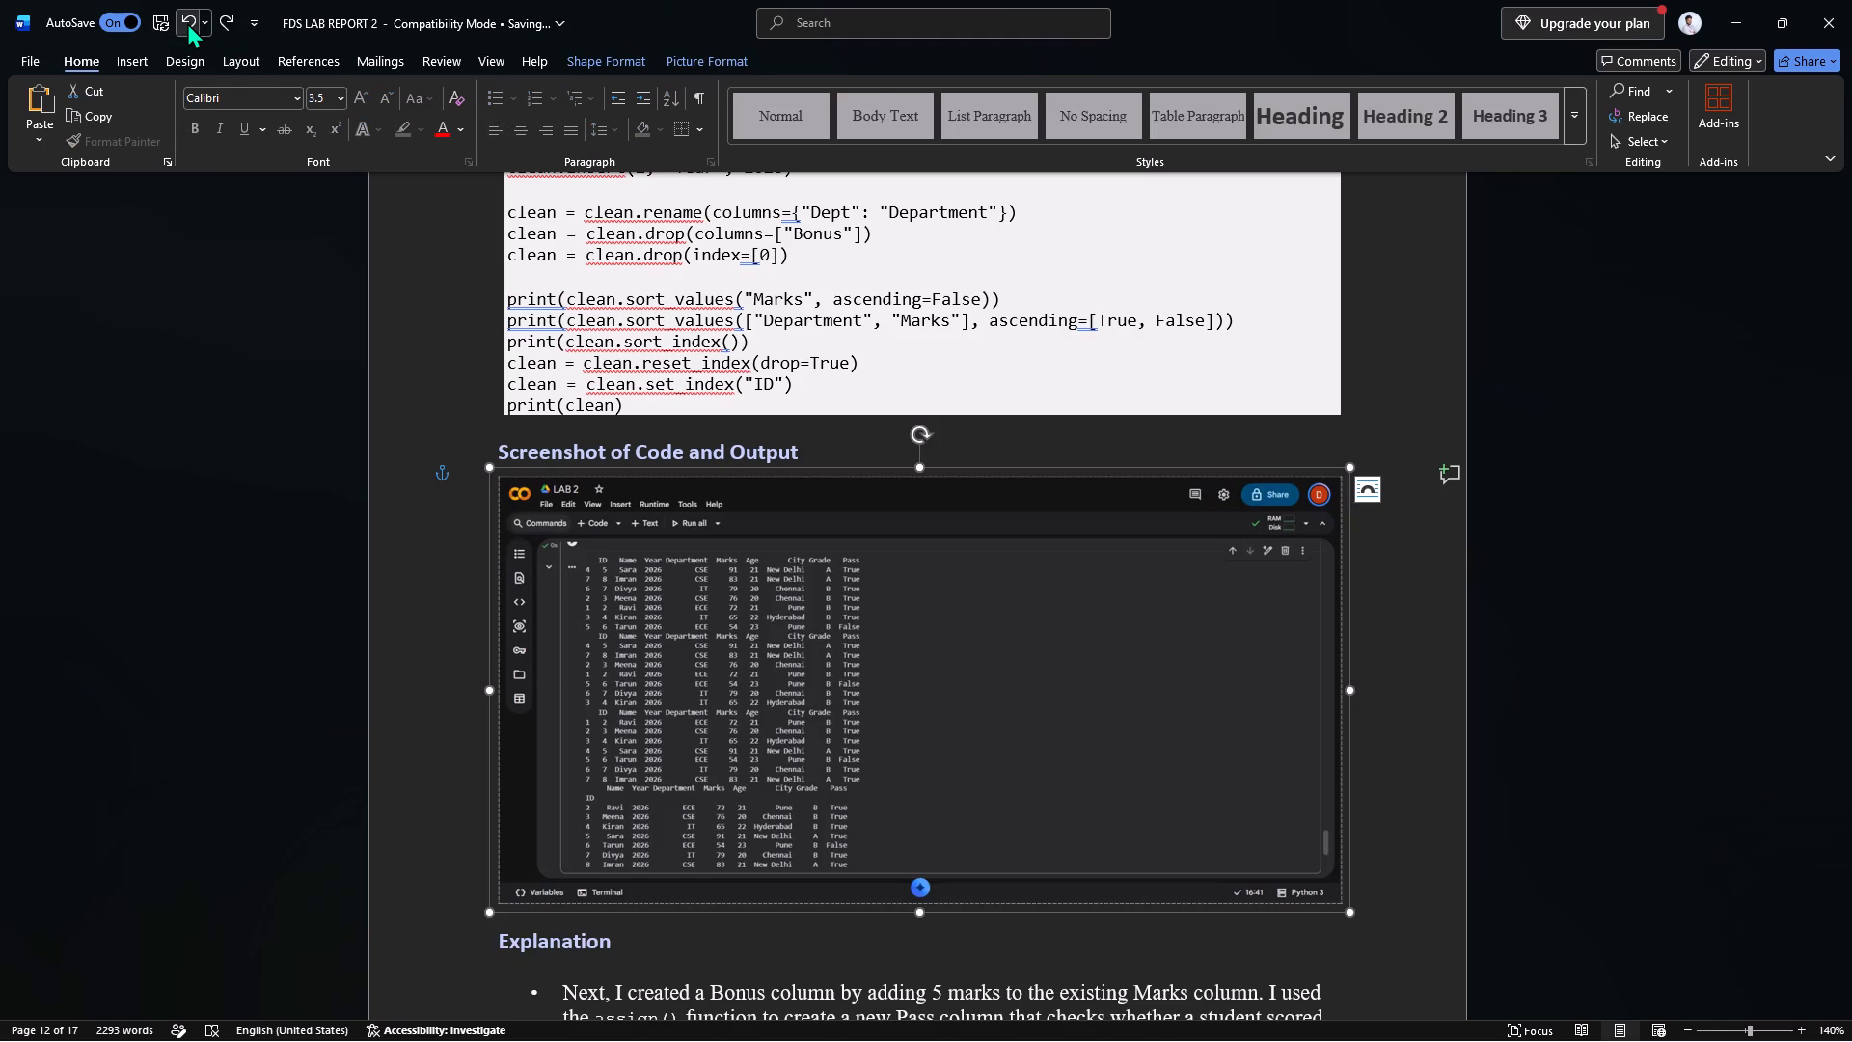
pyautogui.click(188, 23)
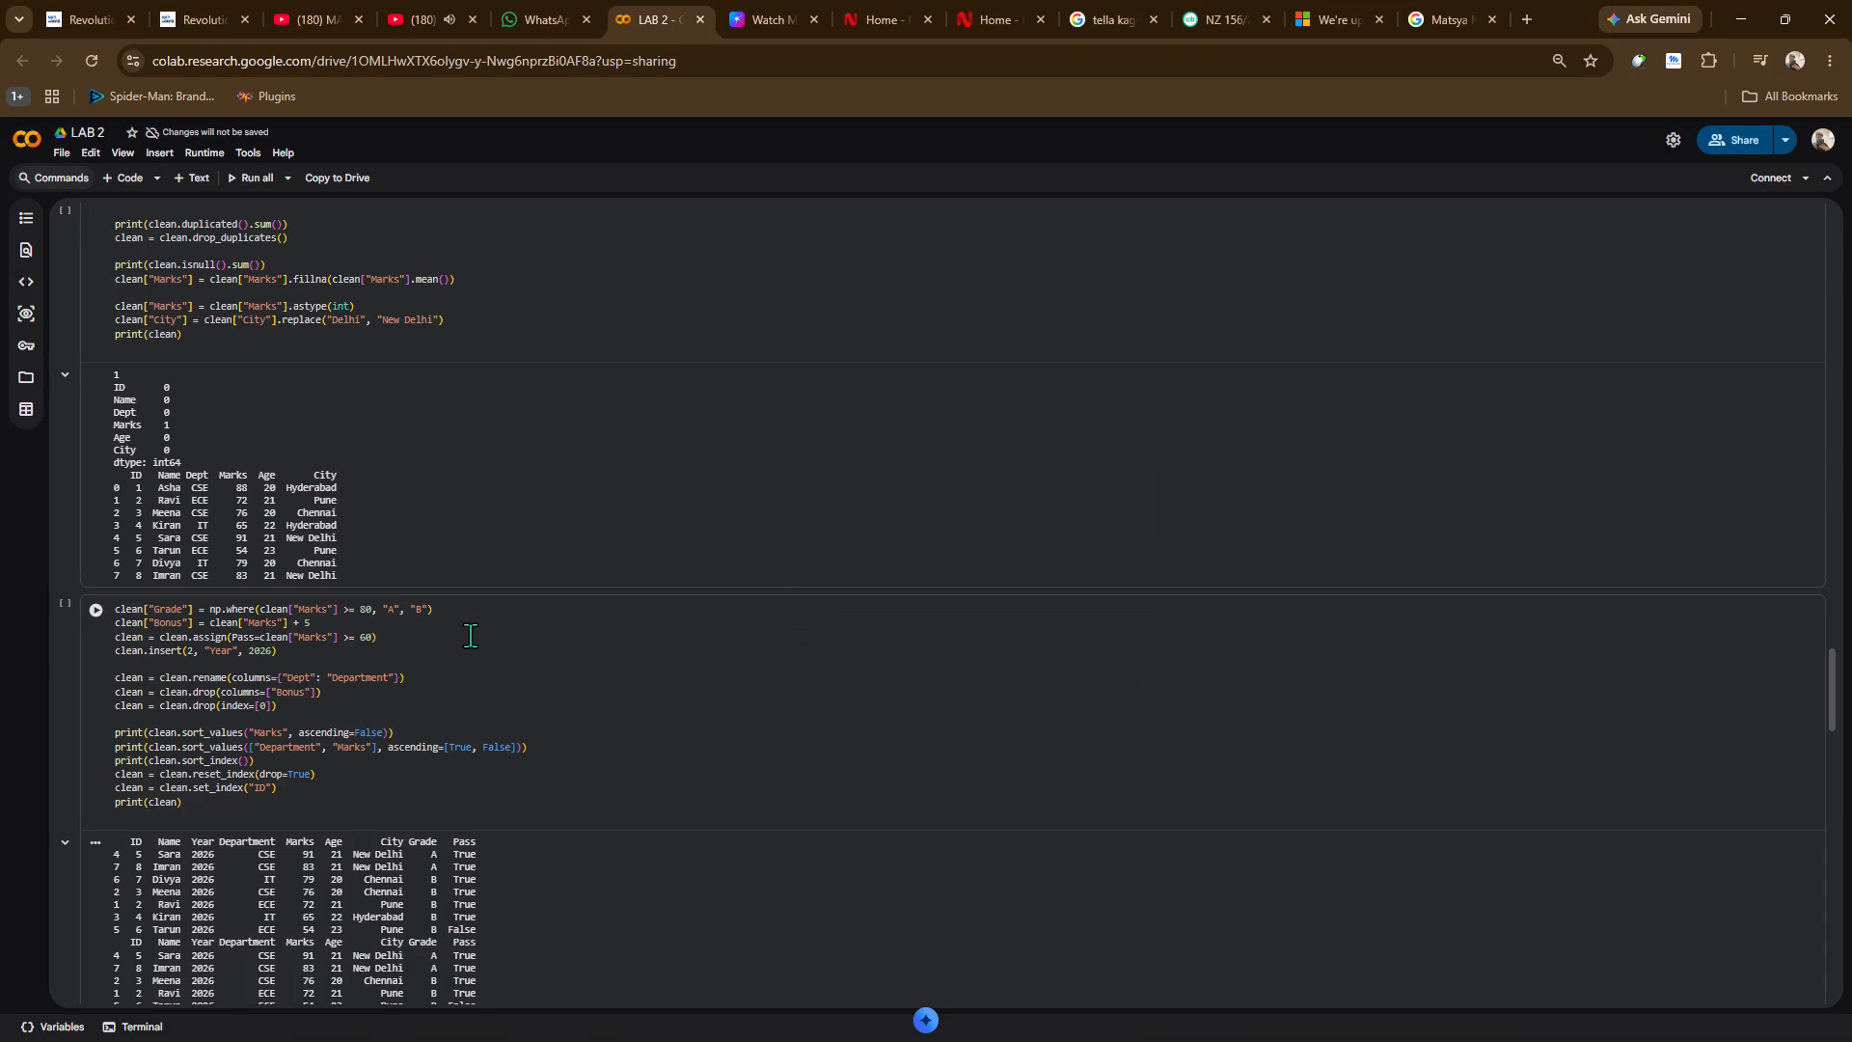
# Capture the notebook's cleaning cell and output at 100% zoom and paste it under "Screenshot of Code and Output" in Part 1.
pyautogui.scroll(2, 469, 635)
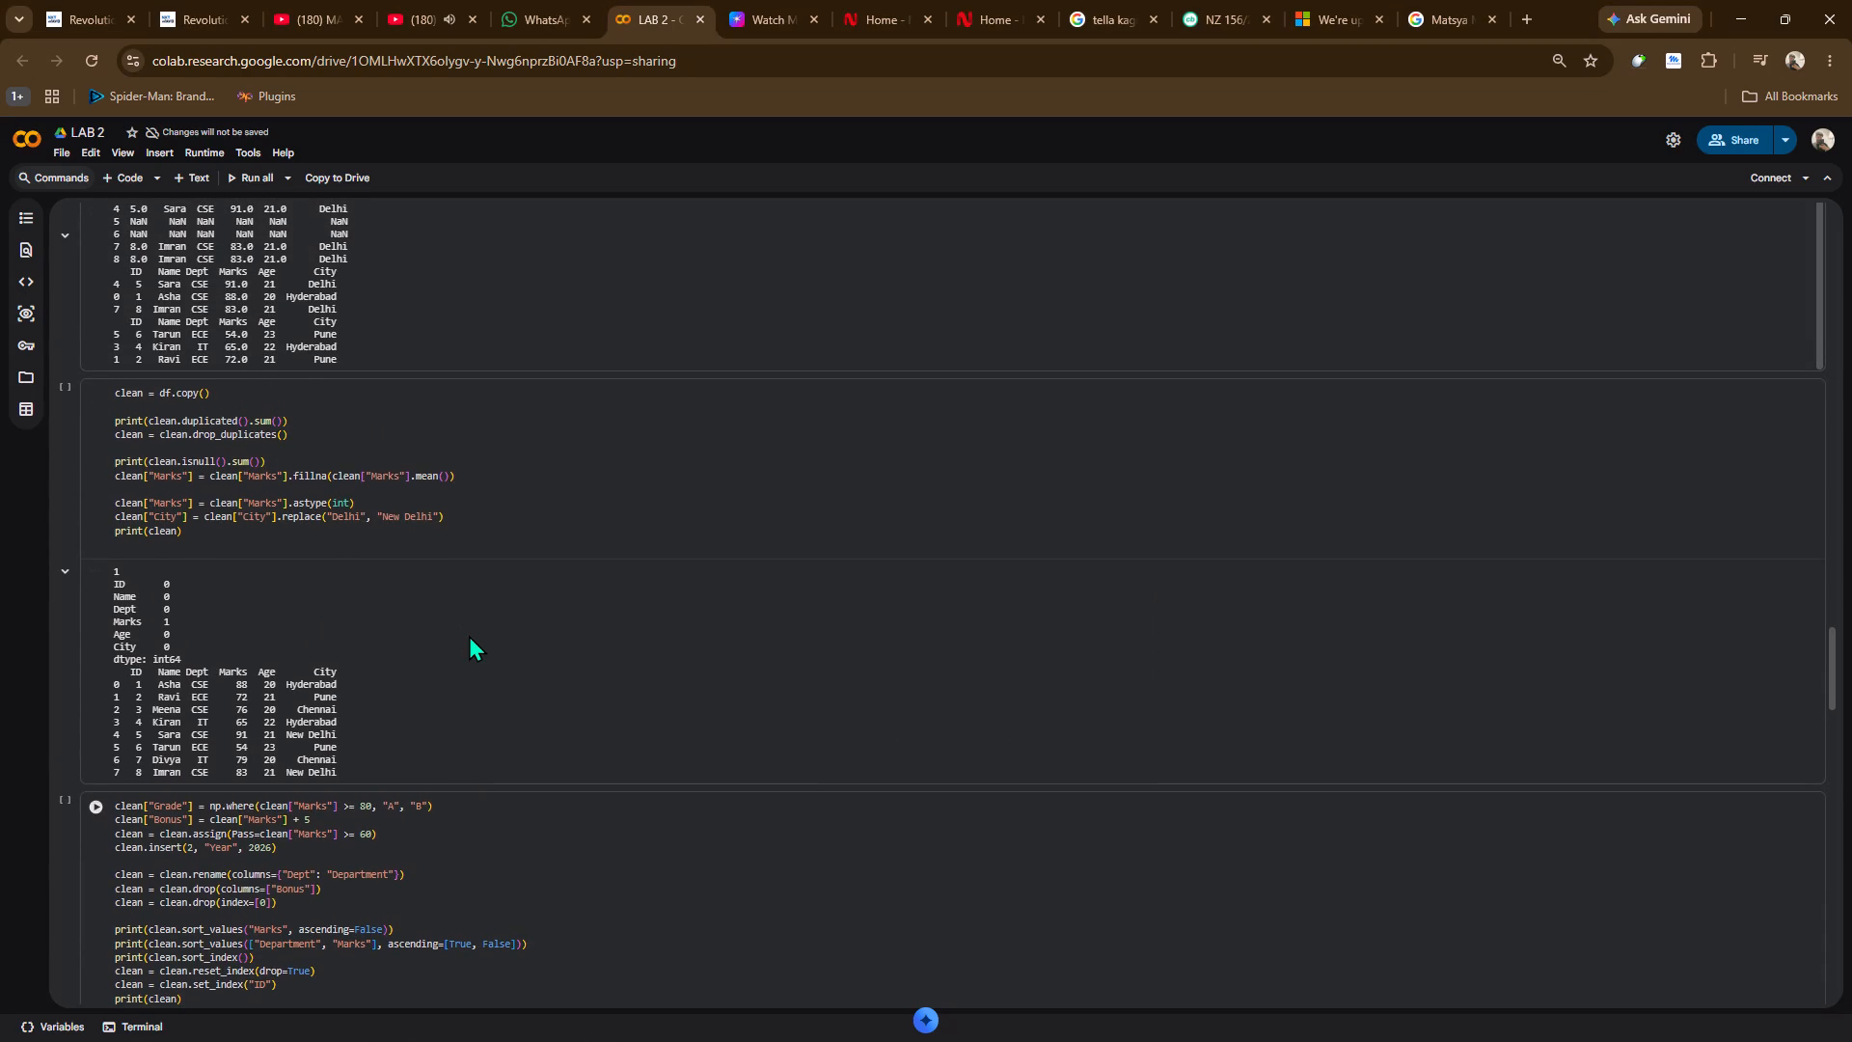
pyautogui.hotkey('ctrl', '+')
pyautogui.hotkey('ctrl', '+')
pyautogui.hotkey('ctrl', '+')
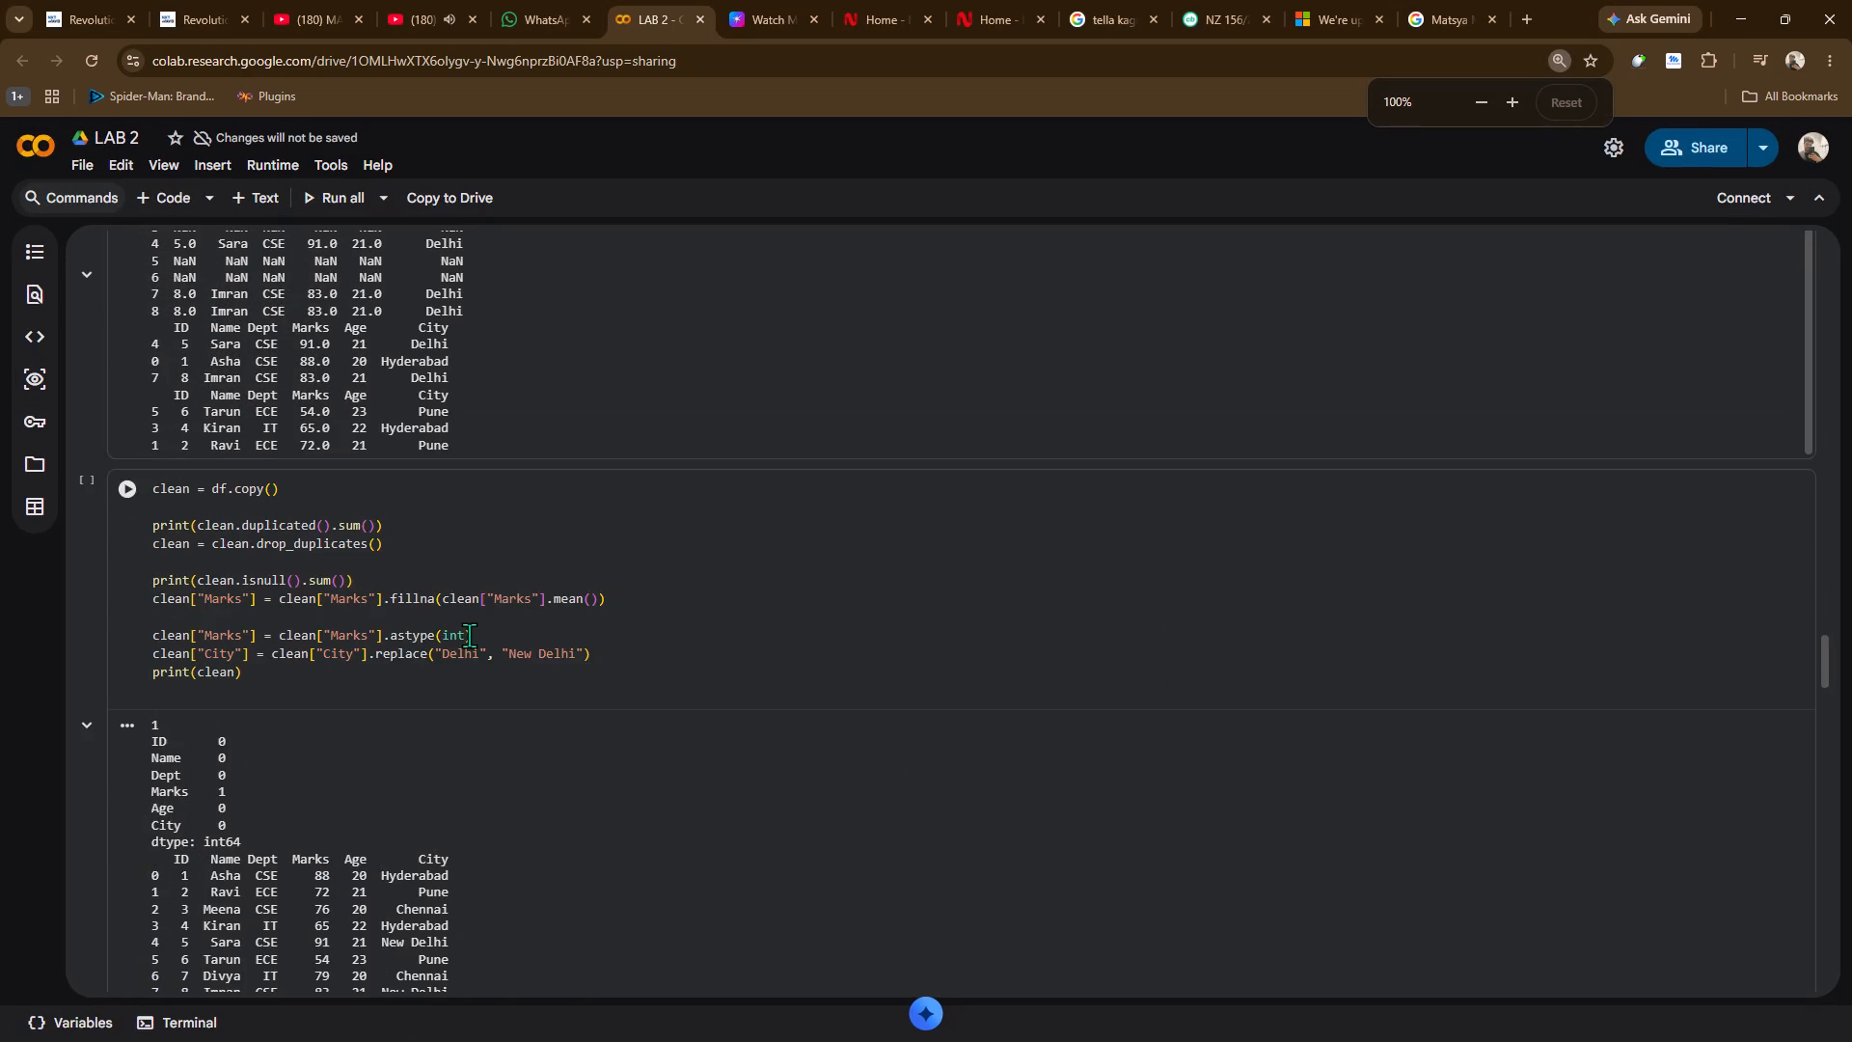
pyautogui.scroll(-3, 469, 635)
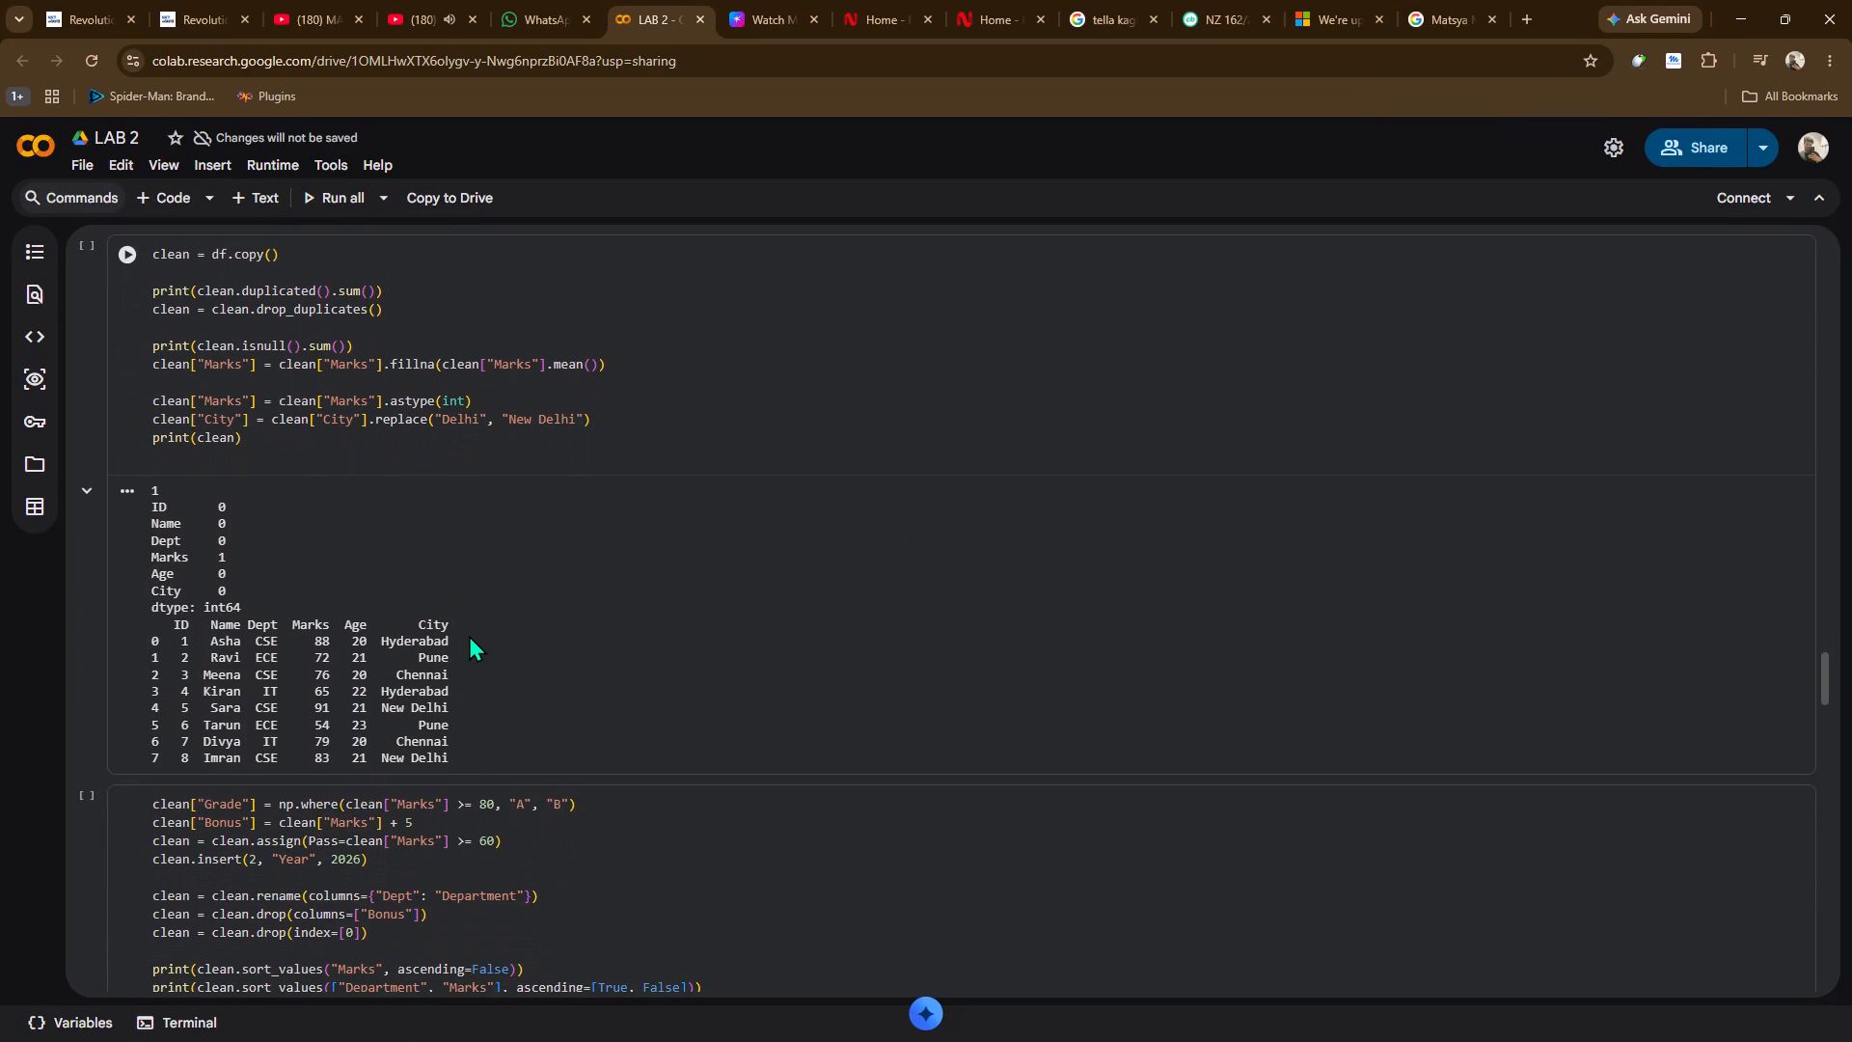
pyautogui.press('Print')
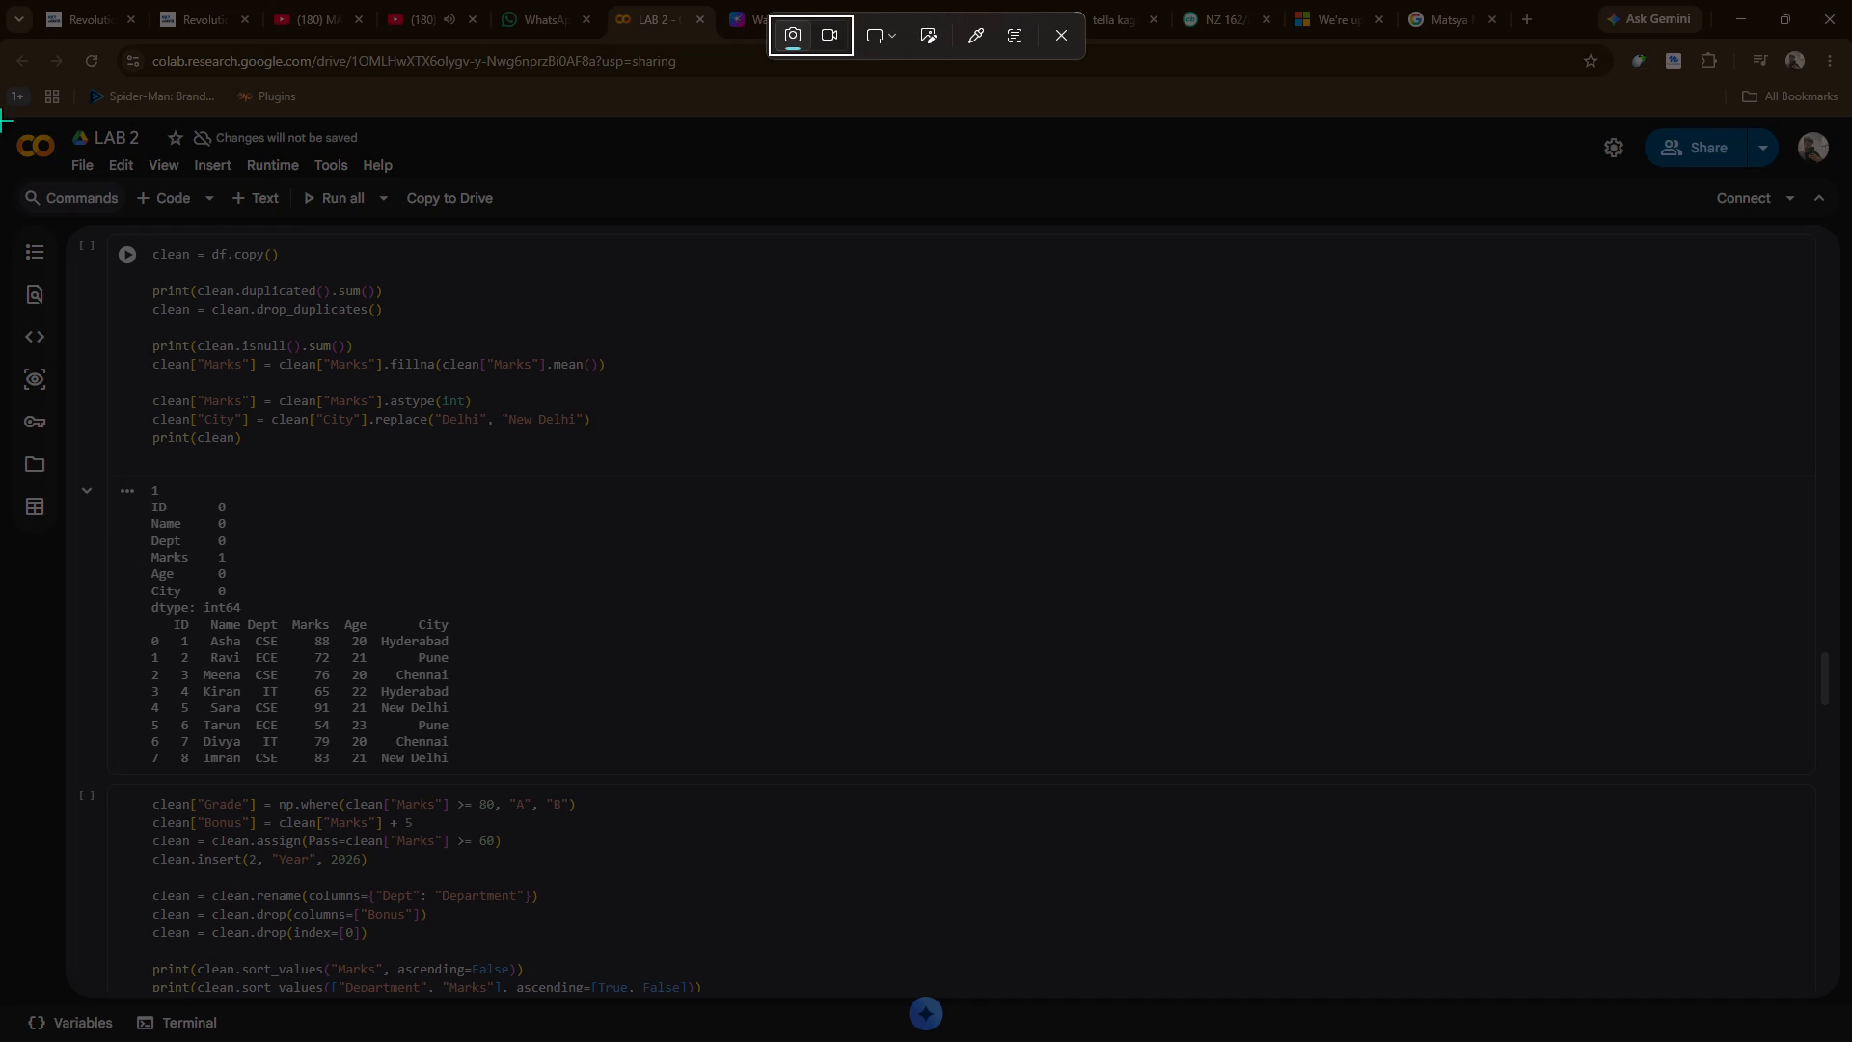
pyautogui.moveTo(0, 115); pyautogui.dragTo(1851, 1041)
pyautogui.hscroll(8, 747, 791)
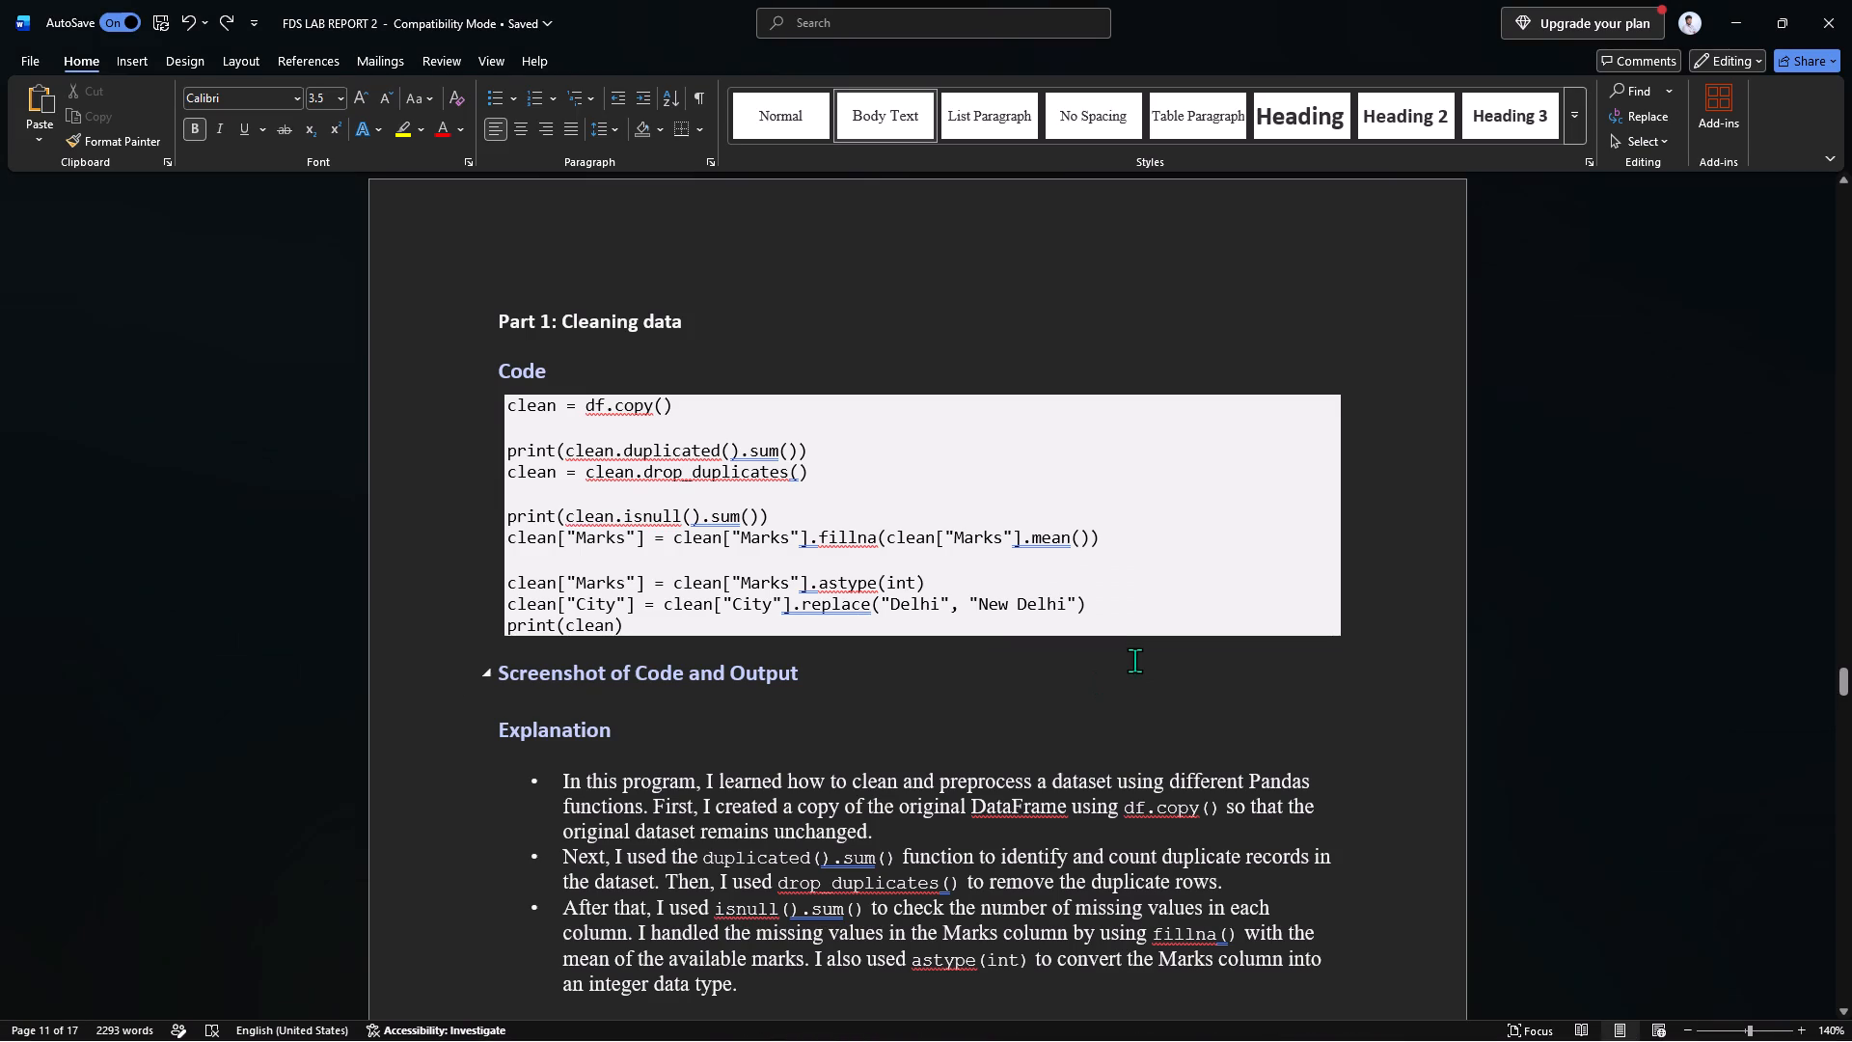
pyautogui.hotkey('ctrl', 'v')
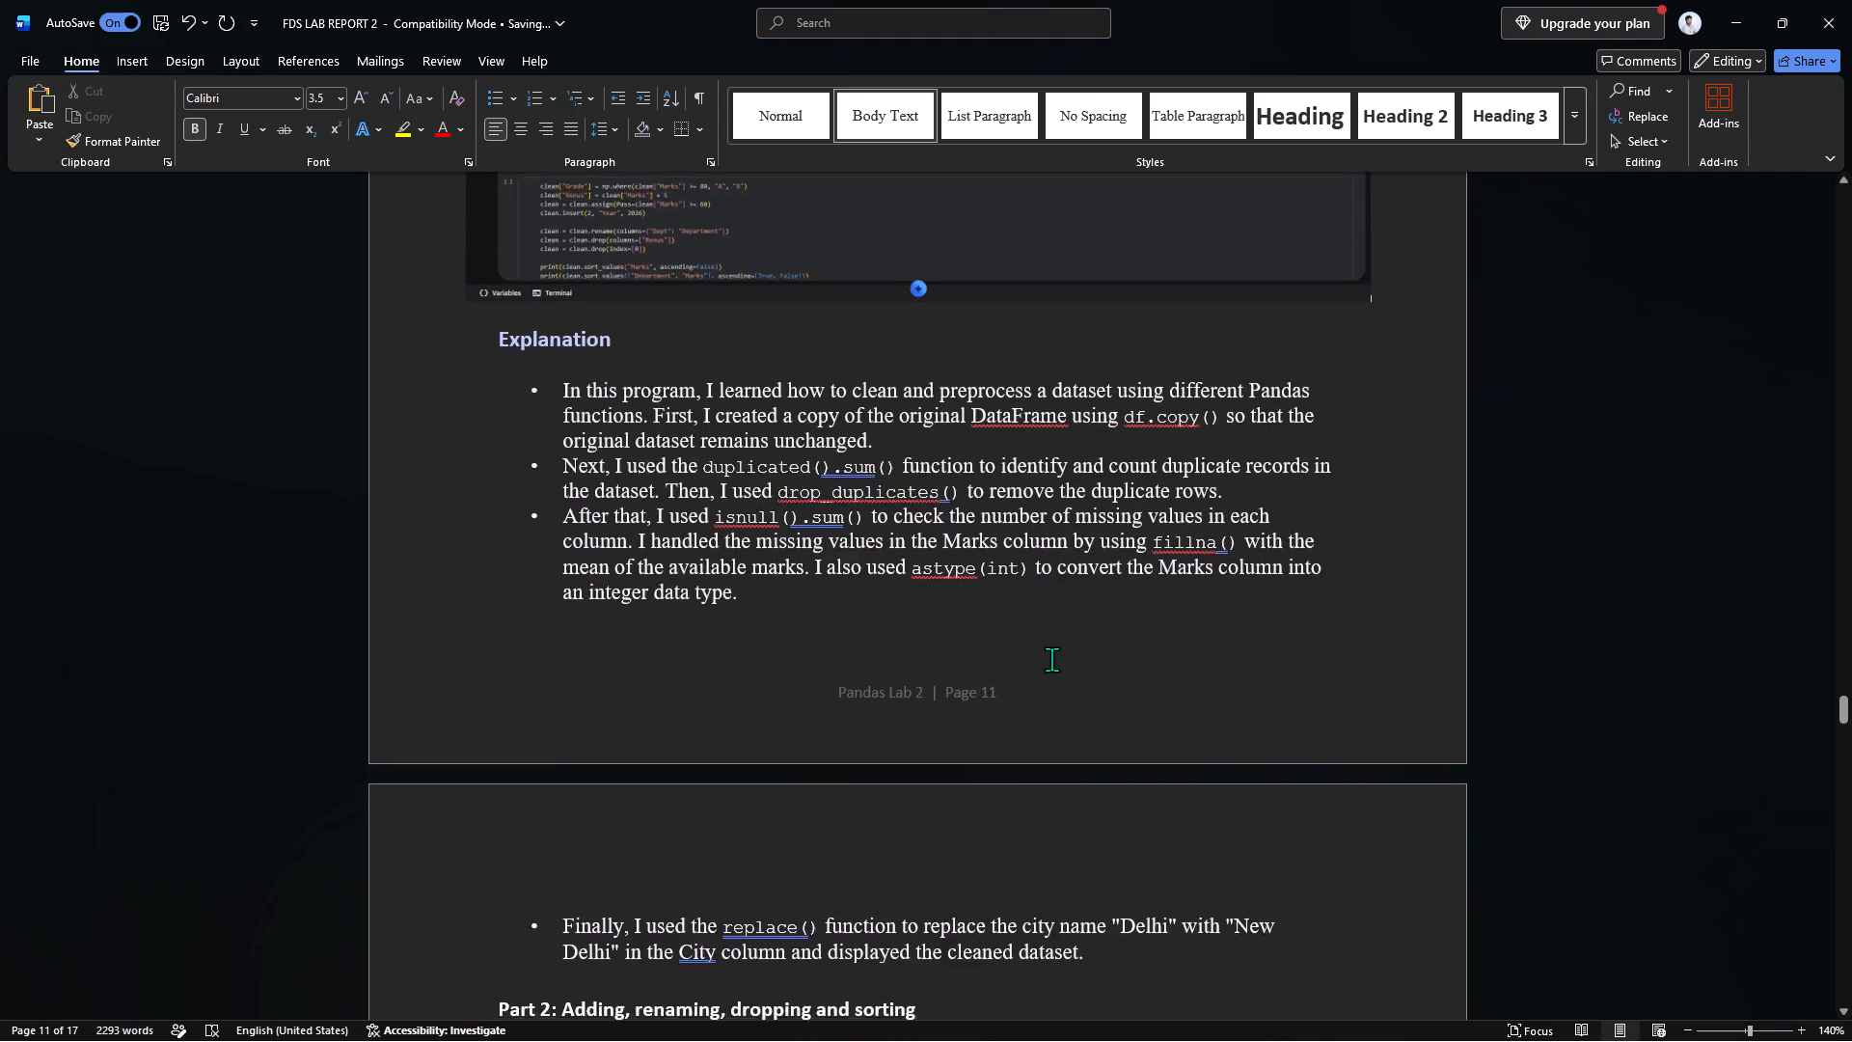
# Delete the old output picture under "Screenshot of Code and Output" in Part 2: Adding, renaming, dropping and sorting.
pyautogui.scroll(-1, 1051, 659)
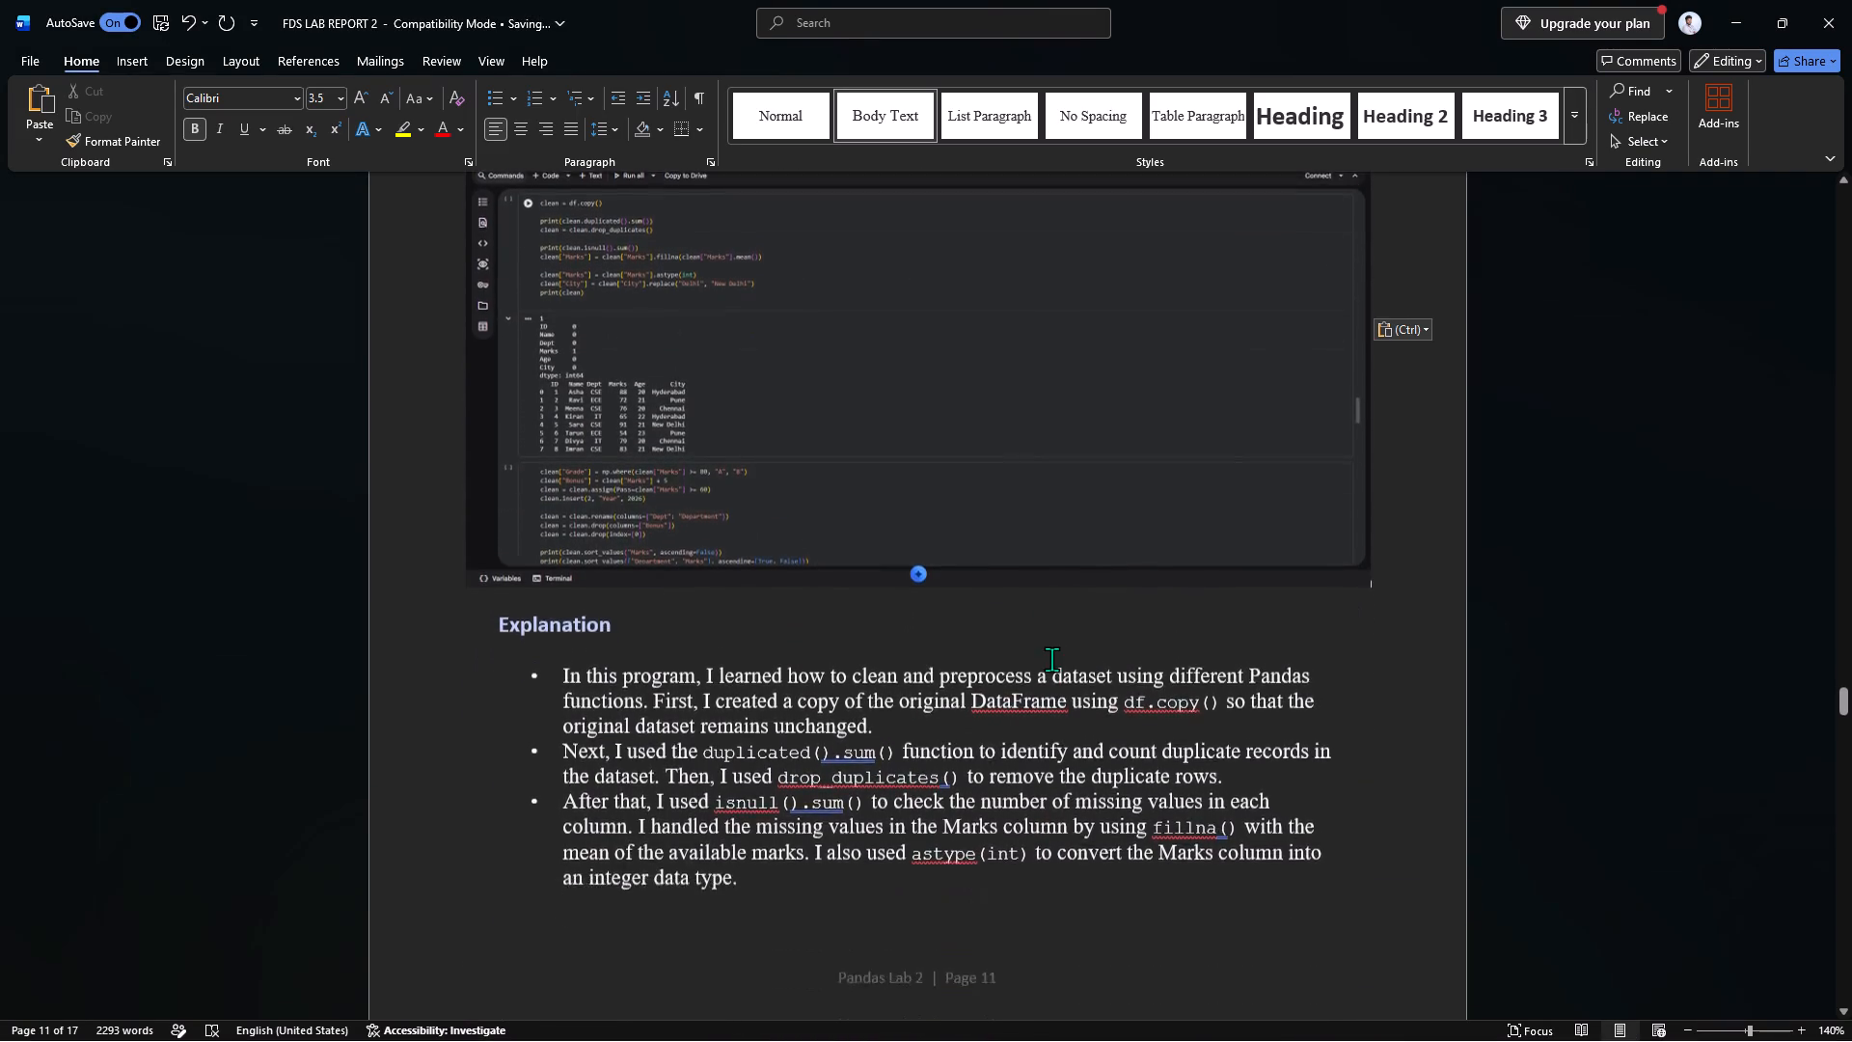
pyautogui.scroll(-2, 1051, 659)
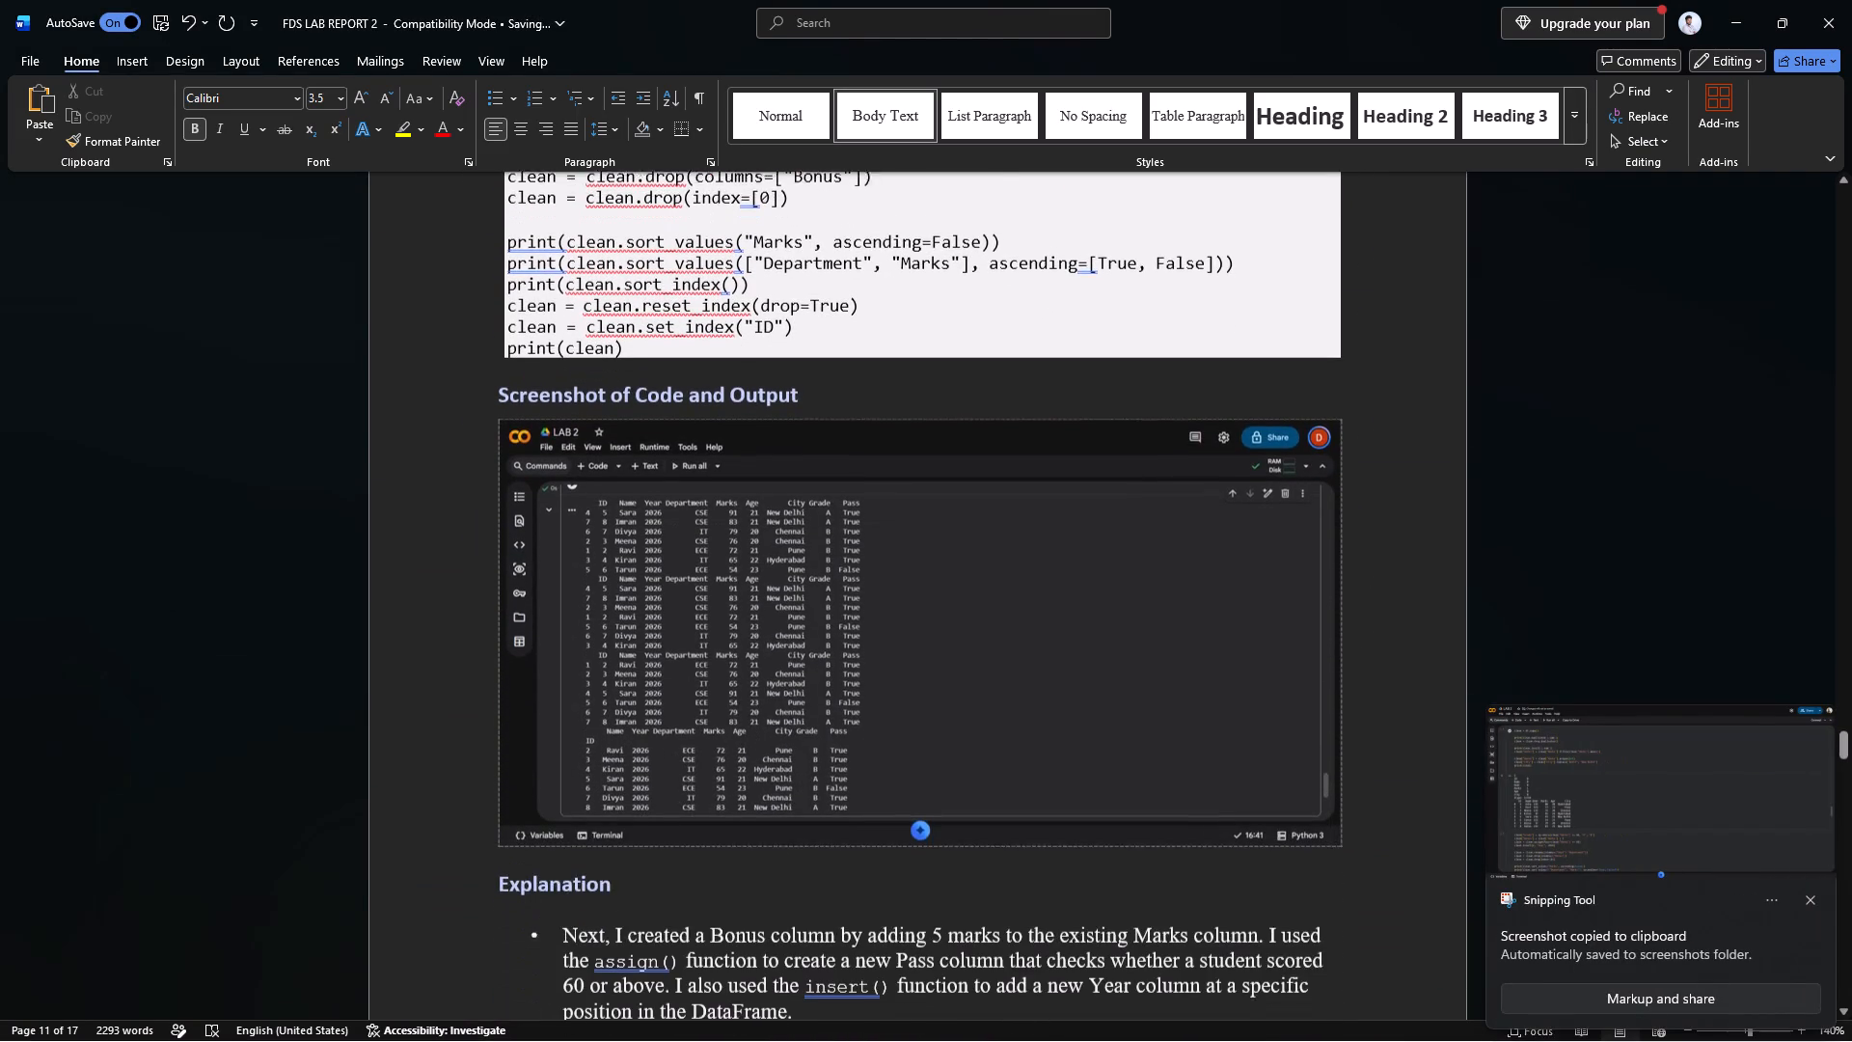
pyautogui.click(916, 651)
pyautogui.press('BackSpace')
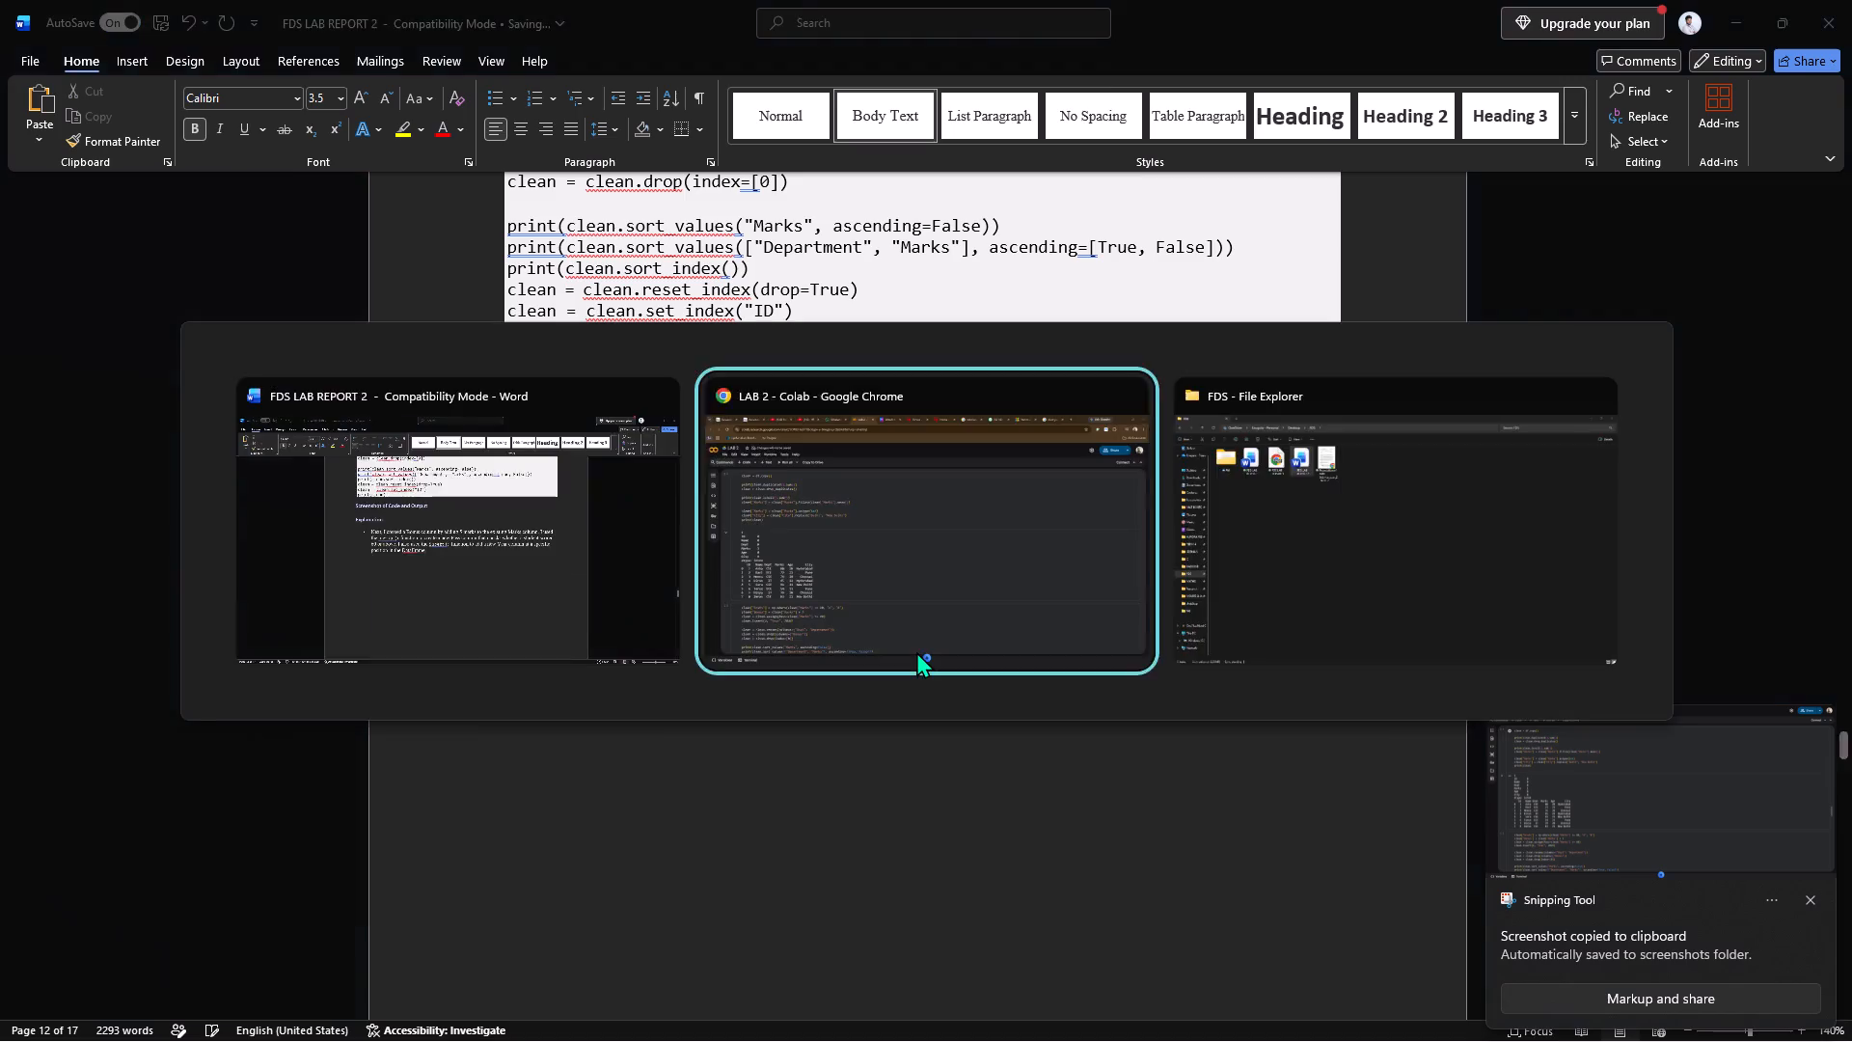
# Capture the notebook's Grade and Bonus cell with its output and paste it under the screenshot heading in Part 2.
pyautogui.scroll(-4, 395, 595)
pyautogui.scroll(1, 395, 595)
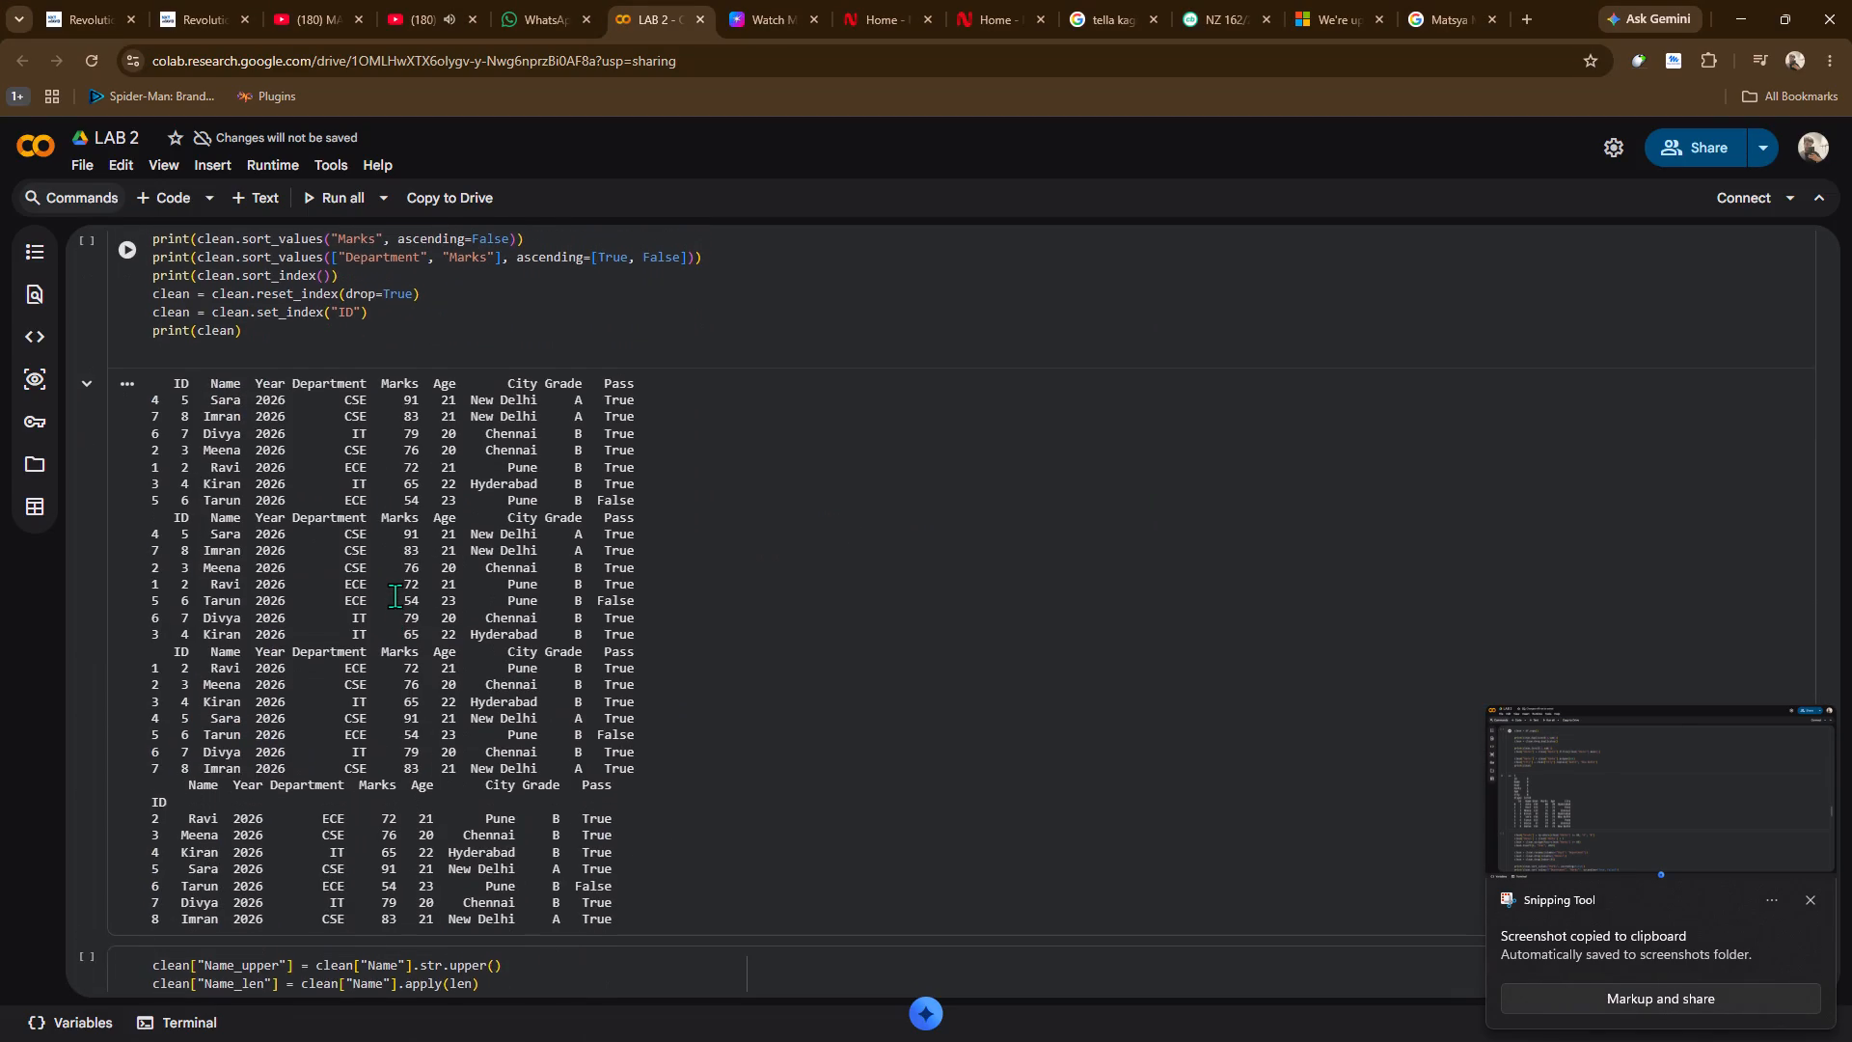
pyautogui.scroll(2, 395, 595)
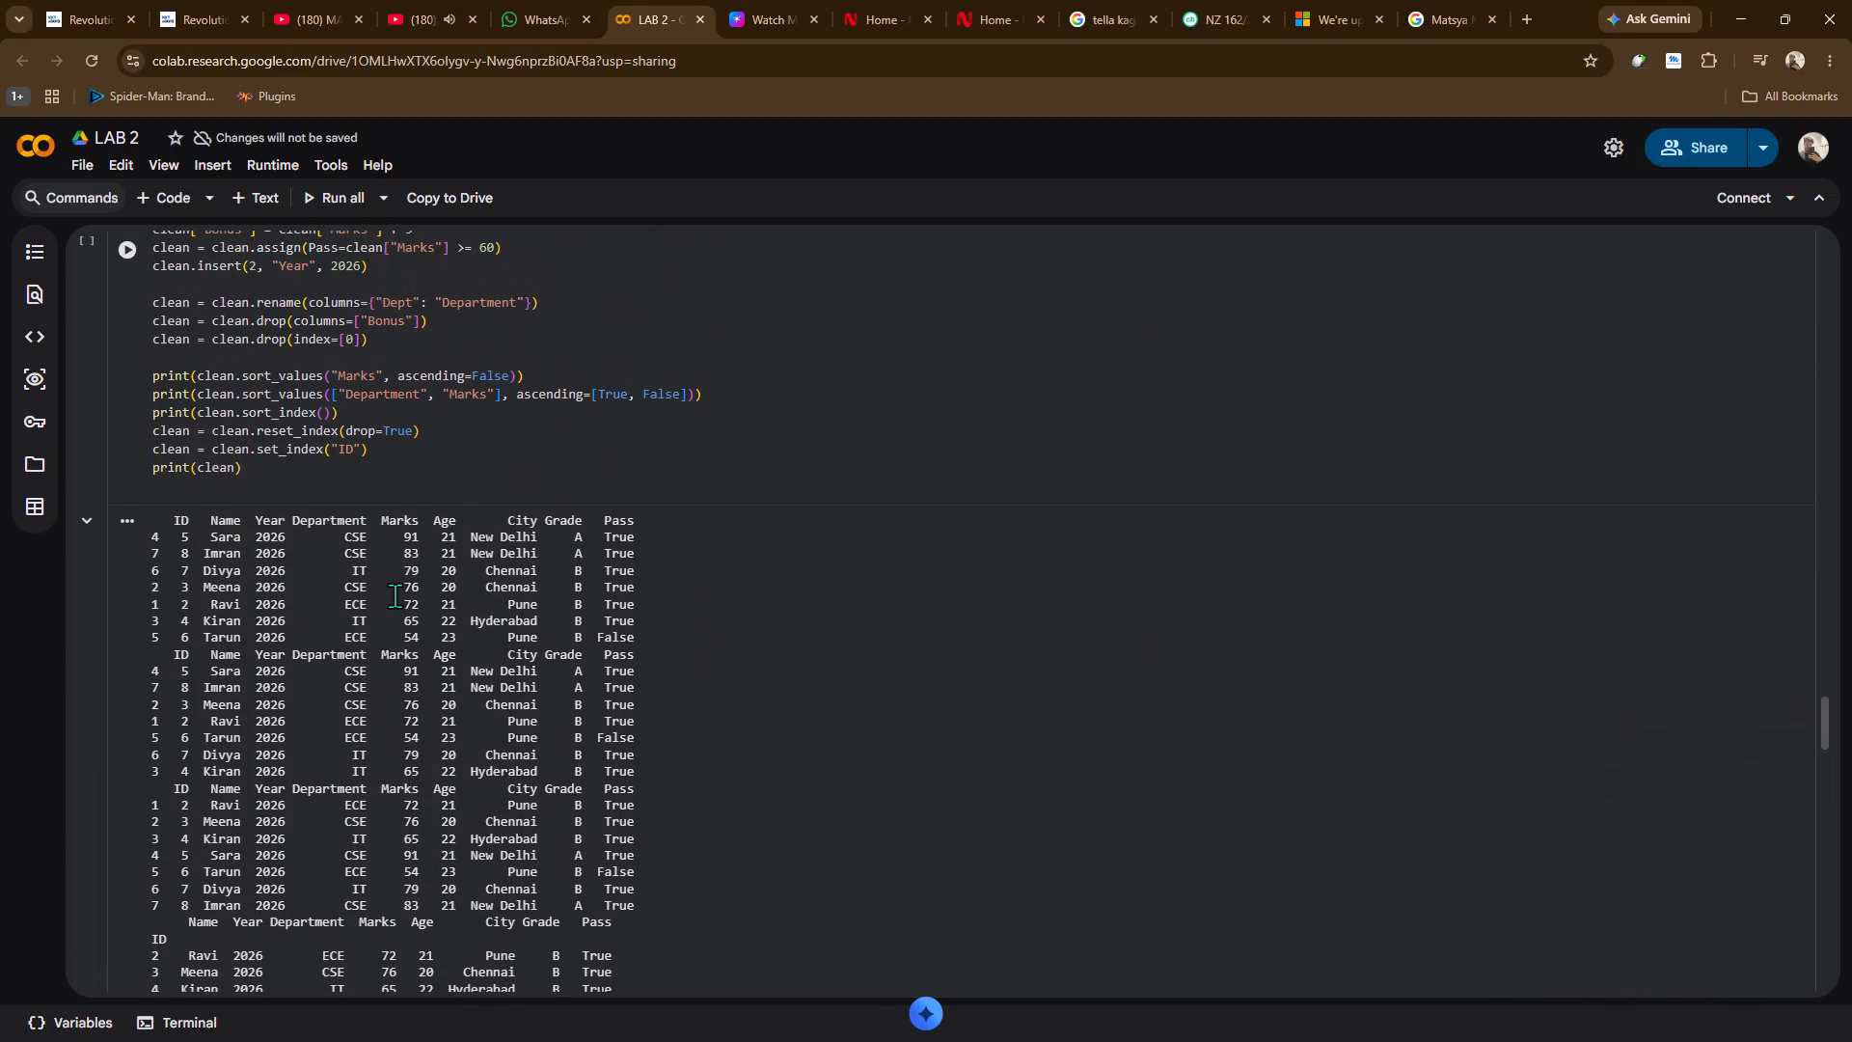
pyautogui.scroll(1, 395, 595)
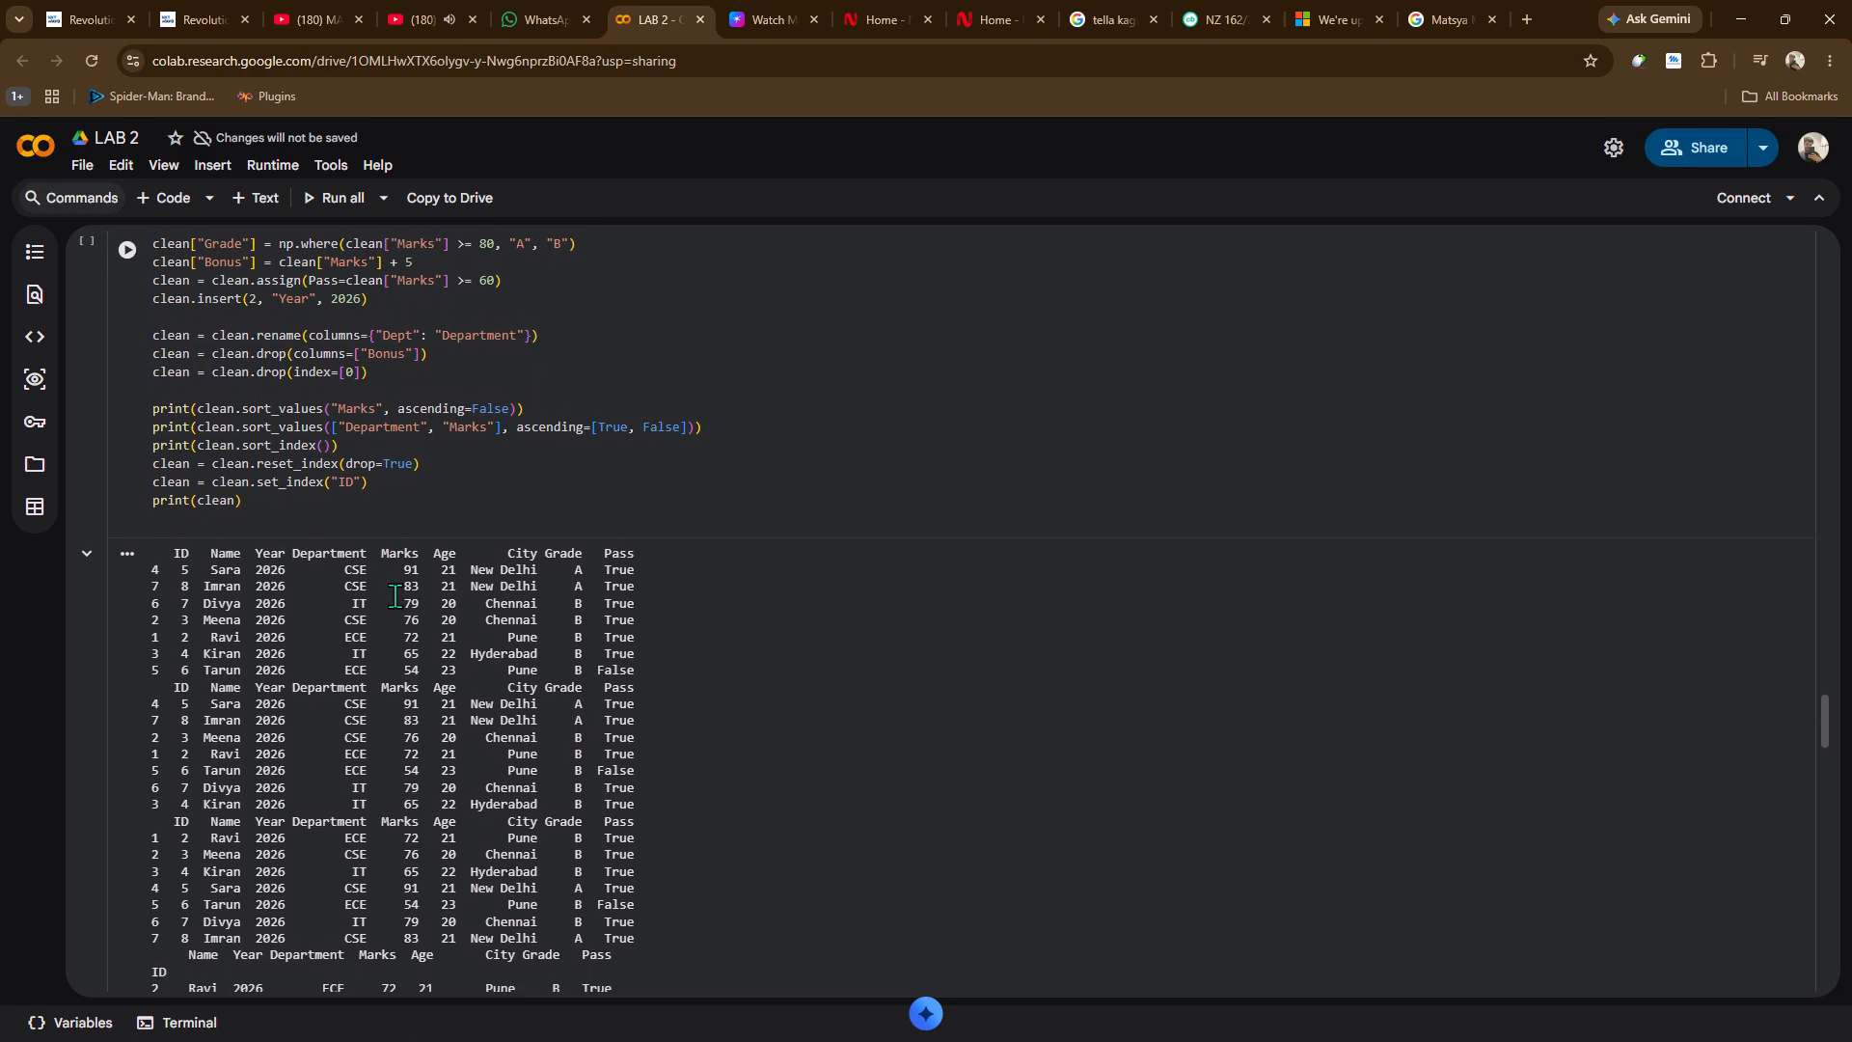
pyautogui.press('Print')
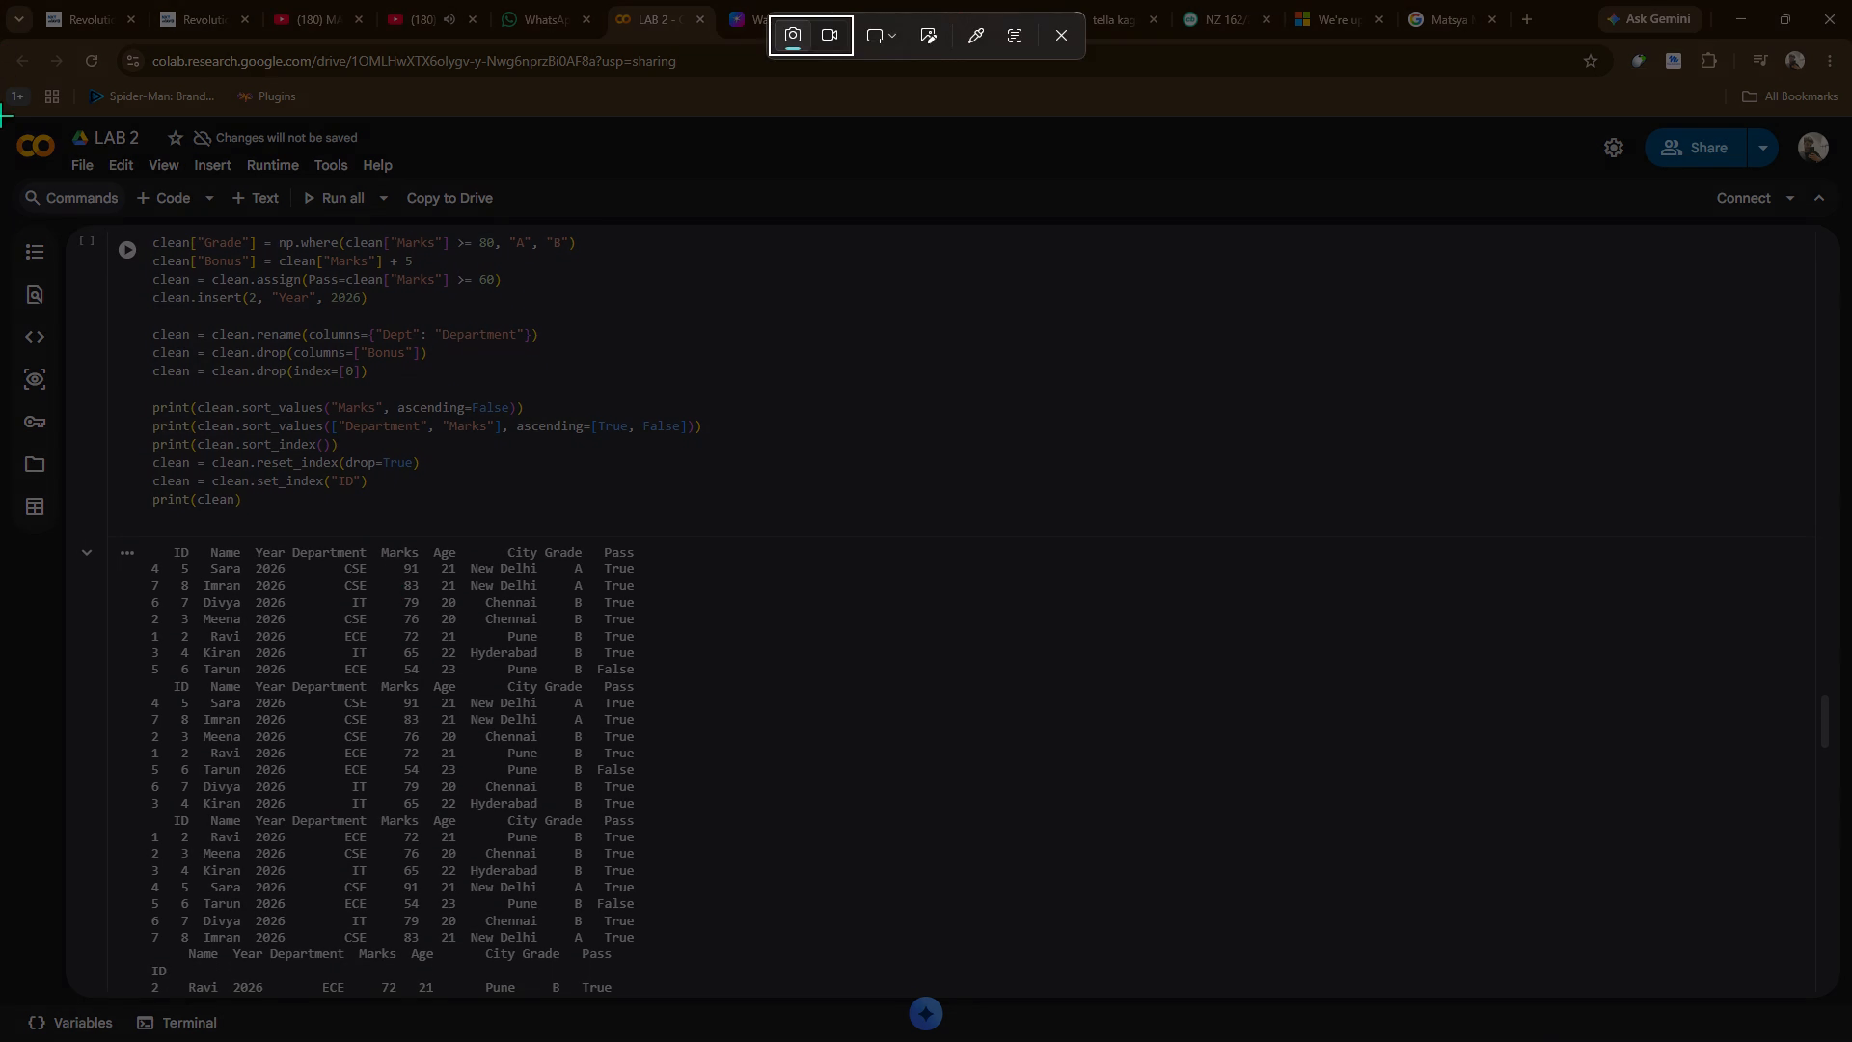
pyautogui.moveTo(0, 119); pyautogui.dragTo(1851, 1040)
pyautogui.hscroll(4, 523, 409)
pyautogui.scroll(2, 1851, 1041)
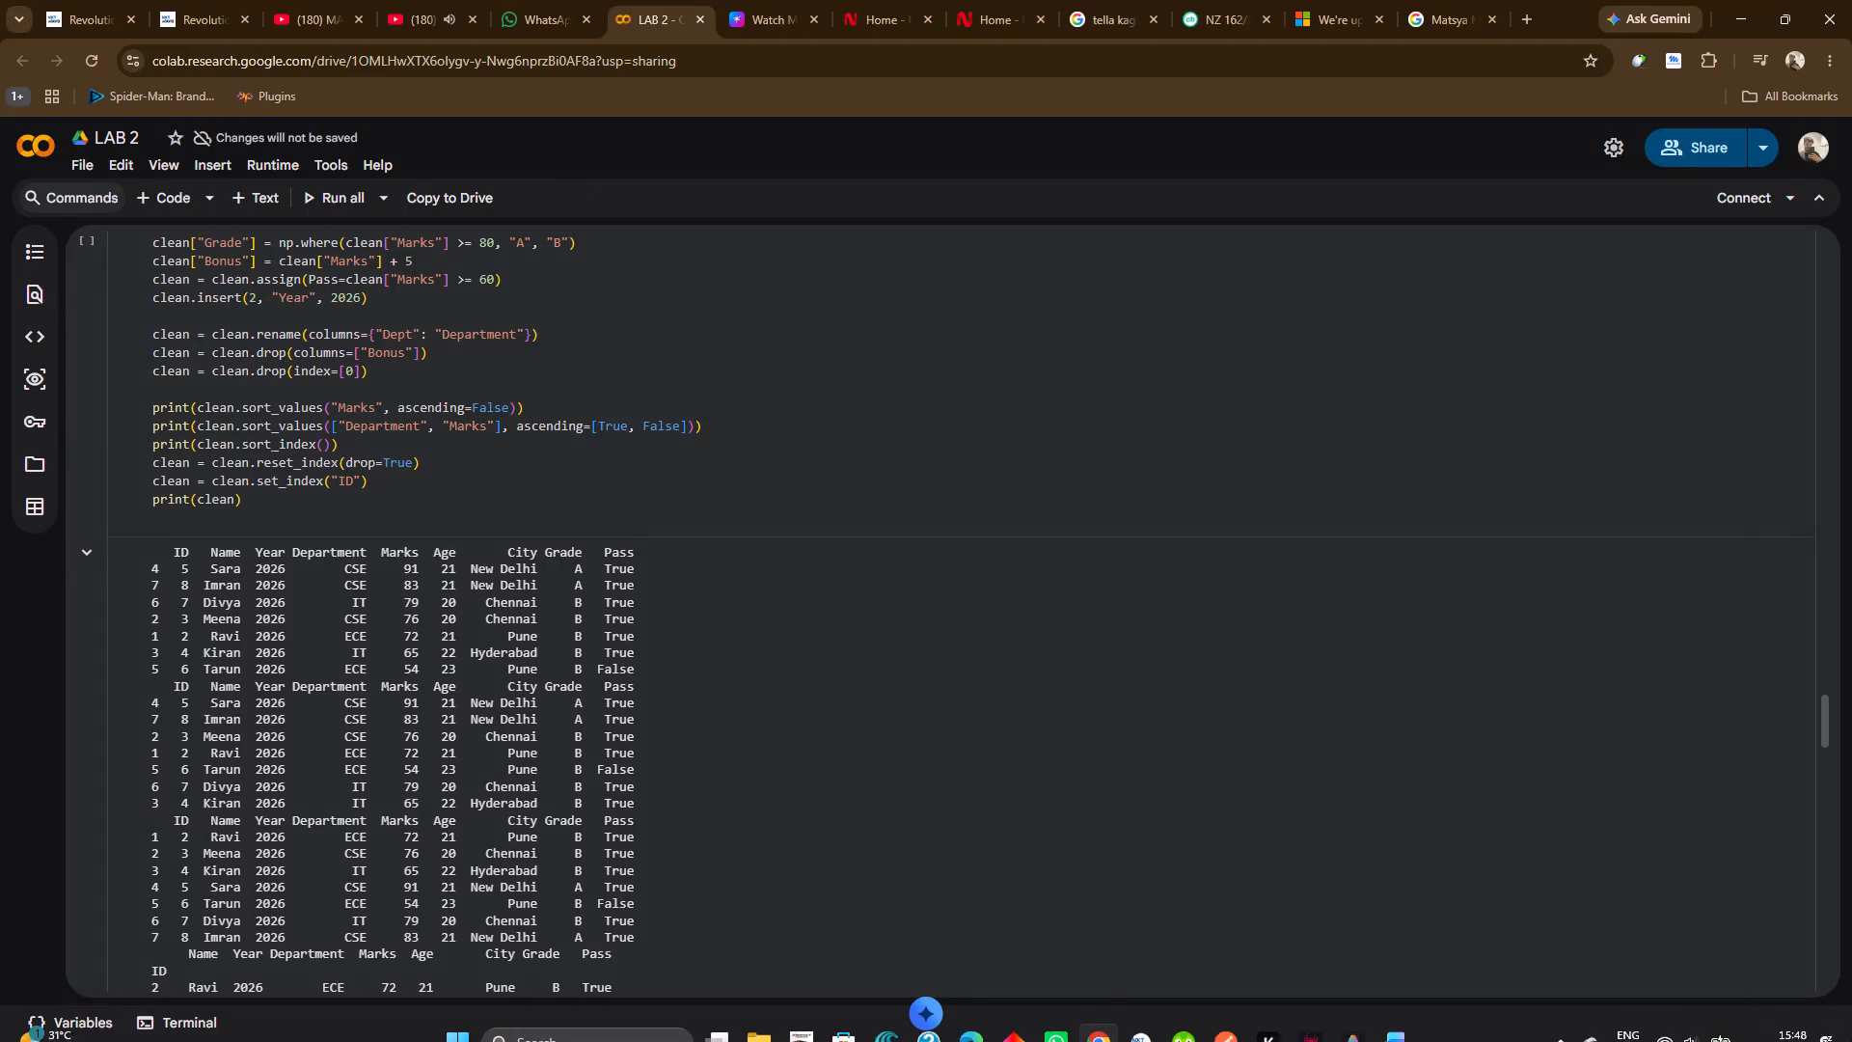
pyautogui.hotkey('ctrl', 'v')
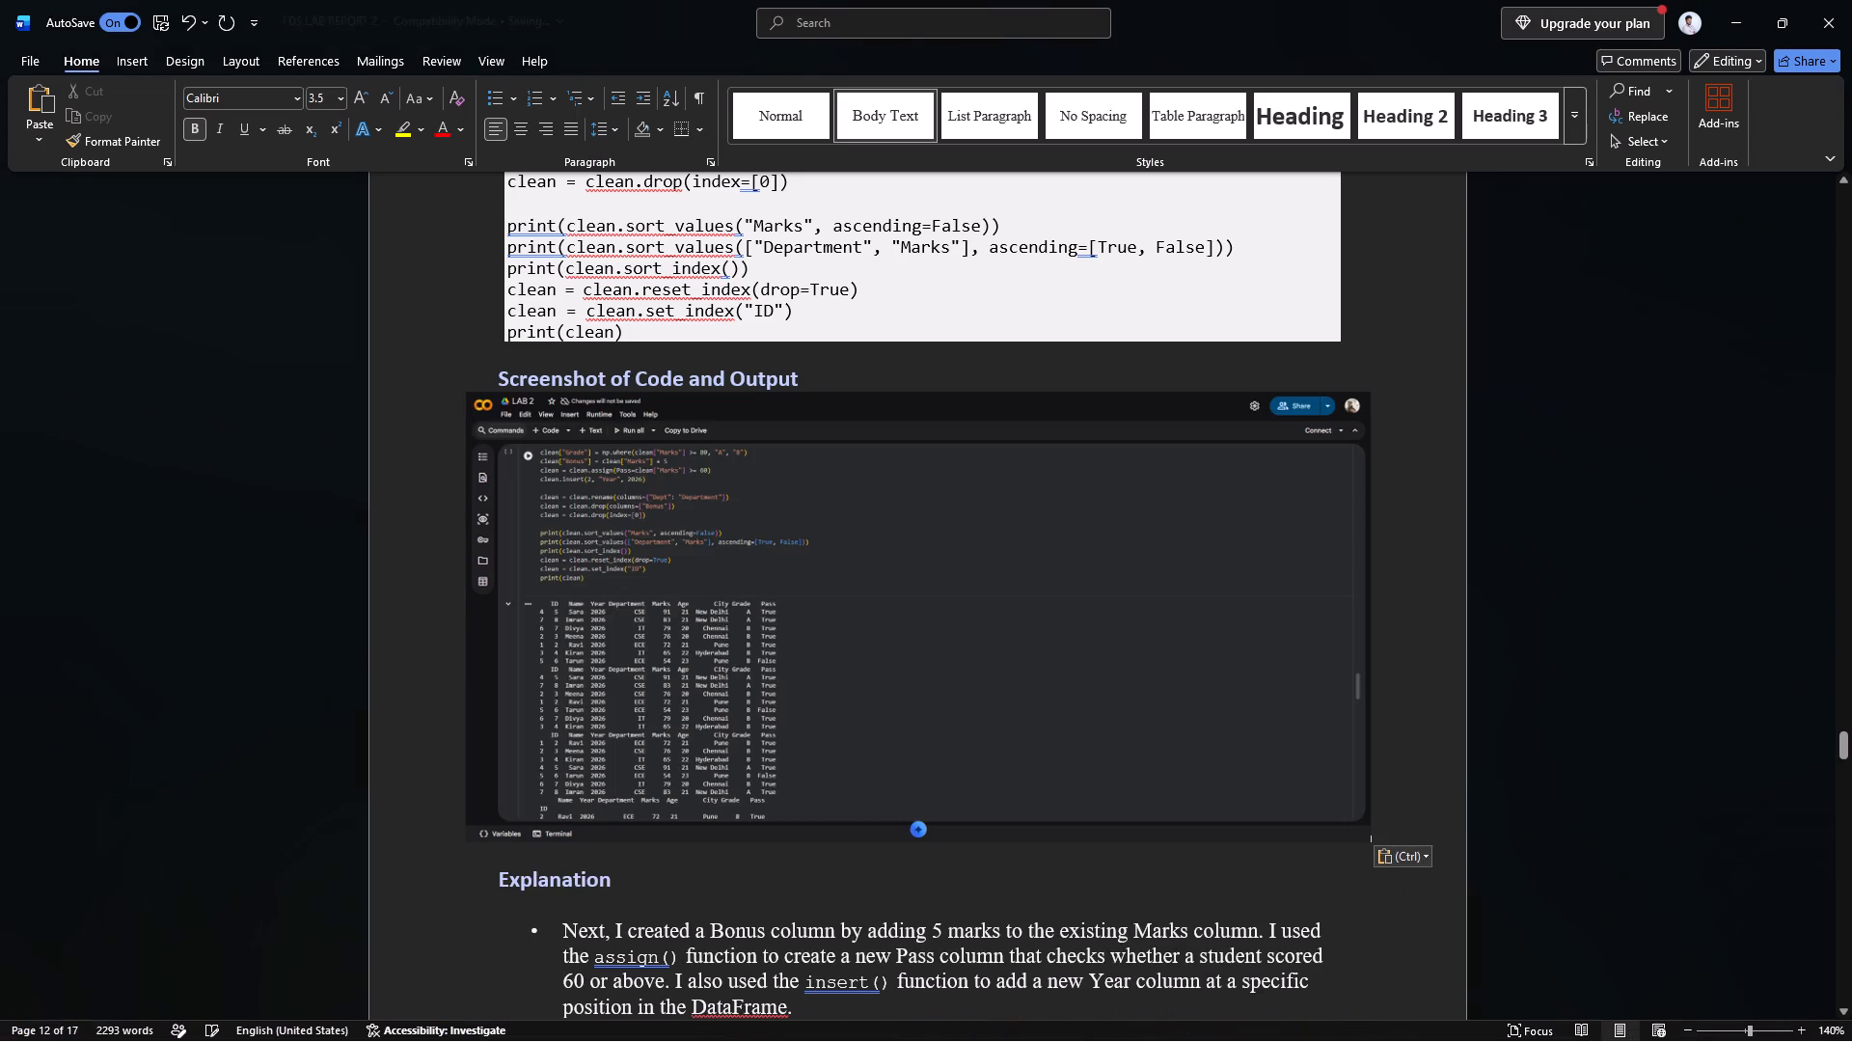
# Delete the old output picture under the screenshot heading in Part 3, below the Name_upper code.
pyautogui.scroll(-1, 1146, 793)
pyautogui.click(1192, 833)
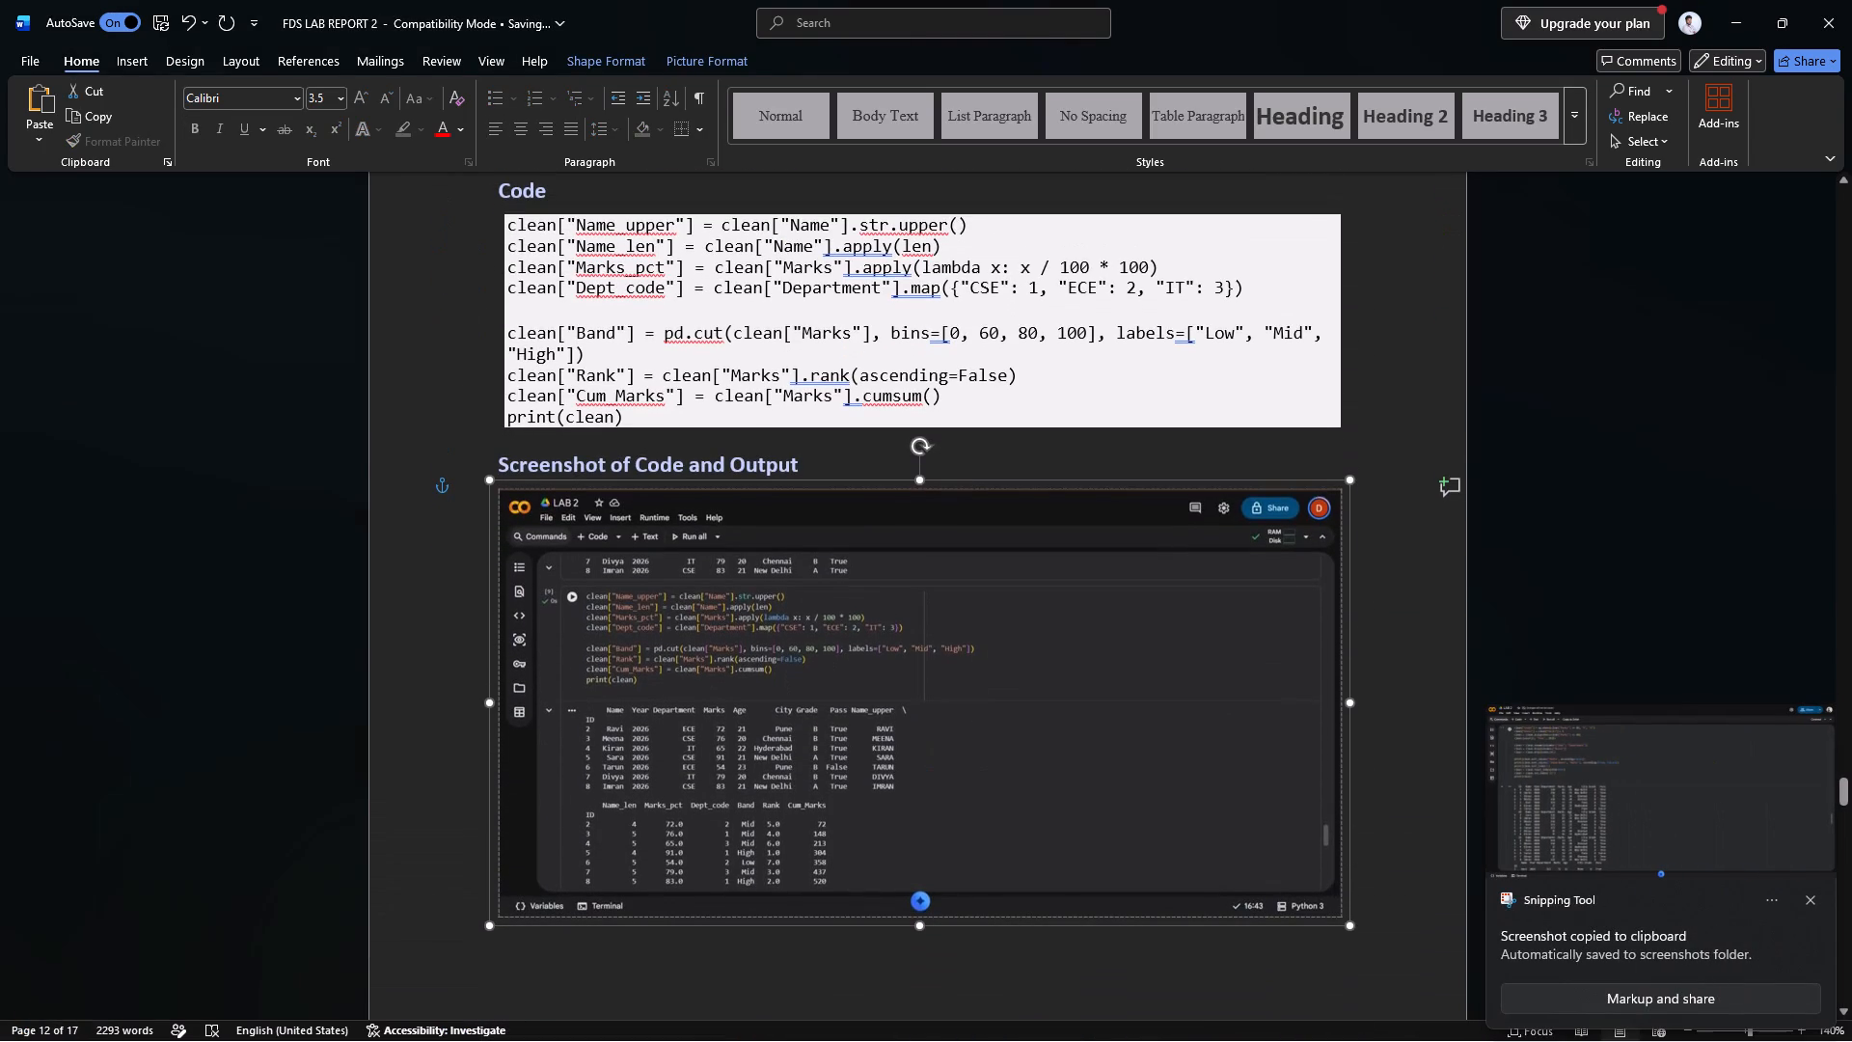
pyautogui.press('BackSpace')
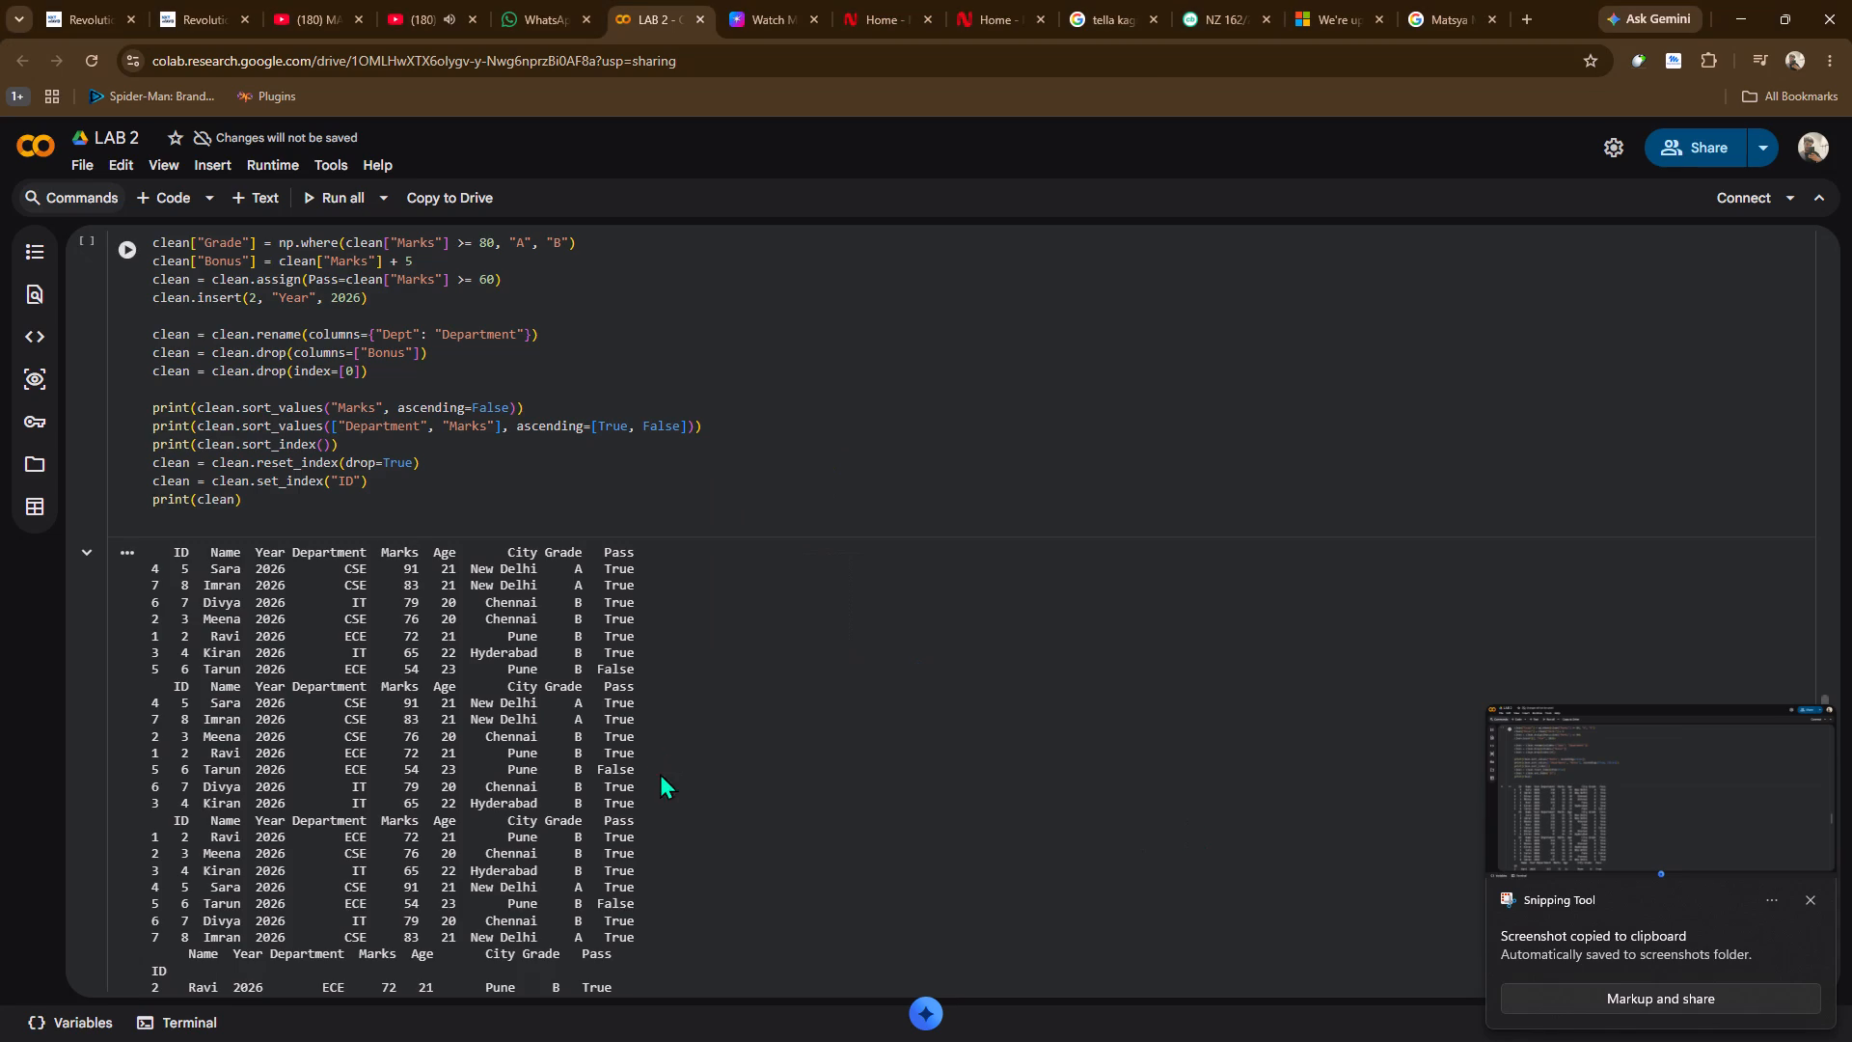
# Capture the notebook's Name_upper cell with its full output and paste it under the screenshot heading in Part 3.
pyautogui.scroll(-3, 627, 846)
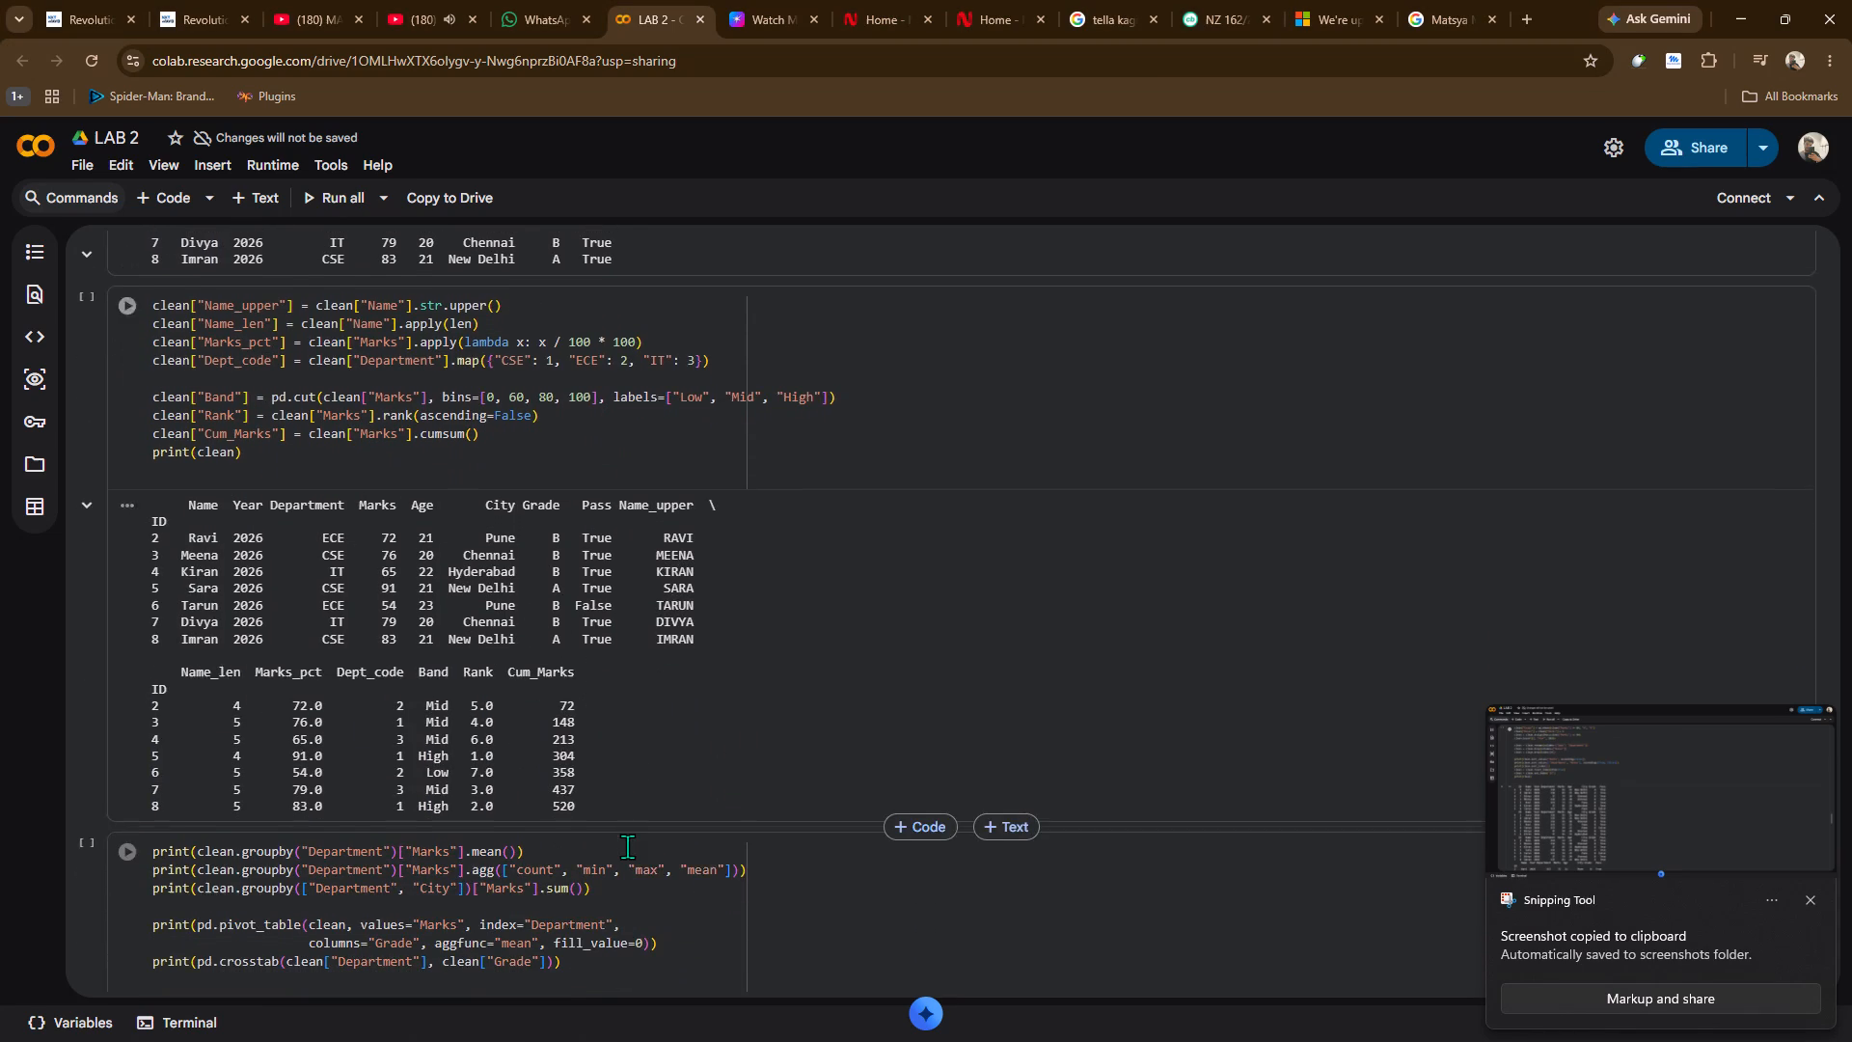
pyautogui.scroll(-3, 627, 846)
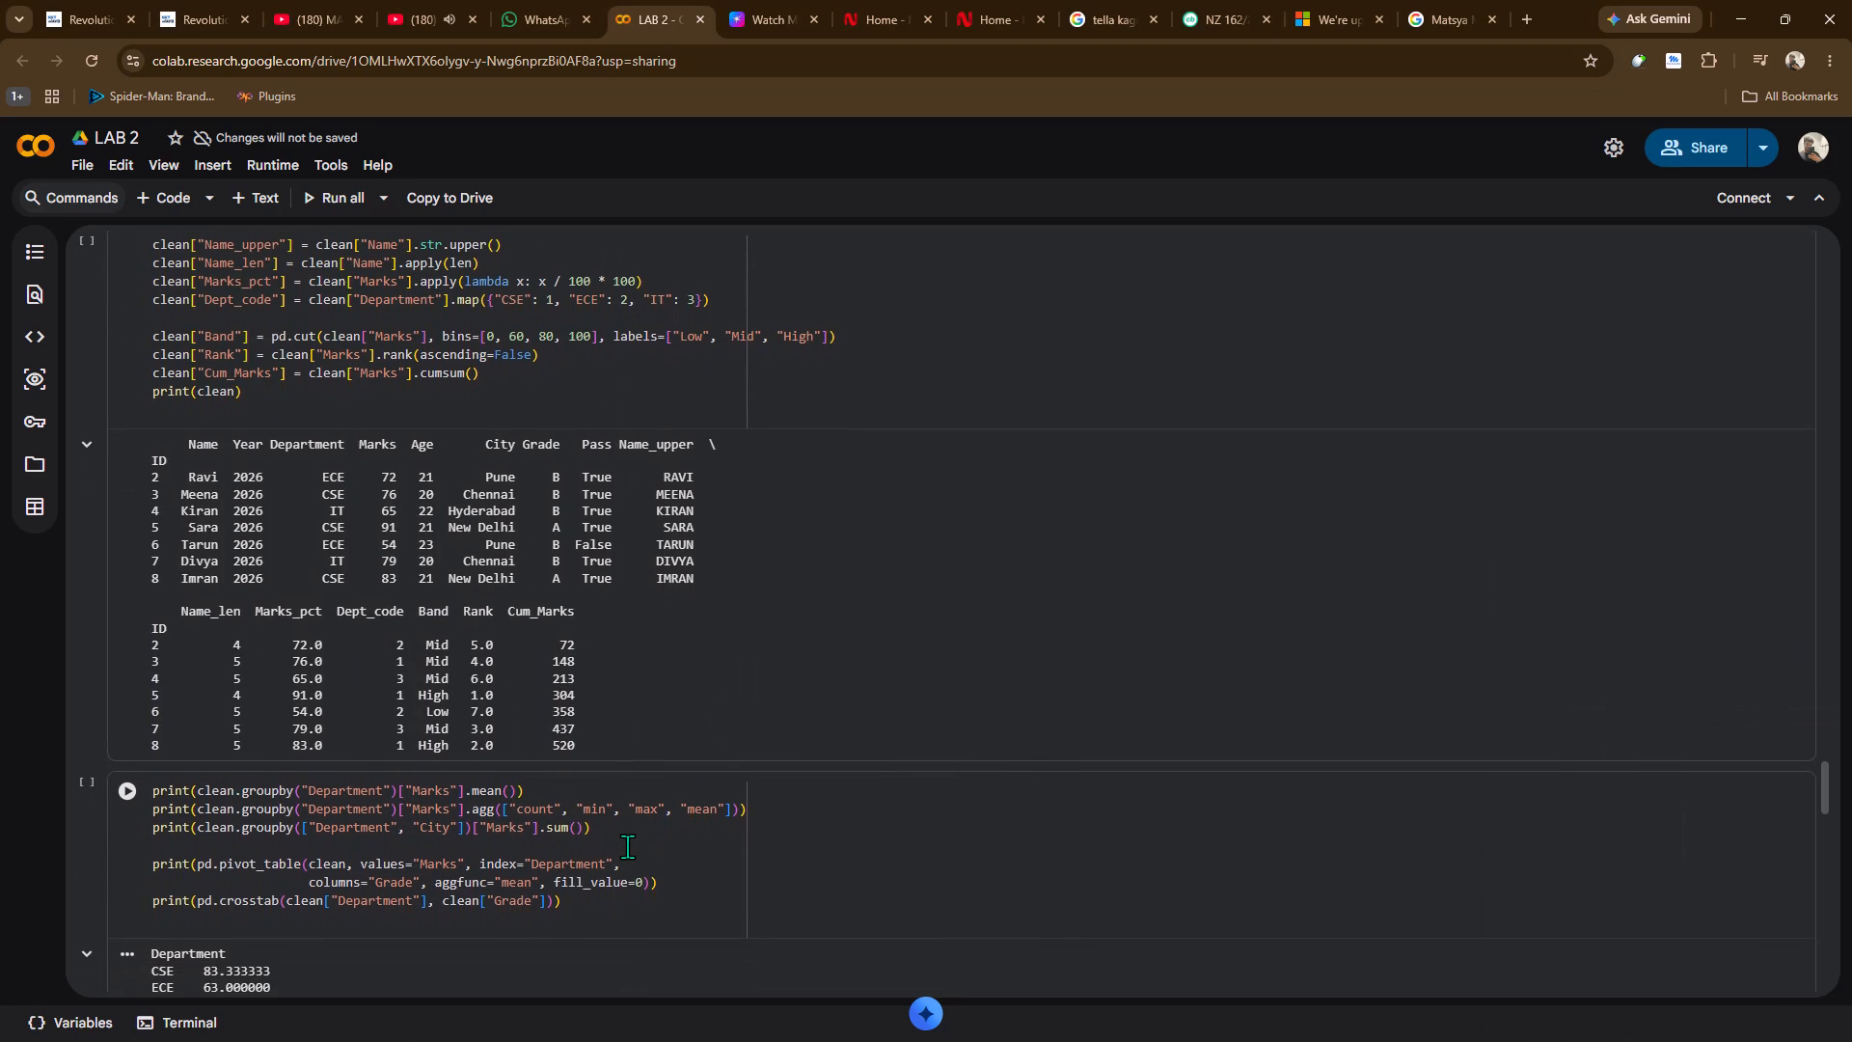
pyautogui.scroll(-1, 627, 846)
pyautogui.press('Print')
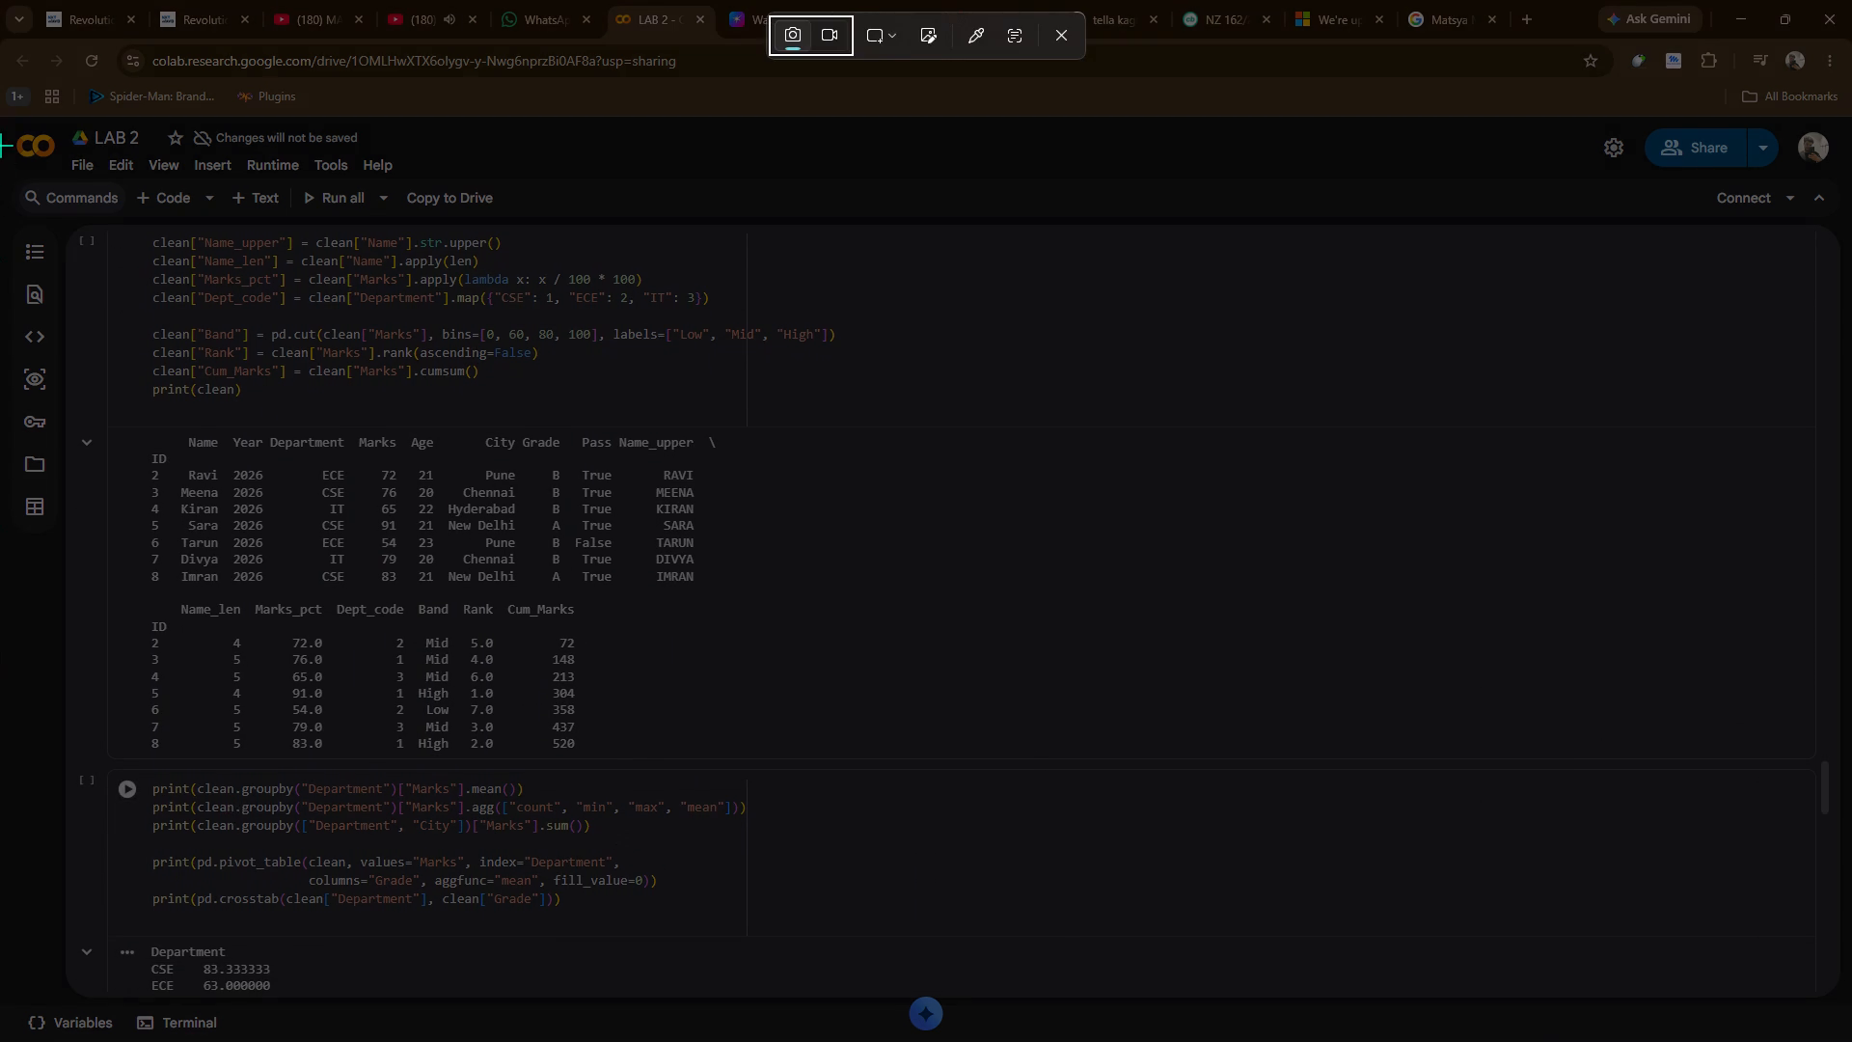
pyautogui.moveTo(0, 120); pyautogui.dragTo(1654, 1041)
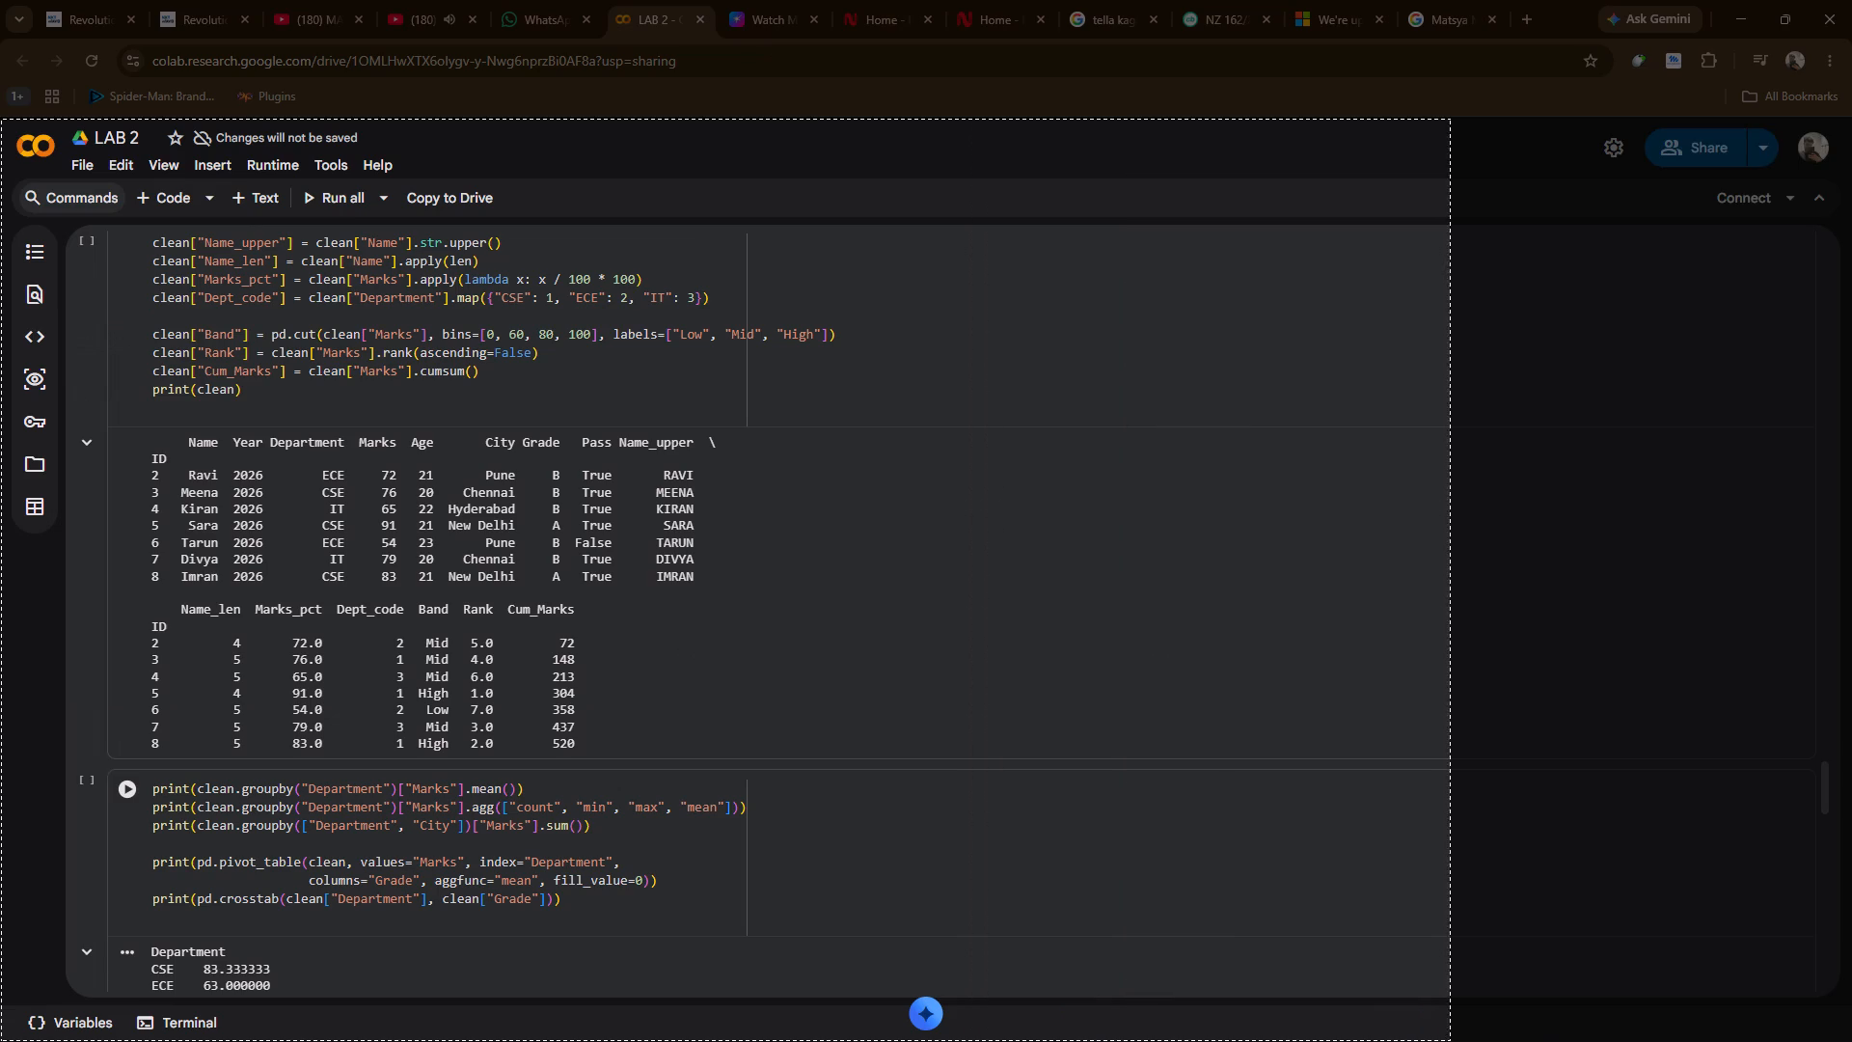
pyautogui.moveTo(1654, 1041); pyautogui.dragTo(1851, 1037)
pyautogui.keyDown('ctrl'); pyautogui.click(1328, 811); pyautogui.keyUp('ctrl')
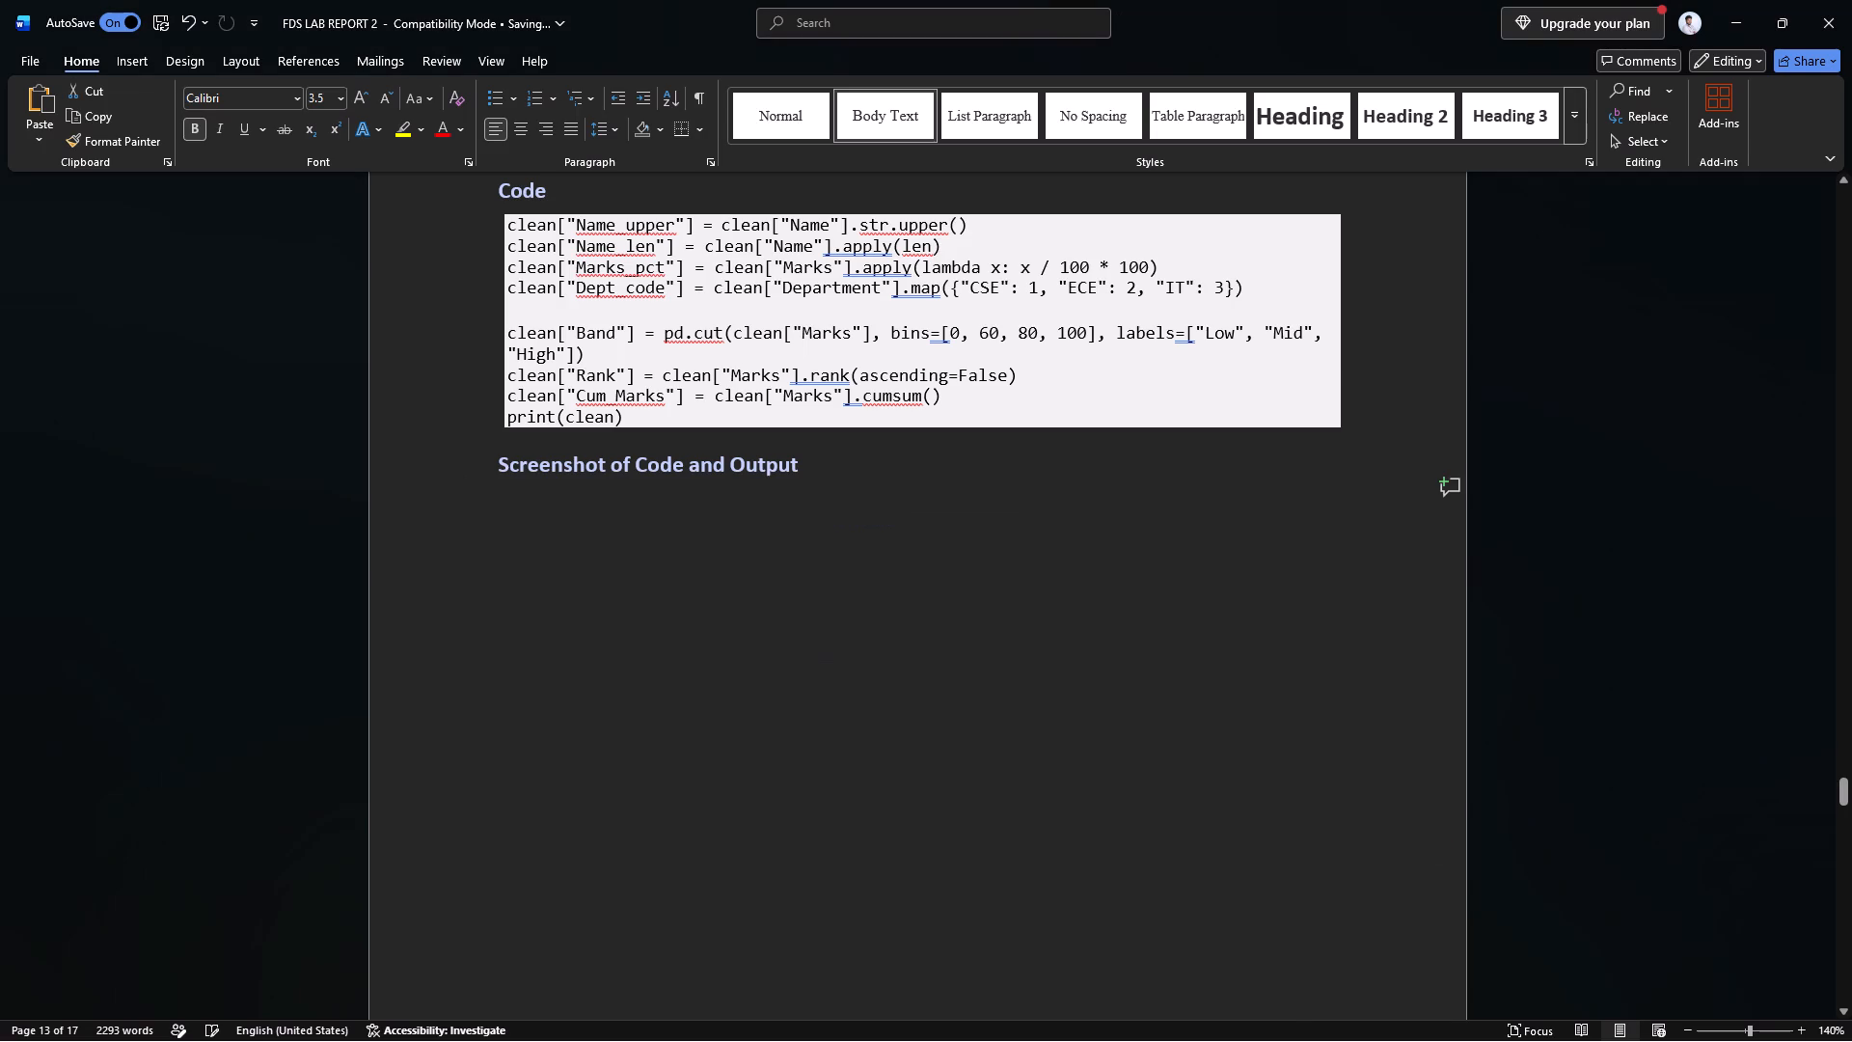
pyautogui.hotkey('ctrl', 'v')
# Delete the old output picture under "Screenshot of Code and Output" in Part 4: Grouping and aggregation.
pyautogui.scroll(-1, 1096, 743)
pyautogui.hscroll(1, 1096, 743)
pyautogui.scroll(-1, 1096, 743)
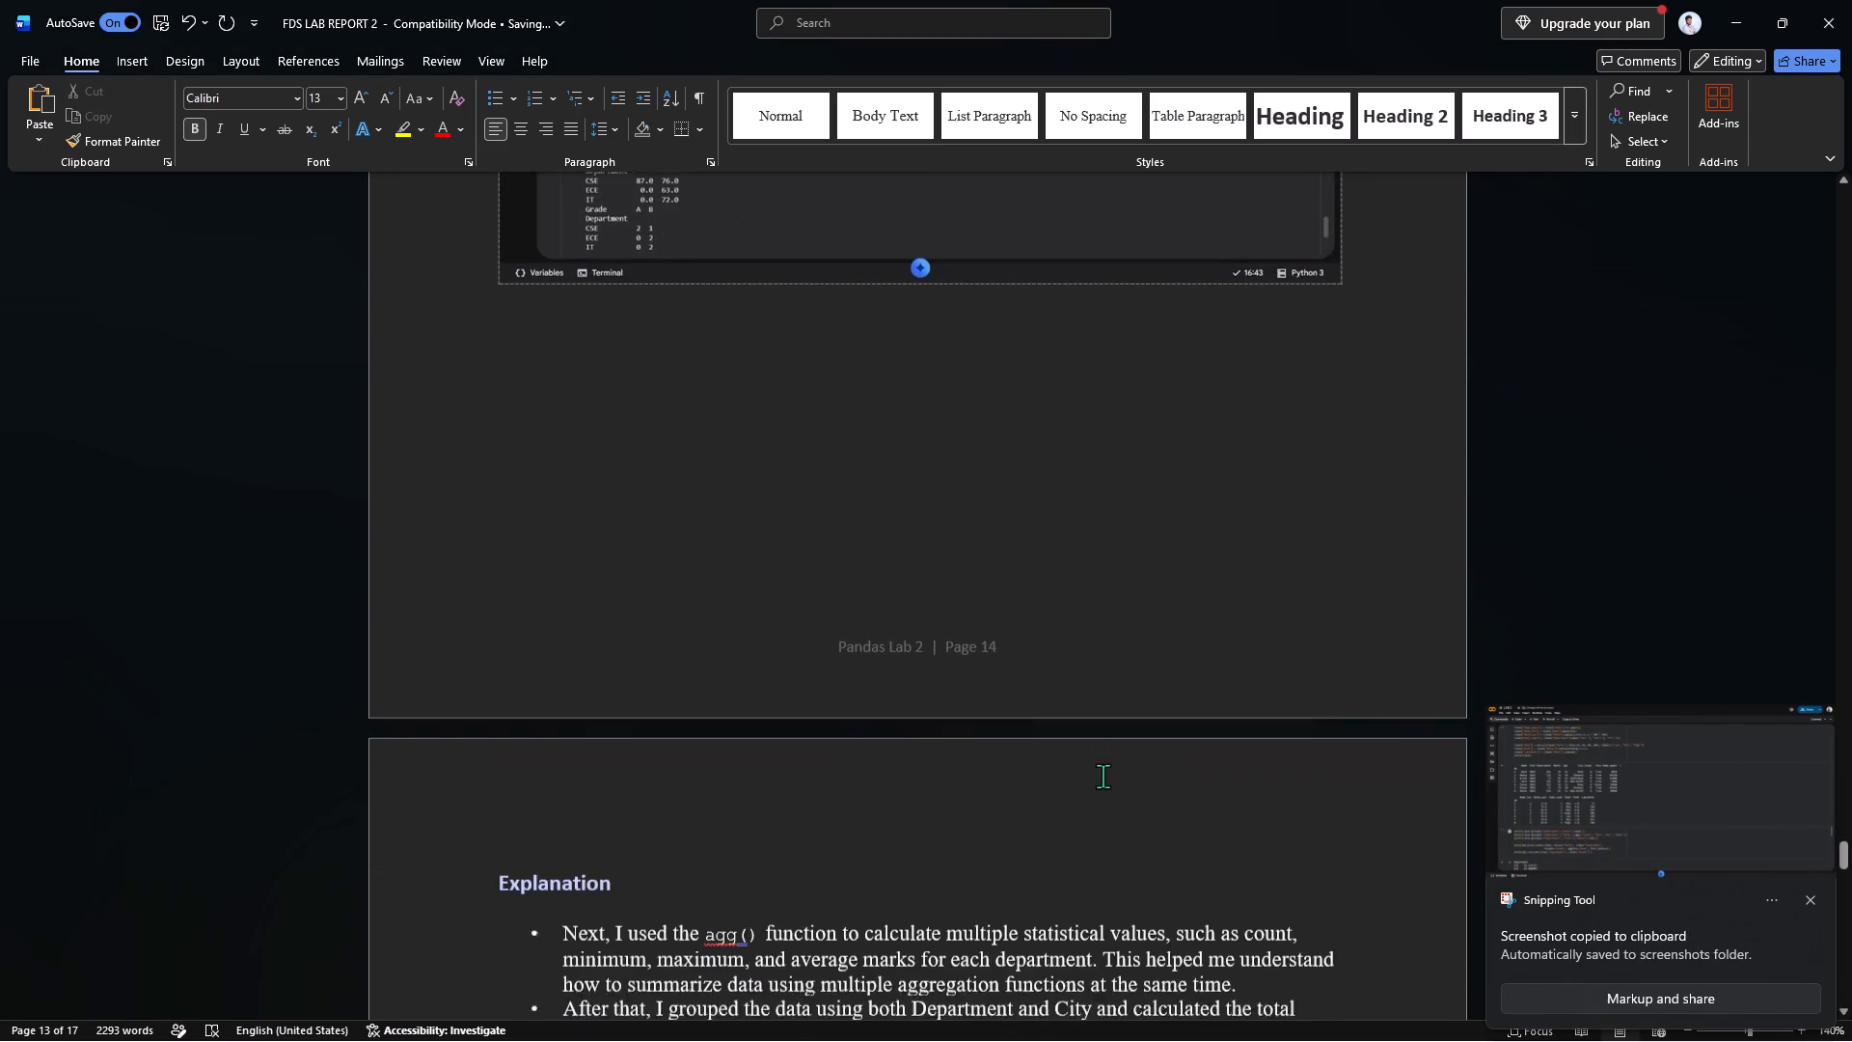
pyautogui.click(918, 824)
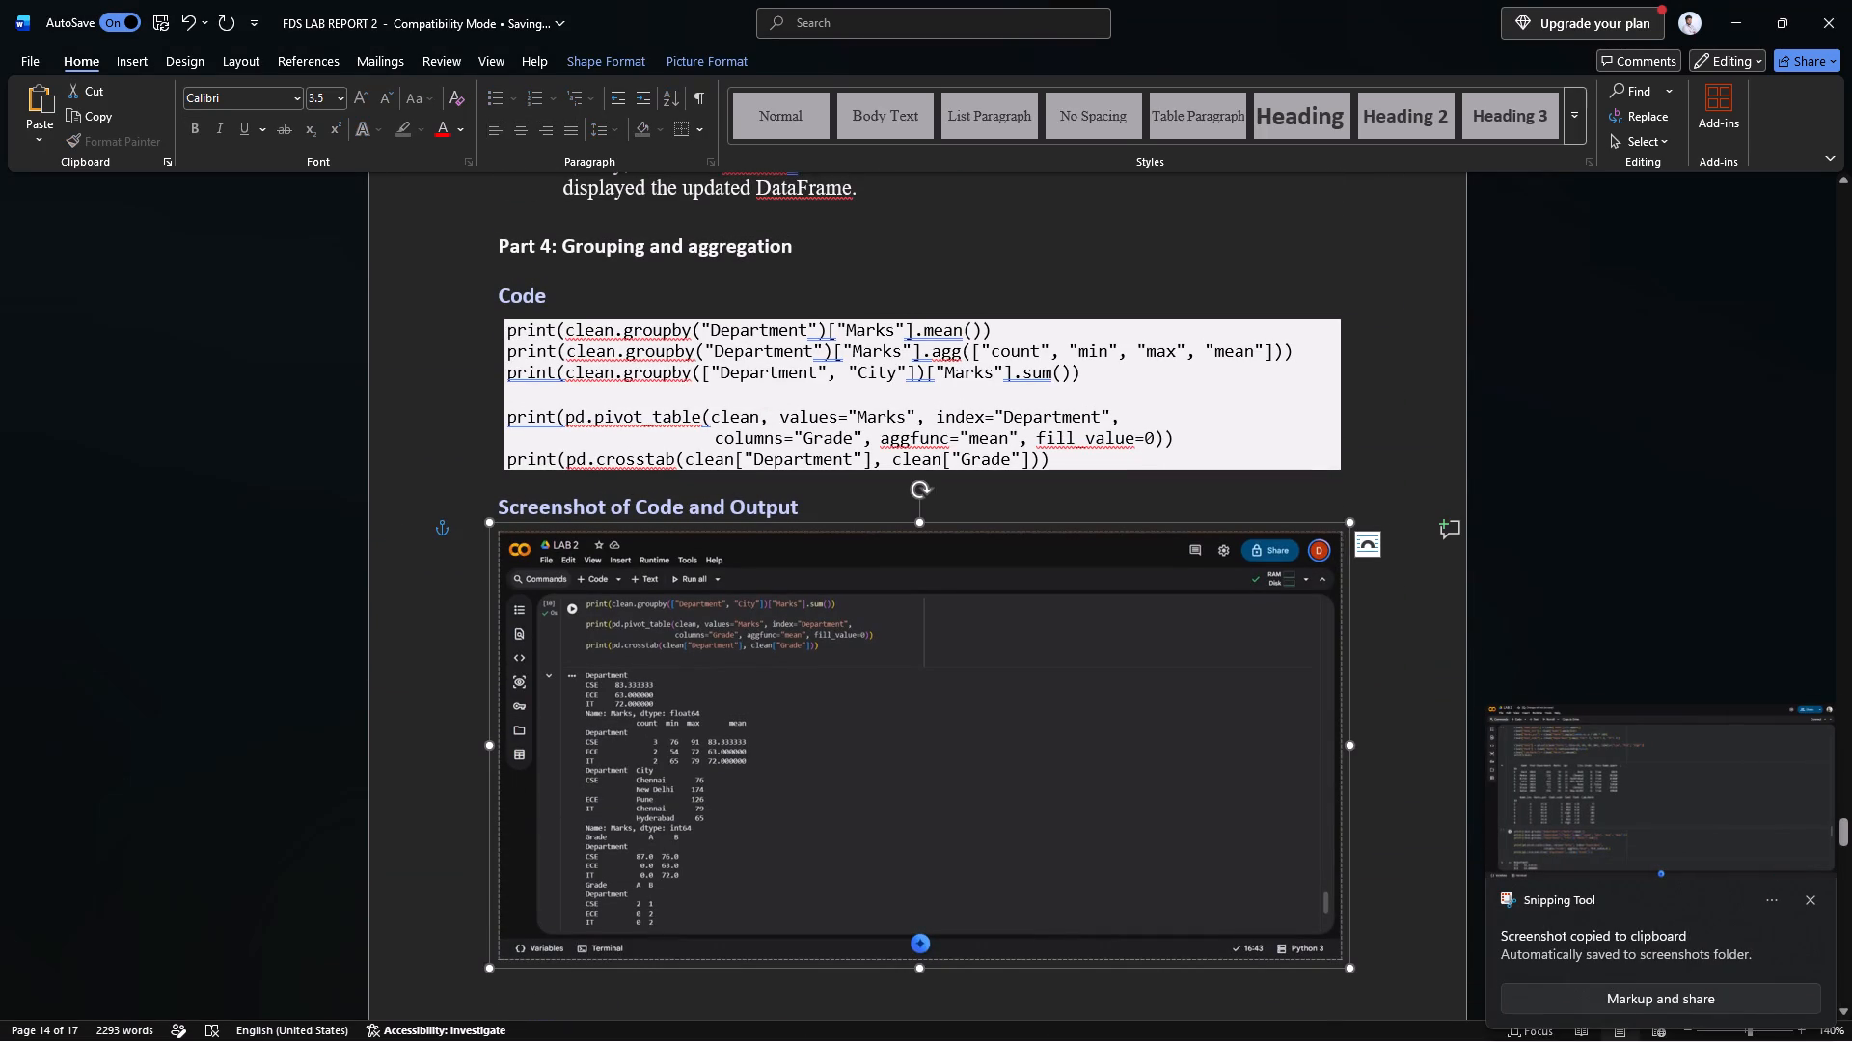
pyautogui.press('BackSpace')
# Capture the notebook's groupby, pivot_table and crosstab cell with its full output and paste it under the screenshot heading in Part 4.
pyautogui.scroll(-1, 477, 716)
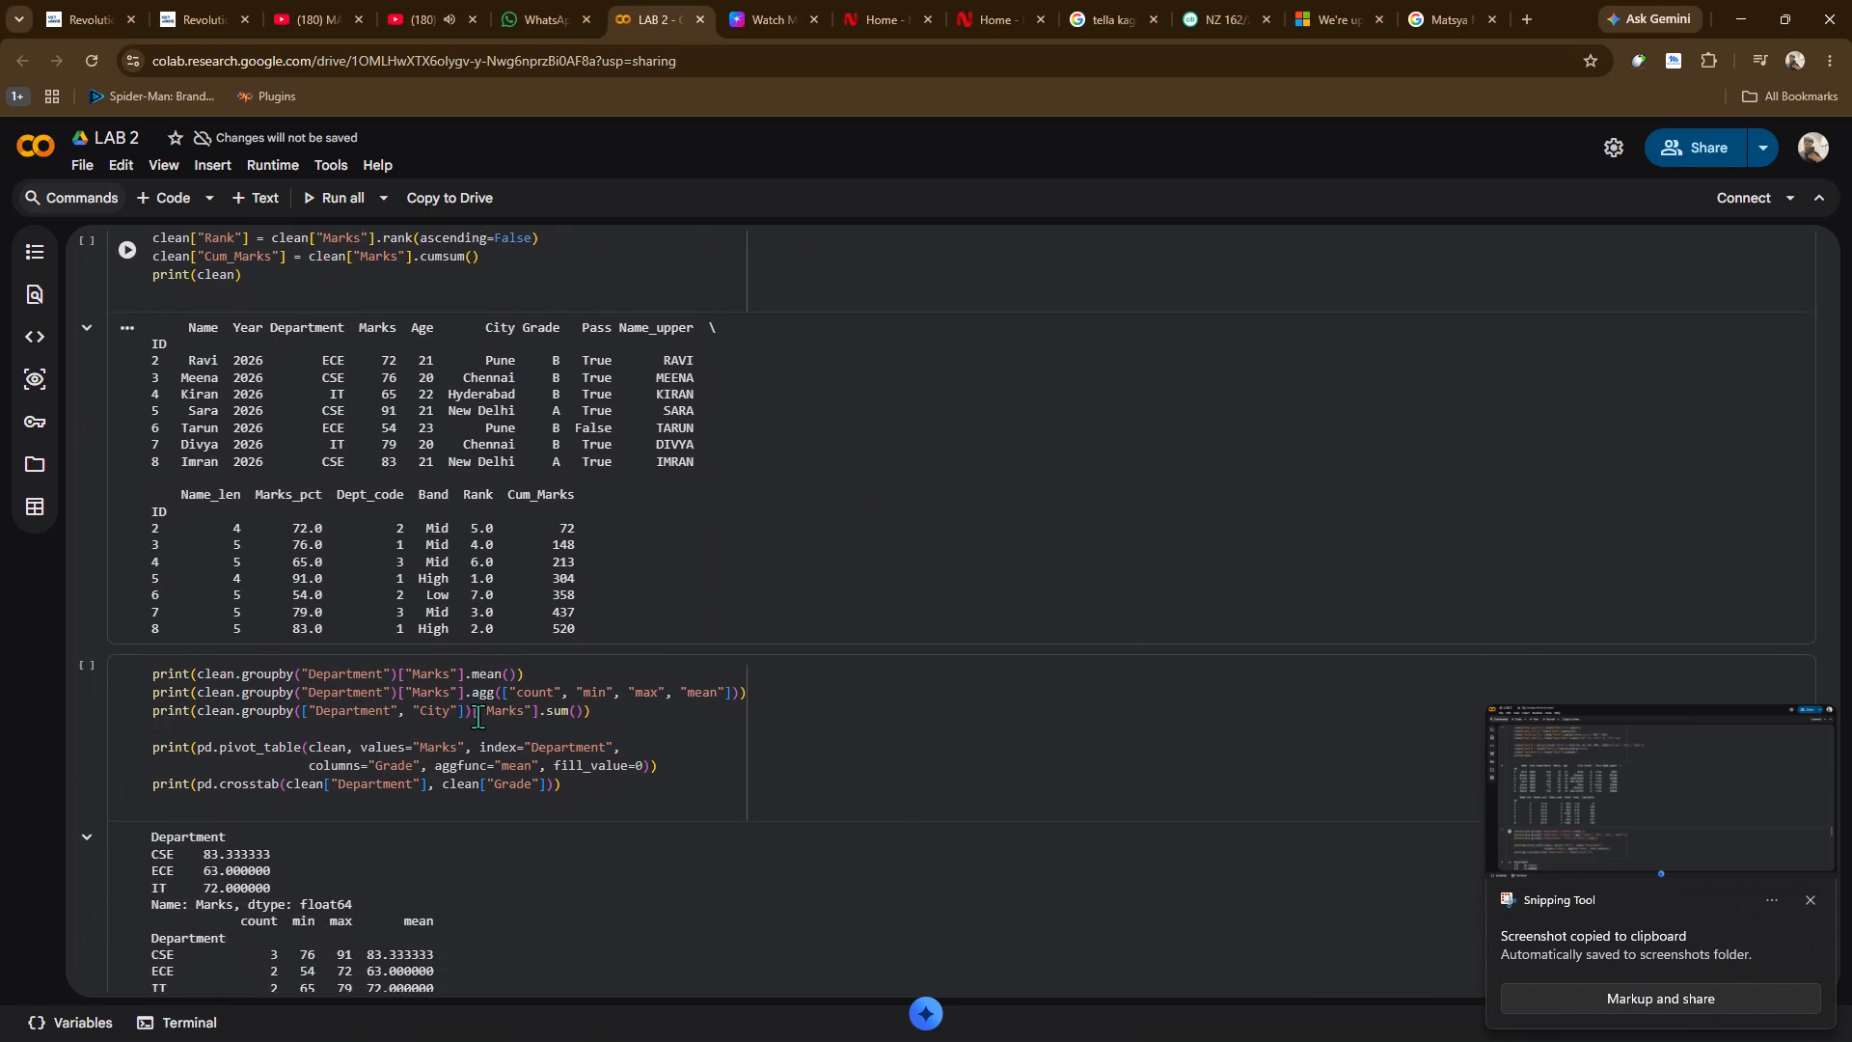
pyautogui.scroll(-3, 477, 716)
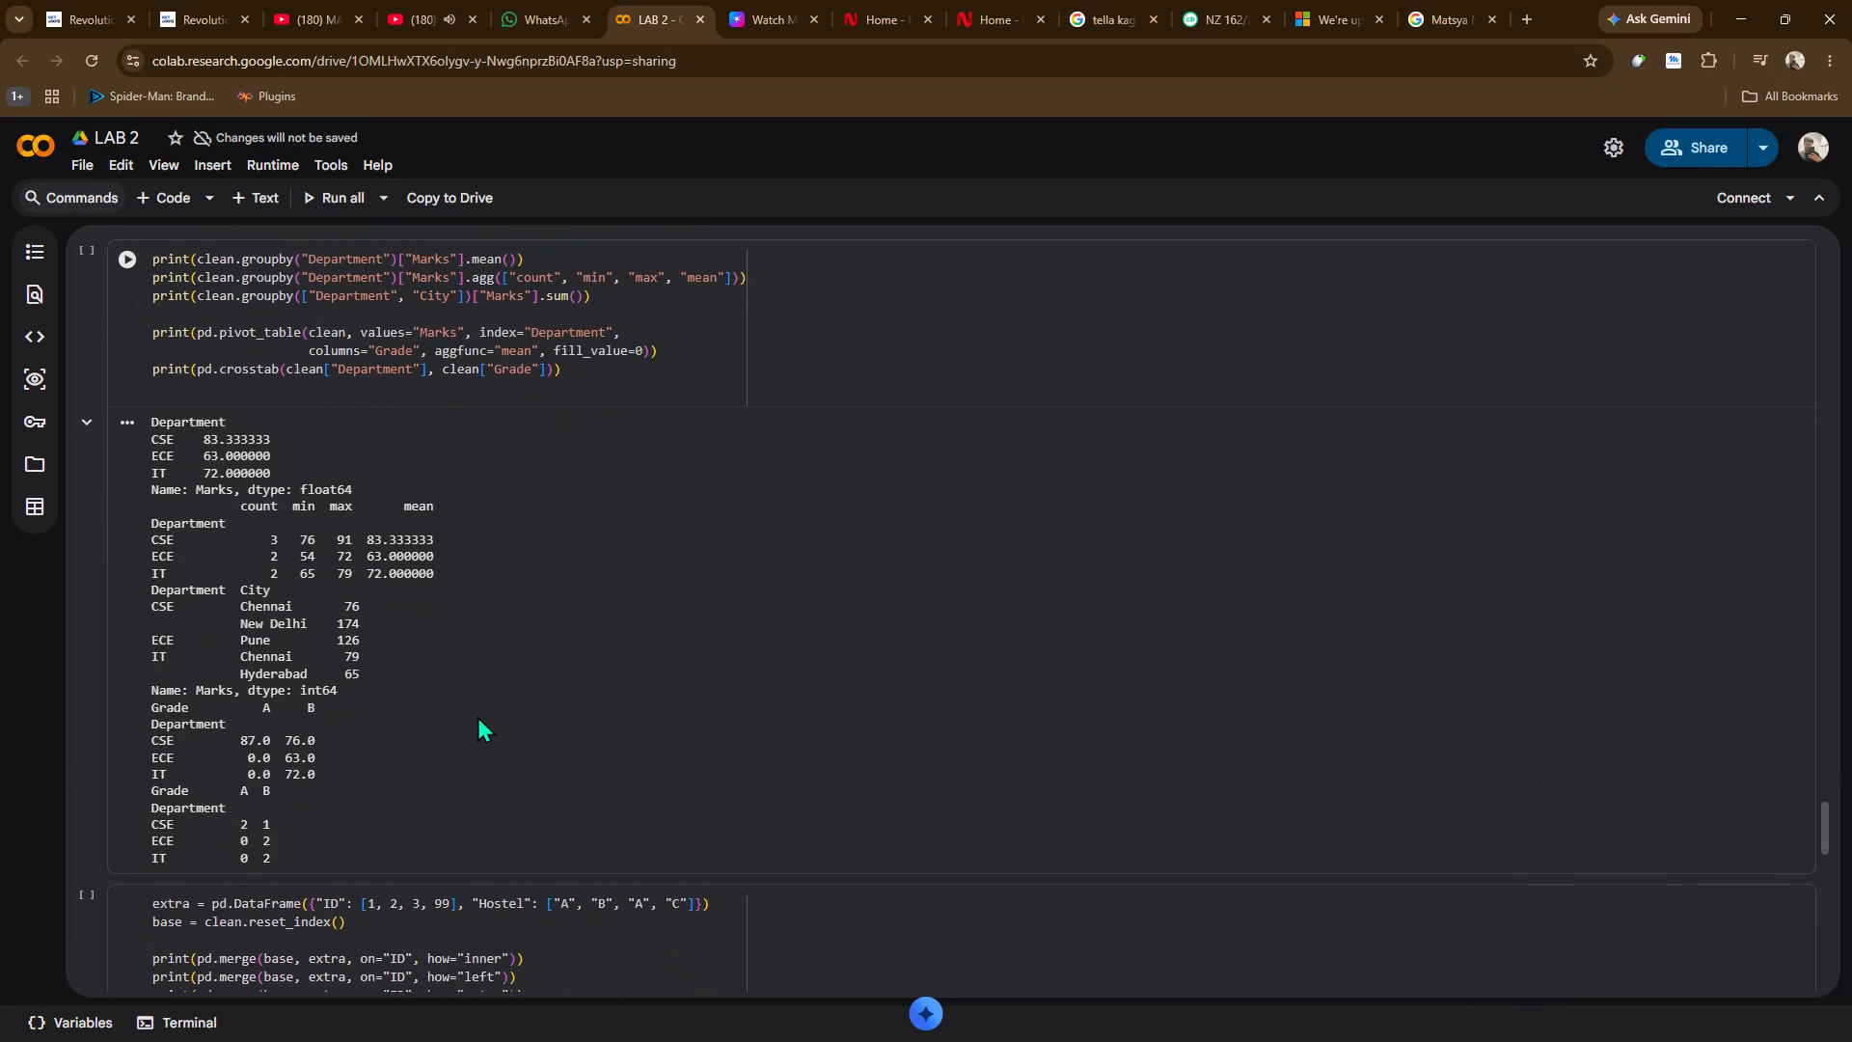
pyautogui.scroll(-2, 477, 716)
pyautogui.press('Print')
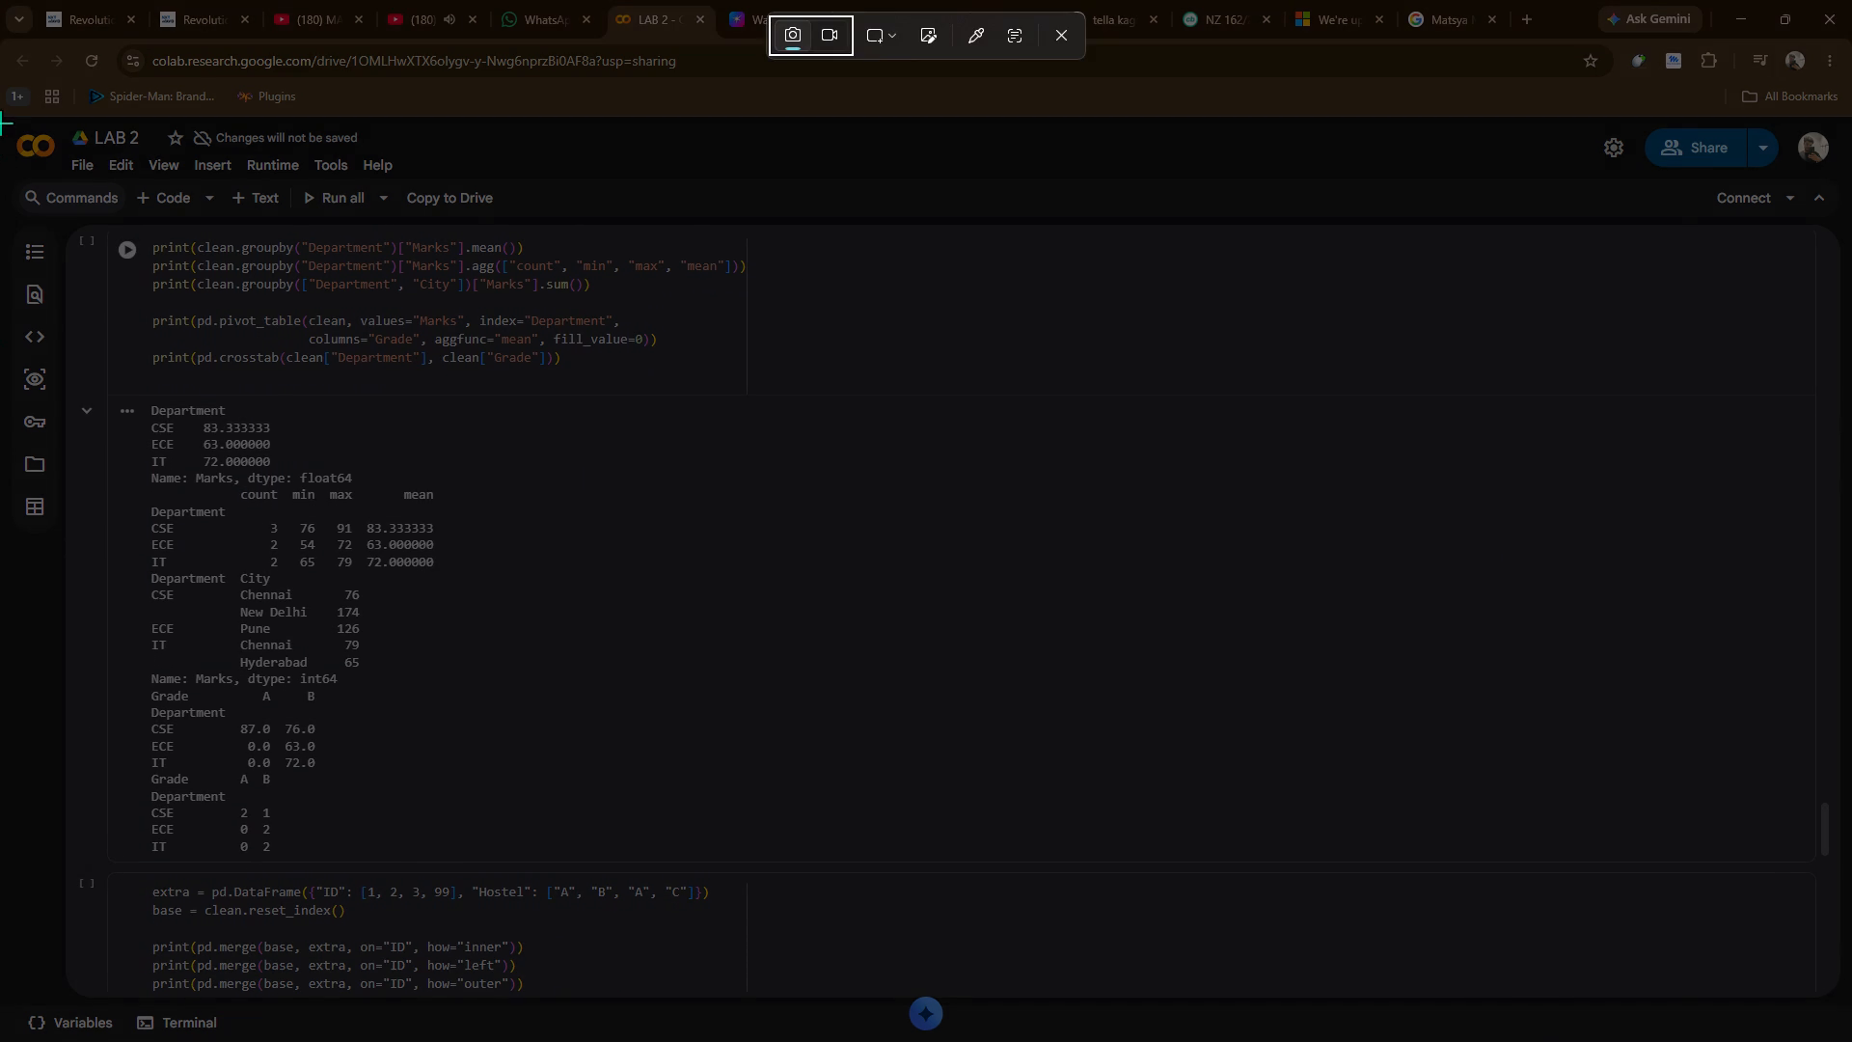
pyautogui.moveTo(0, 123); pyautogui.dragTo(1851, 1037)
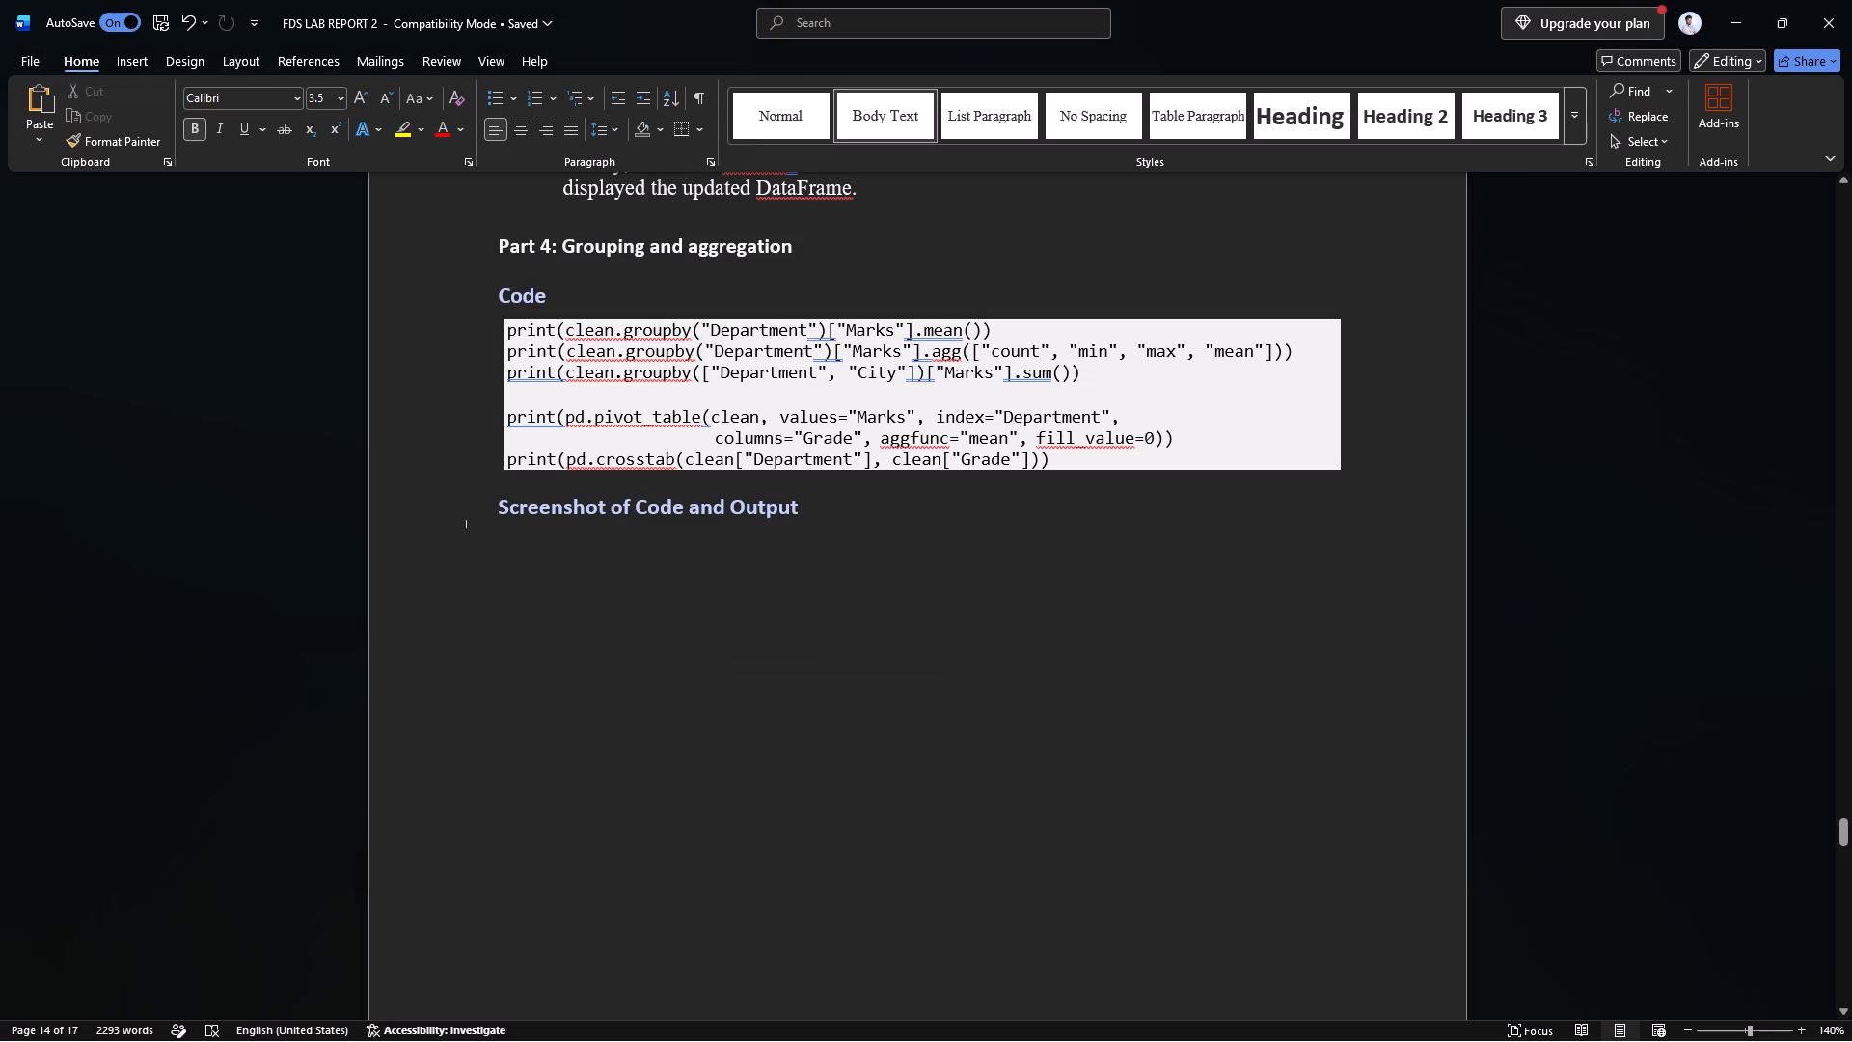
pyautogui.hotkey('ctrl', 'v')
# Capture the notebook's merge output tables for Part 5: Combining DataFrames, starting from the inner-join result, at 80% page zoom.
pyautogui.scroll(-1, 698, 811)
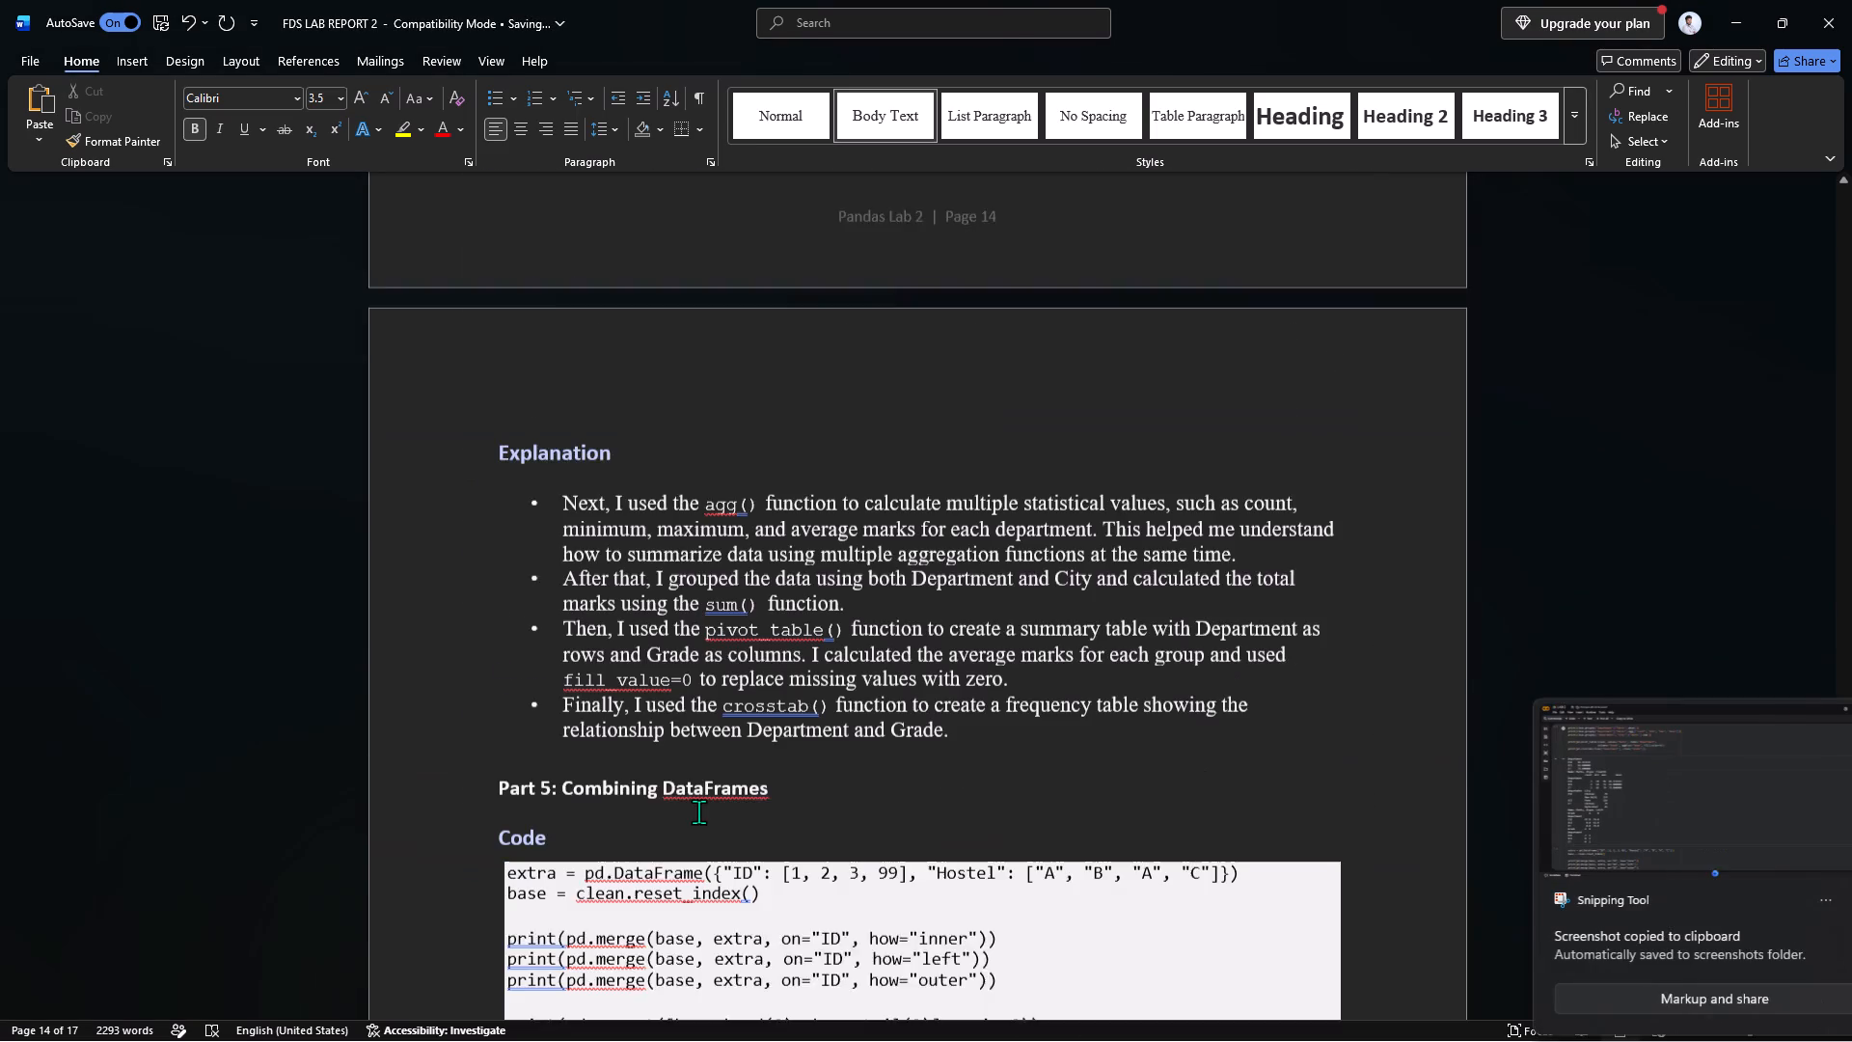
pyautogui.scroll(-1, 698, 811)
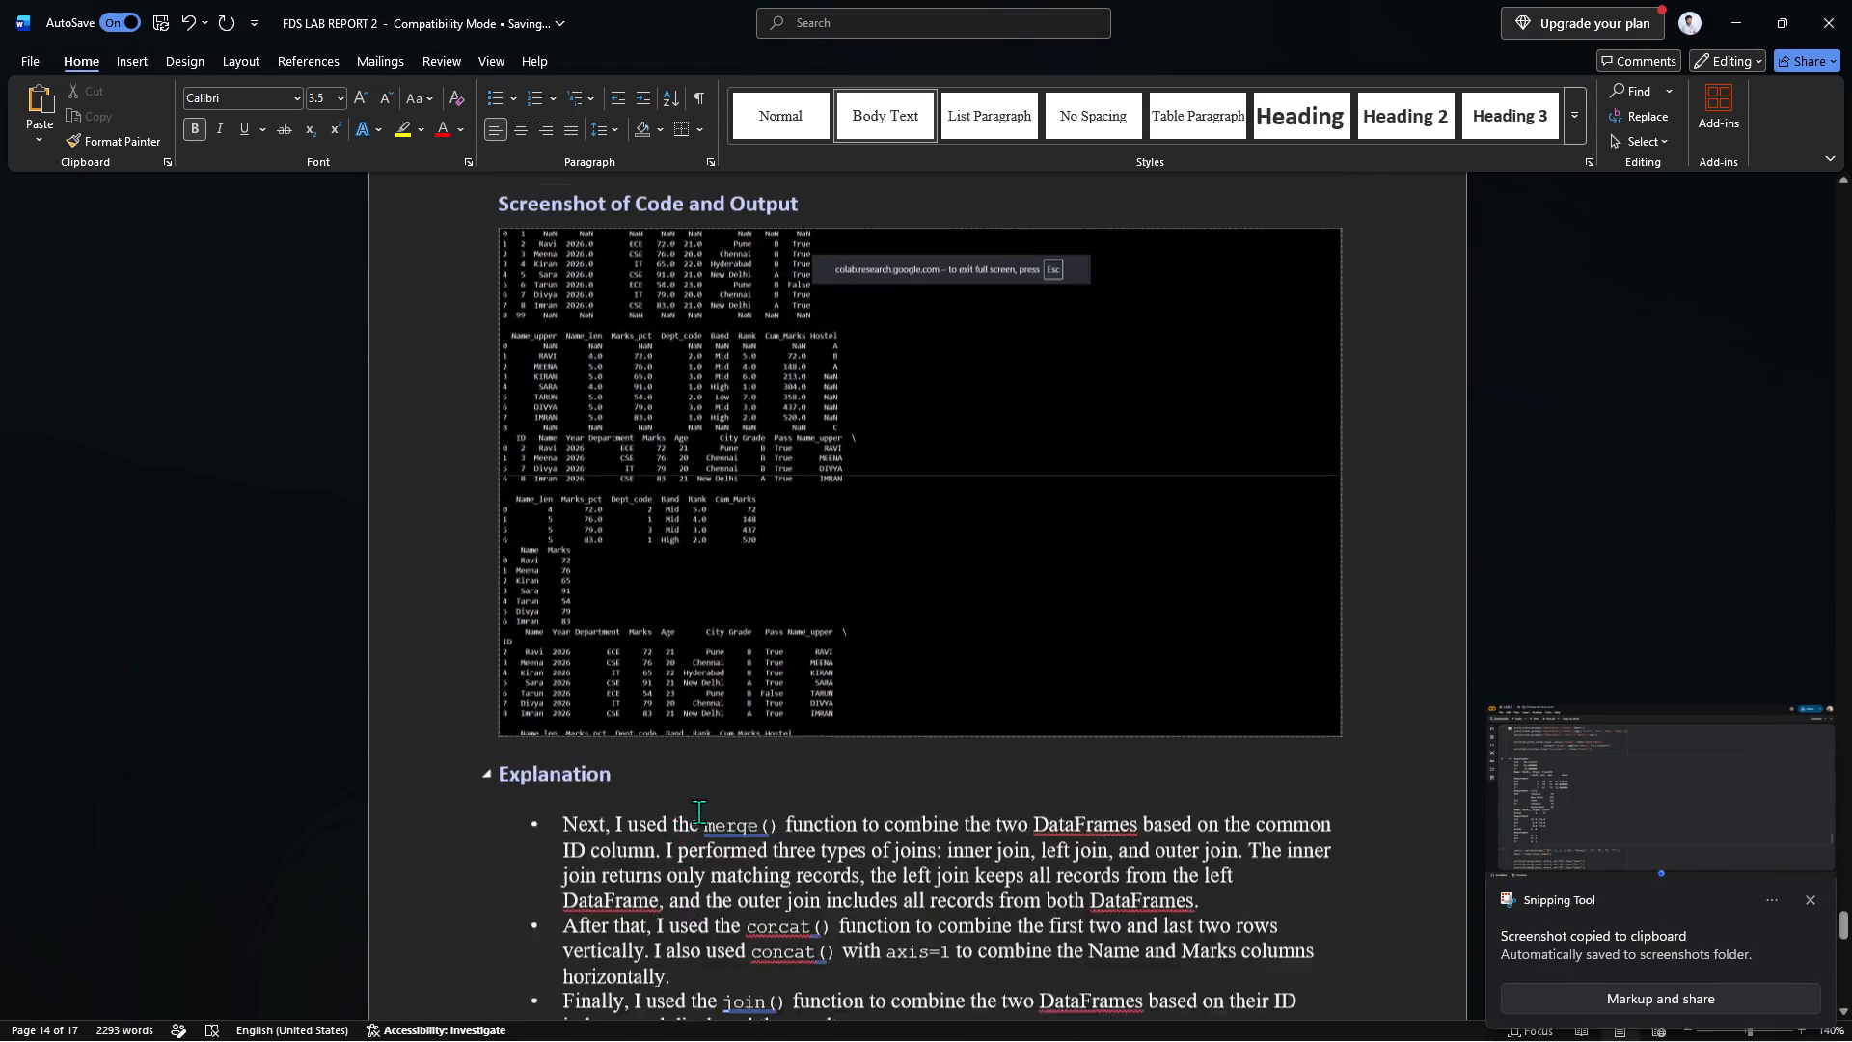
pyautogui.scroll(1, 698, 811)
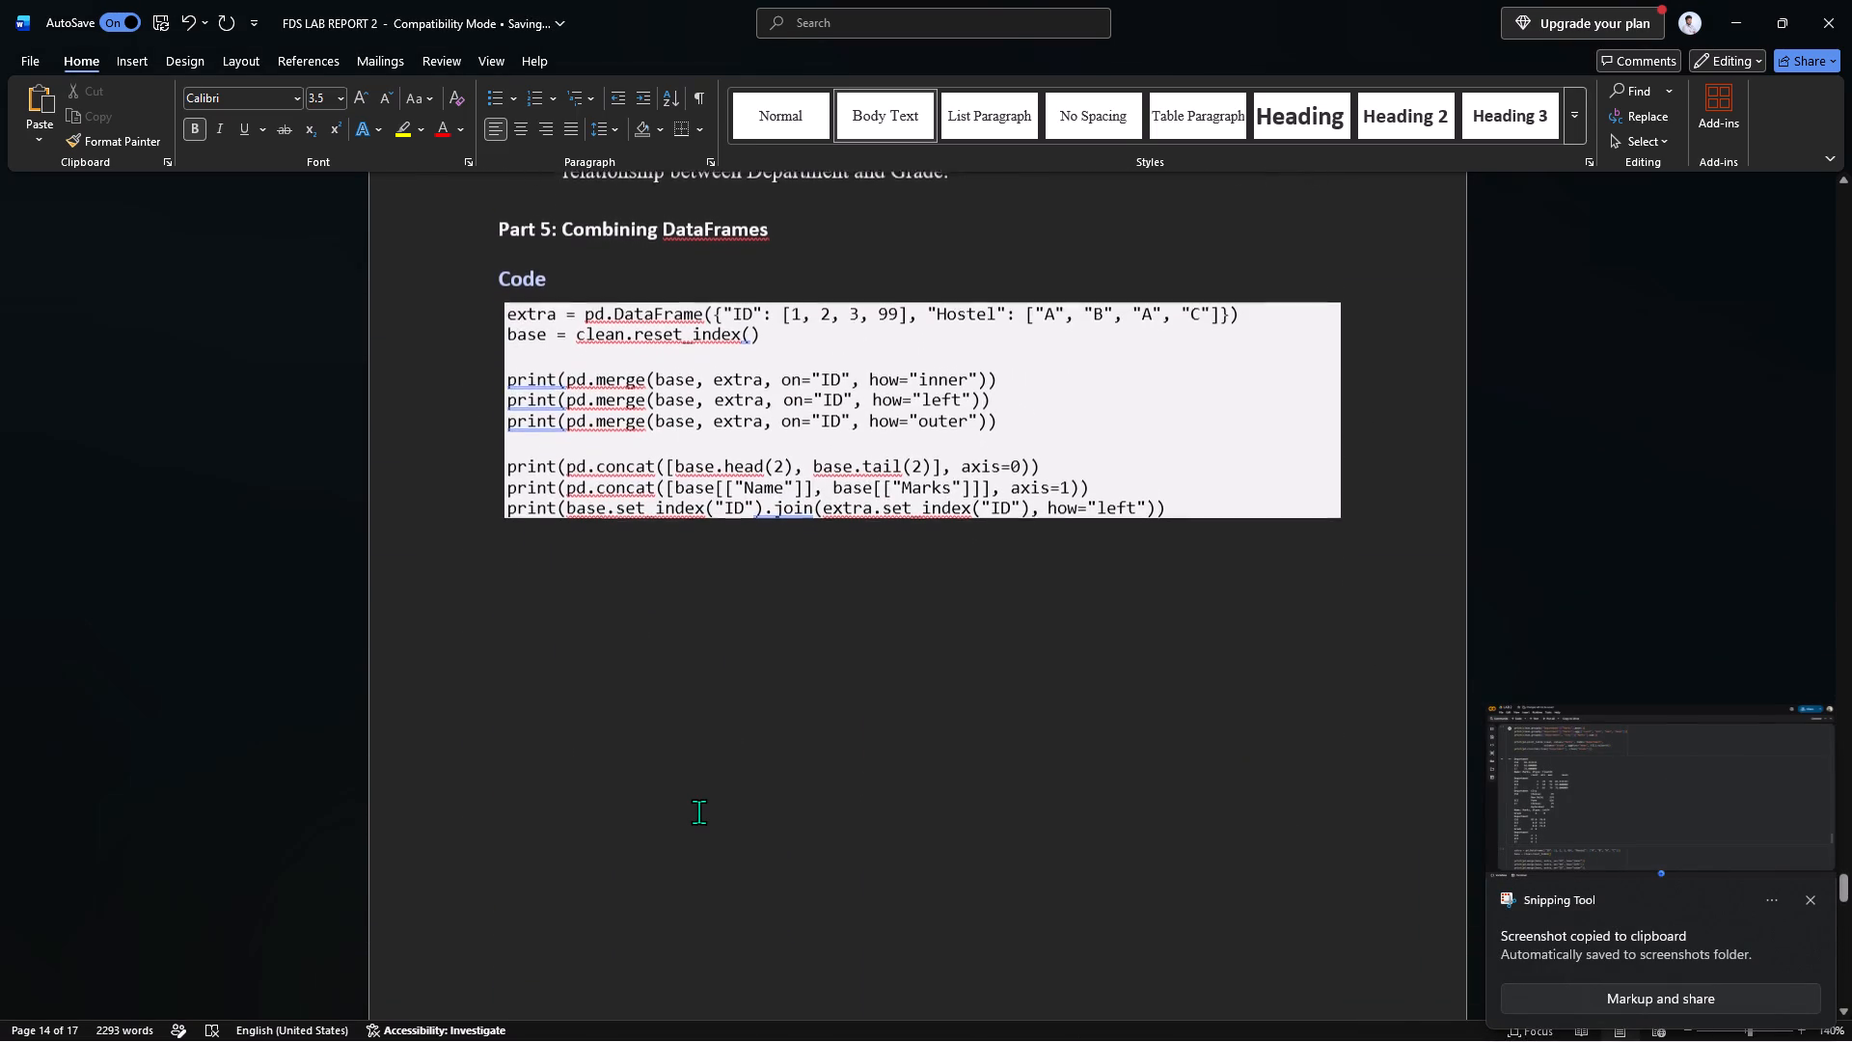
pyautogui.scroll(1, 698, 811)
pyautogui.scroll(-4, 492, 623)
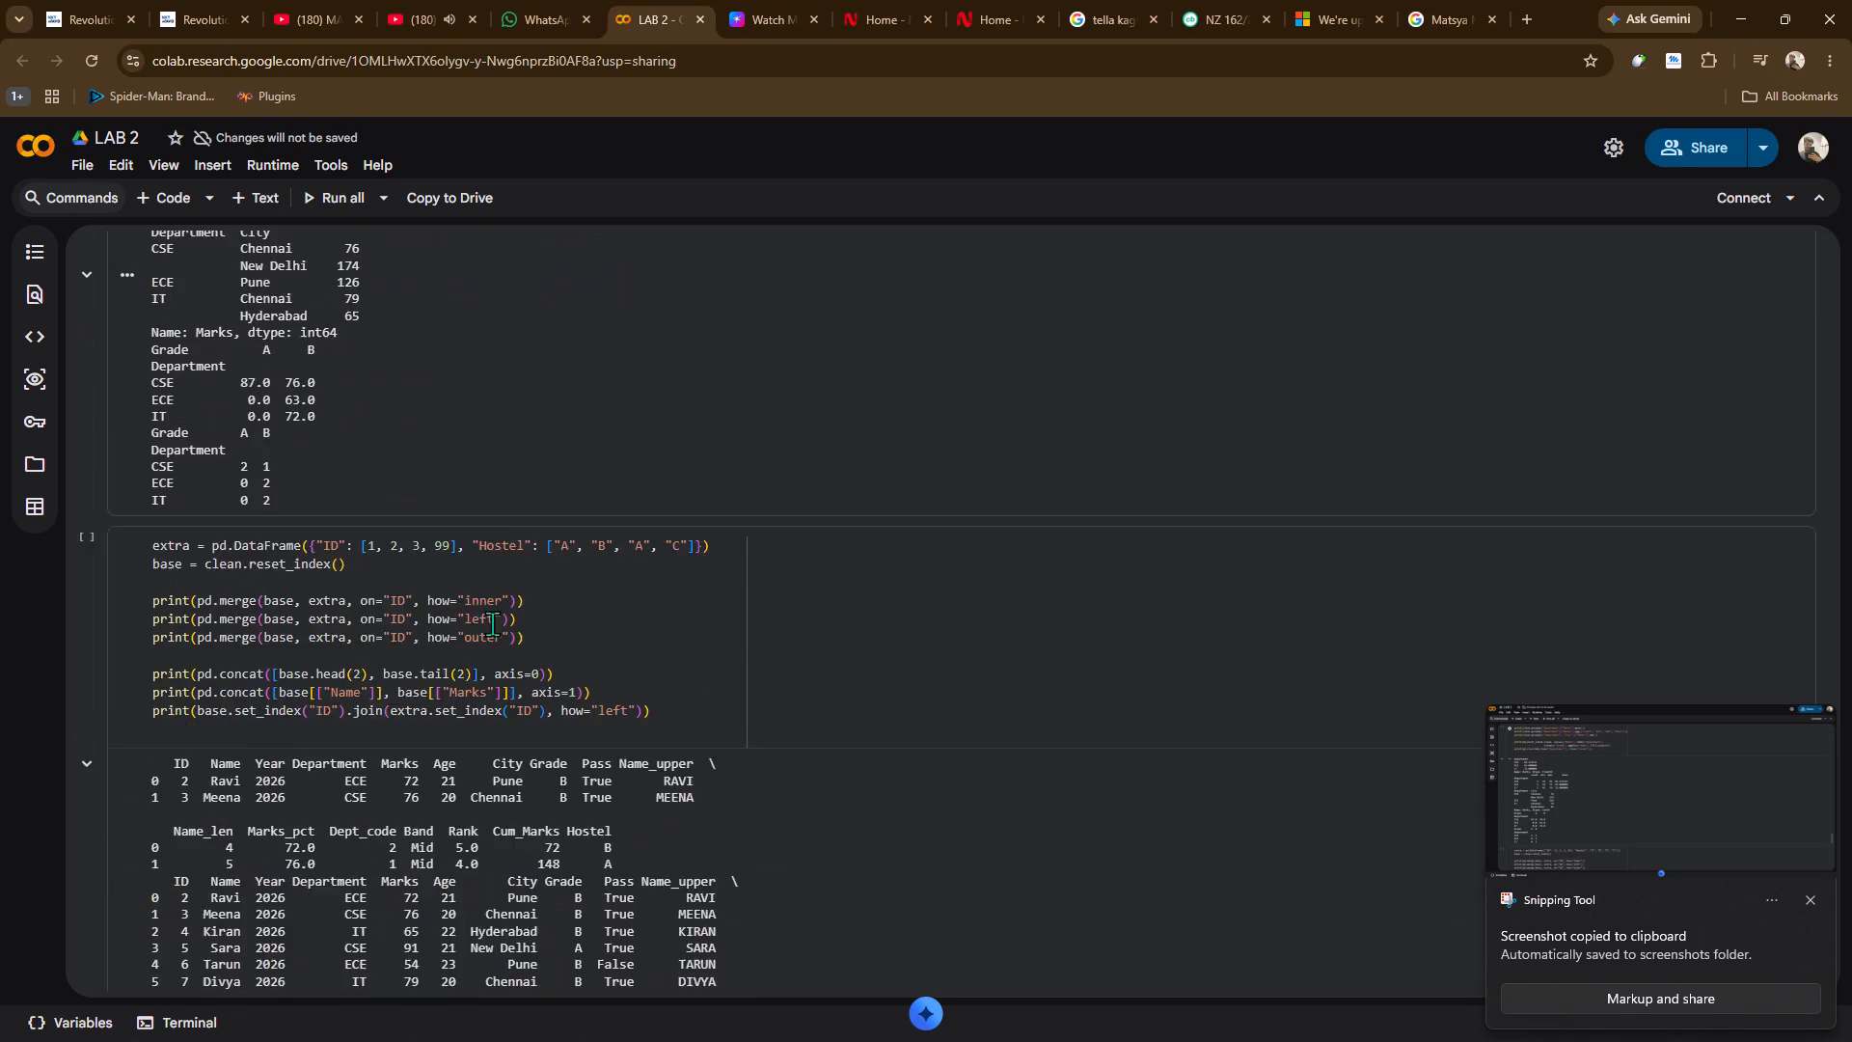
pyautogui.scroll(-7, 492, 623)
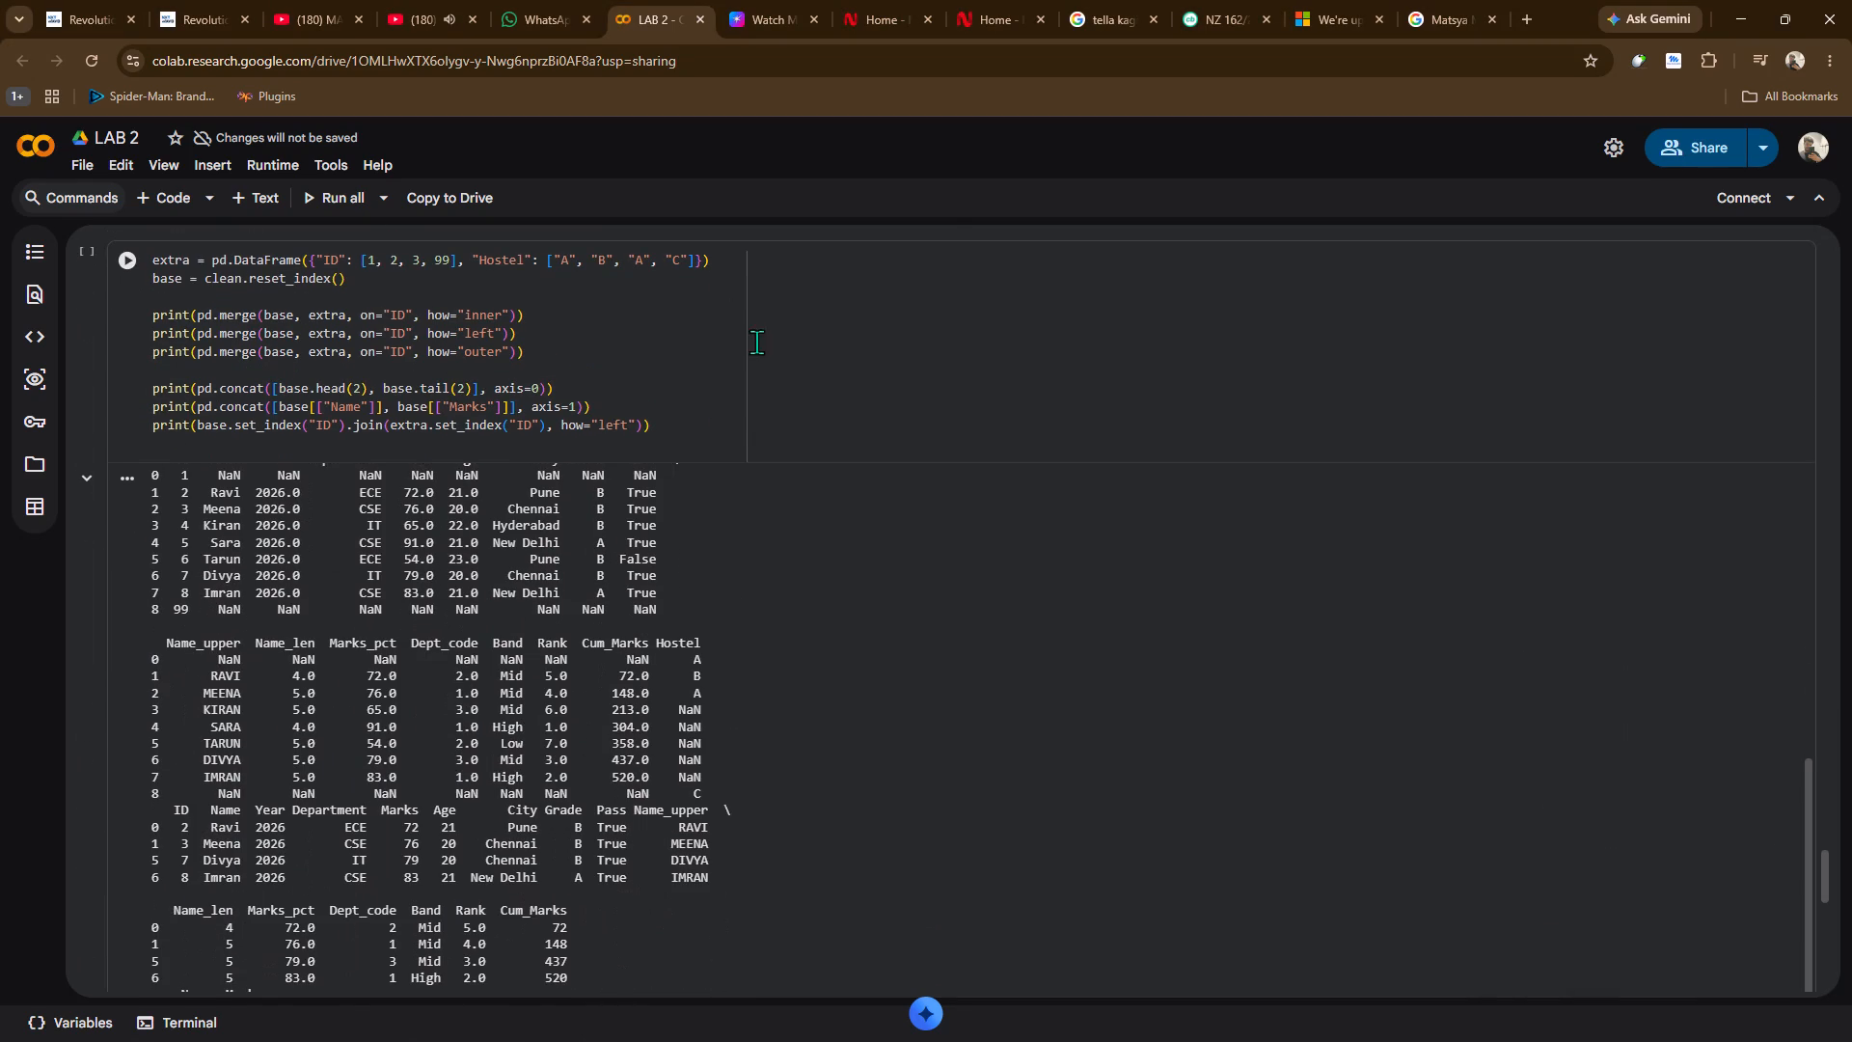
pyautogui.scroll(-2, 859, 308)
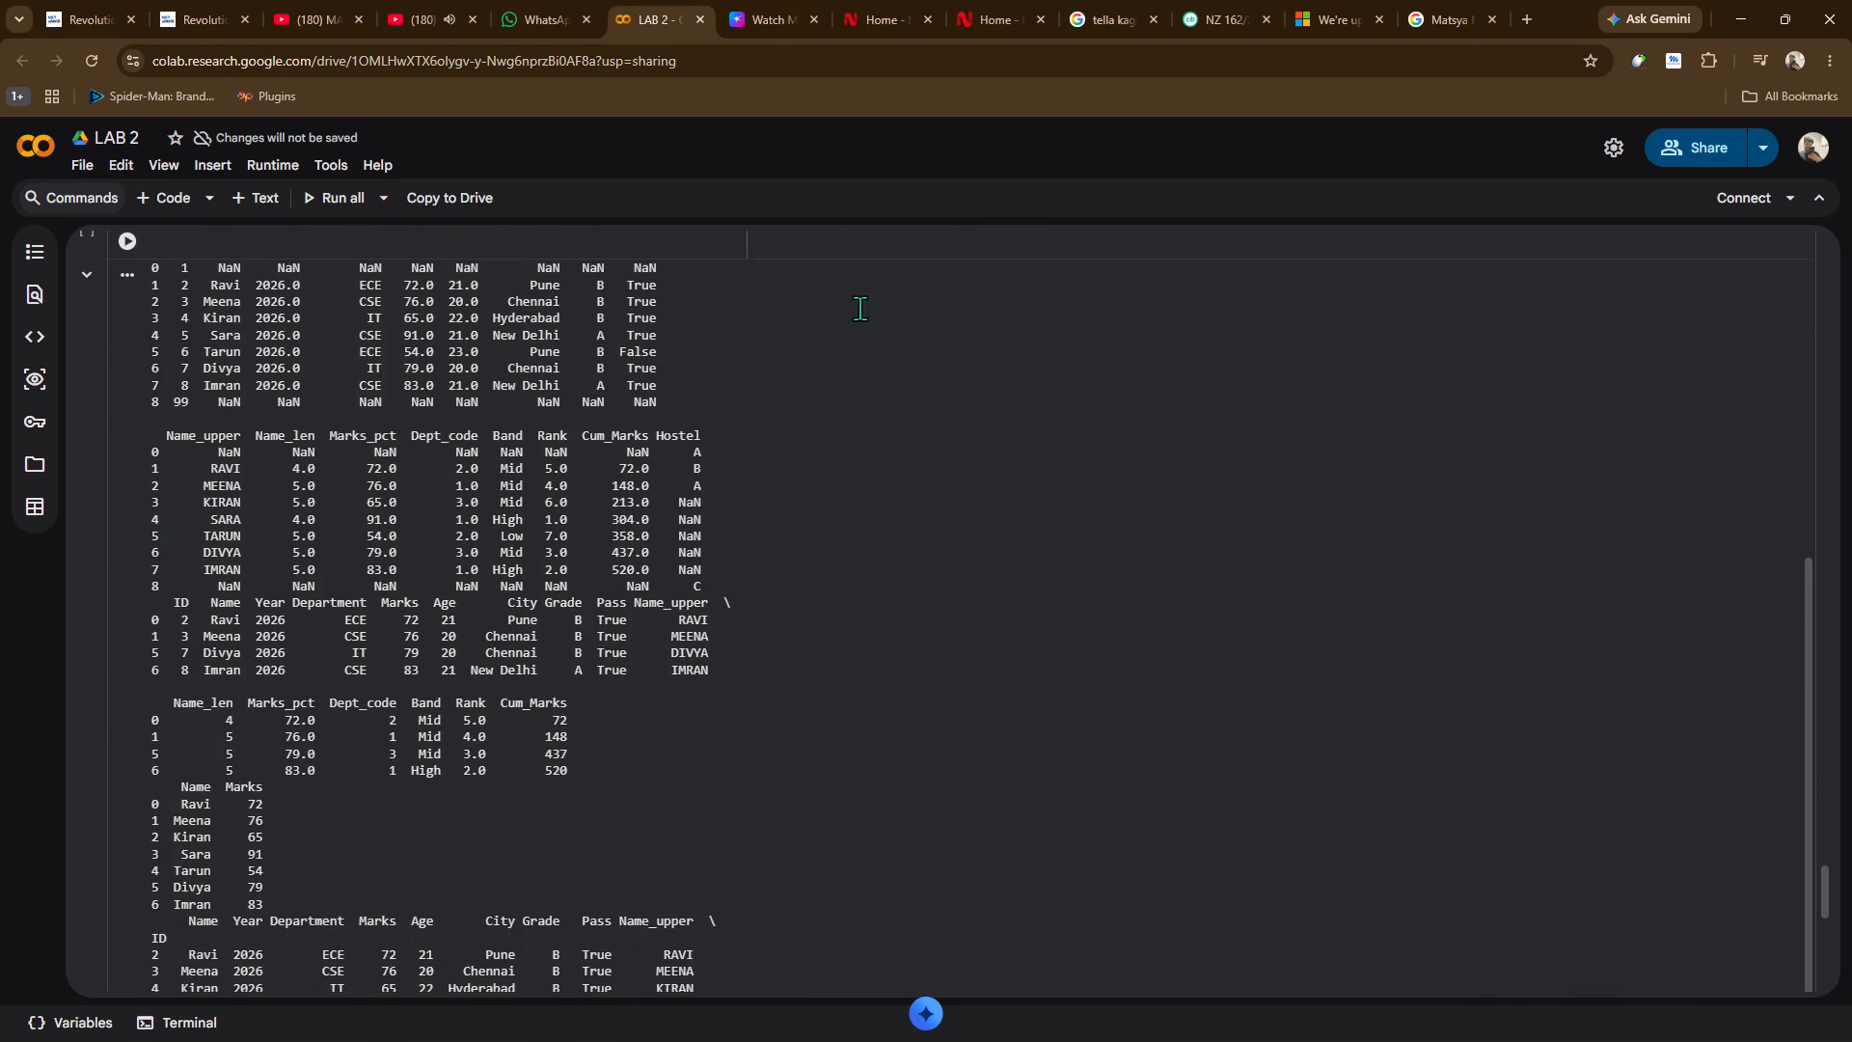
pyautogui.scroll(-2, 859, 308)
pyautogui.scroll(2, 856, 480)
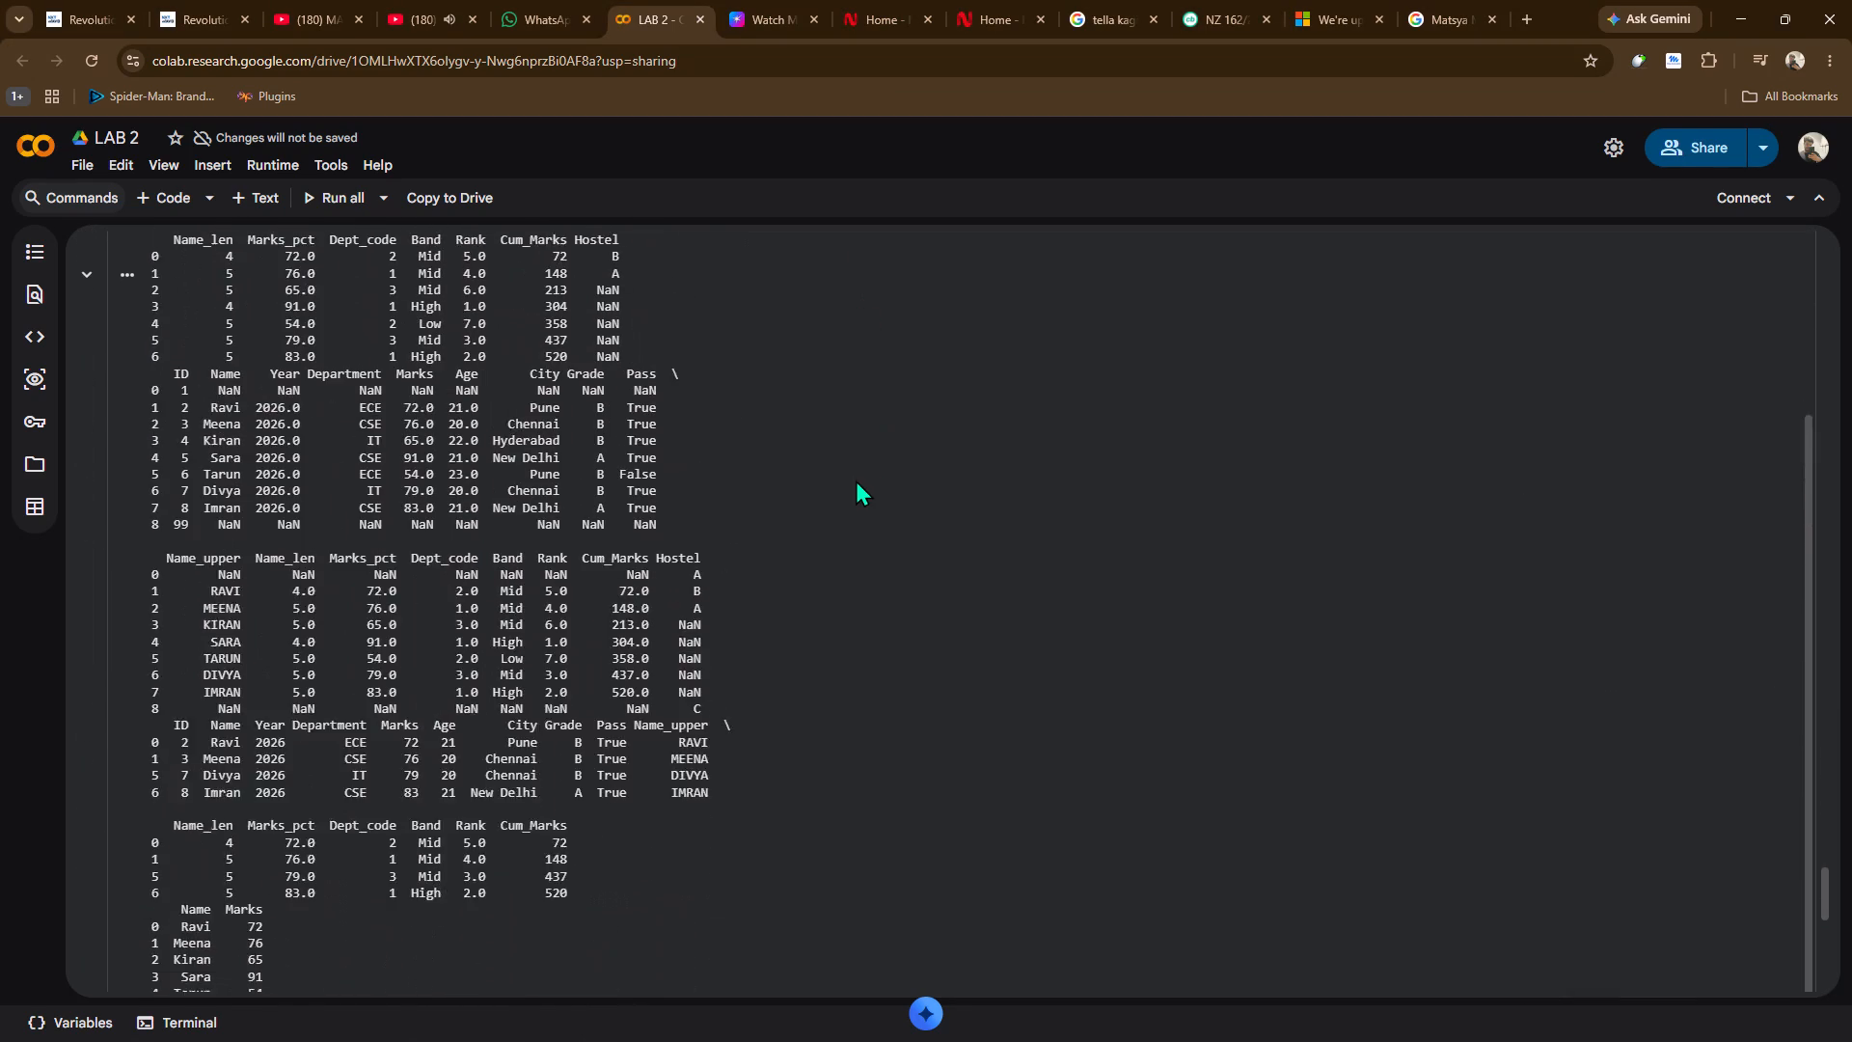
pyautogui.scroll(4, 856, 480)
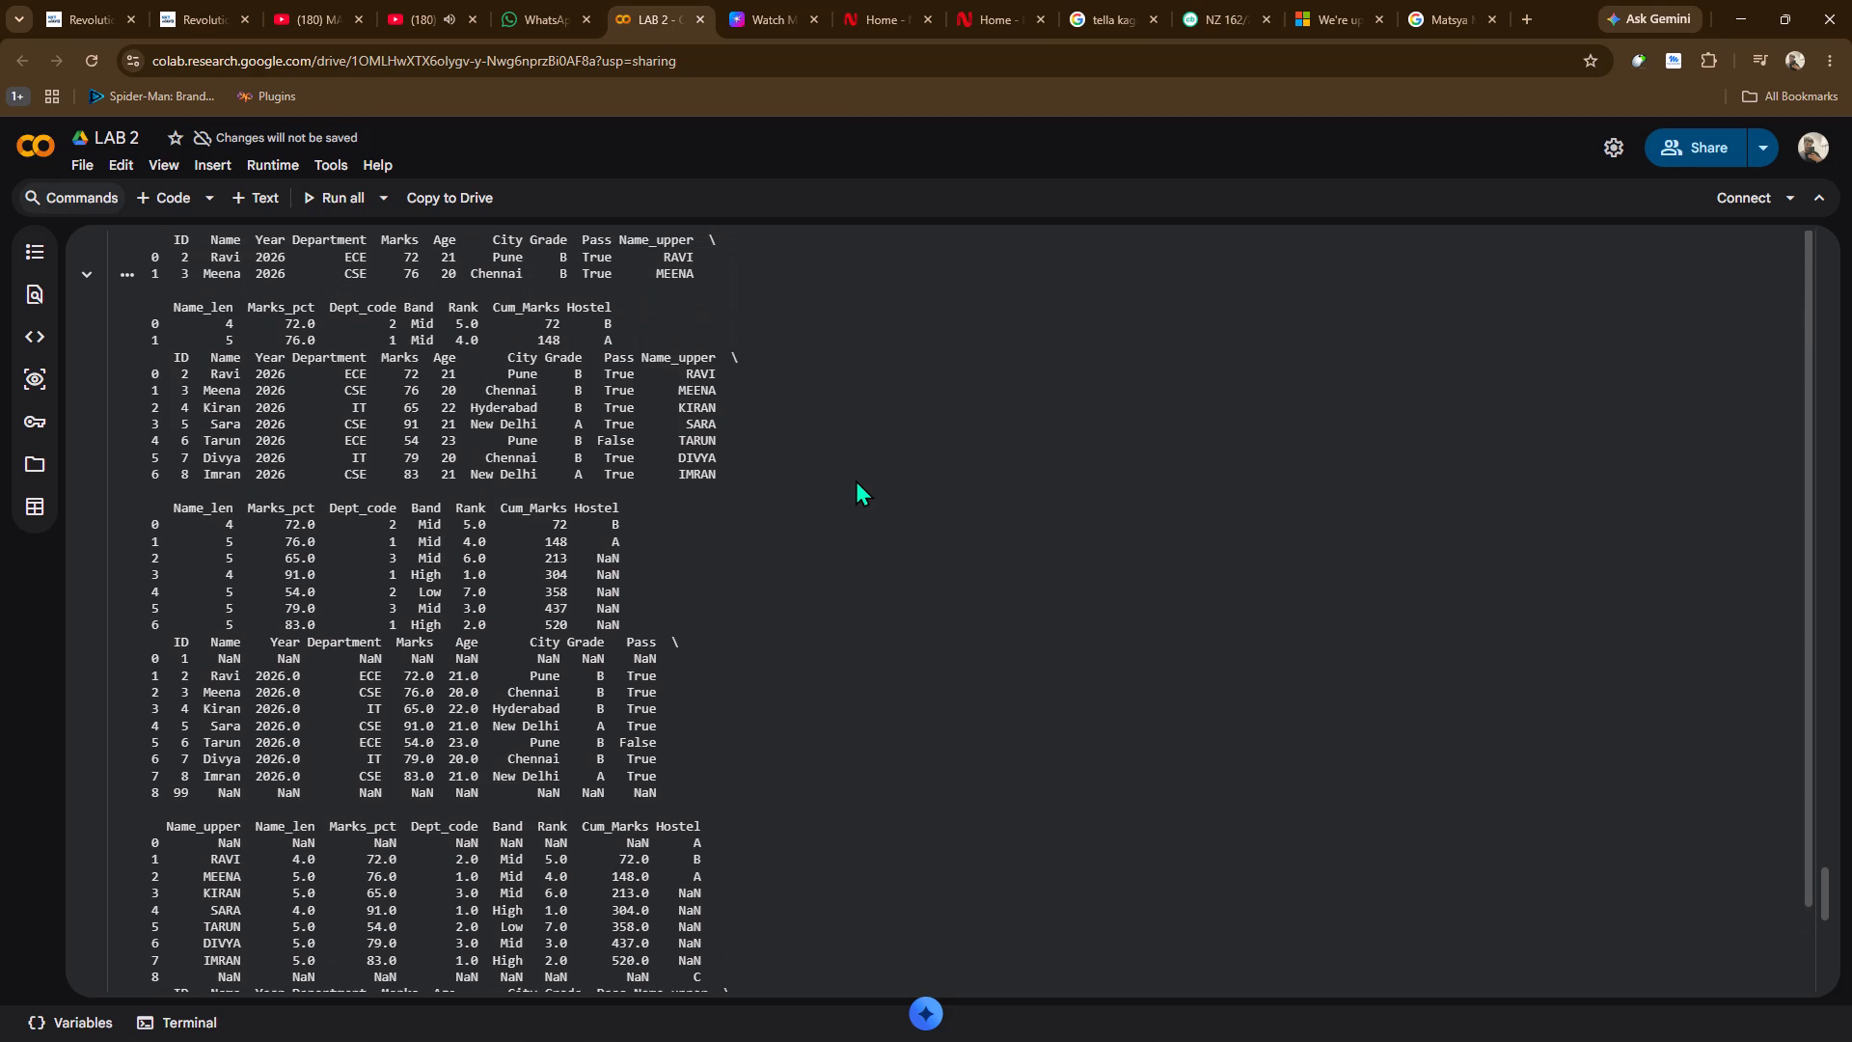
pyautogui.hotkey('ctrl', '-')
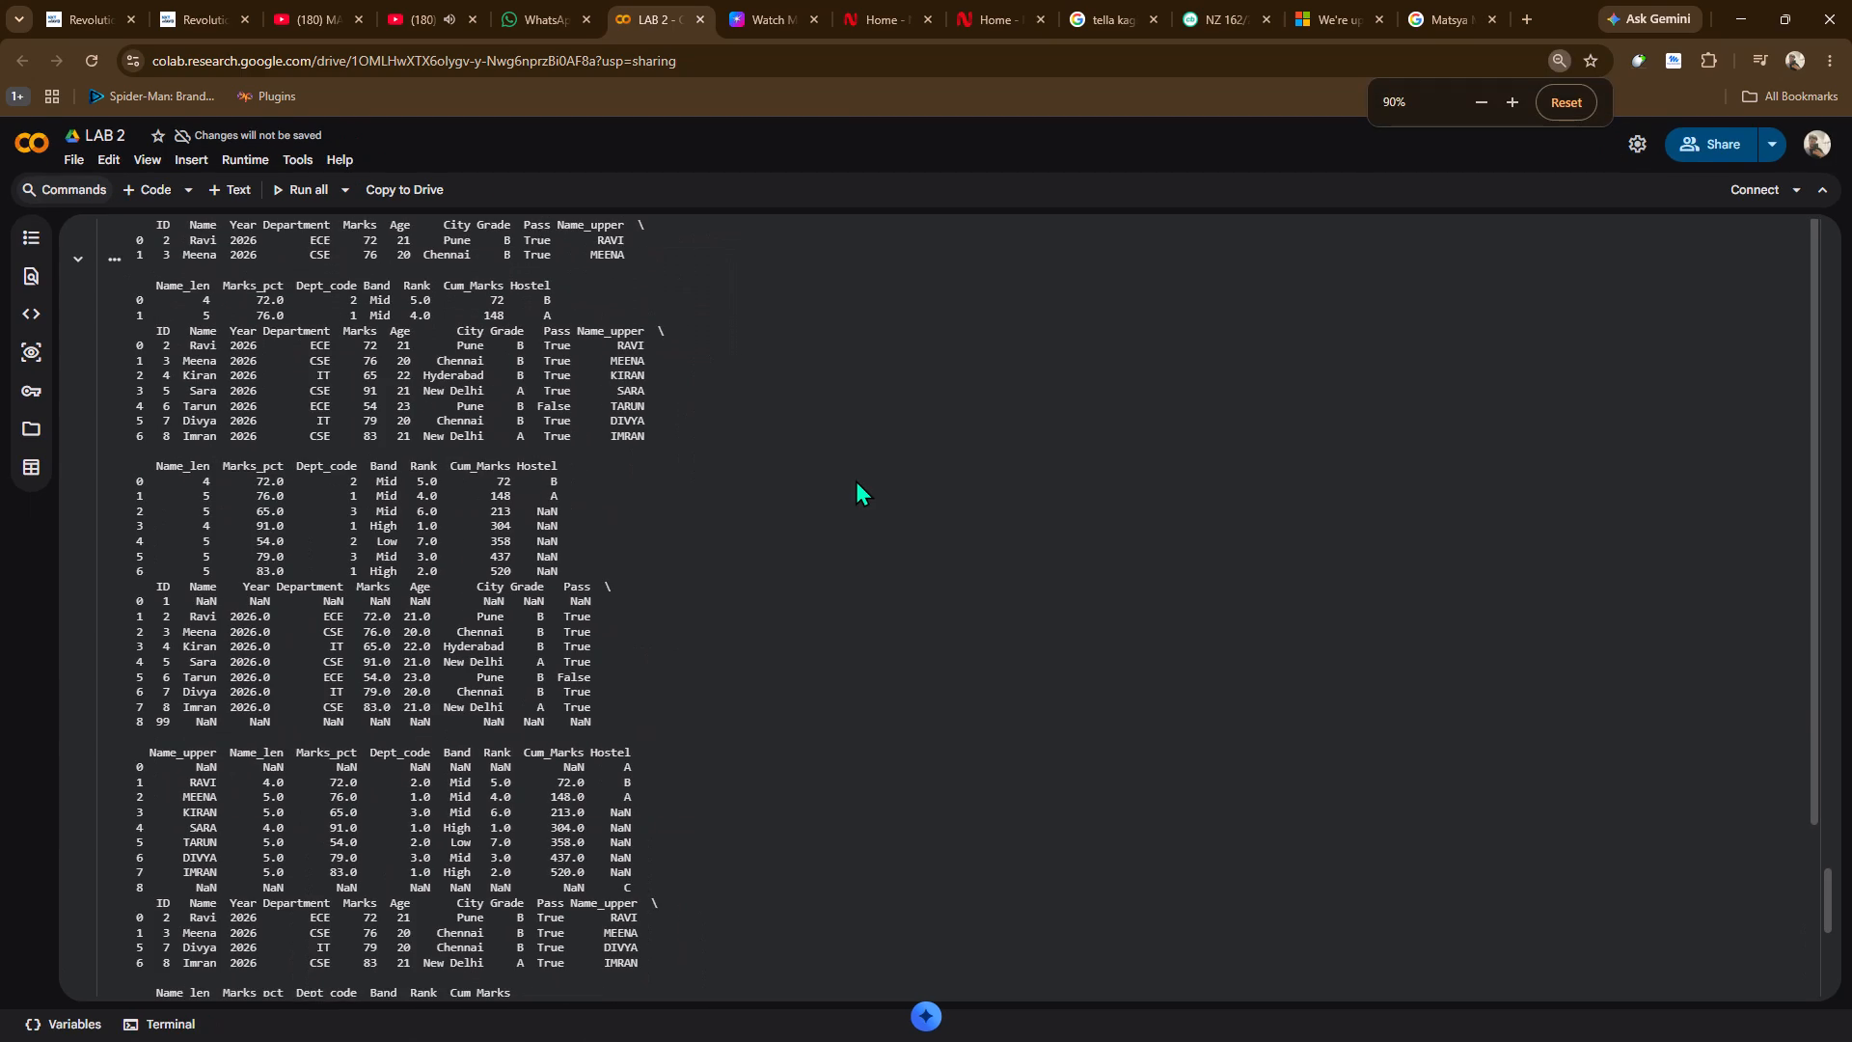
pyautogui.hotkey('ctrl', '-')
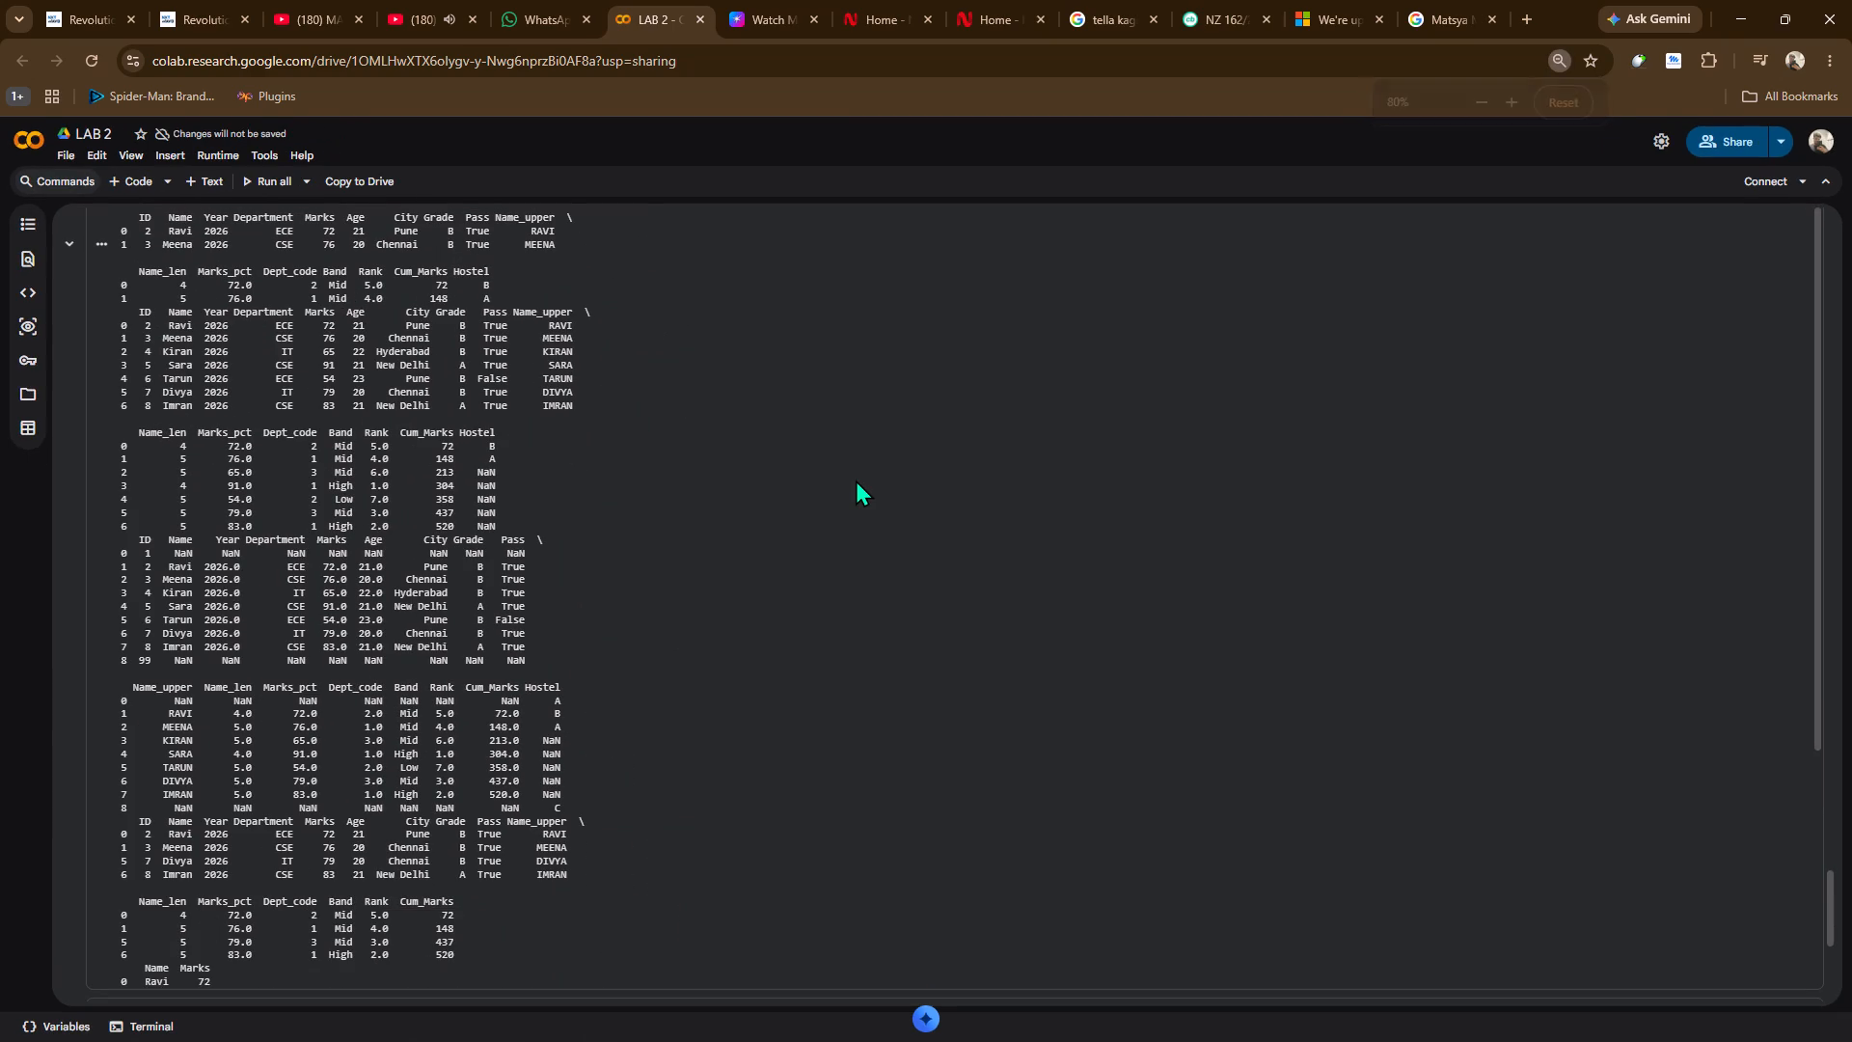
pyautogui.press('Print')
pyautogui.moveTo(0, 118); pyautogui.dragTo(1851, 1041)
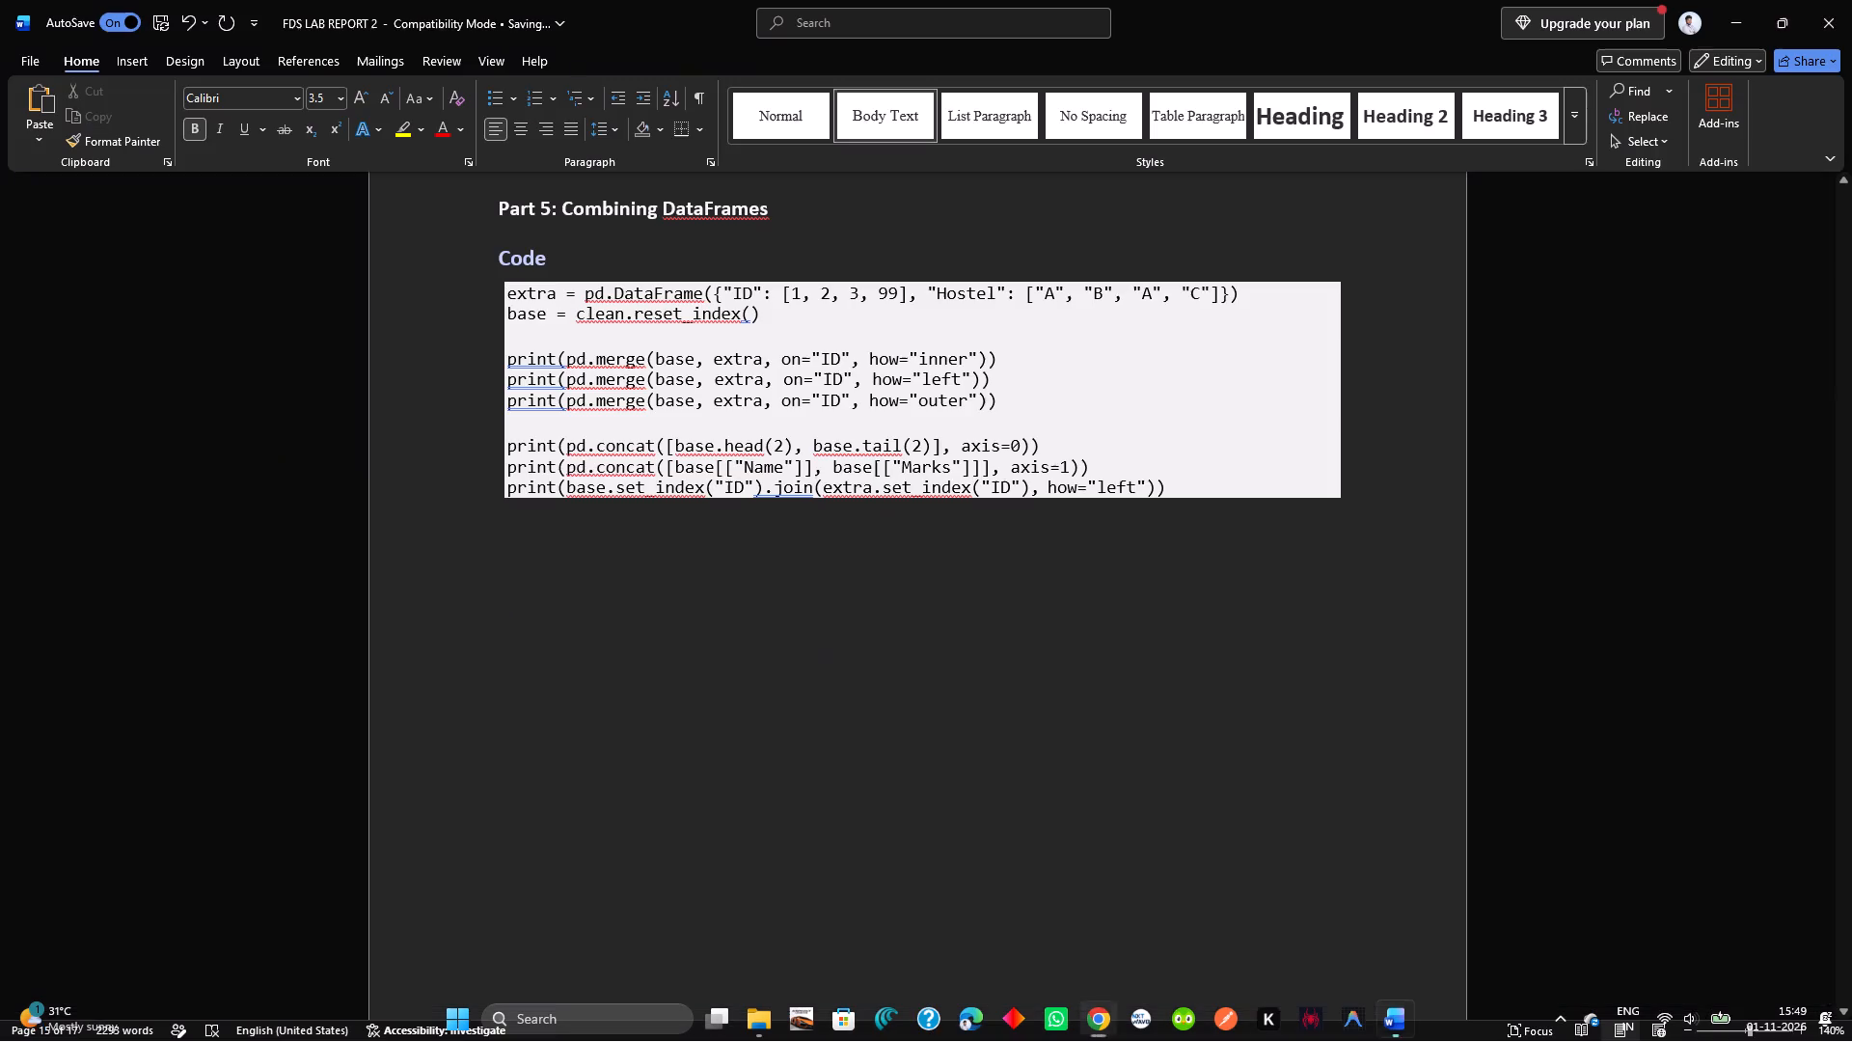
# Replace the old output picture under the screenshot heading in Part 5 with the new merge output capture.
pyautogui.scroll(-1, 1011, 750)
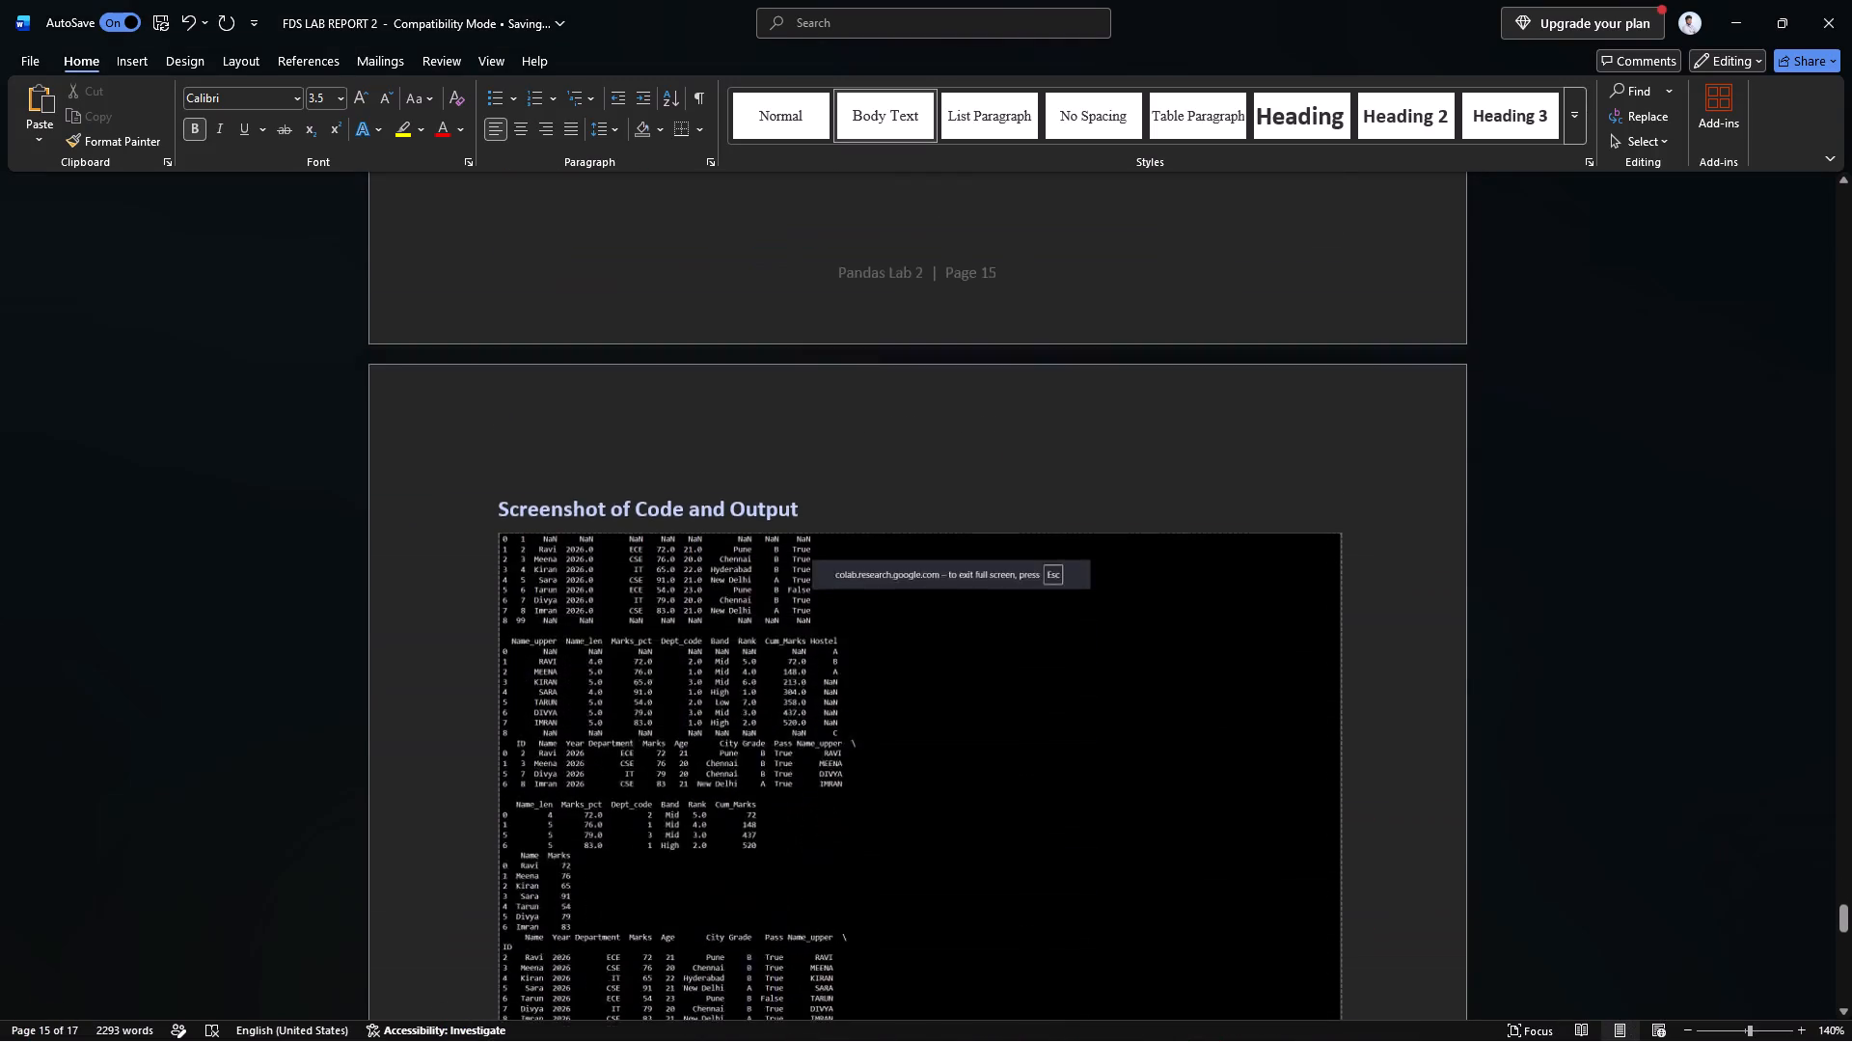
pyautogui.scroll(-1, 1011, 750)
pyautogui.click(892, 698)
pyautogui.press('BackSpace')
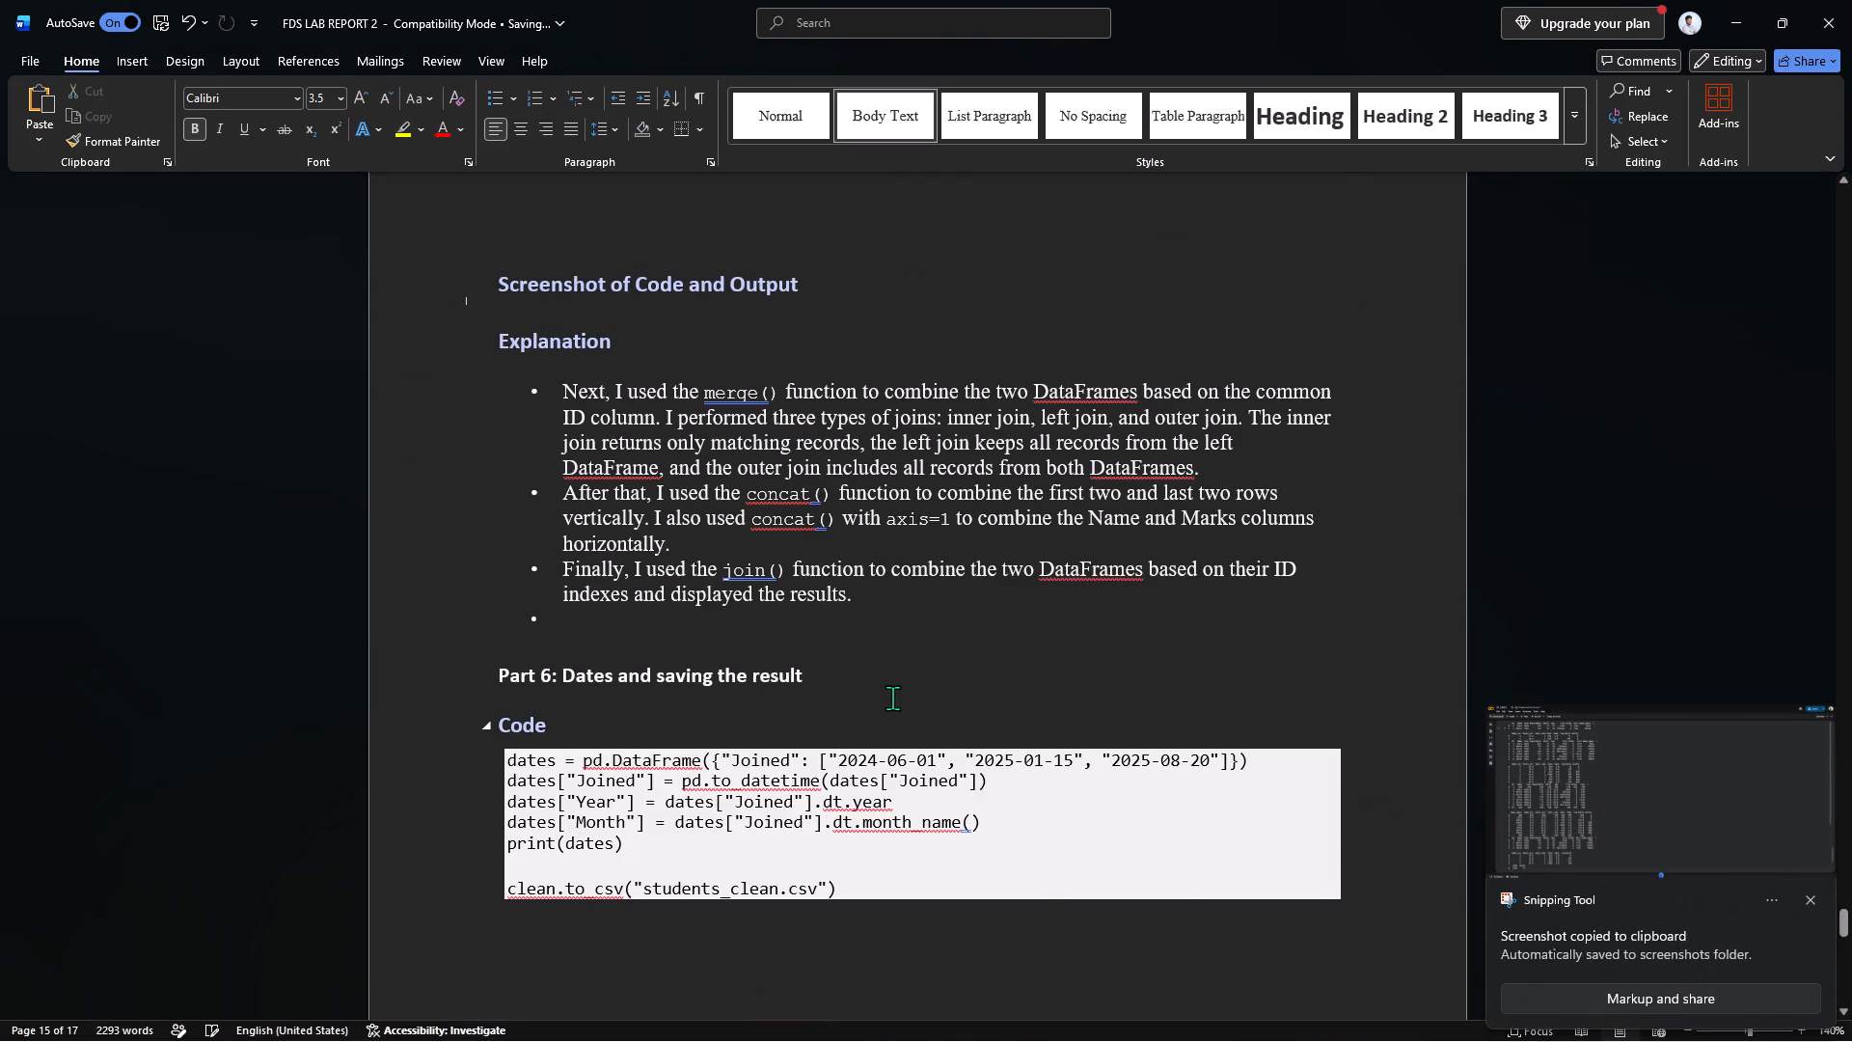
pyautogui.hotkey('ctrl', 'v')
# Delete the old output picture under the screenshot heading in Part 6: Dates and saving the result.
pyautogui.scroll(-1, 777, 645)
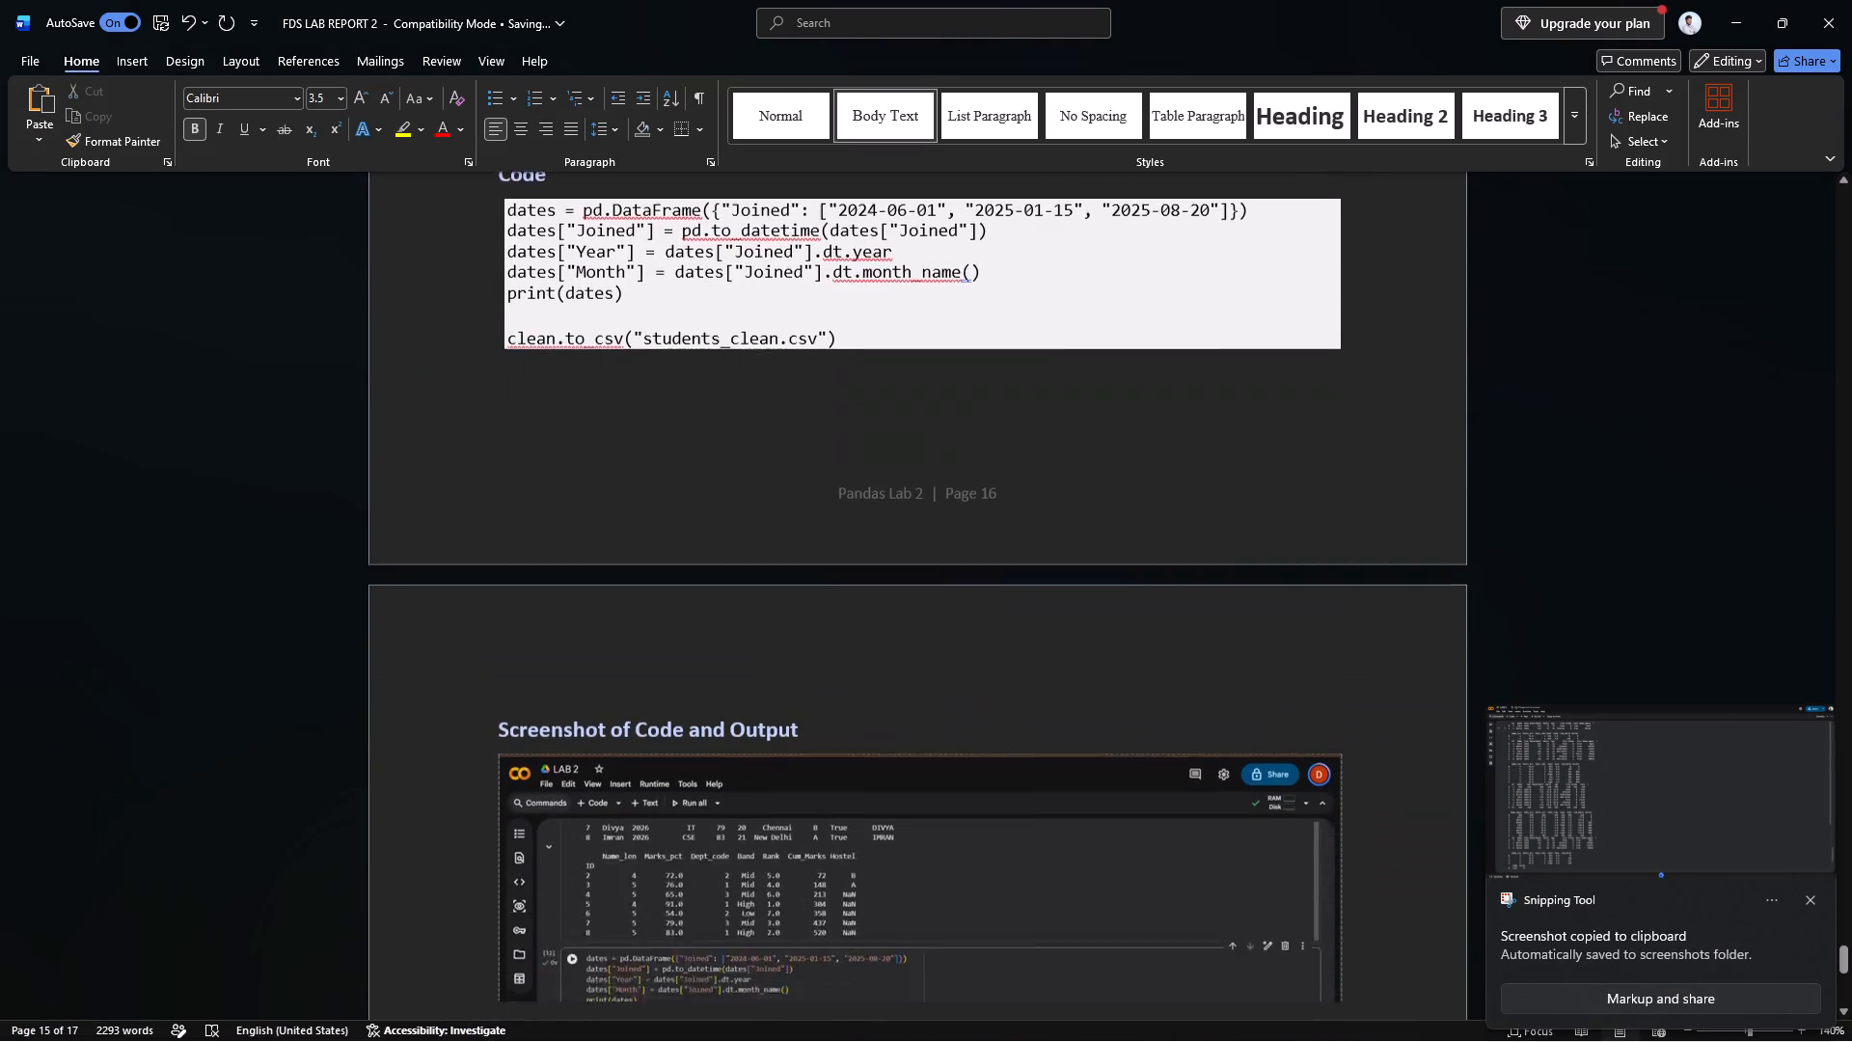
pyautogui.scroll(-1, 777, 645)
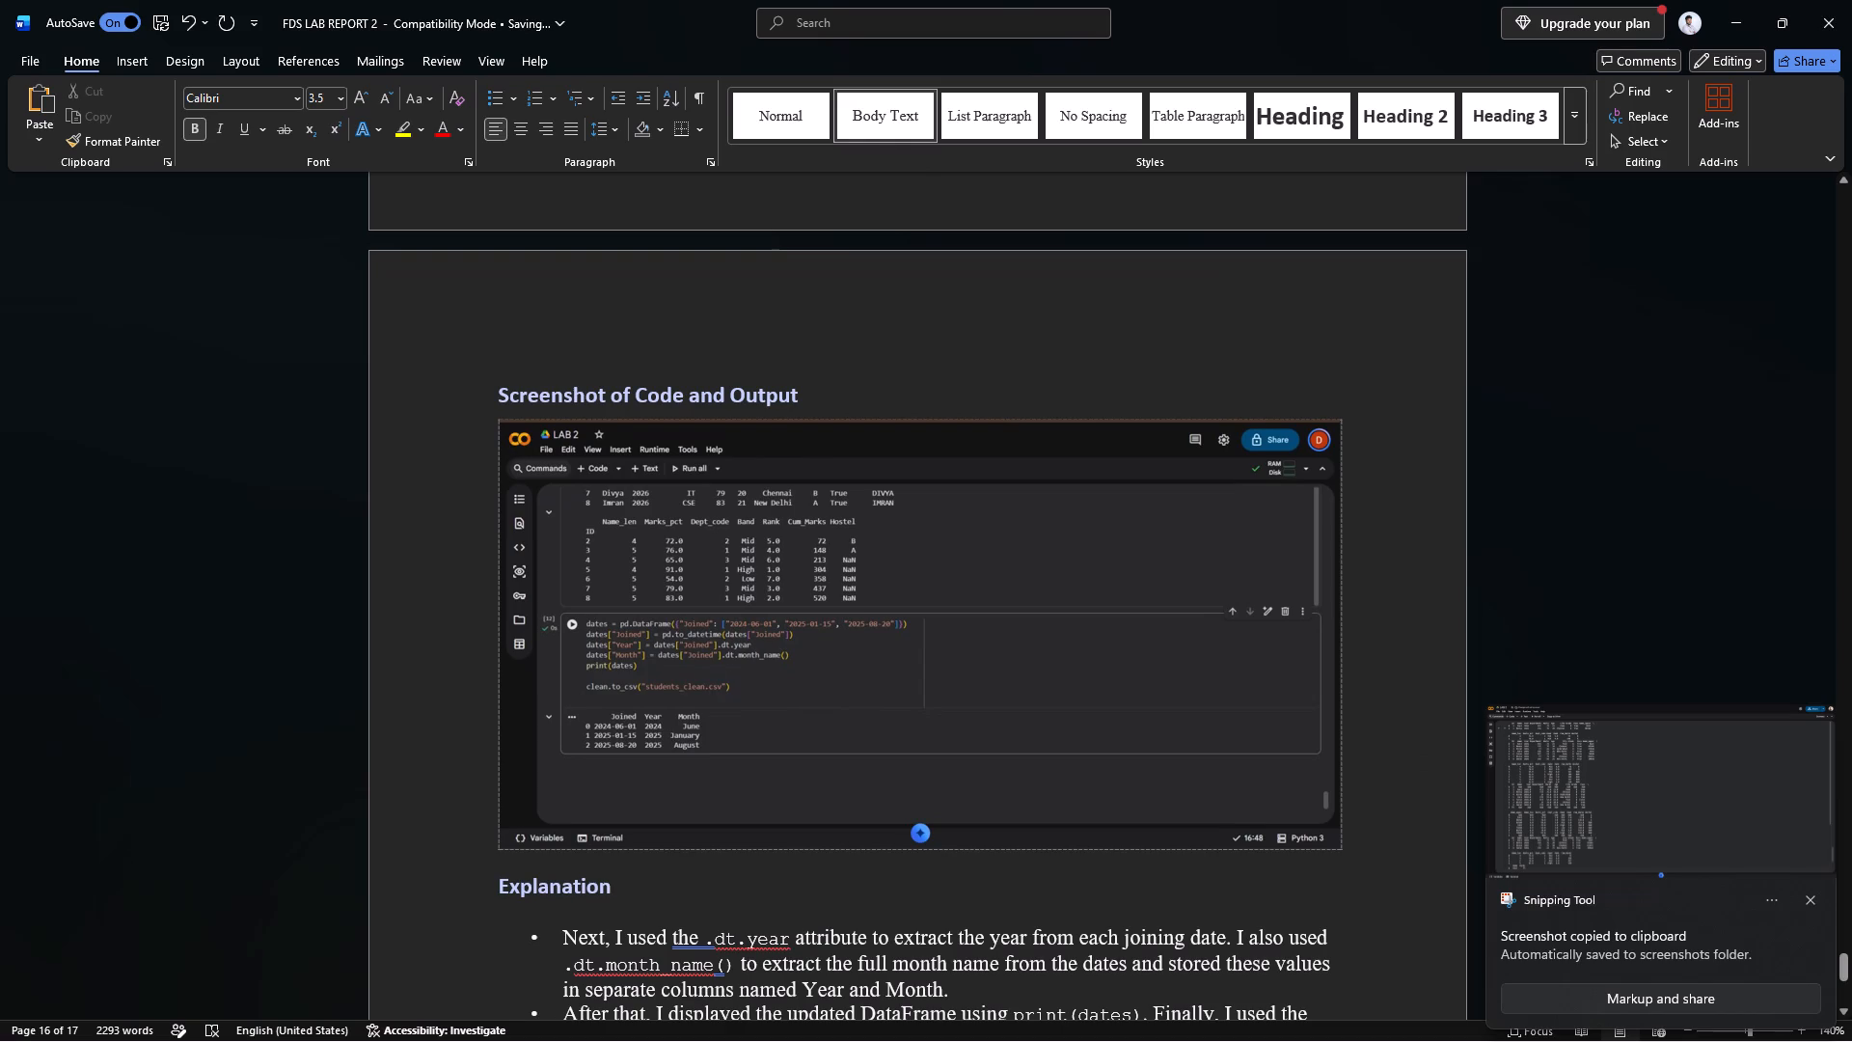
pyautogui.click(842, 686)
pyautogui.scroll(1, 842, 686)
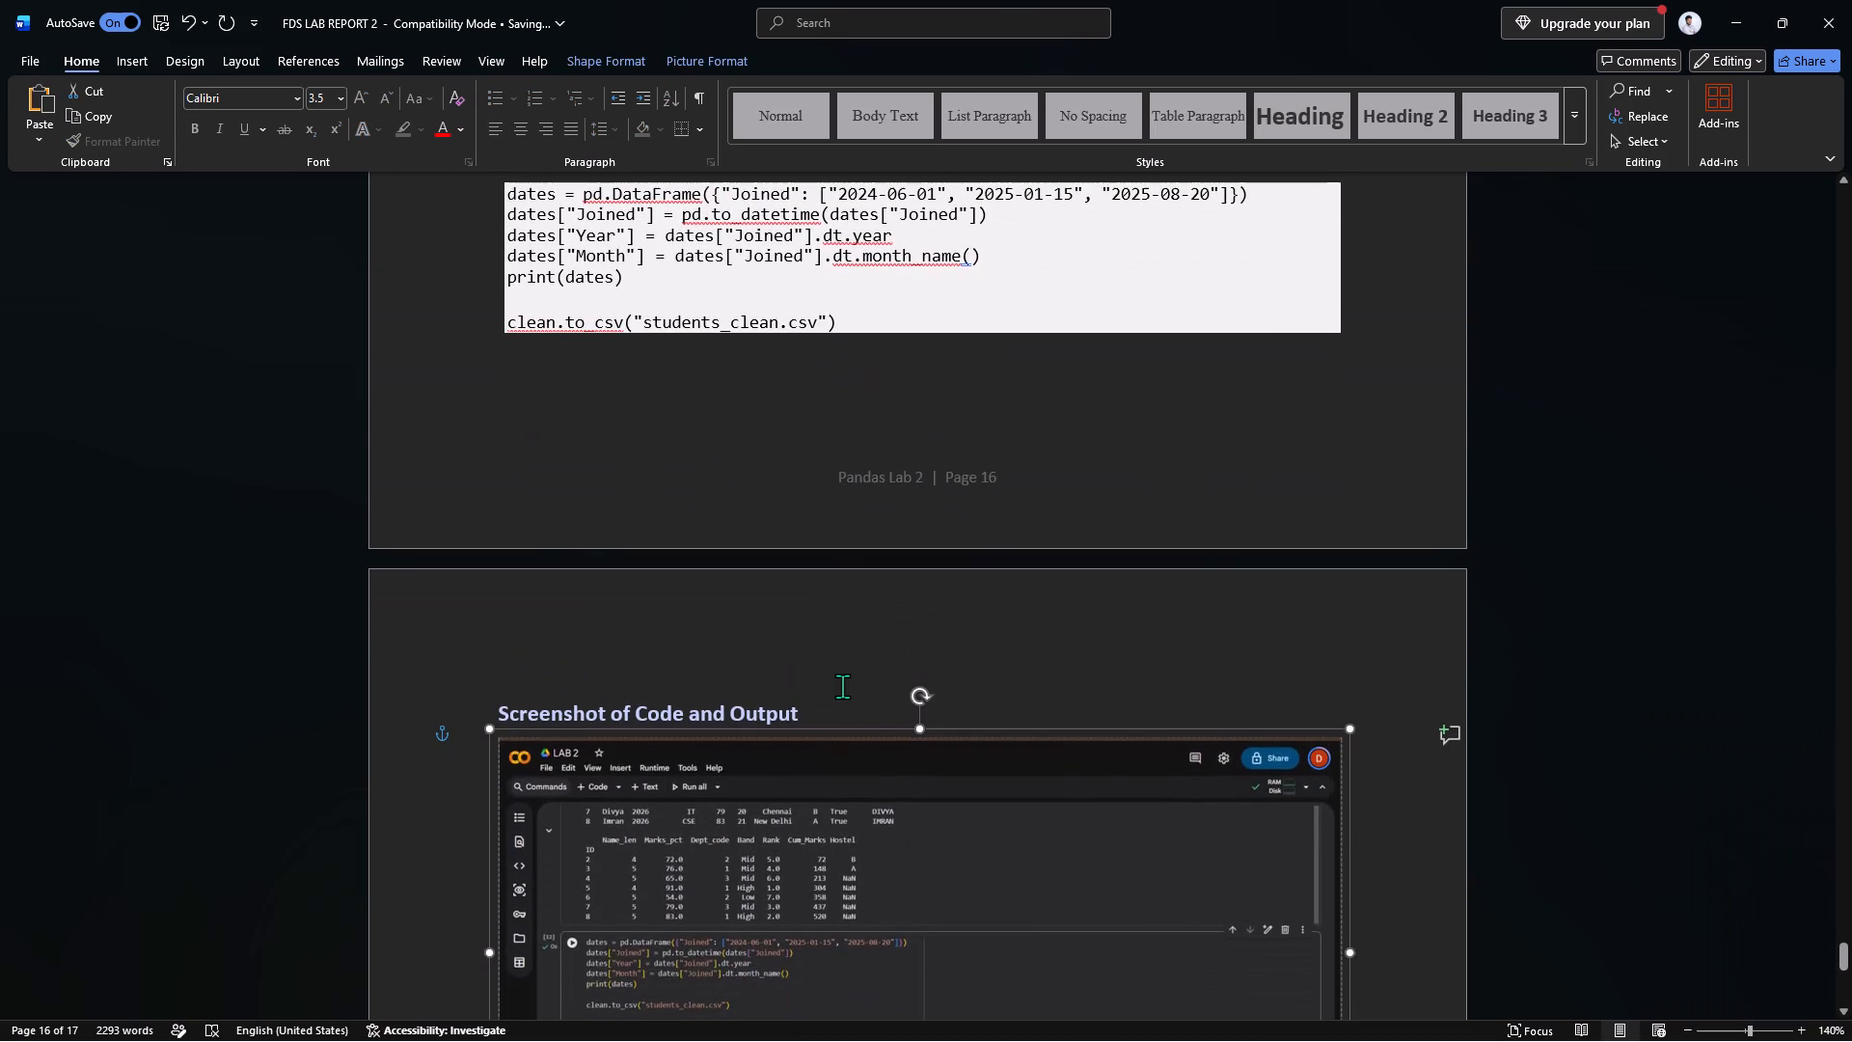
pyautogui.press('BackSpace')
# Capture the notebook's final dates and students_clean.csv cell with its output at 125% page zoom.
pyautogui.scroll(-2, 539, 702)
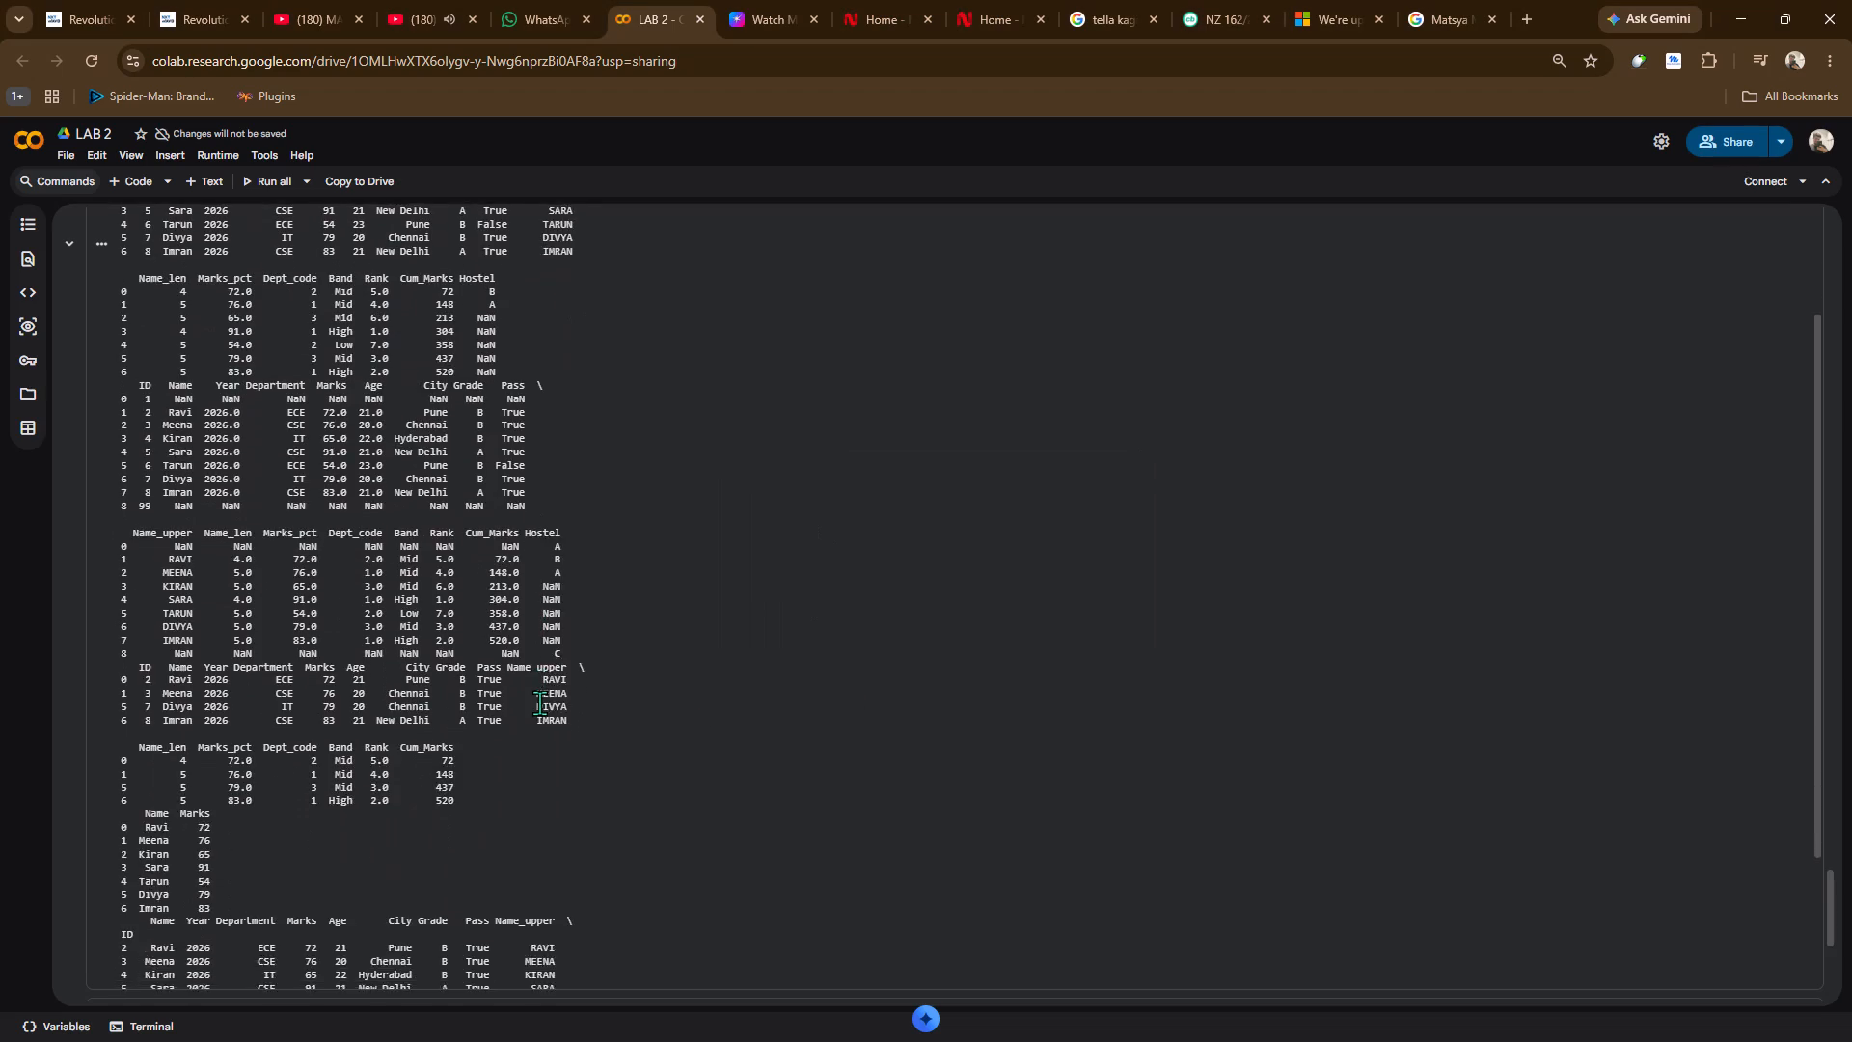
pyautogui.scroll(-4, 539, 702)
pyautogui.hotkey('ctrl', '+')
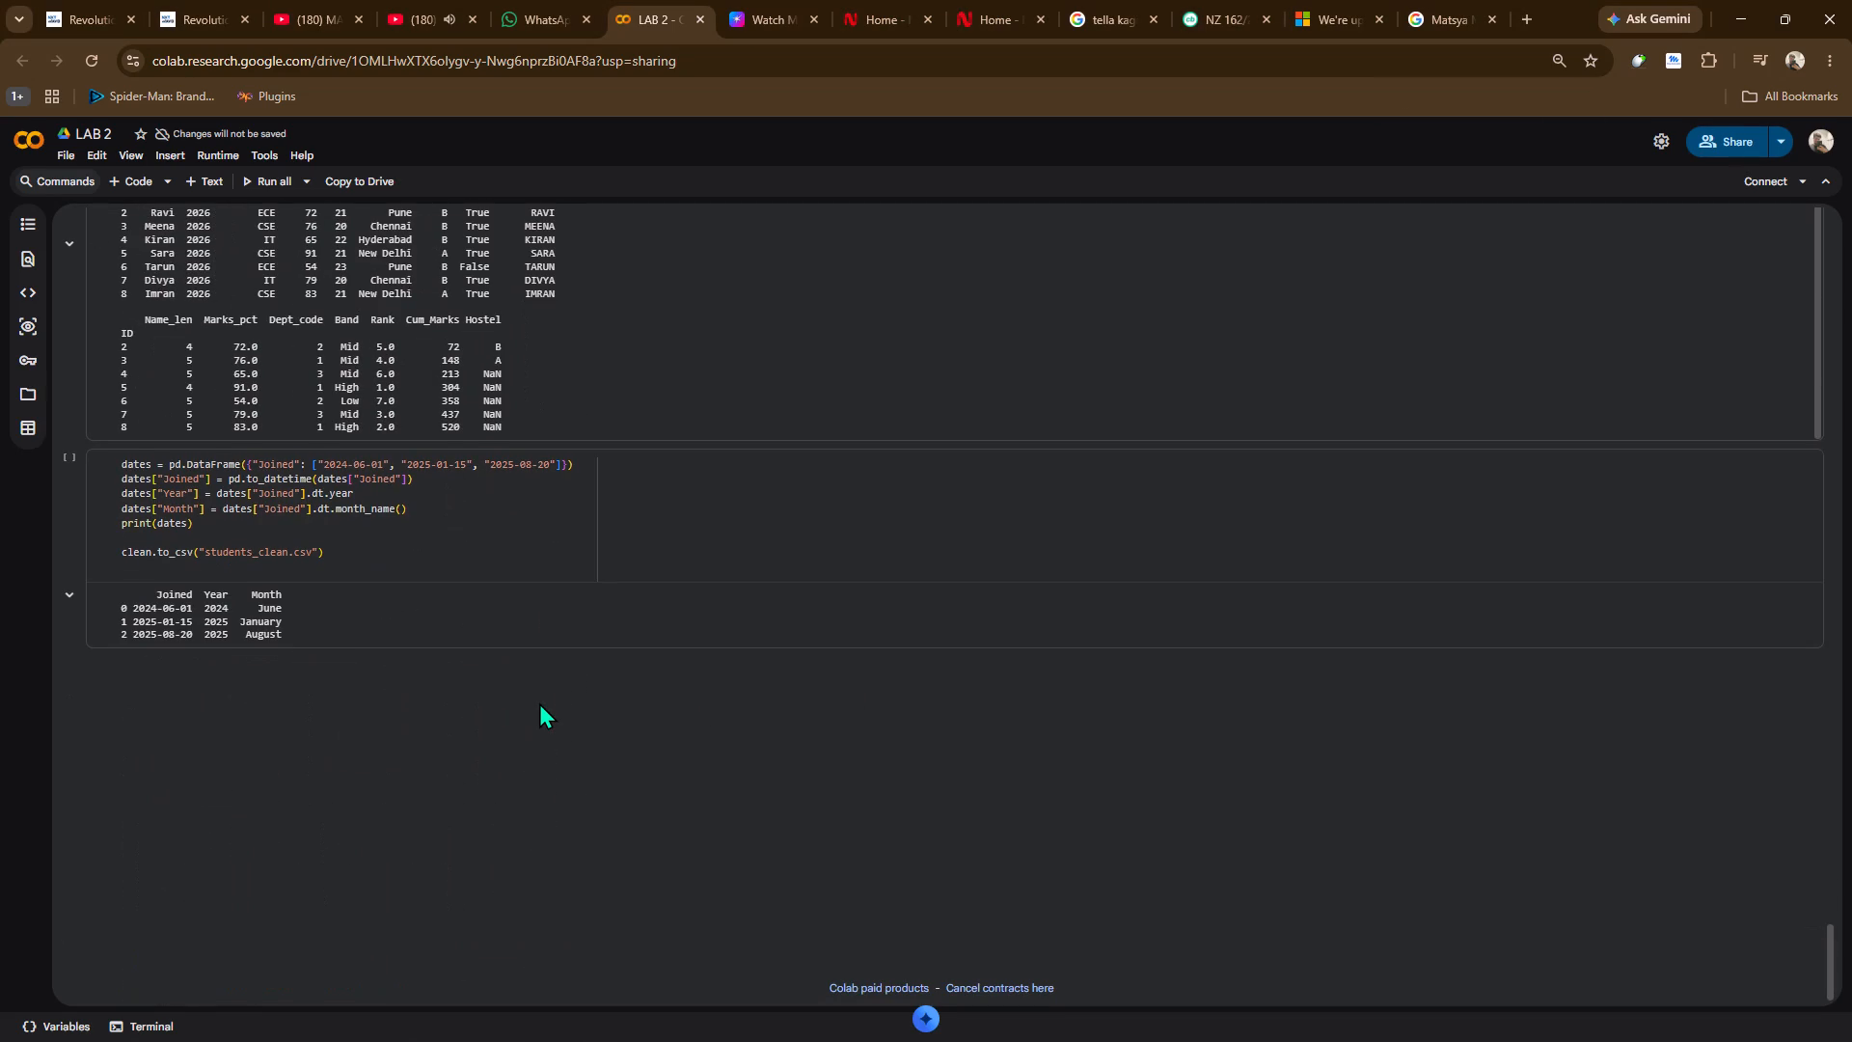
pyautogui.hotkey('ctrl', '+')
pyautogui.hotkey('ctrl', '+')
pyautogui.hotkey('ctrl', '+')
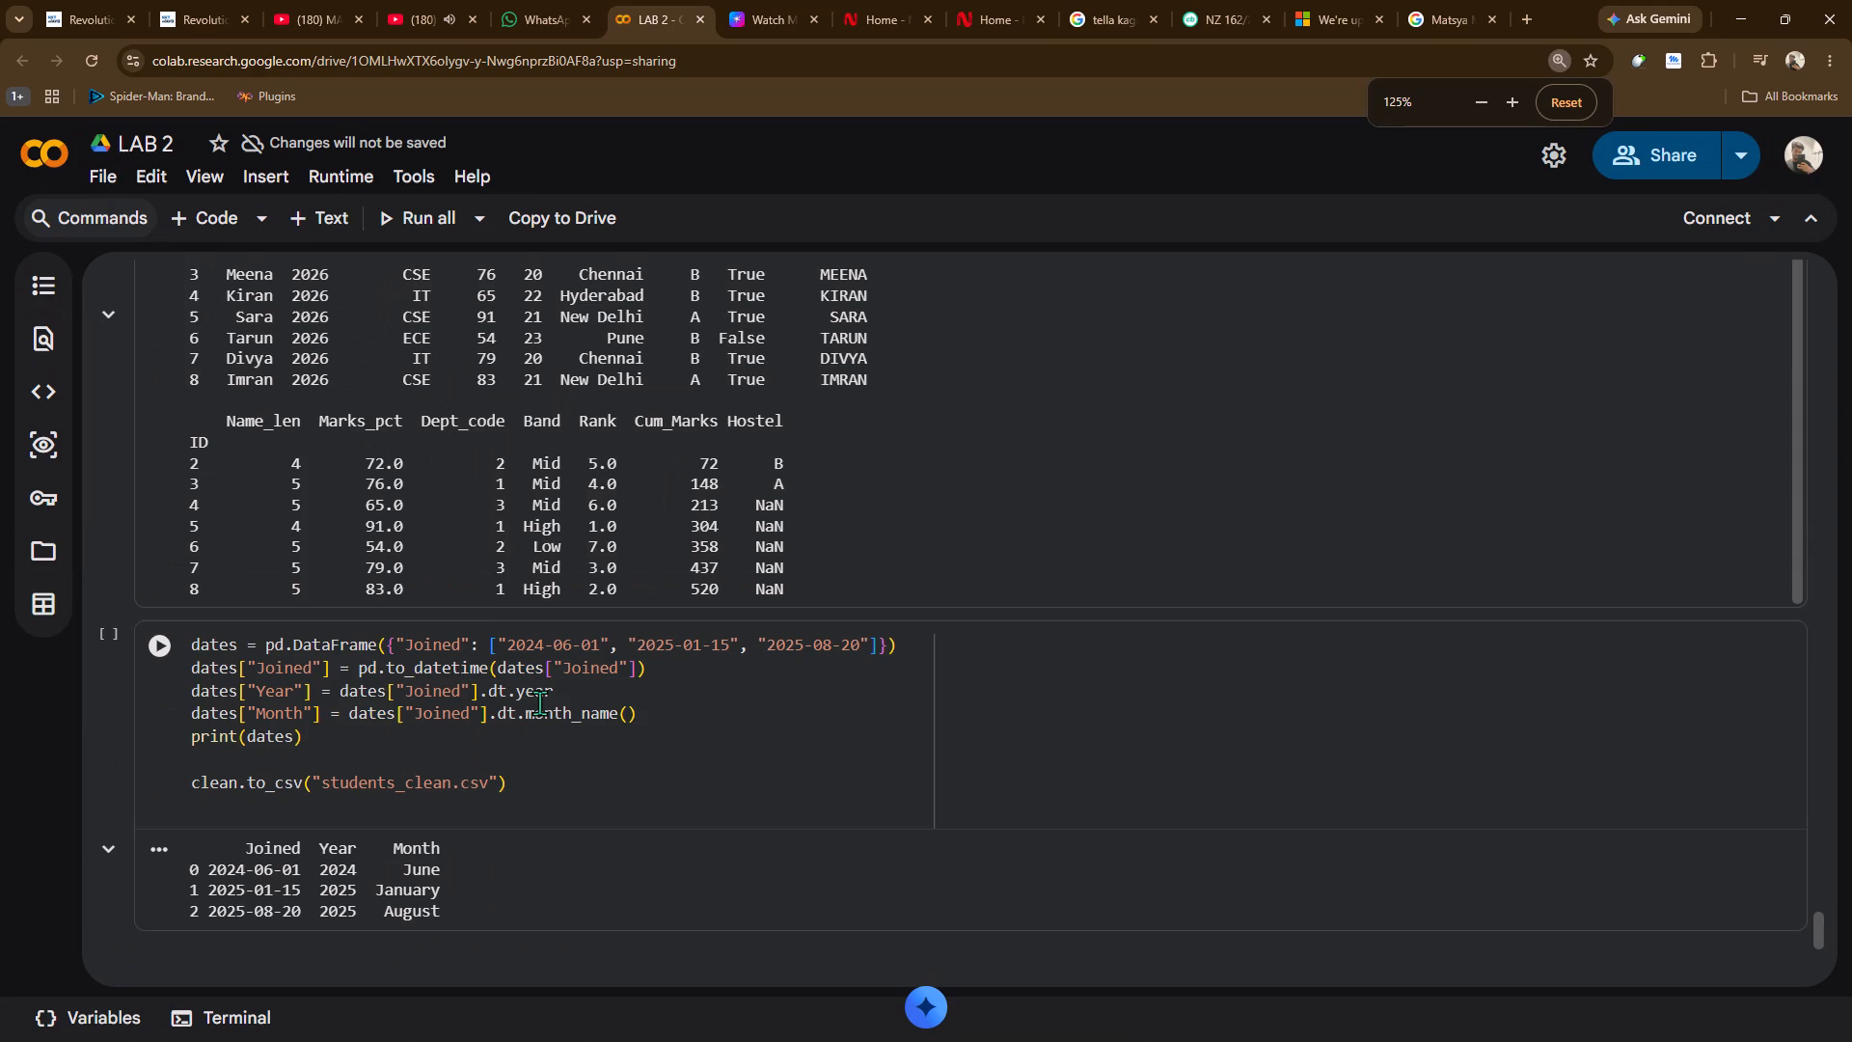
pyautogui.scroll(-3, 539, 702)
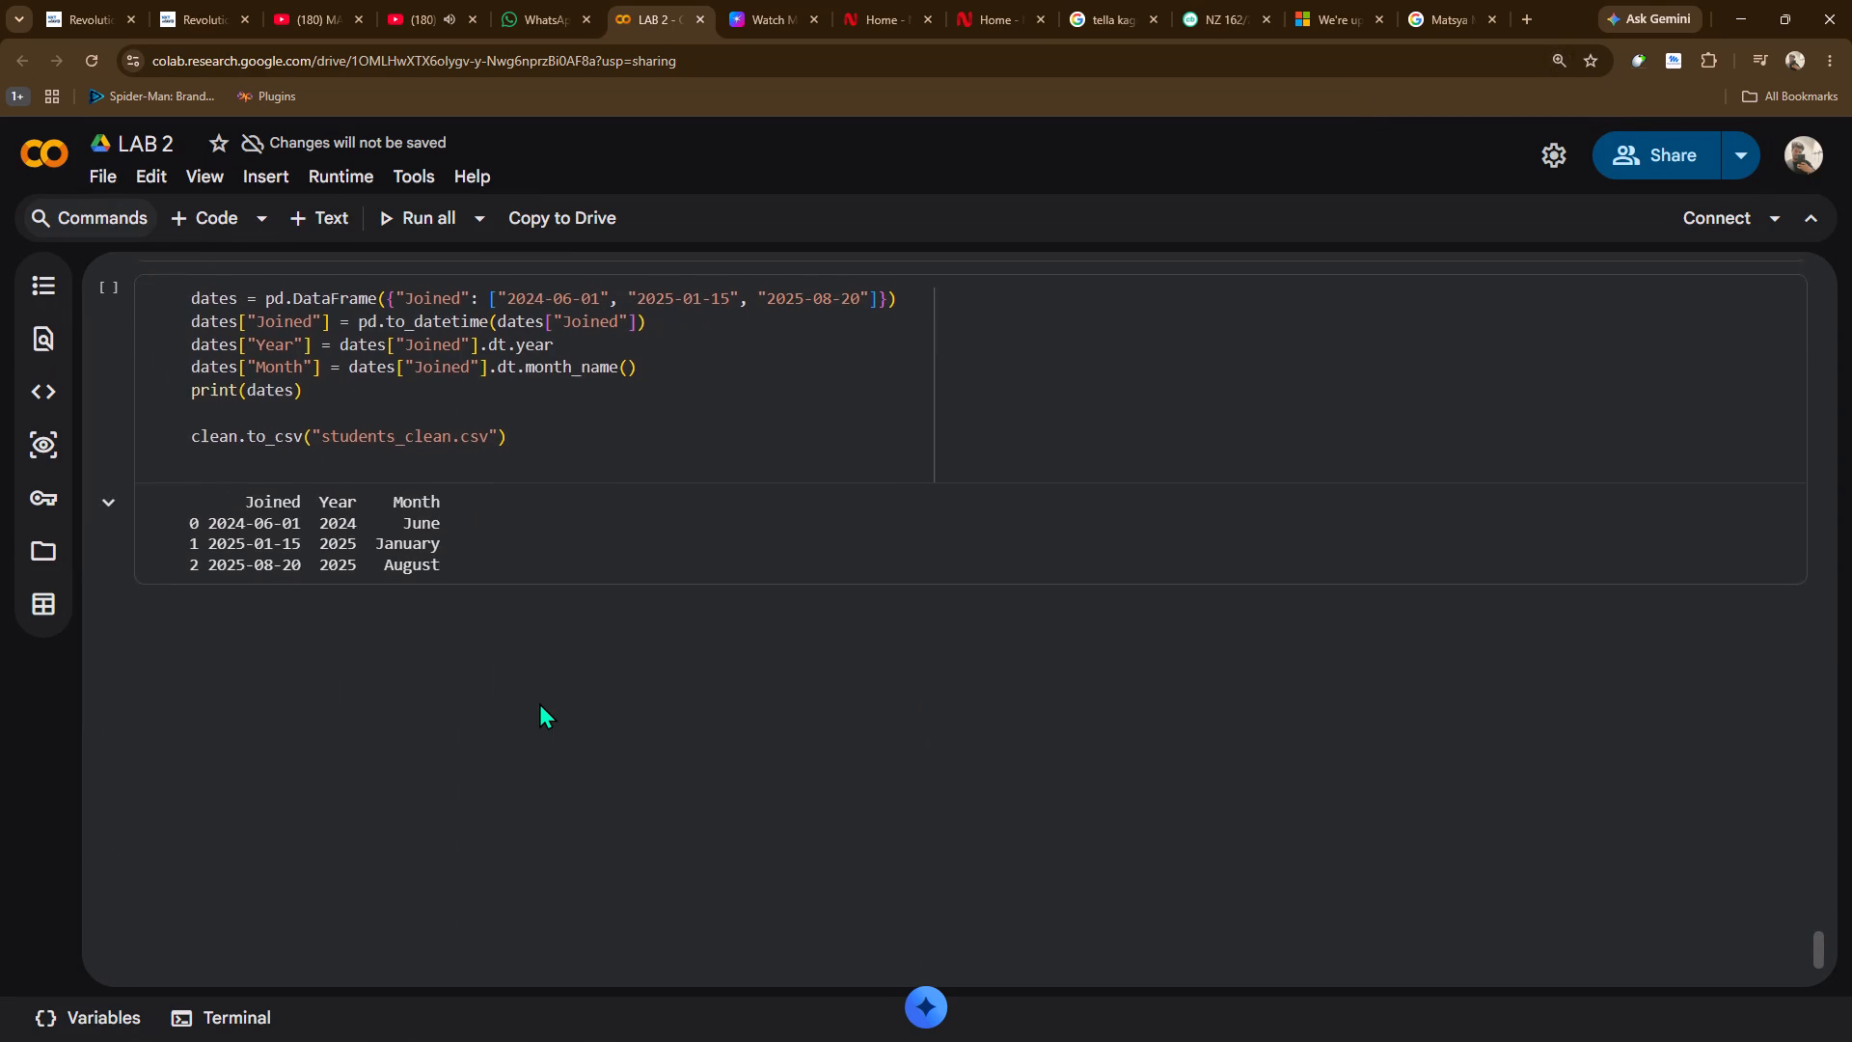
pyautogui.hscroll(1, 504, 653)
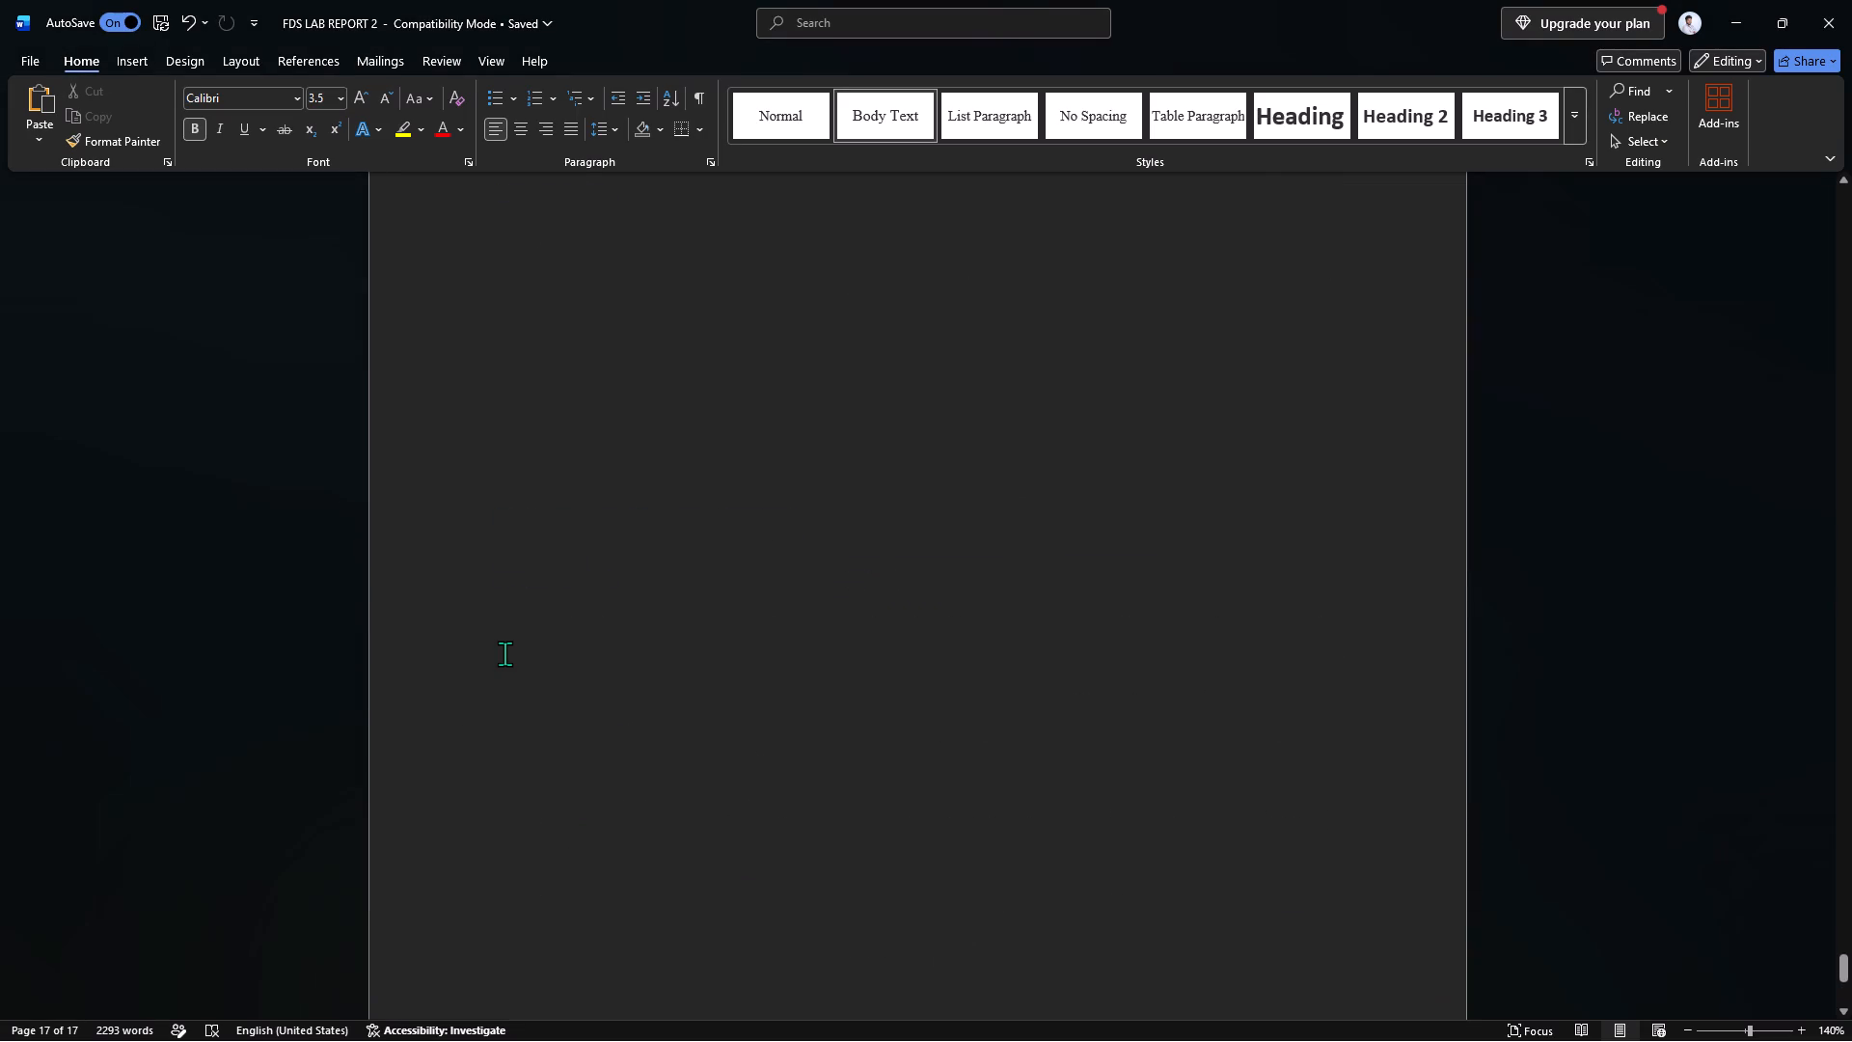
pyautogui.hscroll(1, 504, 653)
pyautogui.scroll(-1, 654, 667)
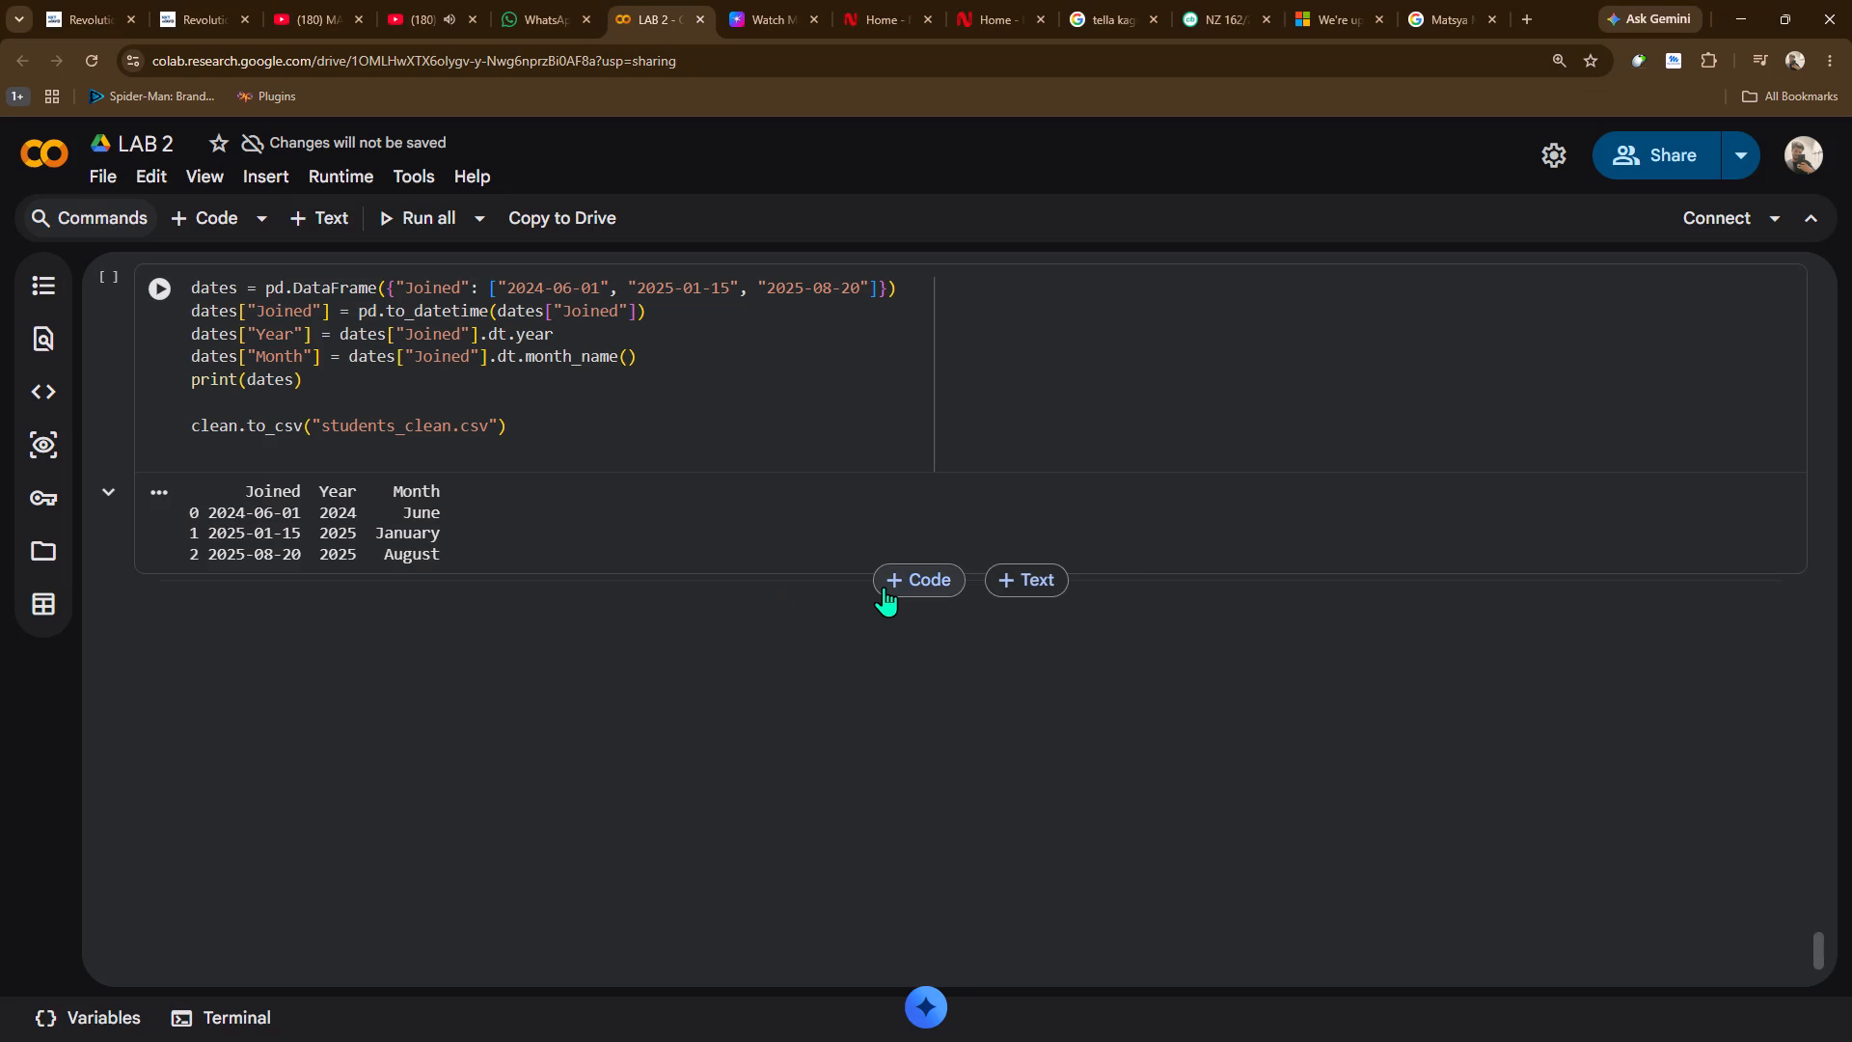
pyautogui.press('Print')
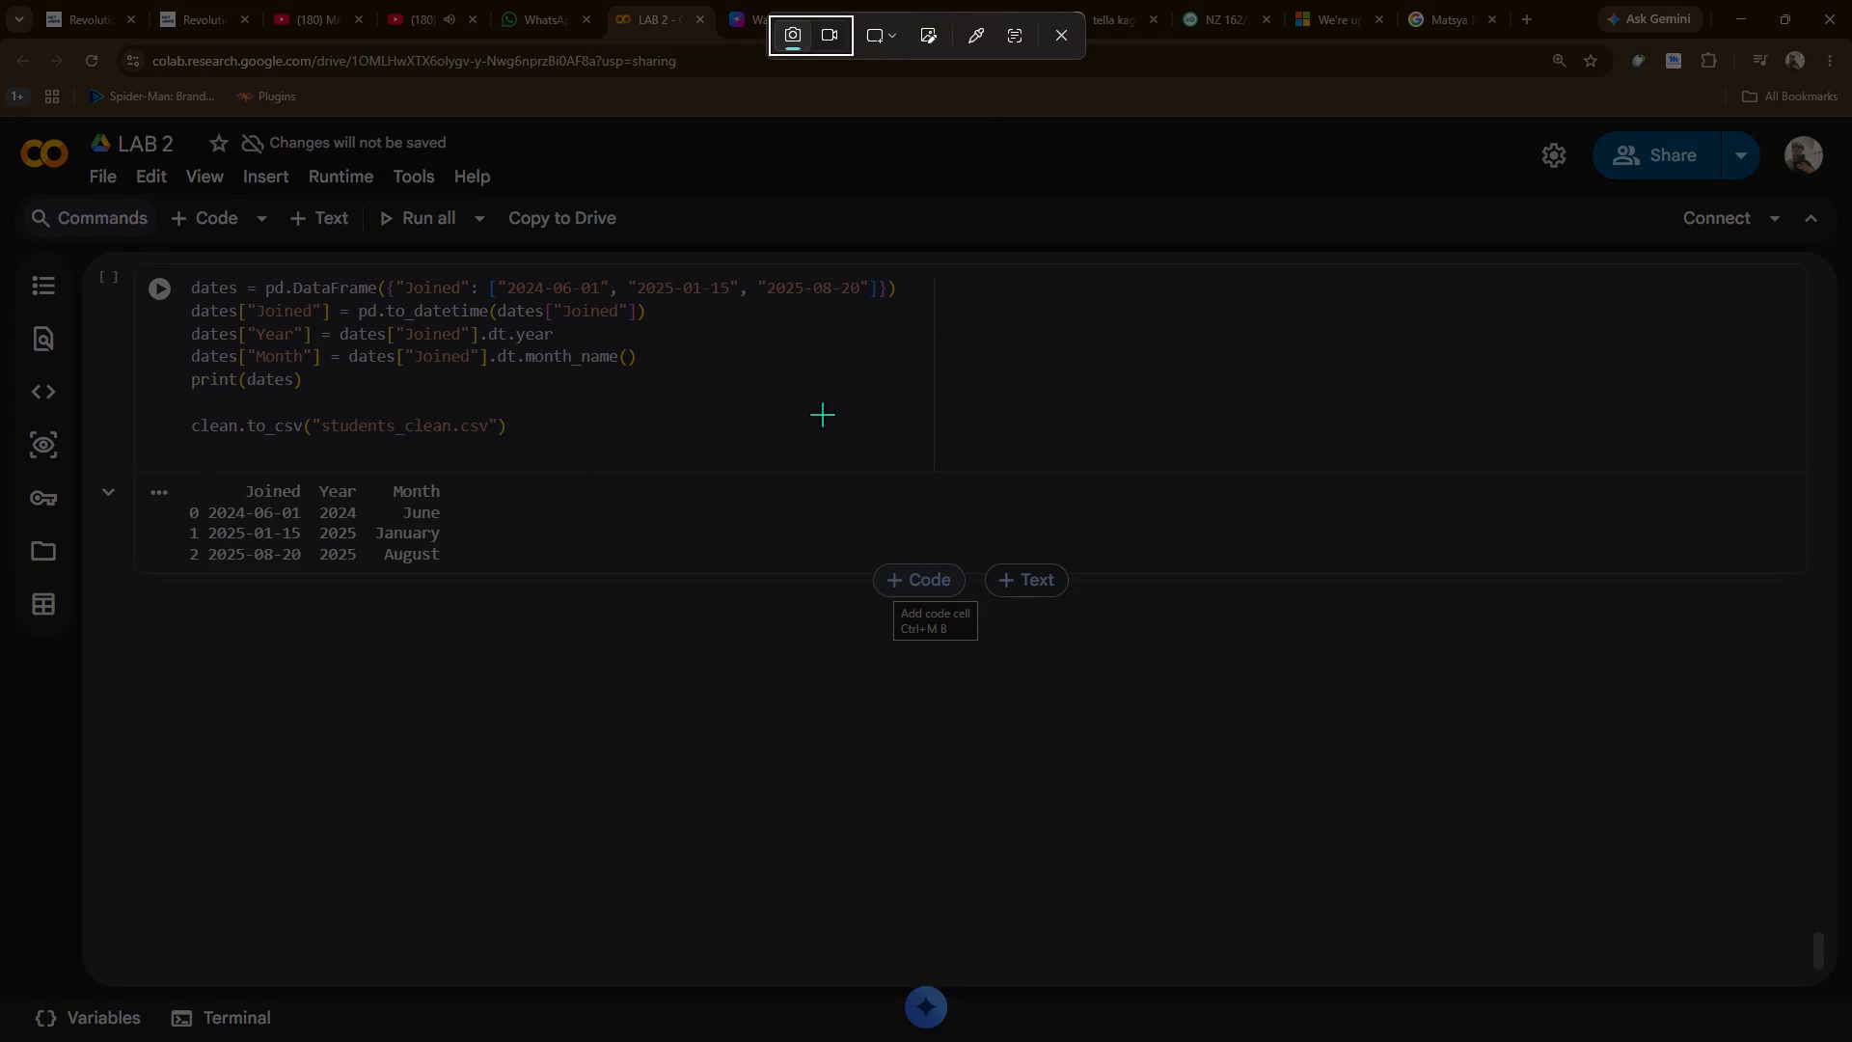
pyautogui.click(1061, 41)
pyautogui.press('Print')
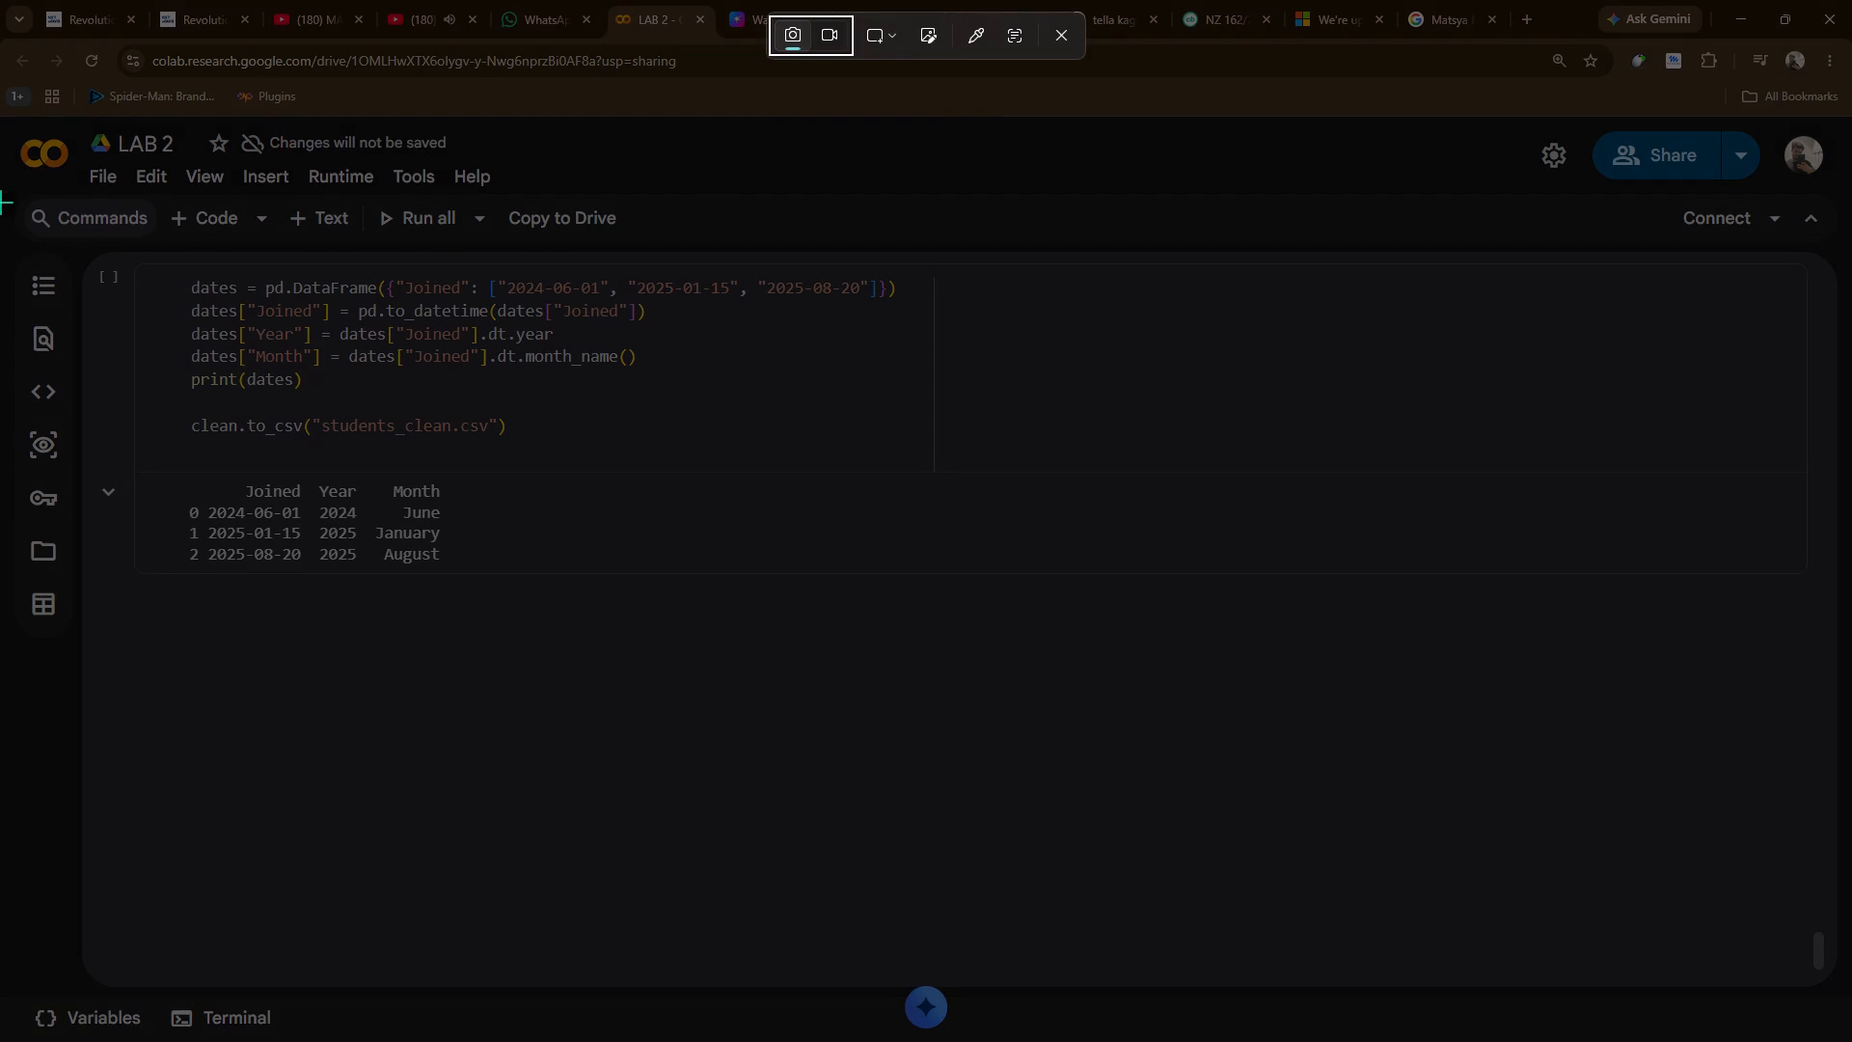
pyautogui.moveTo(0, 118); pyautogui.dragTo(1236, 891)
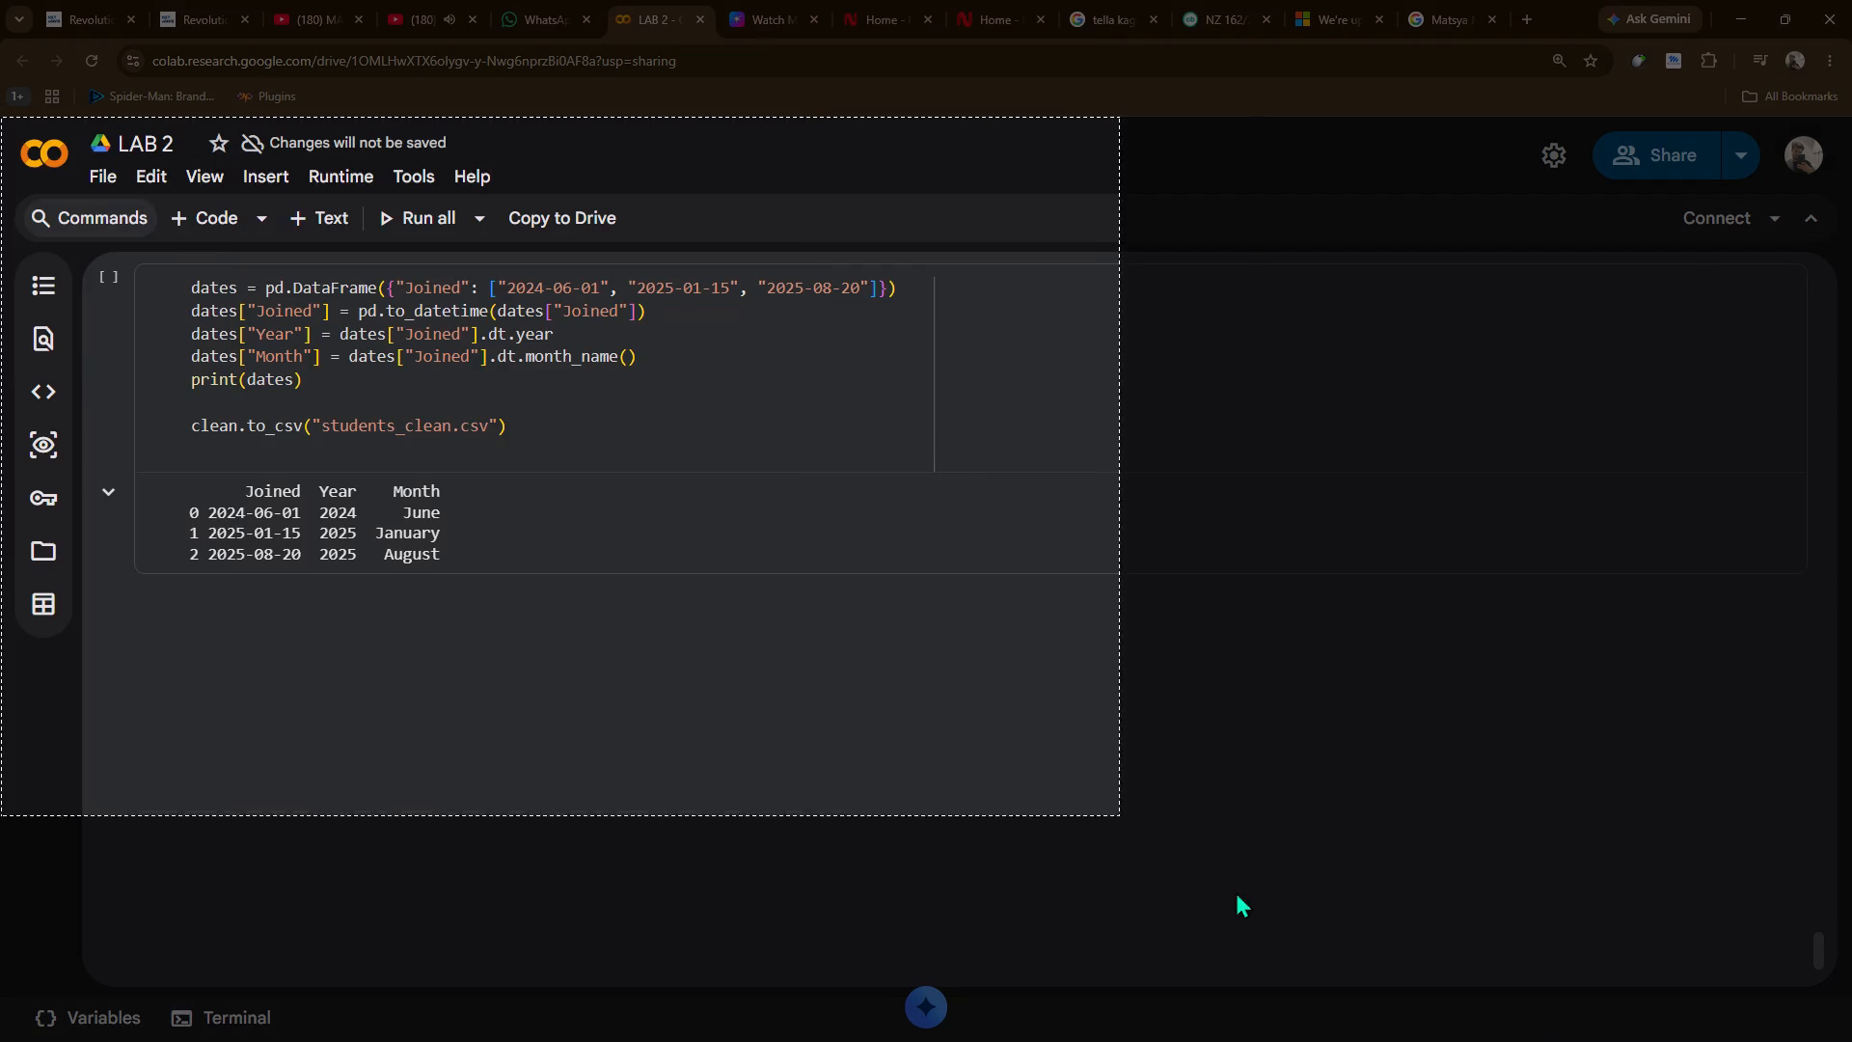
pyautogui.moveTo(1236, 891); pyautogui.dragTo(1851, 1039)
# Paste the dates cell capture into the lab report under the screenshot heading in Part 6 and check its placement.
pyautogui.hscroll(2, 1292, 927)
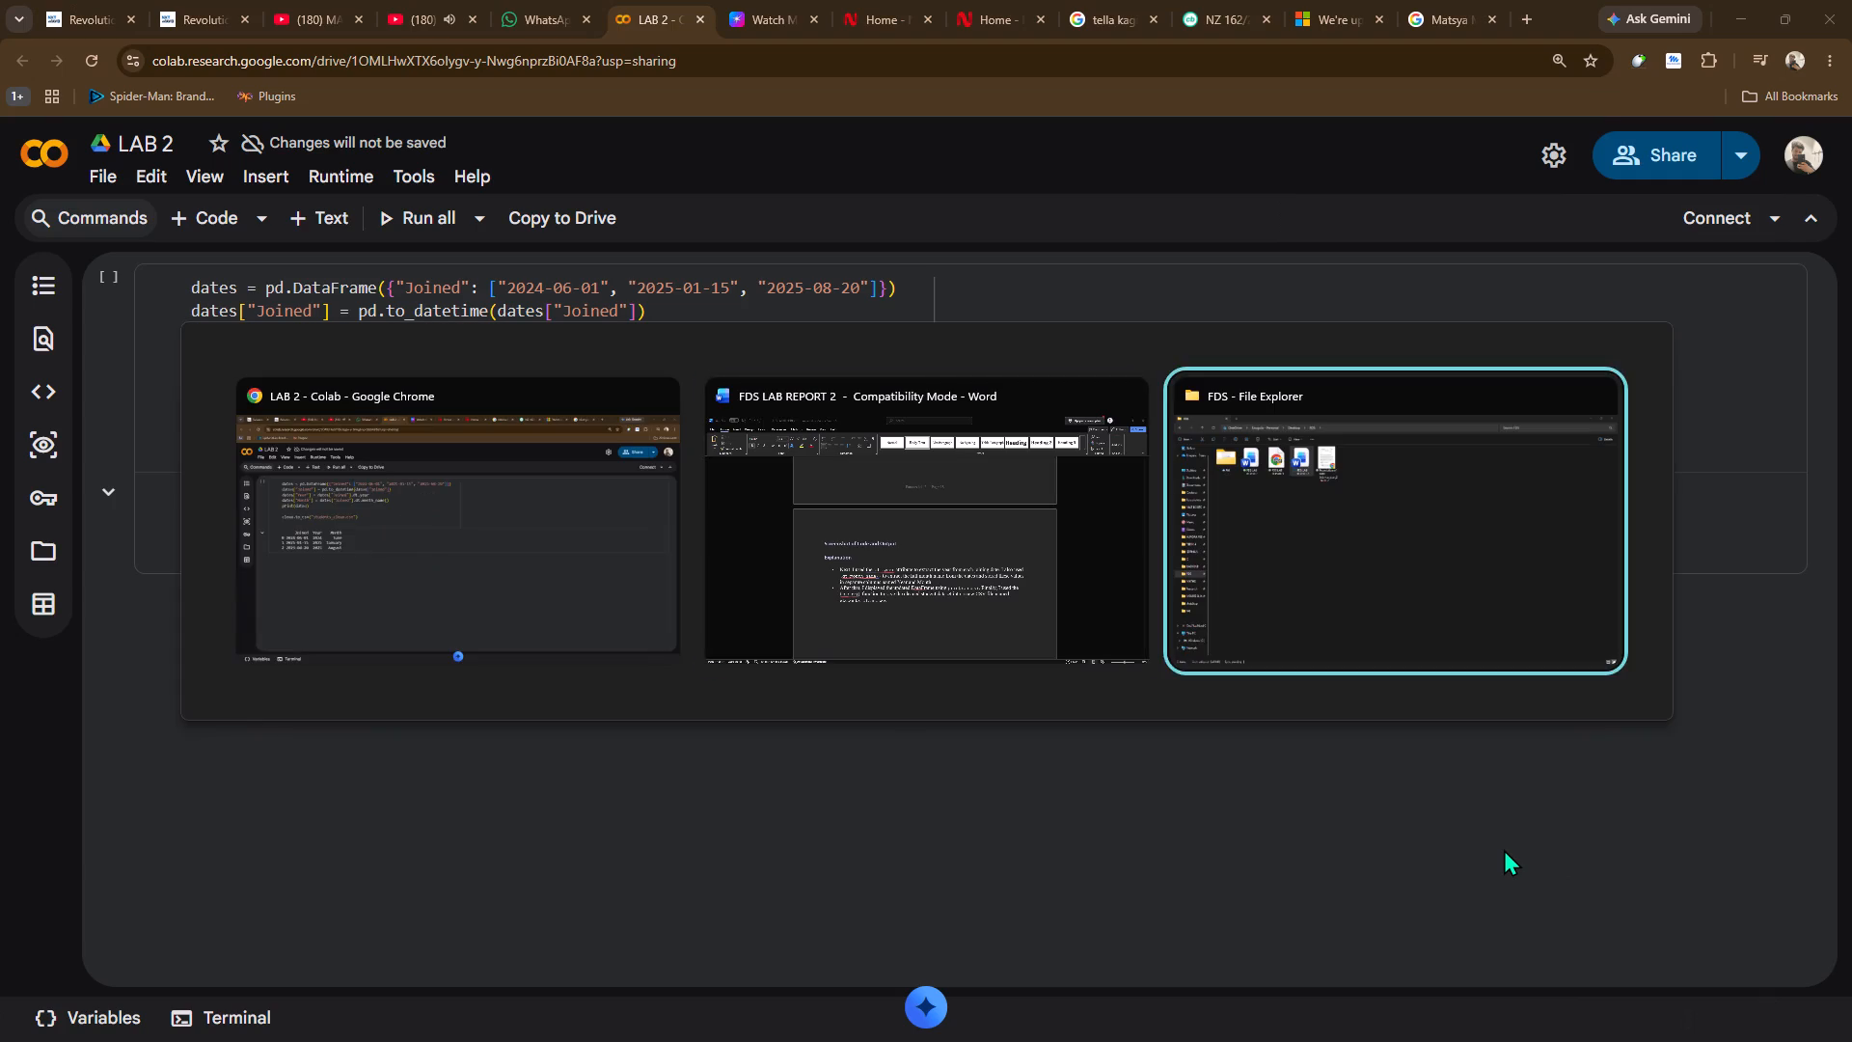
pyautogui.hotkey('ctrl', 'v')
pyautogui.scroll(10, 951, 622)
pyautogui.scroll(-6, 951, 622)
pyautogui.scroll(10, 951, 622)
pyautogui.keyDown('ctrl'); pyautogui.scroll(-2, 951, 622); pyautogui.keyUp('ctrl')
# Export the report as a PDF named FDS LAB REPORT 2 in the FDS folder.
pyautogui.click(24, 61)
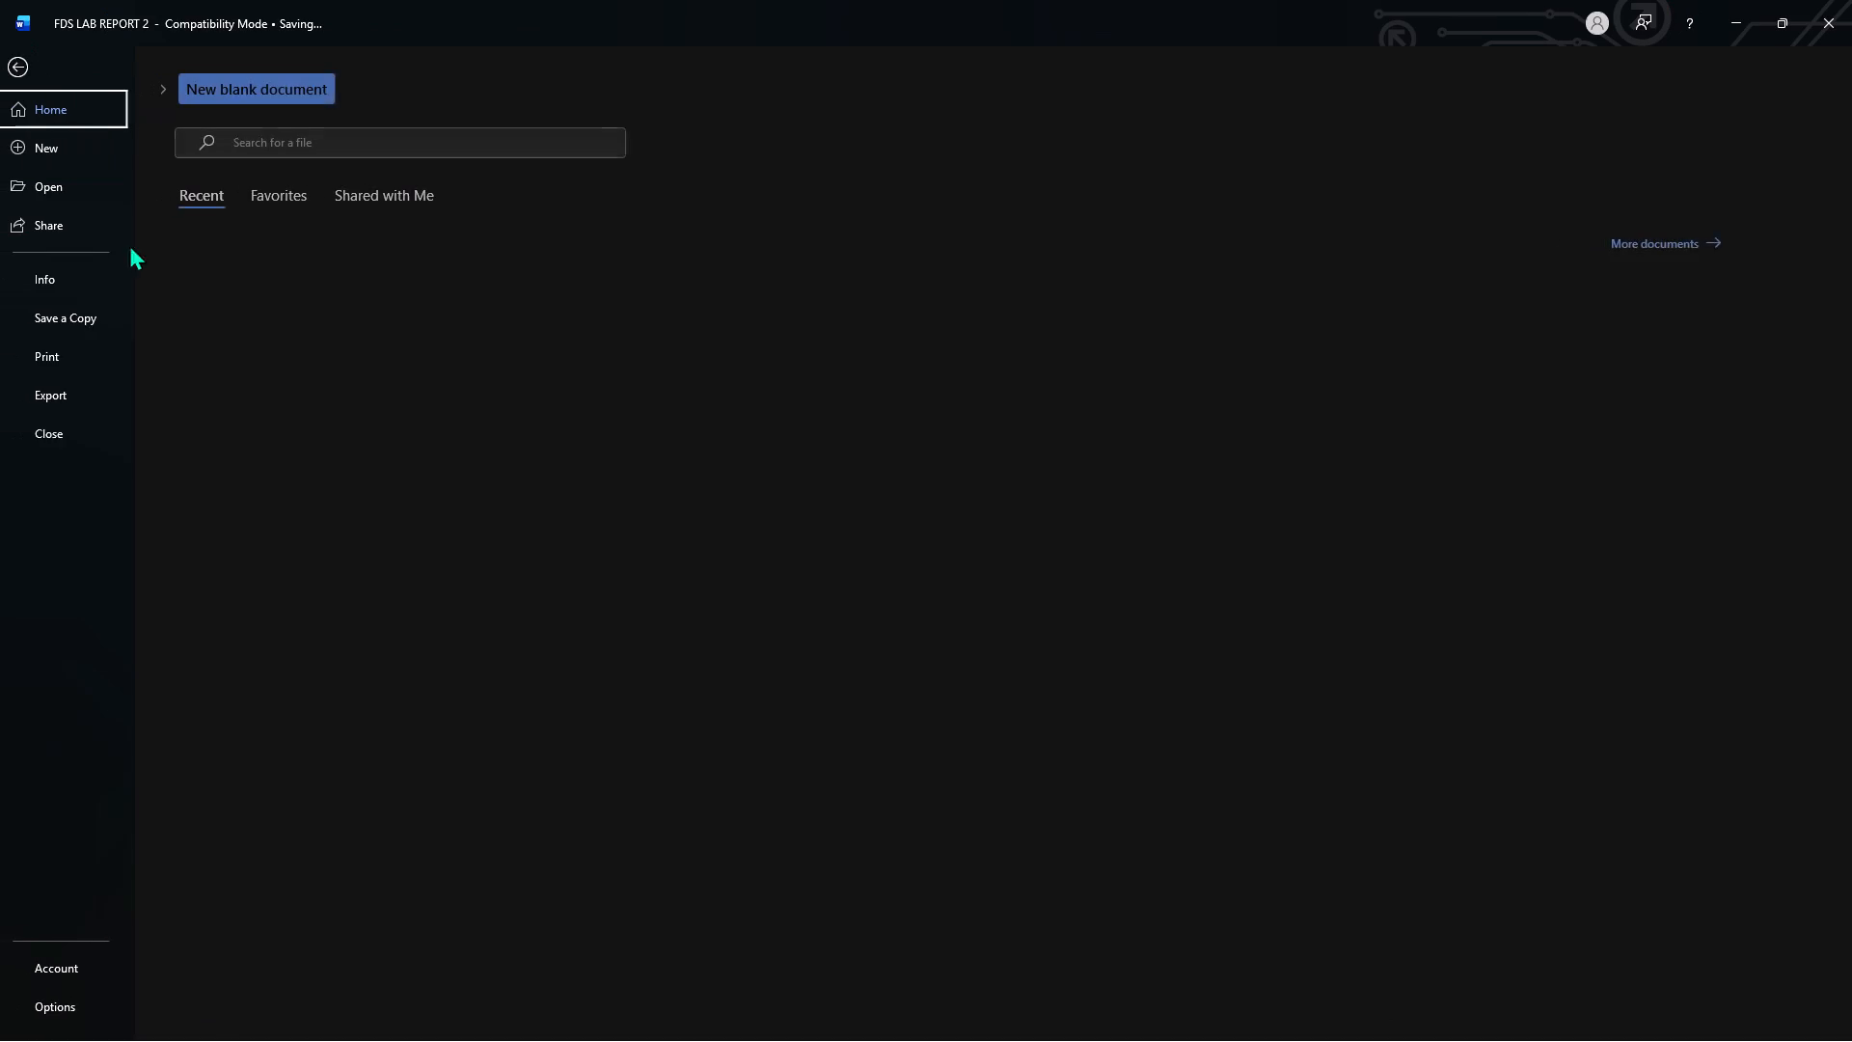
pyautogui.click(39, 395)
pyautogui.click(561, 262)
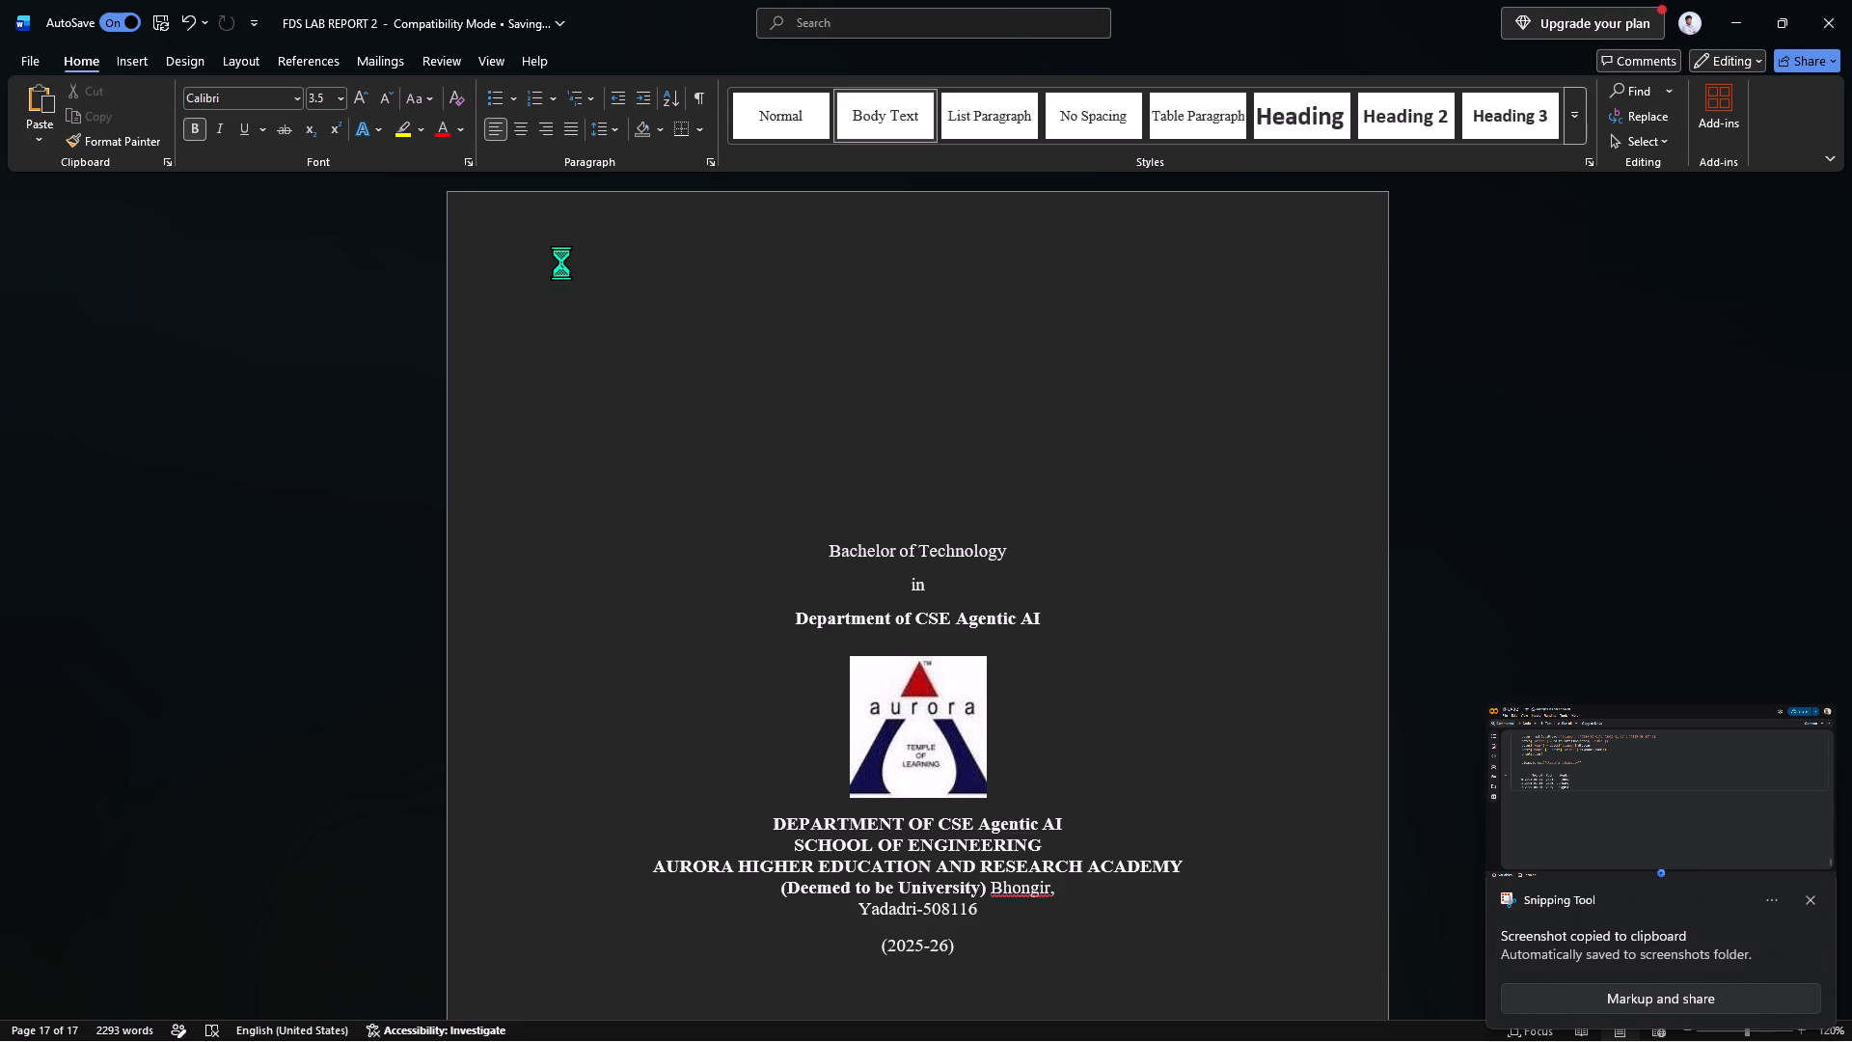
pyautogui.click(754, 543)
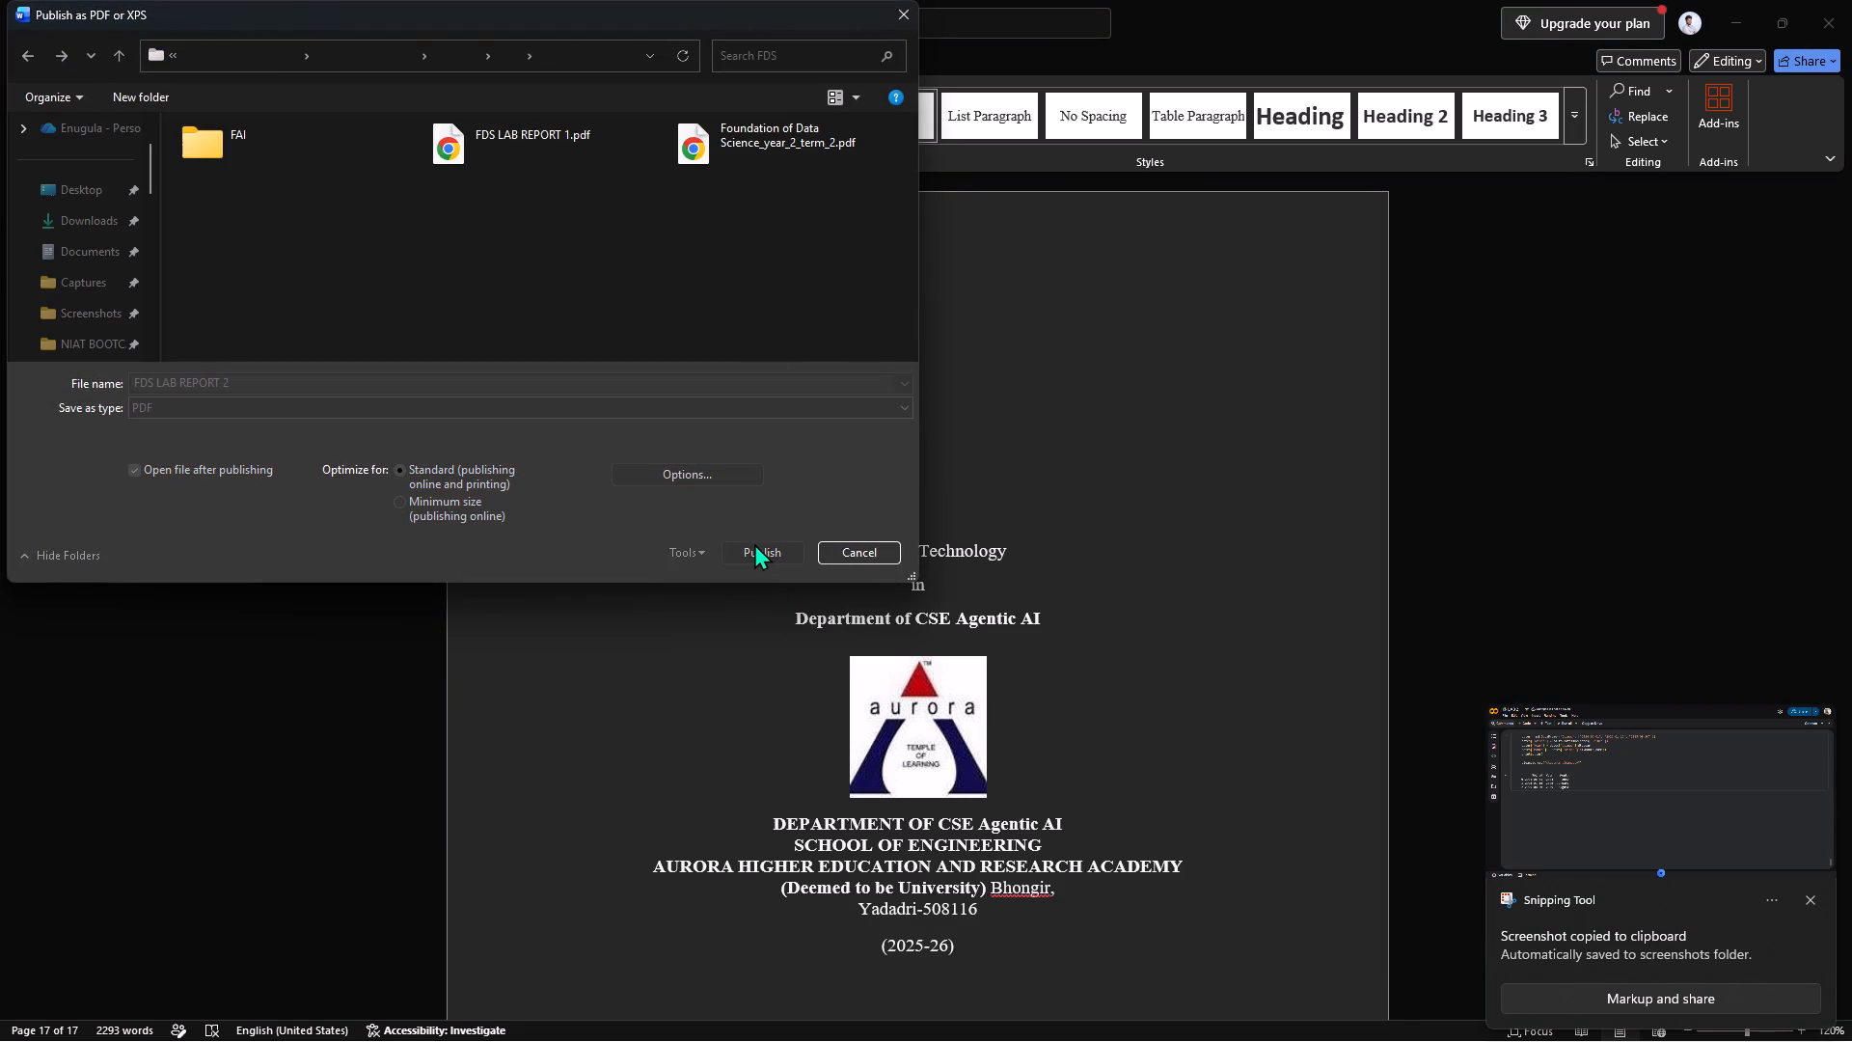
pyautogui.click(776, 546)
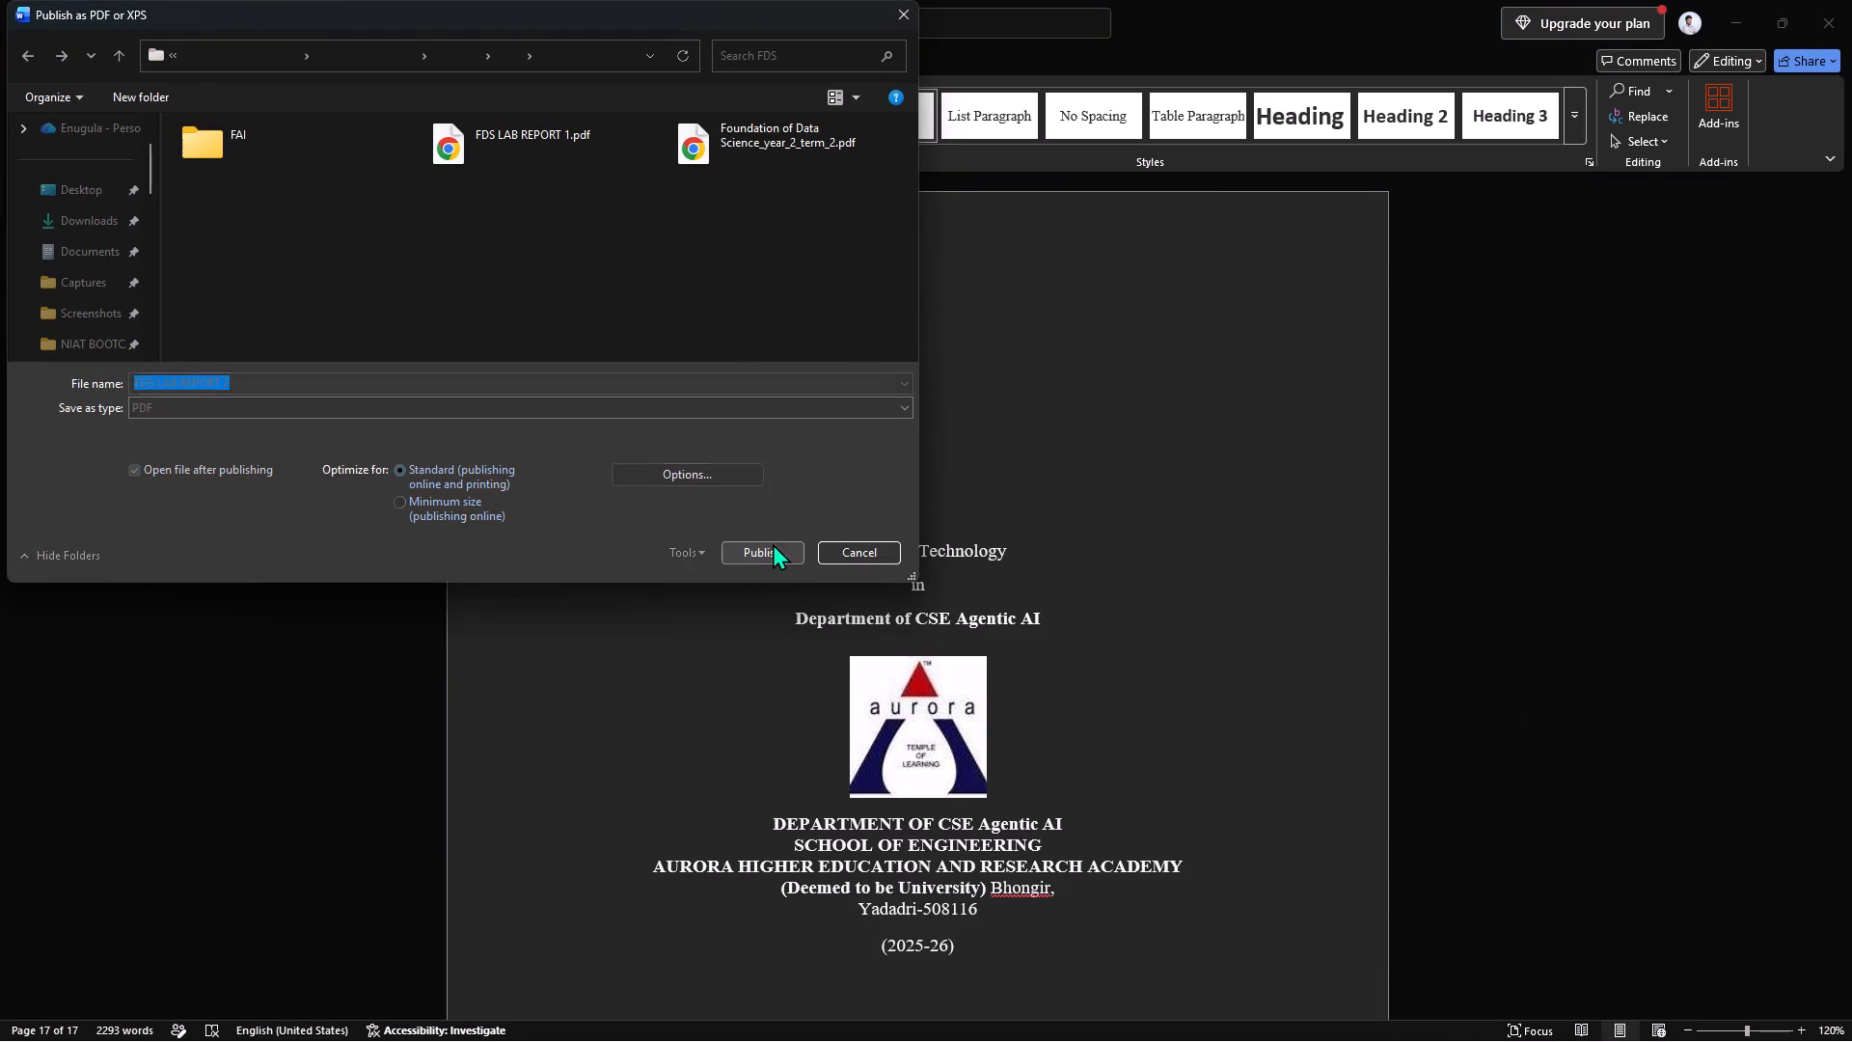